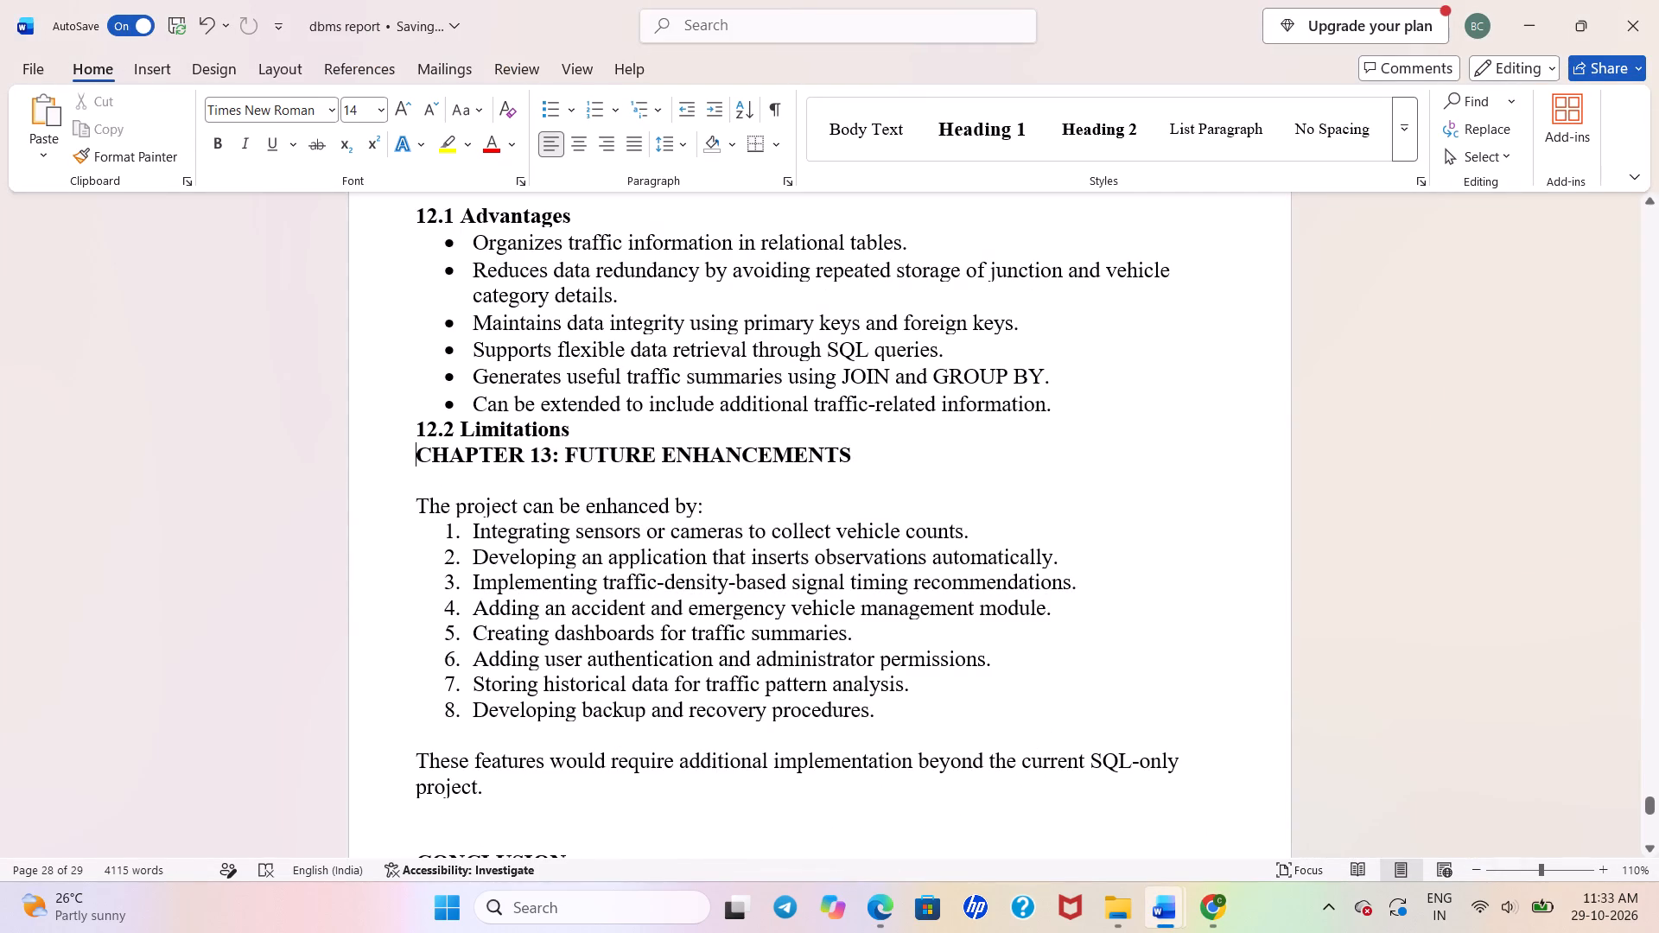
pyautogui.hotkey('ctrl', 'v')
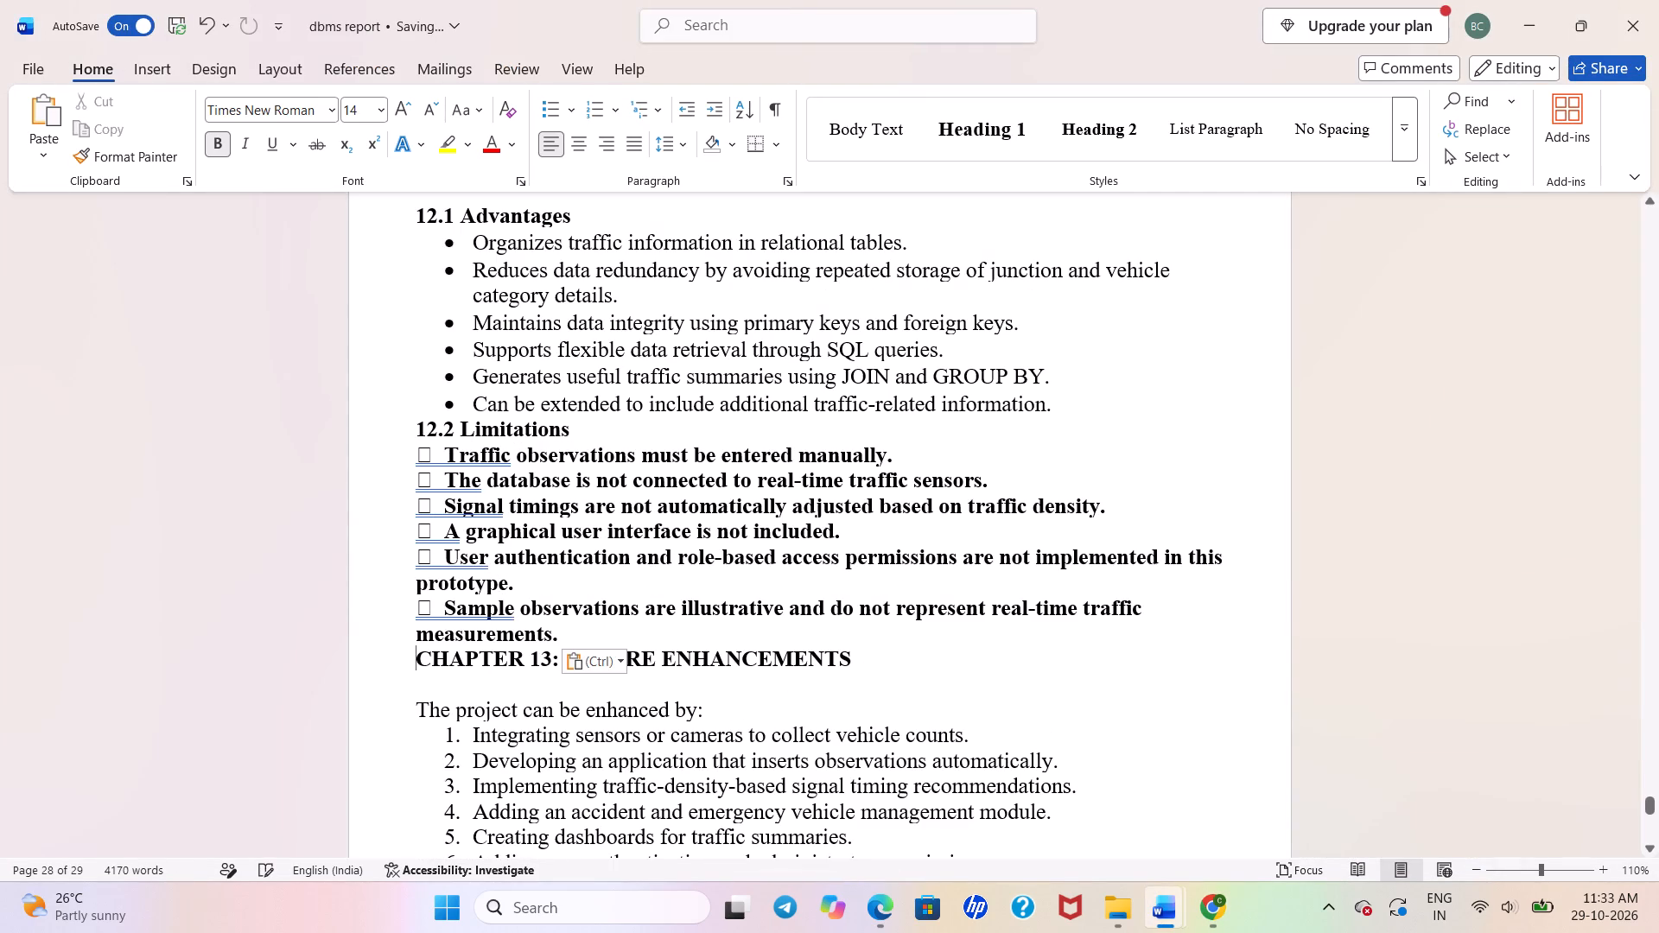
# Remove the bold formatting from the six pasted items under 12.2 Limitations.
pyautogui.moveTo(441, 452); pyautogui.dragTo(673, 666)
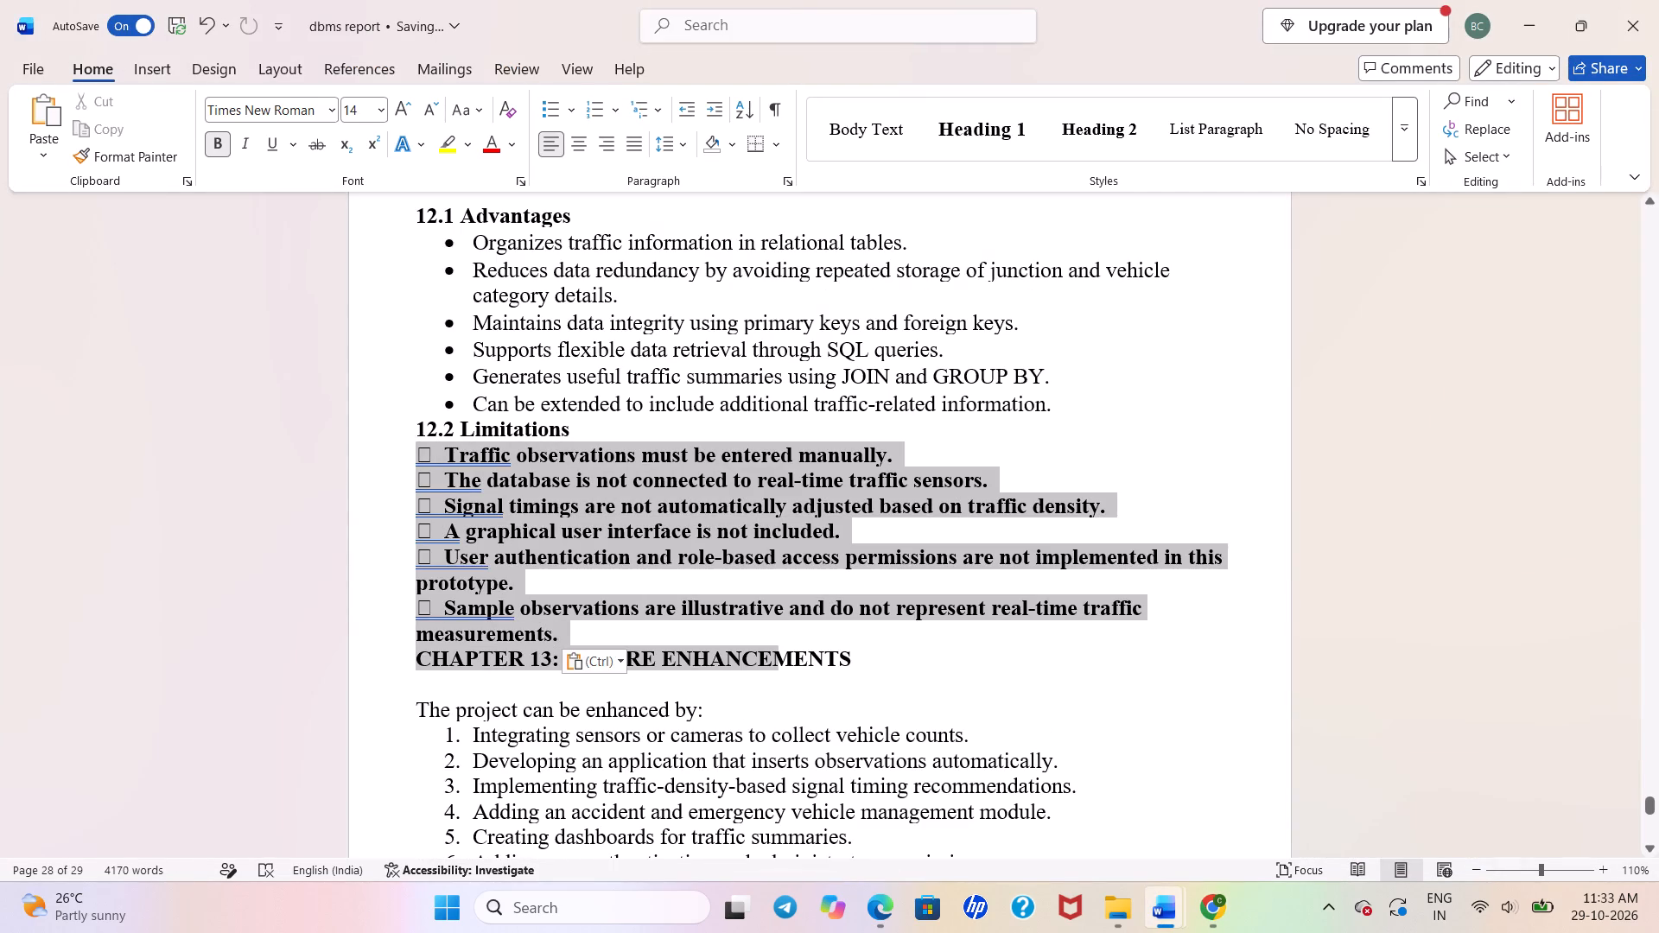
pyautogui.moveTo(673, 666); pyautogui.dragTo(608, 630)
pyautogui.click(619, 584)
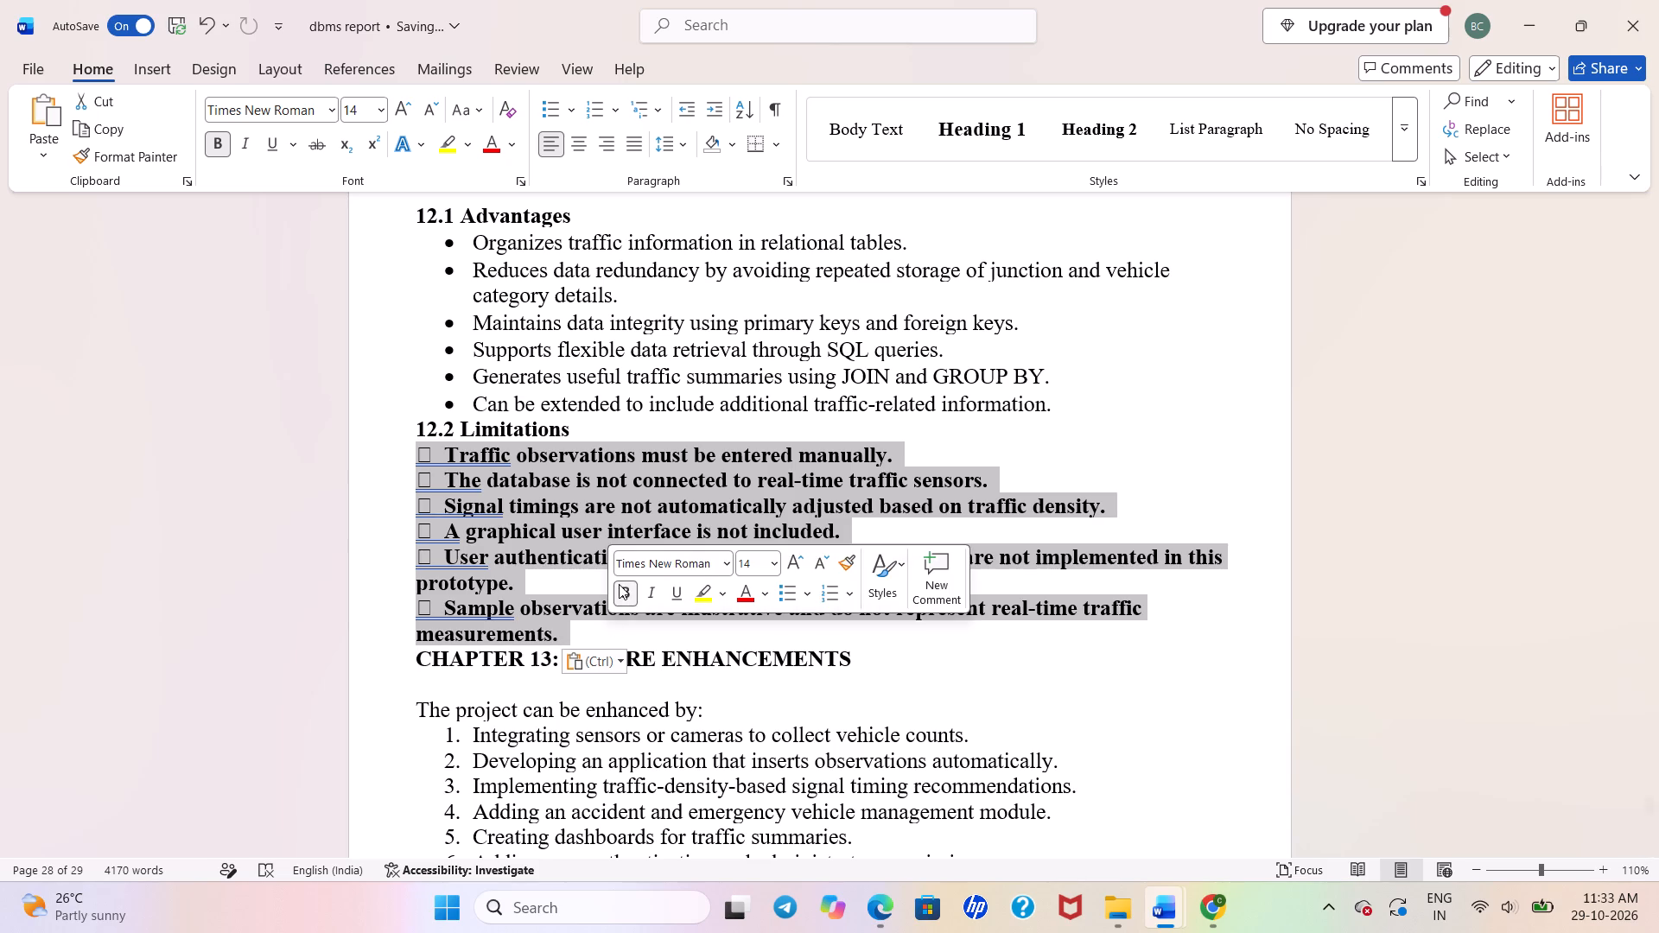
pyautogui.click(563, 639)
# Format the six items under 12.2 Limitations as a bulleted list using the small-dot document bullet.
pyautogui.moveTo(440, 451); pyautogui.dragTo(440, 453)
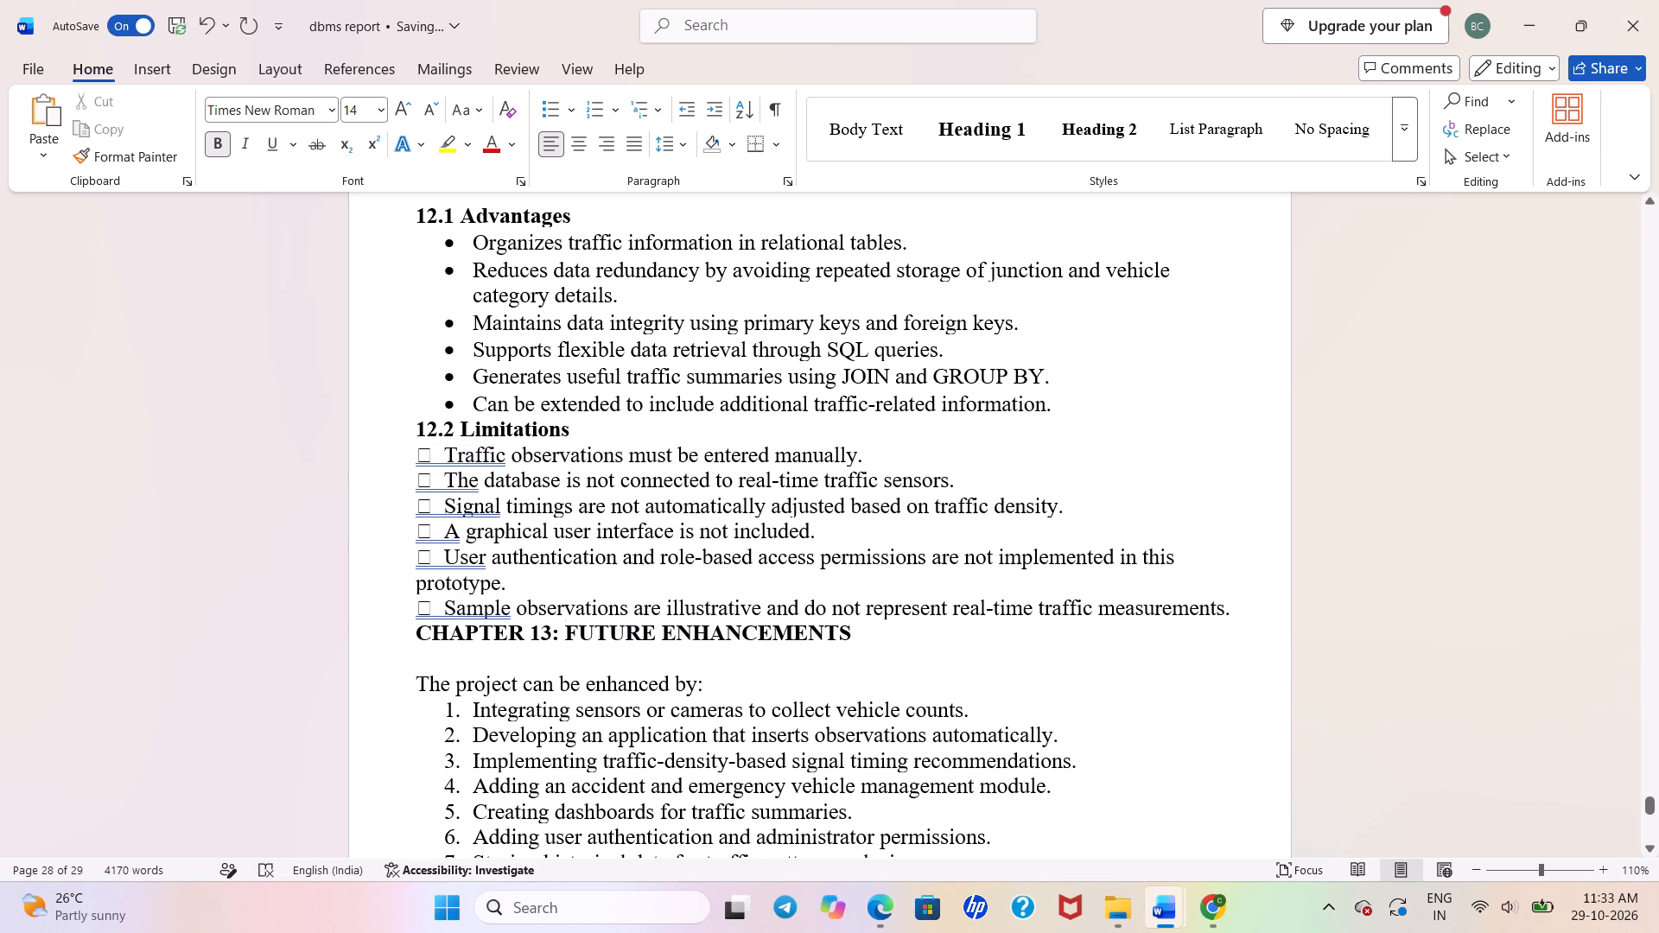
pyautogui.moveTo(440, 453); pyautogui.dragTo(1329, 605)
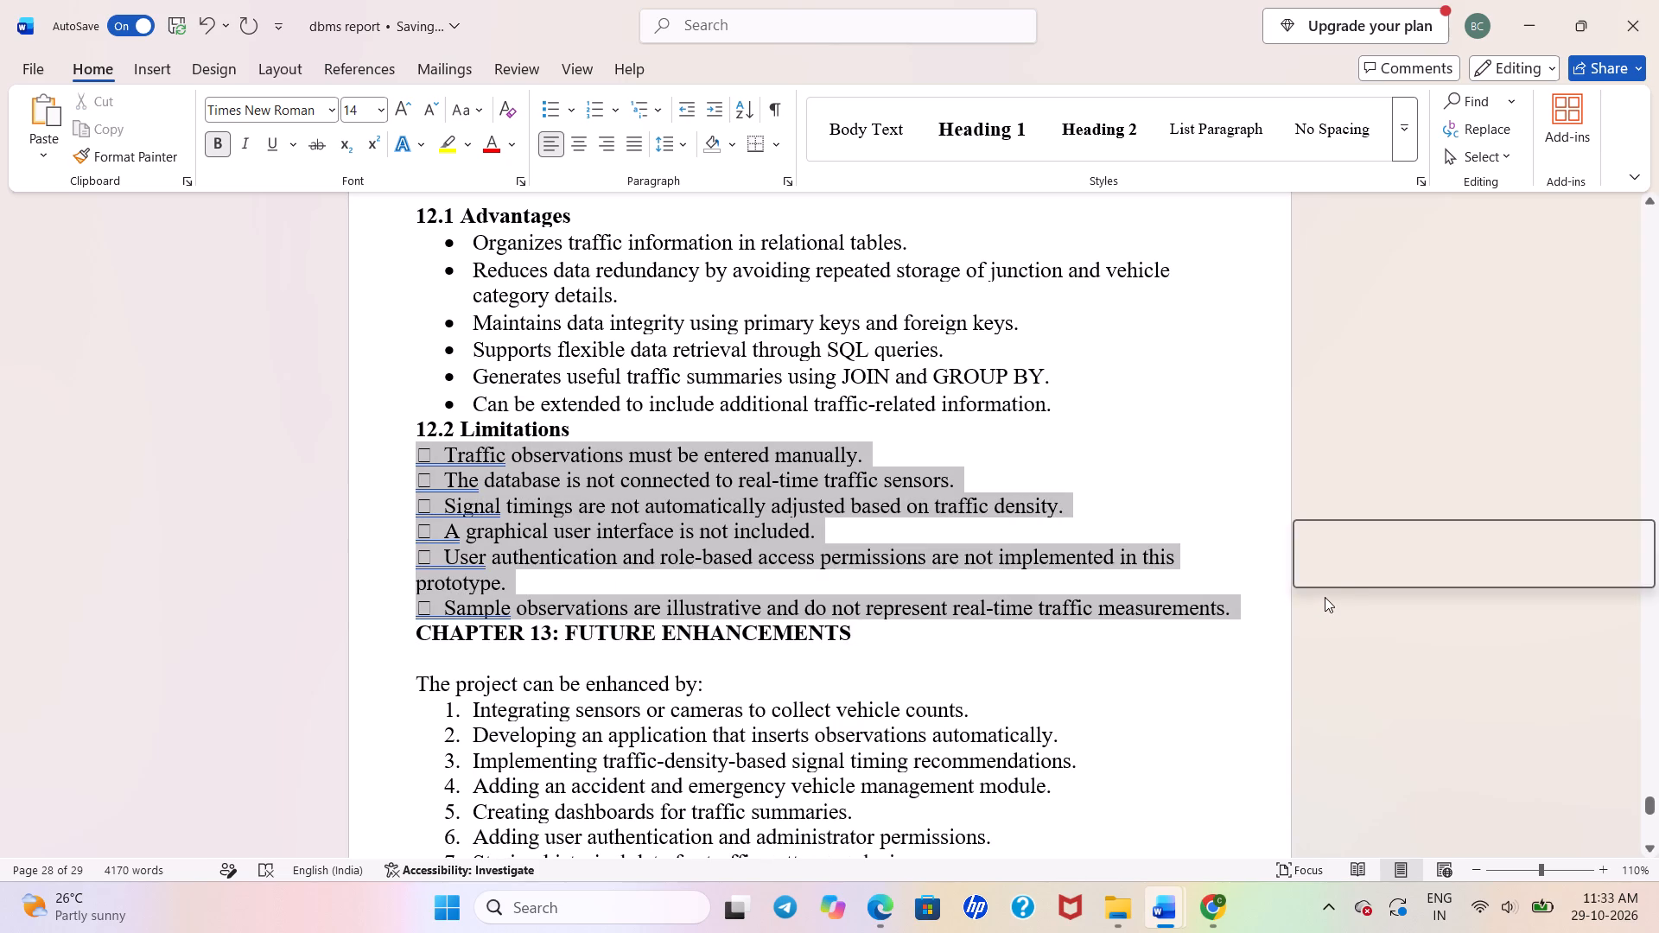
pyautogui.click(1479, 576)
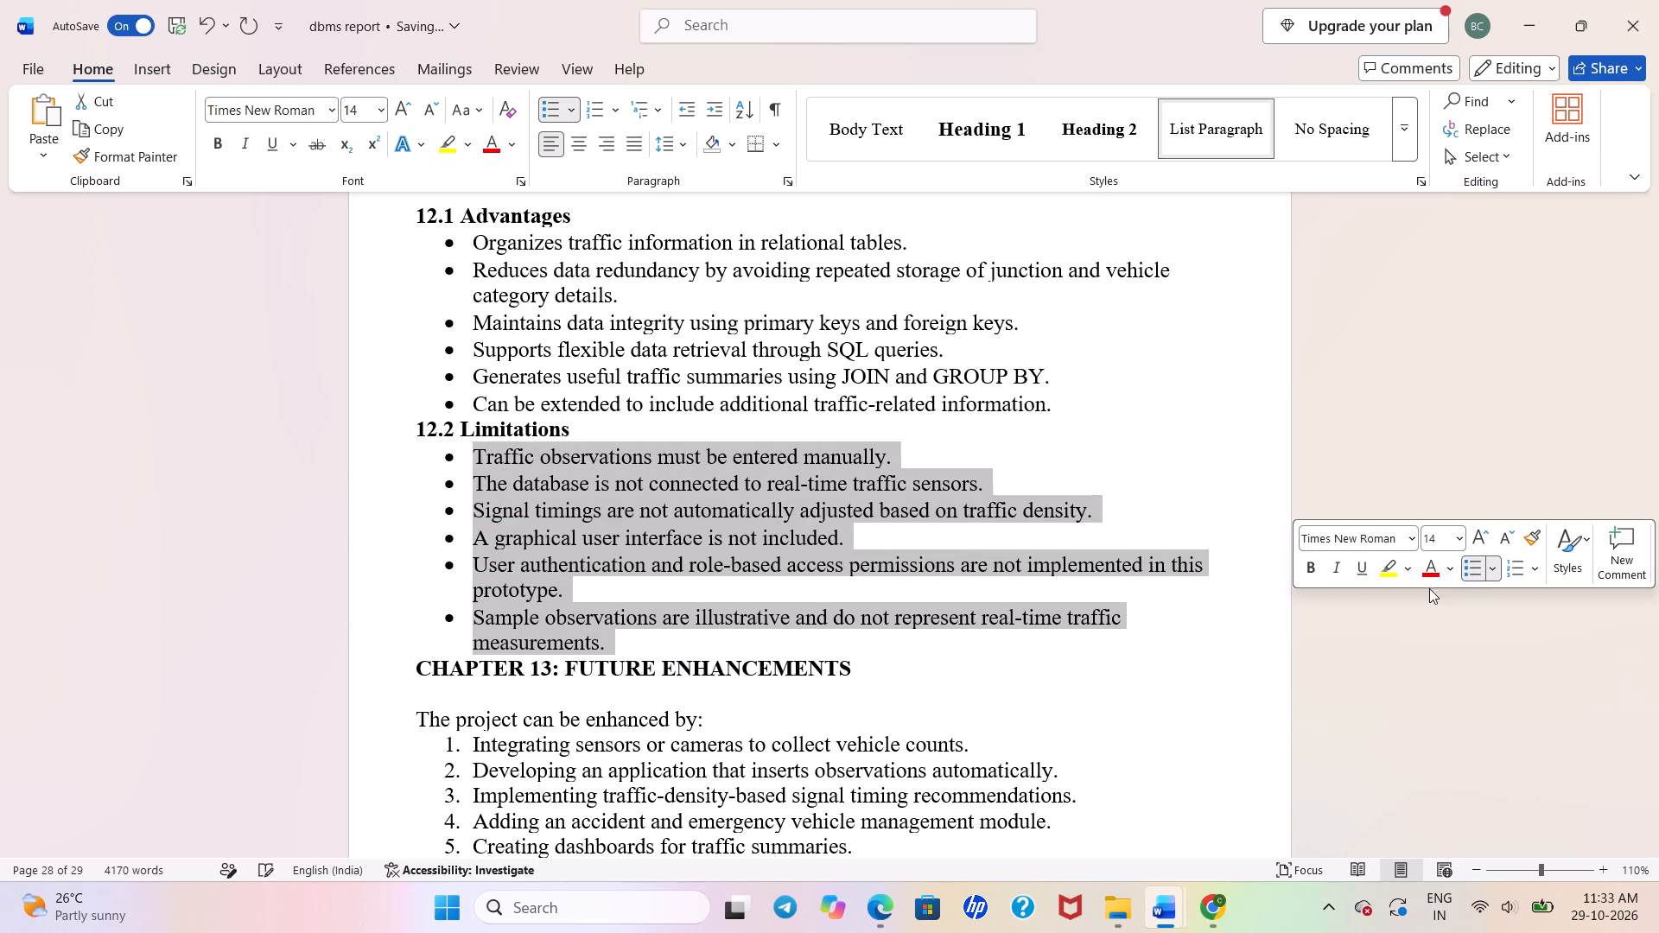
pyautogui.moveTo(1497, 569); pyautogui.dragTo(1490, 566)
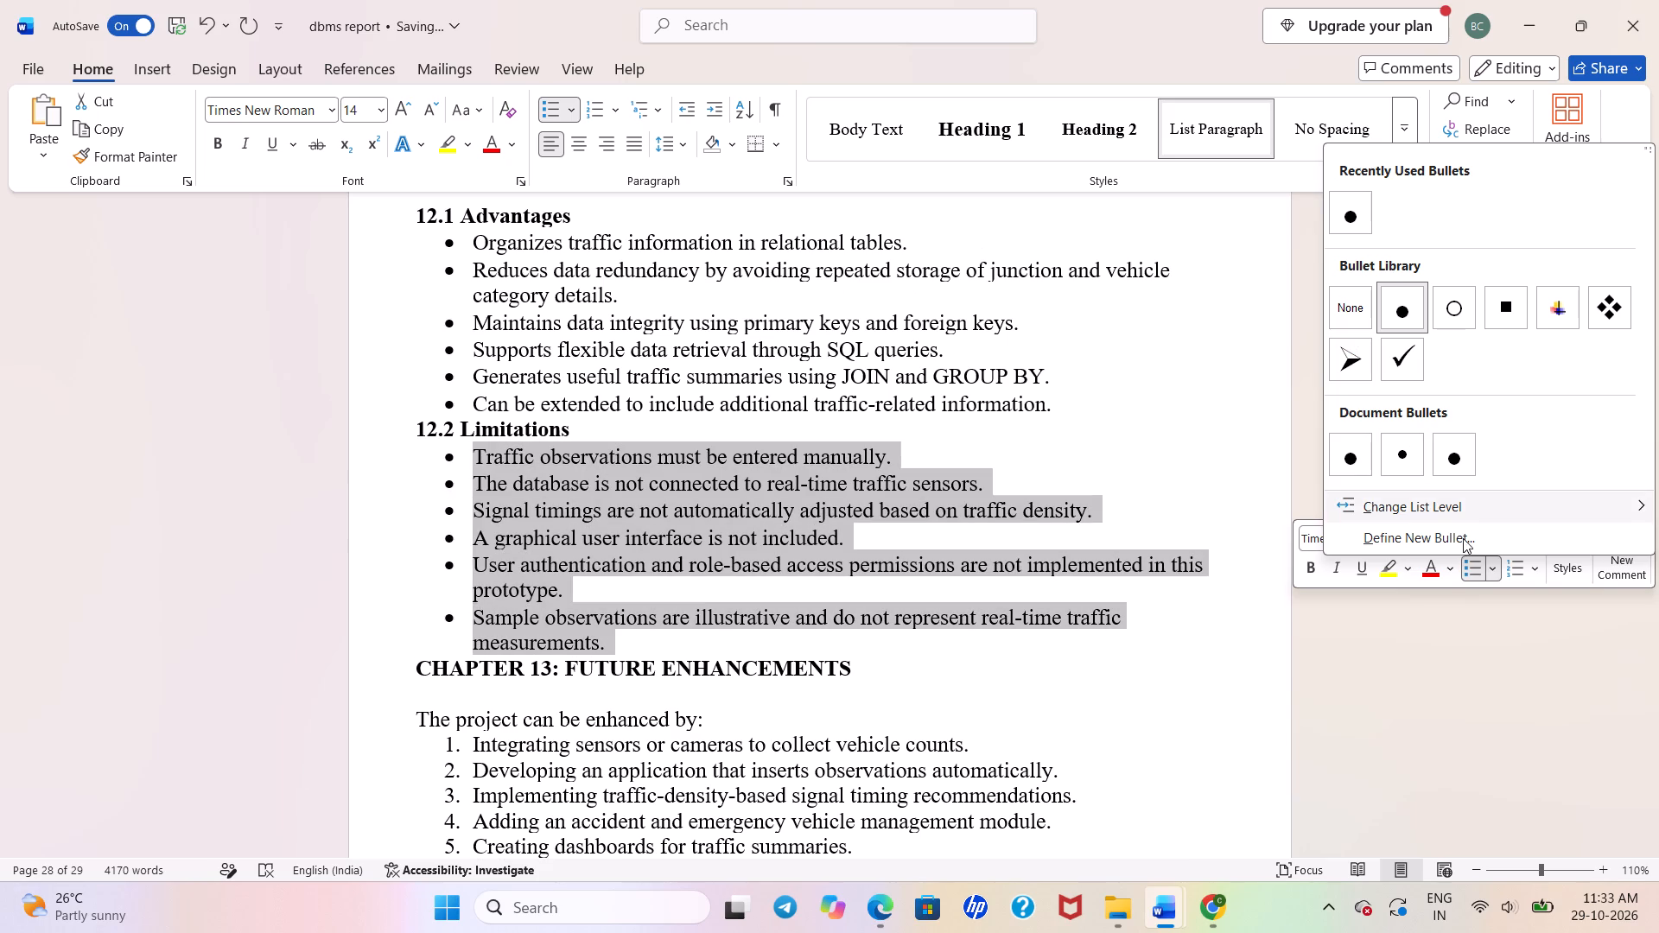
pyautogui.click(1391, 453)
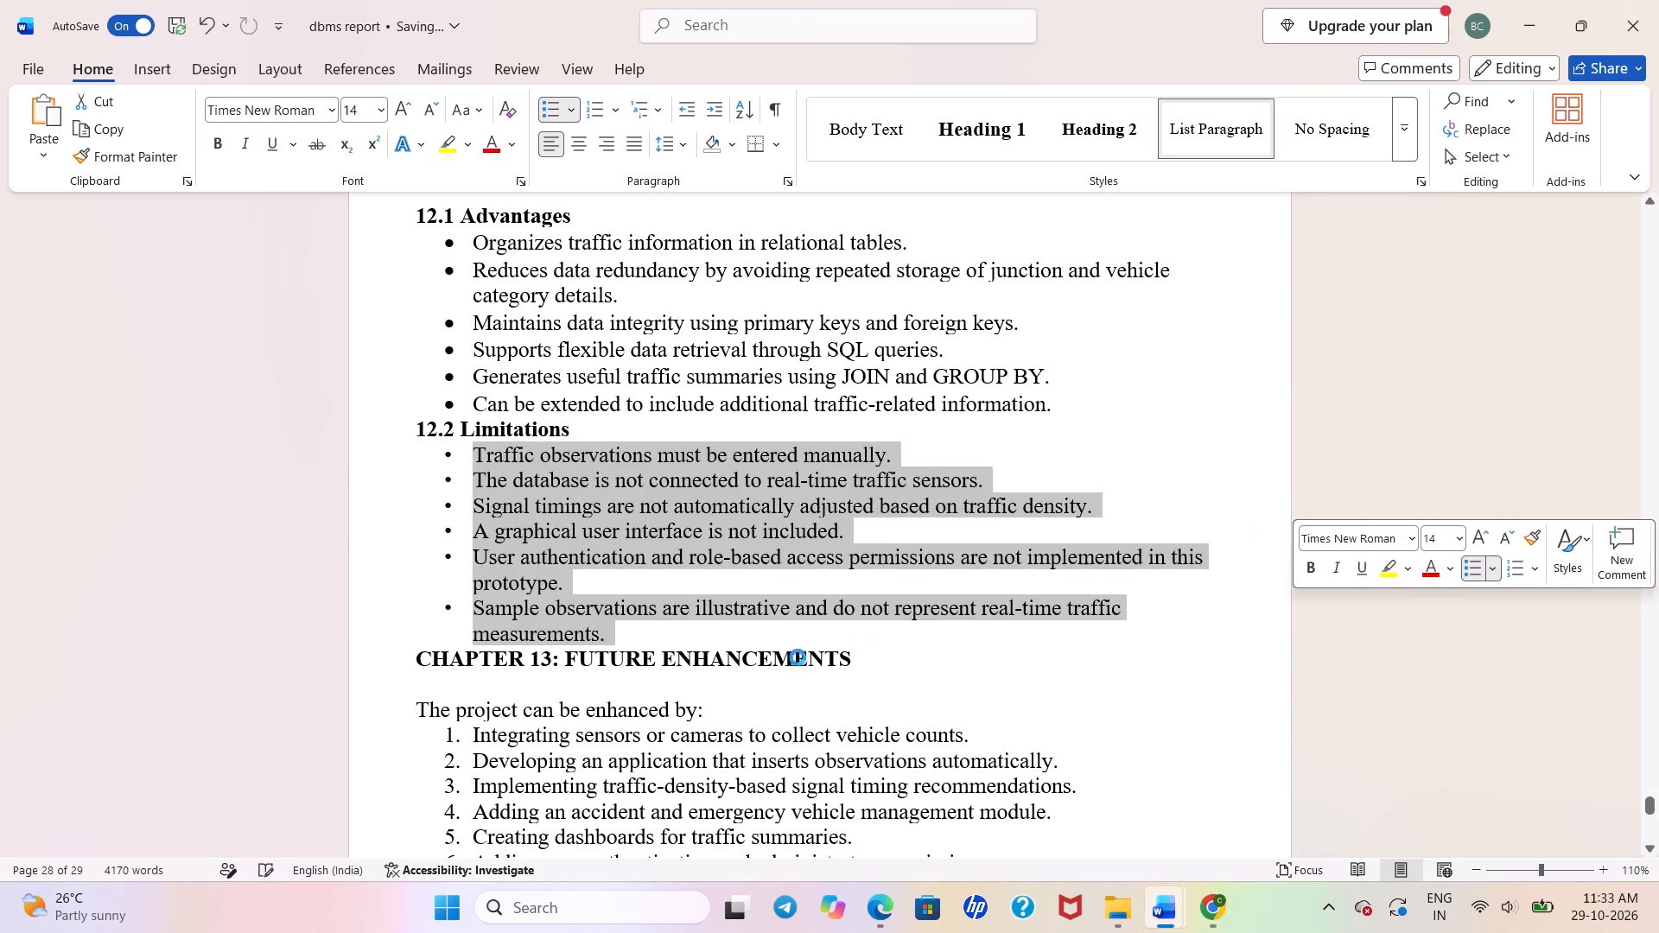
pyautogui.click(730, 665)
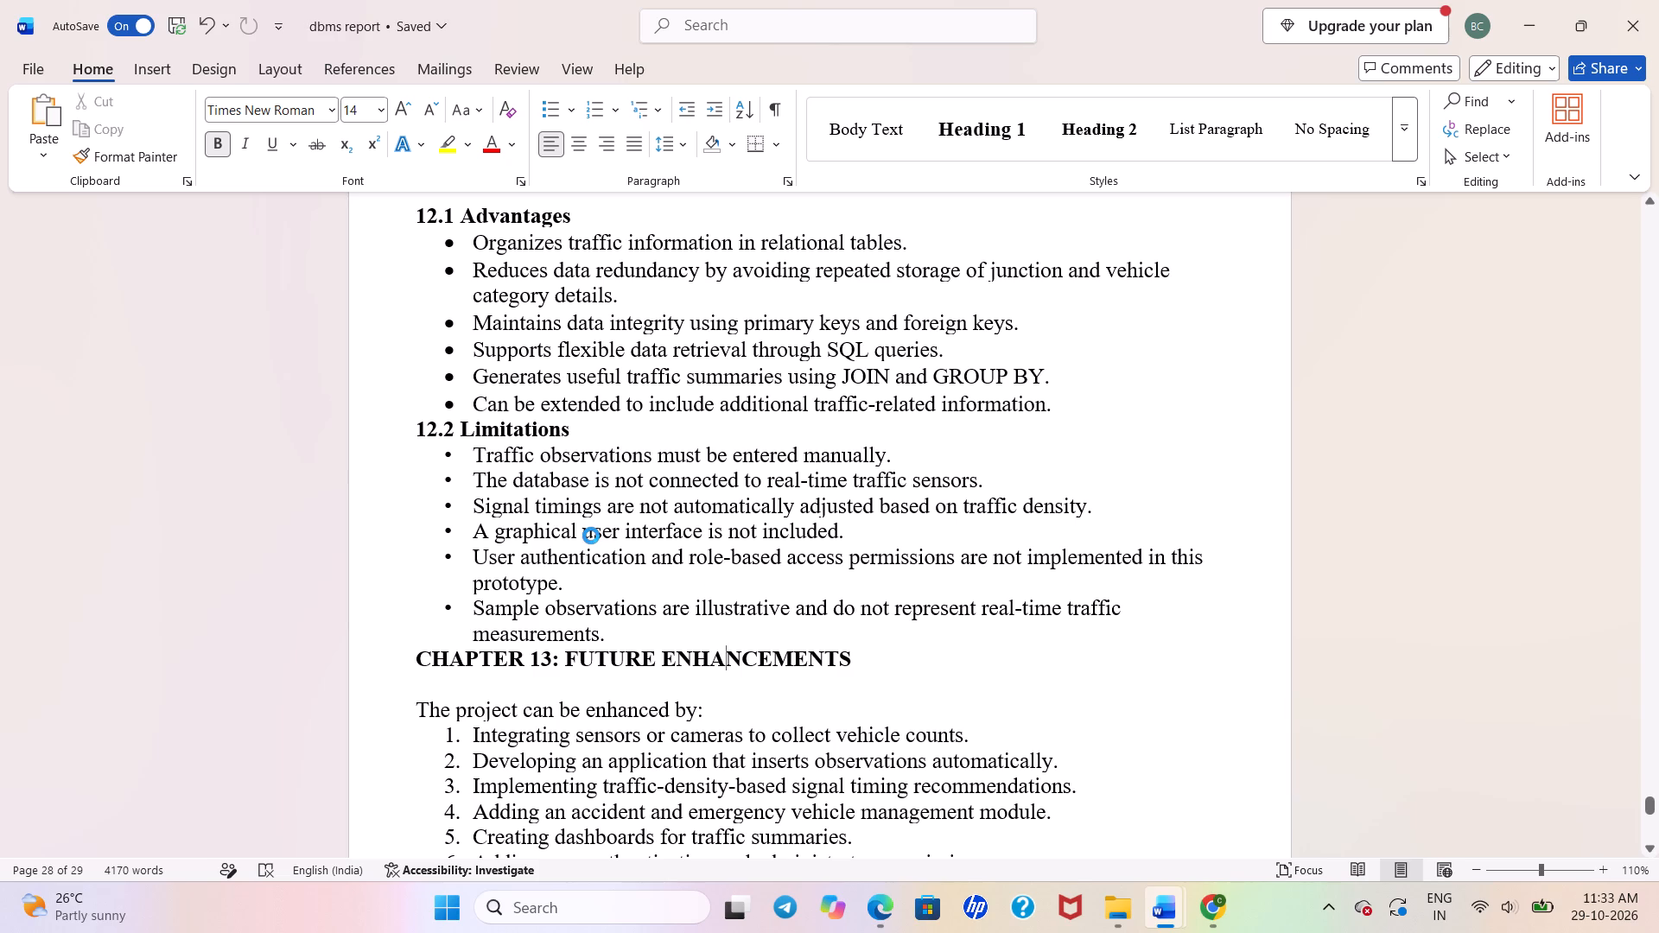
# Change the six bulleted items under 12.2 Limitations to a numbered list in the 1. 2. 3. format.
pyautogui.scroll(-1, 586, 584)
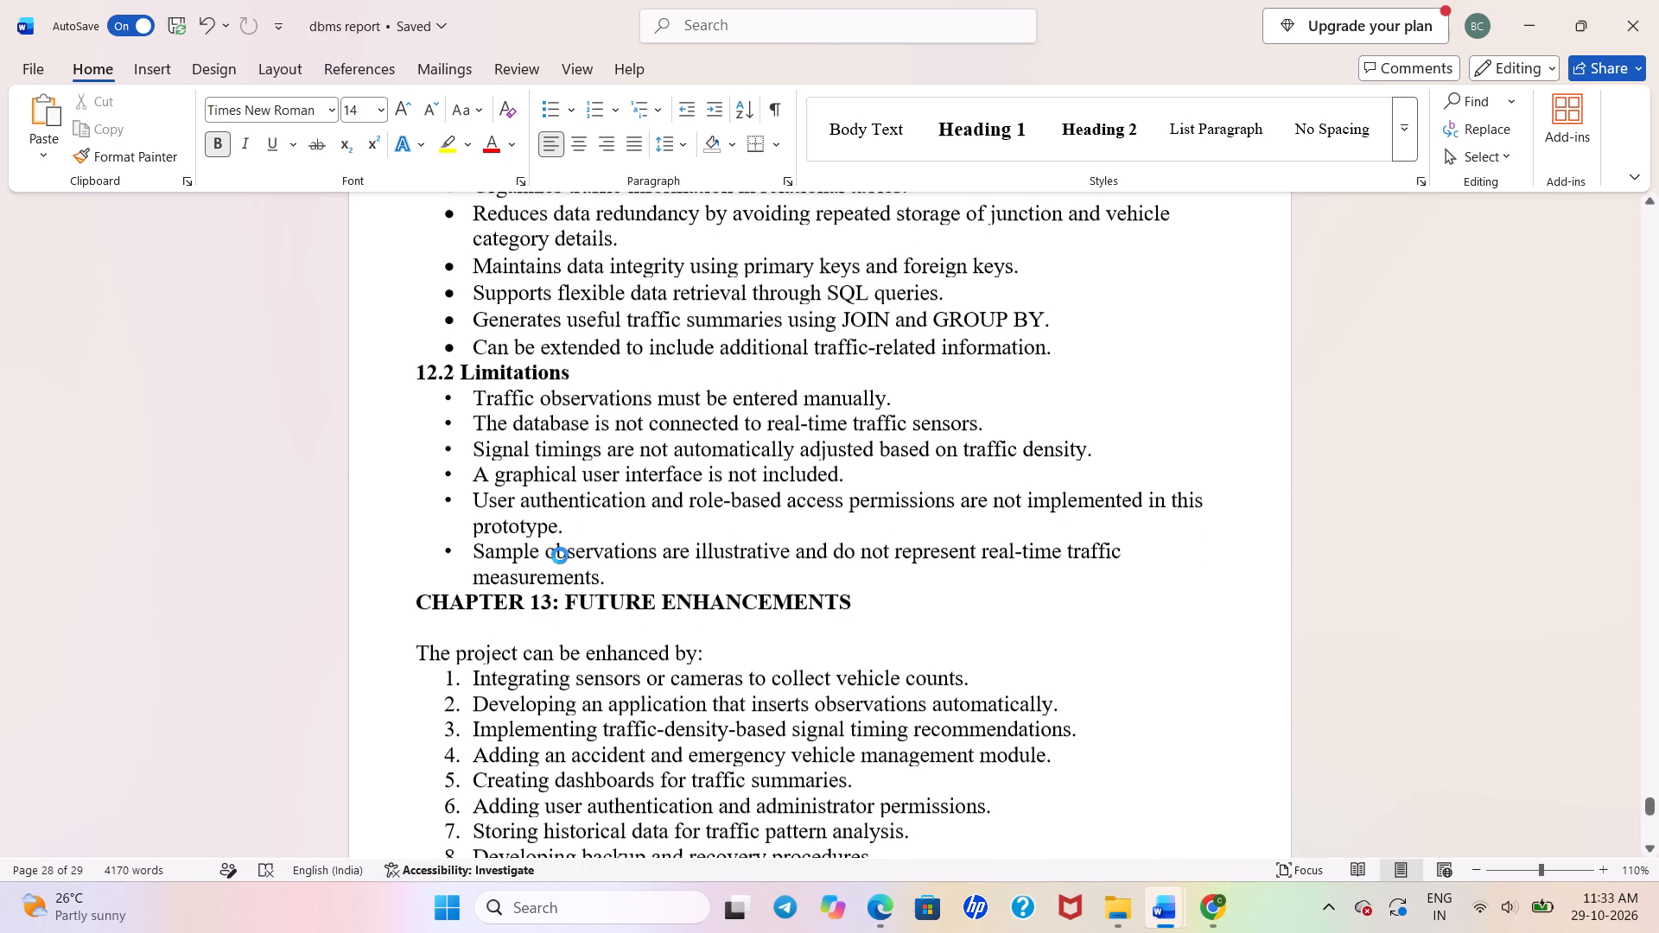
pyautogui.moveTo(476, 394); pyautogui.dragTo(729, 557)
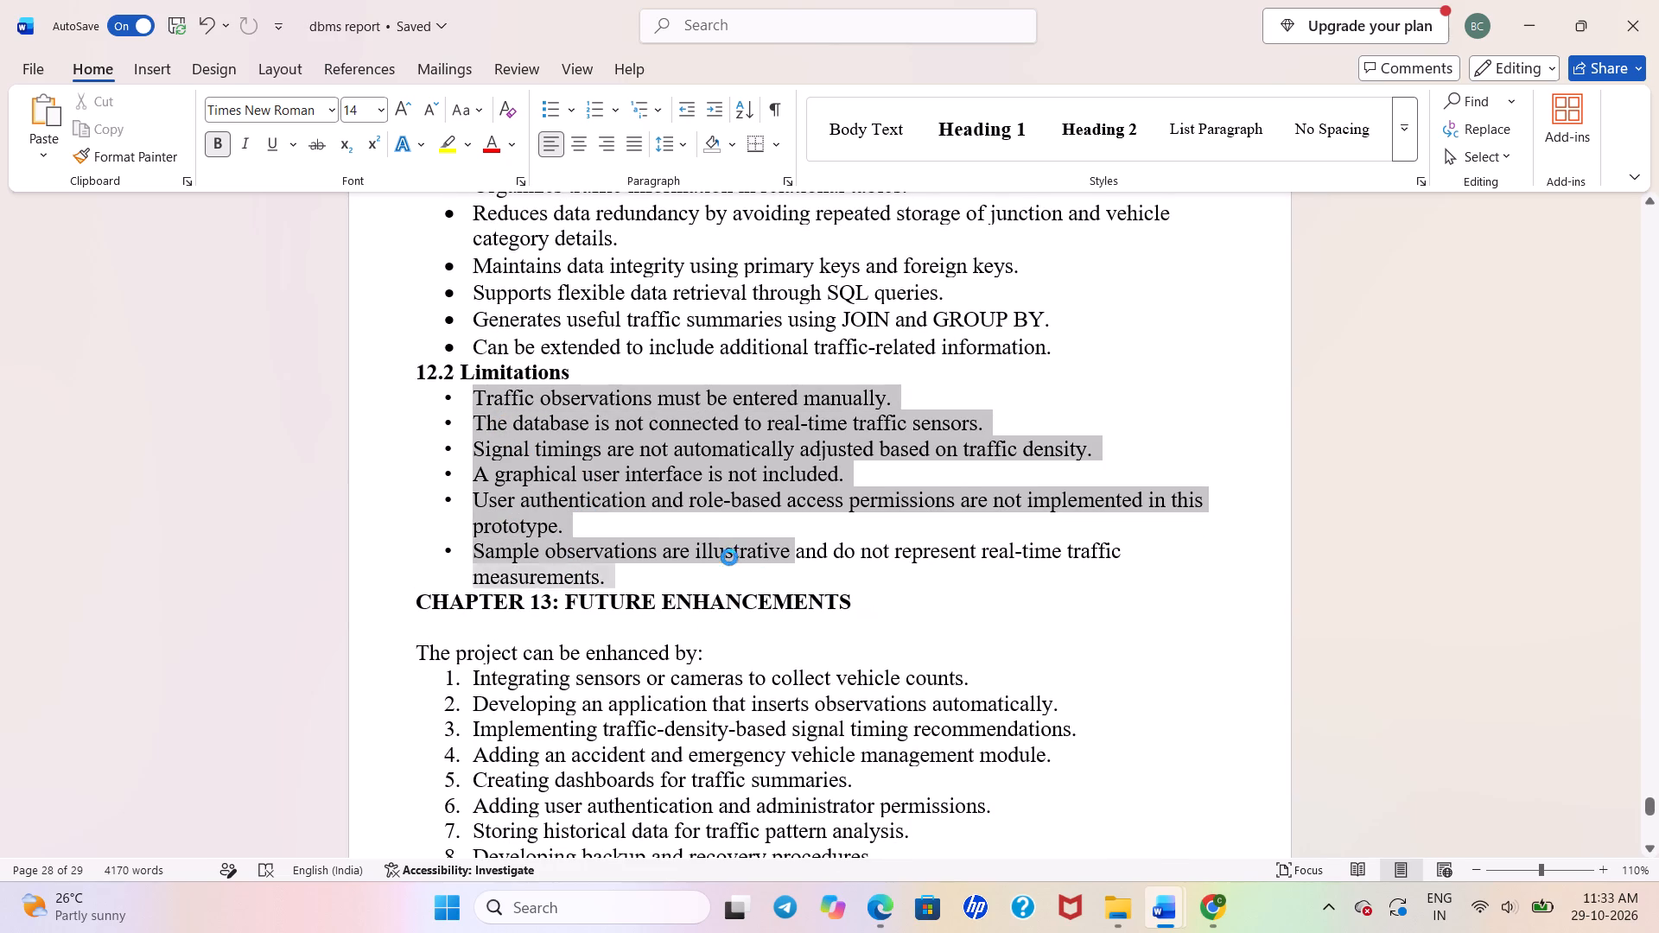
pyautogui.moveTo(729, 557); pyautogui.dragTo(718, 568)
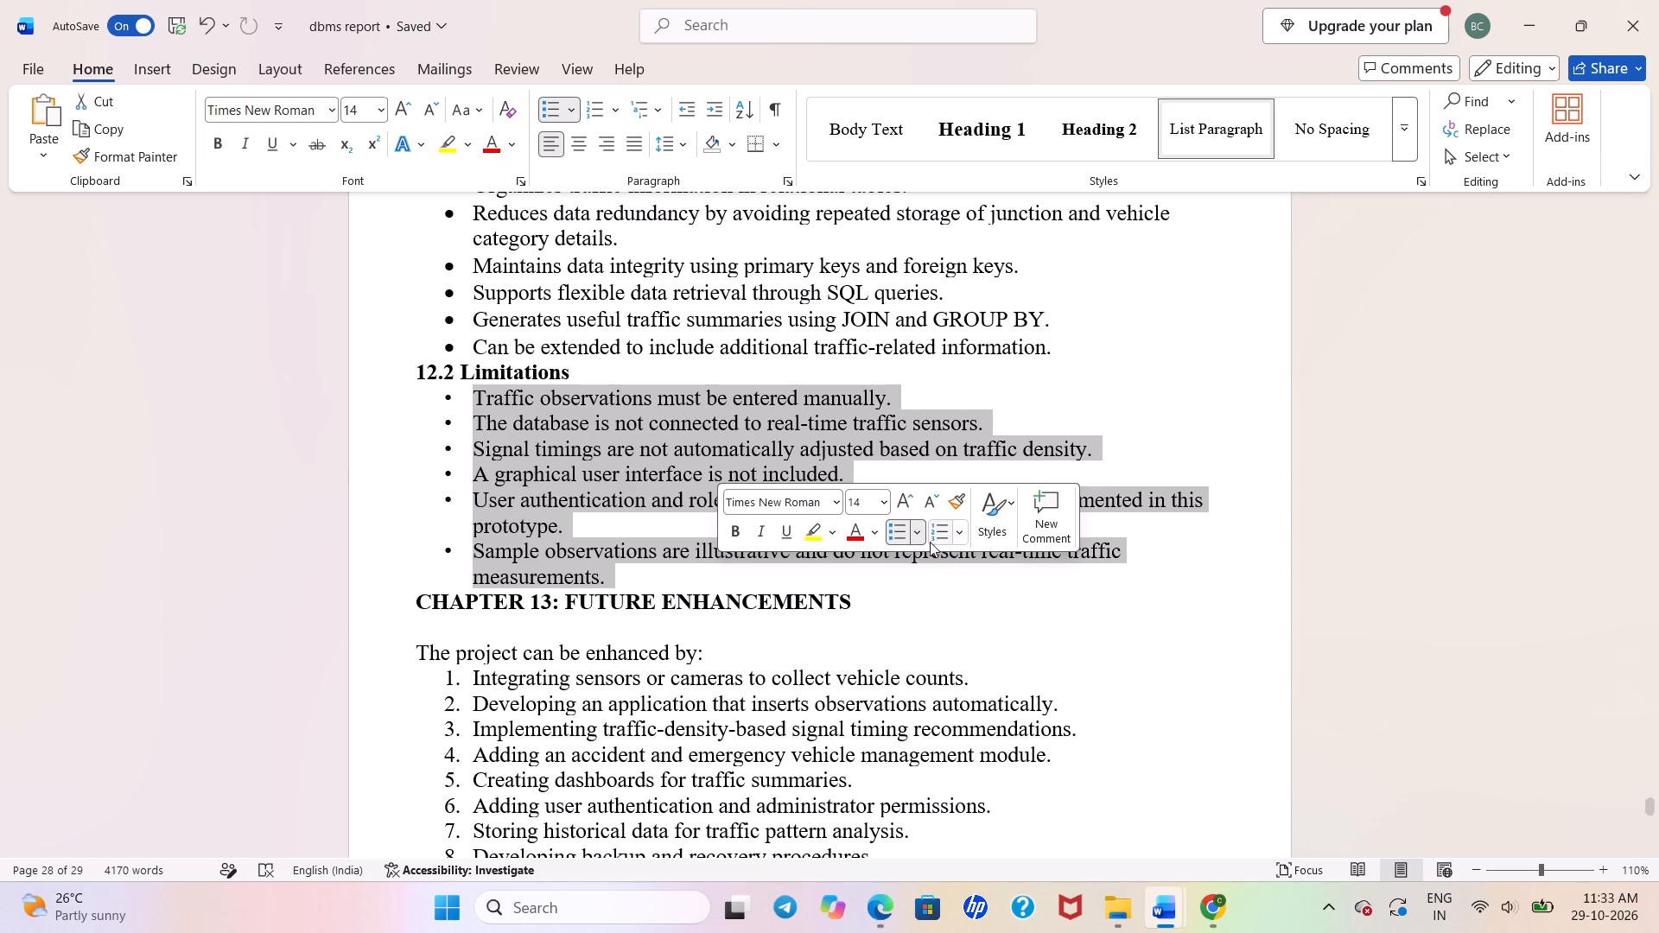
pyautogui.click(919, 545)
pyautogui.click(944, 528)
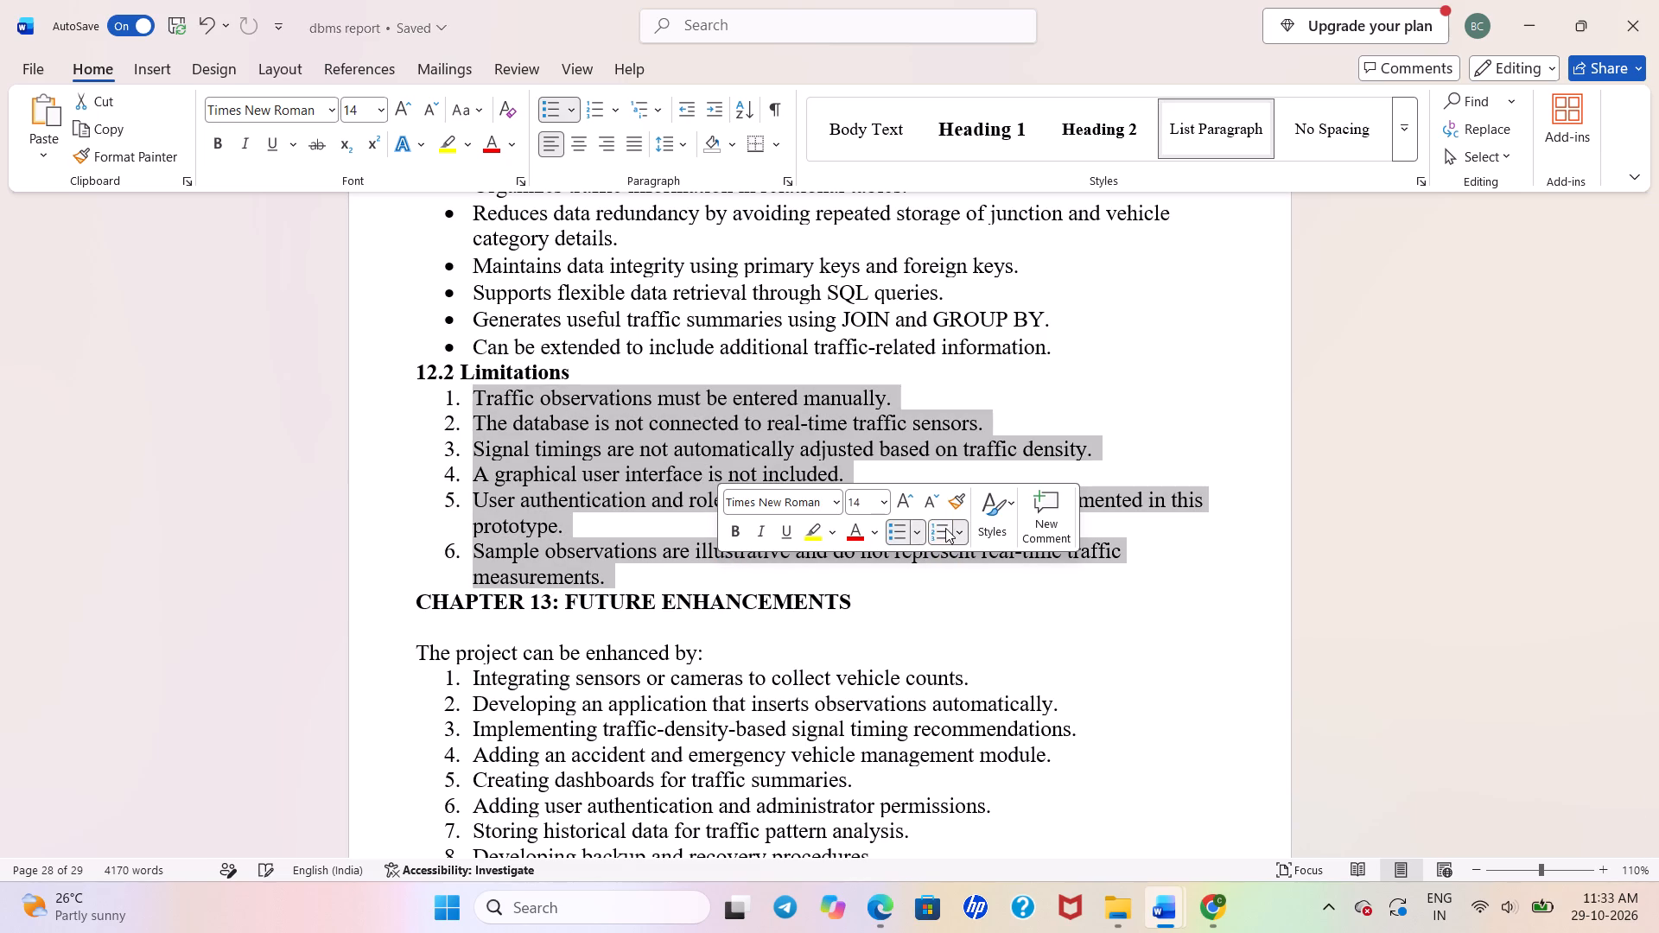
# Change the six bulleted items under 12.1 Advantages to a numbered list in the 1. 2. 3. format.
pyautogui.scroll(2, 603, 303)
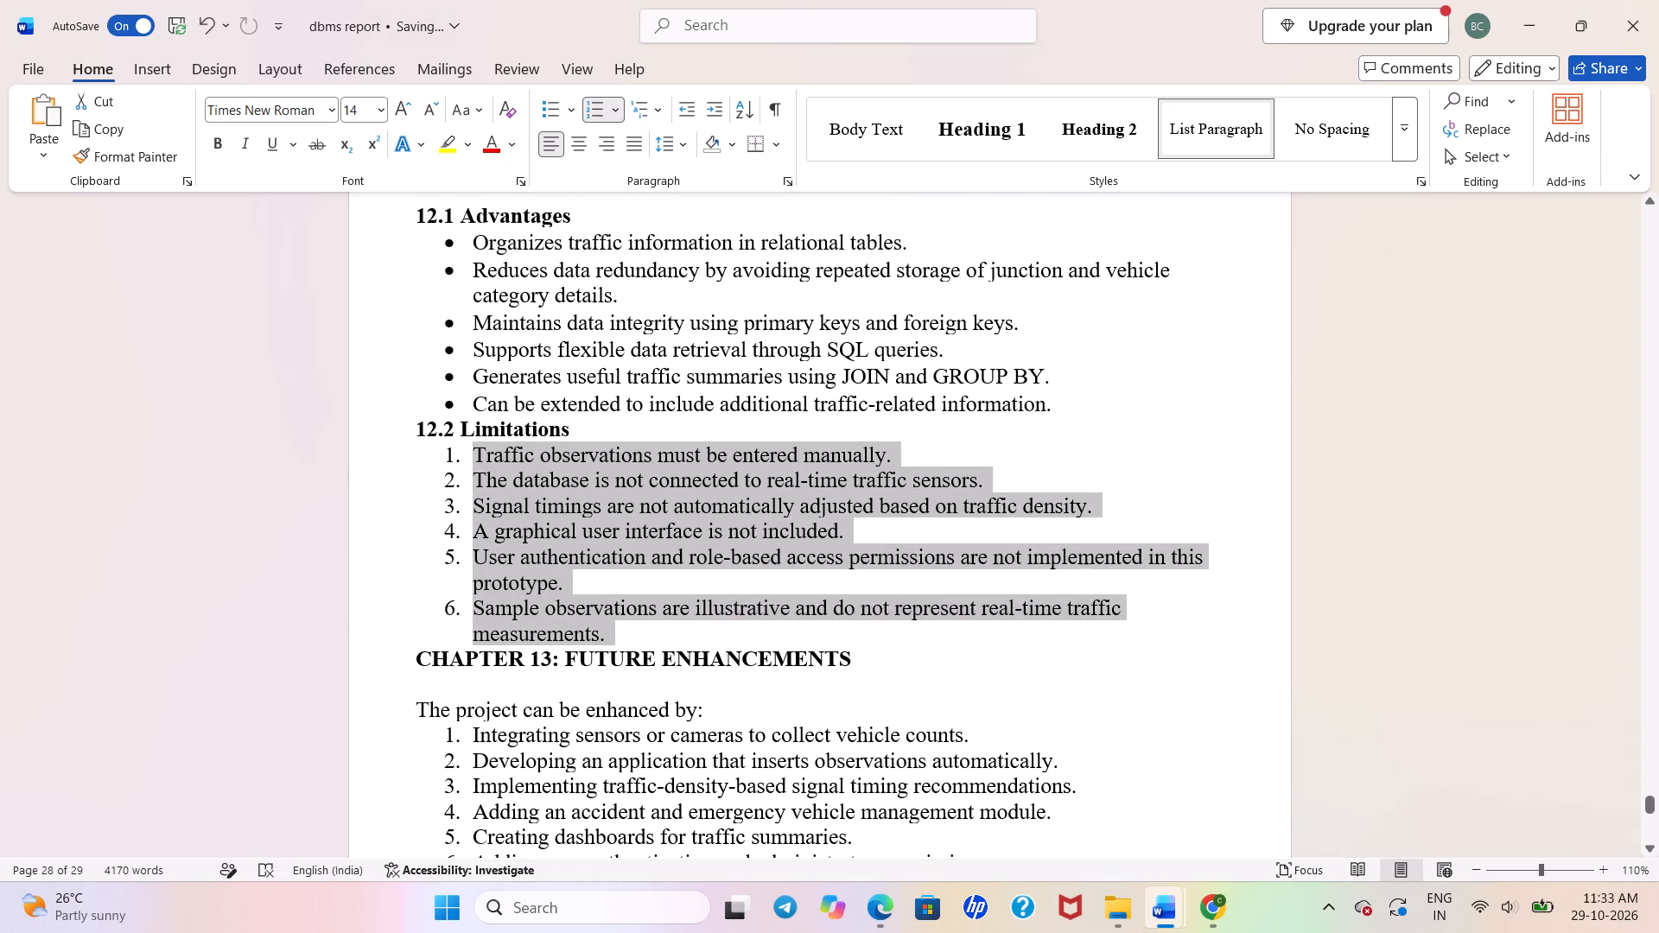
pyautogui.moveTo(461, 294); pyautogui.dragTo(613, 421)
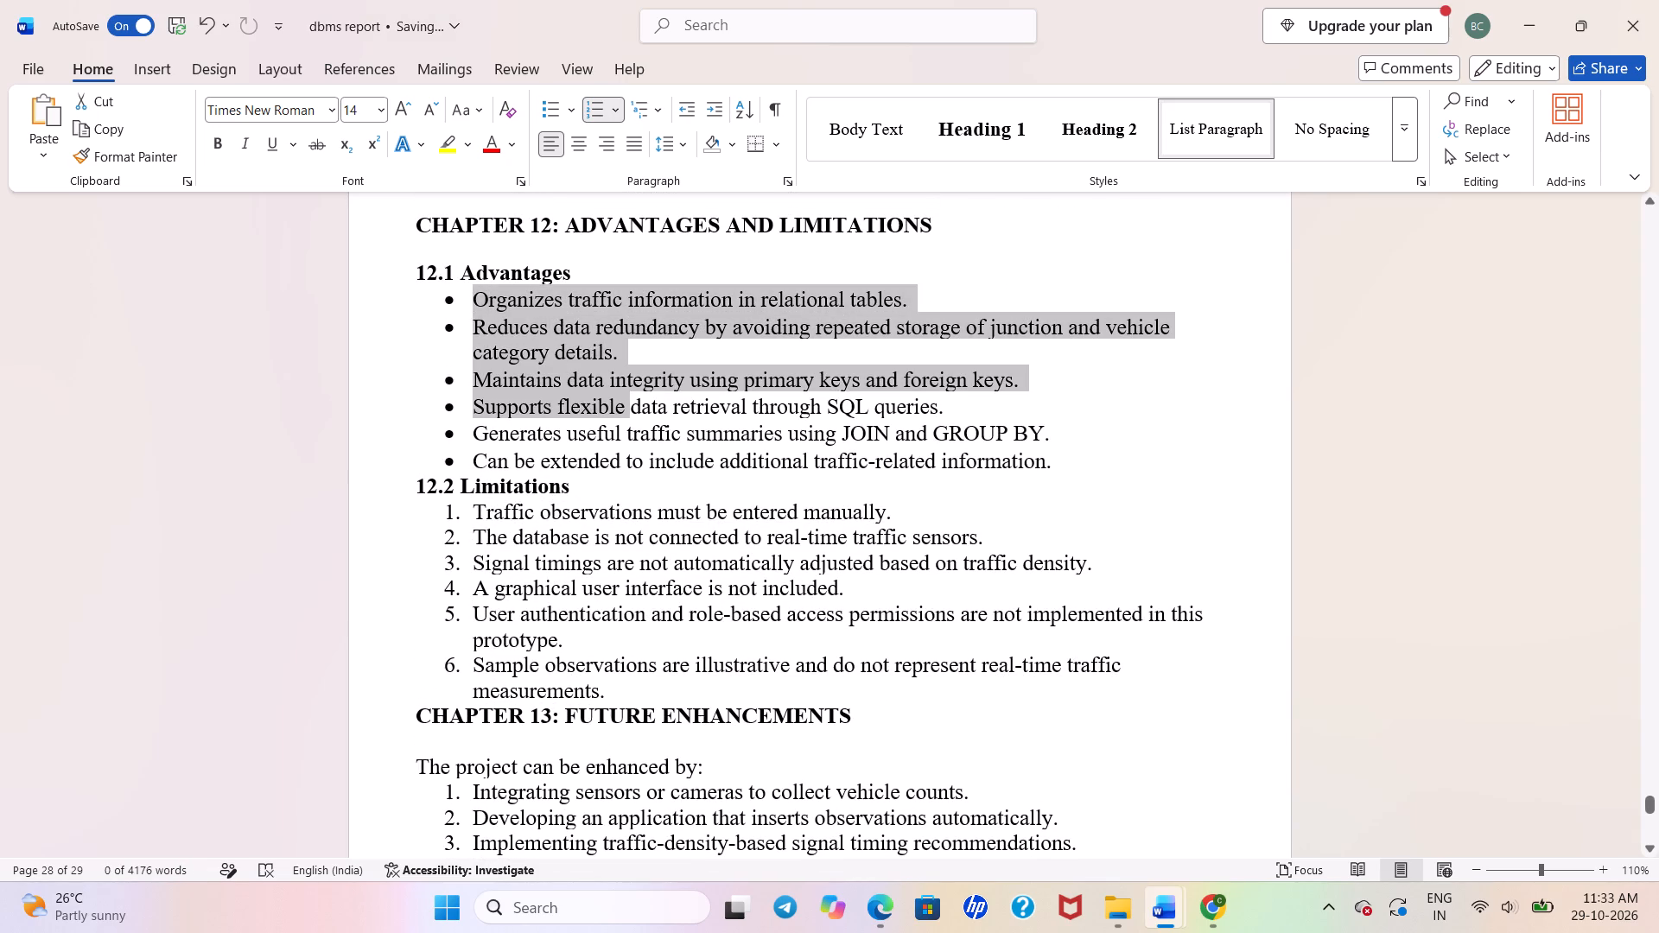
pyautogui.moveTo(613, 421); pyautogui.dragTo(1062, 464)
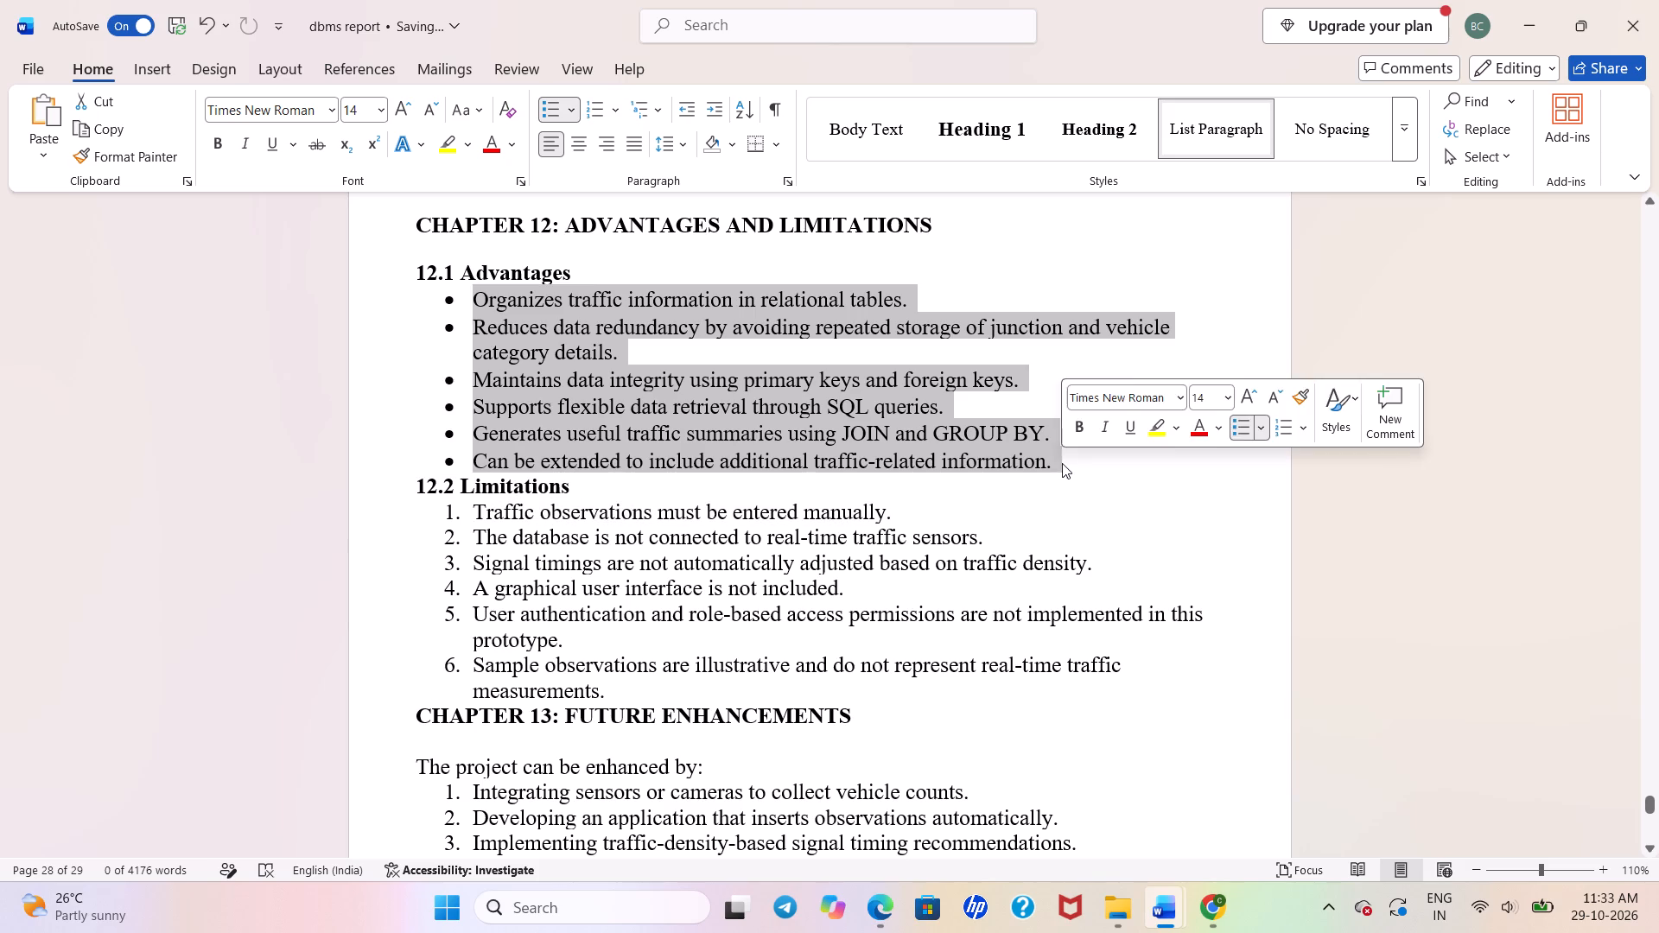
pyautogui.click(1304, 430)
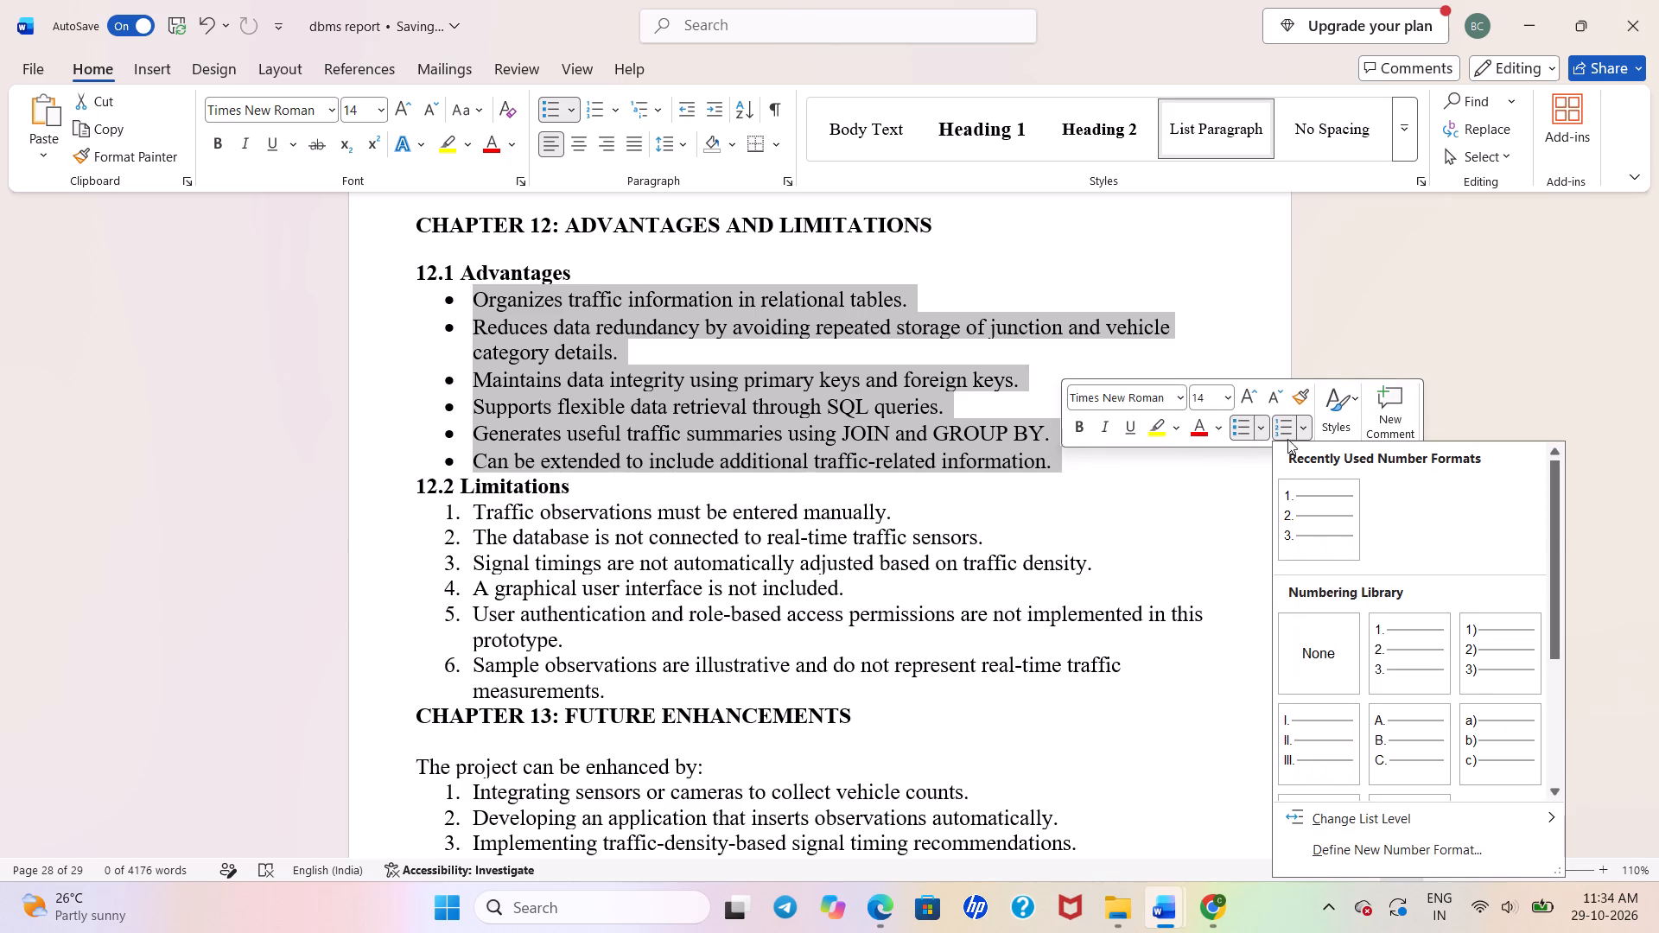
pyautogui.click(1316, 508)
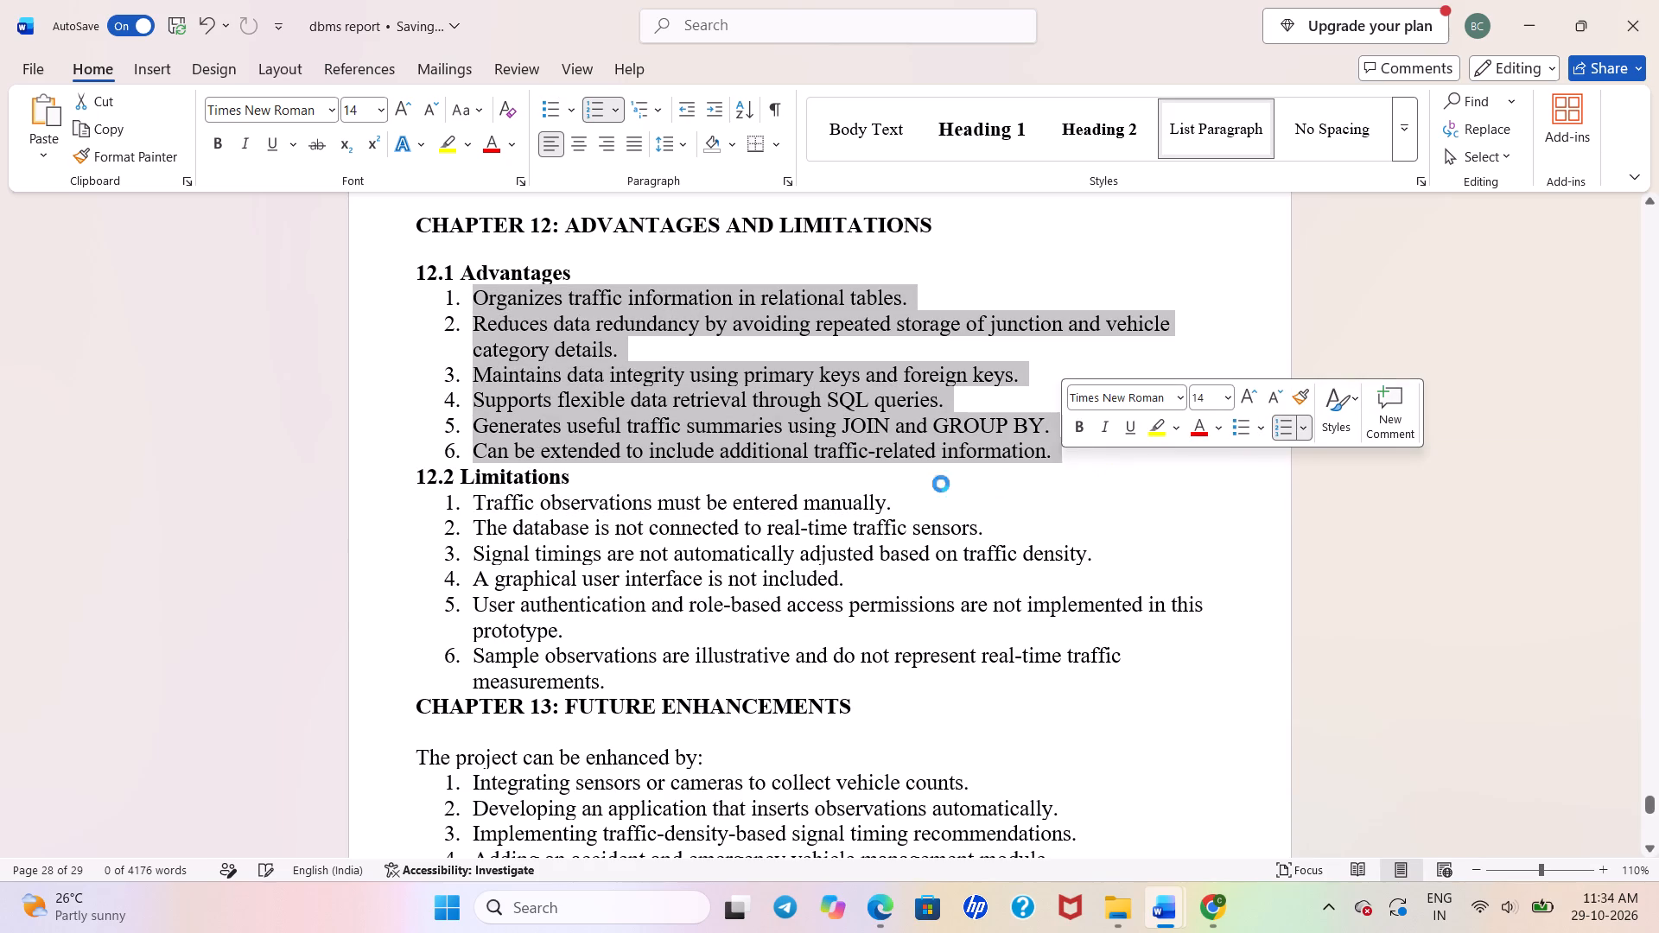
pyautogui.click(742, 503)
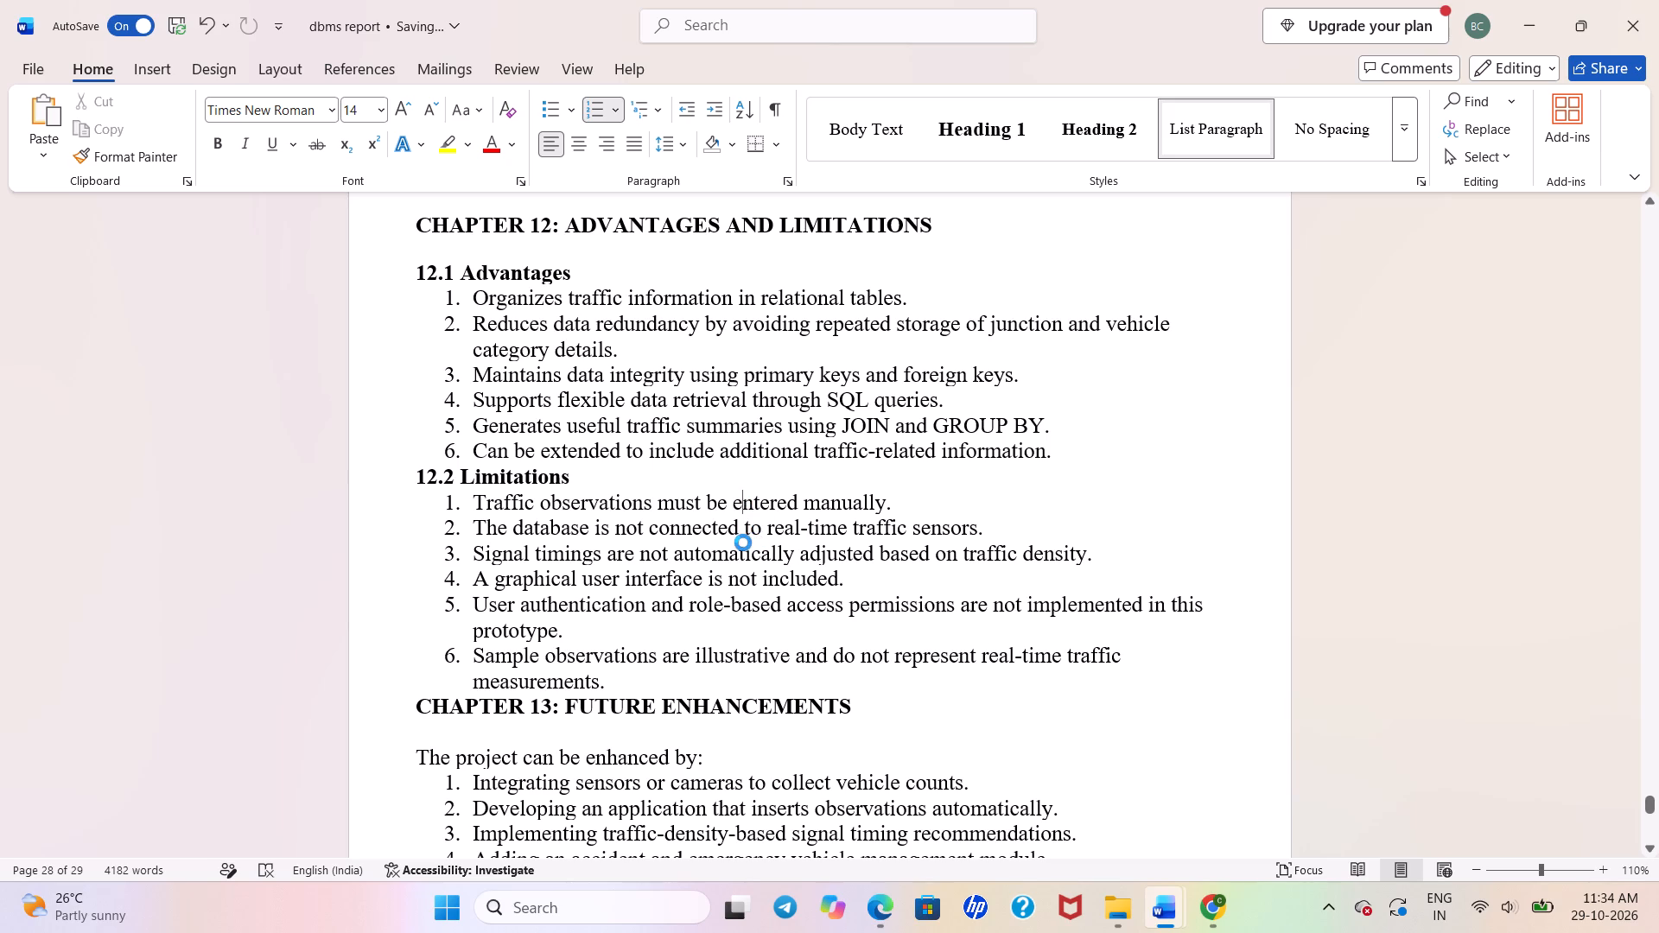
pyautogui.scroll(-4, 751, 559)
pyautogui.scroll(-5, 670, 626)
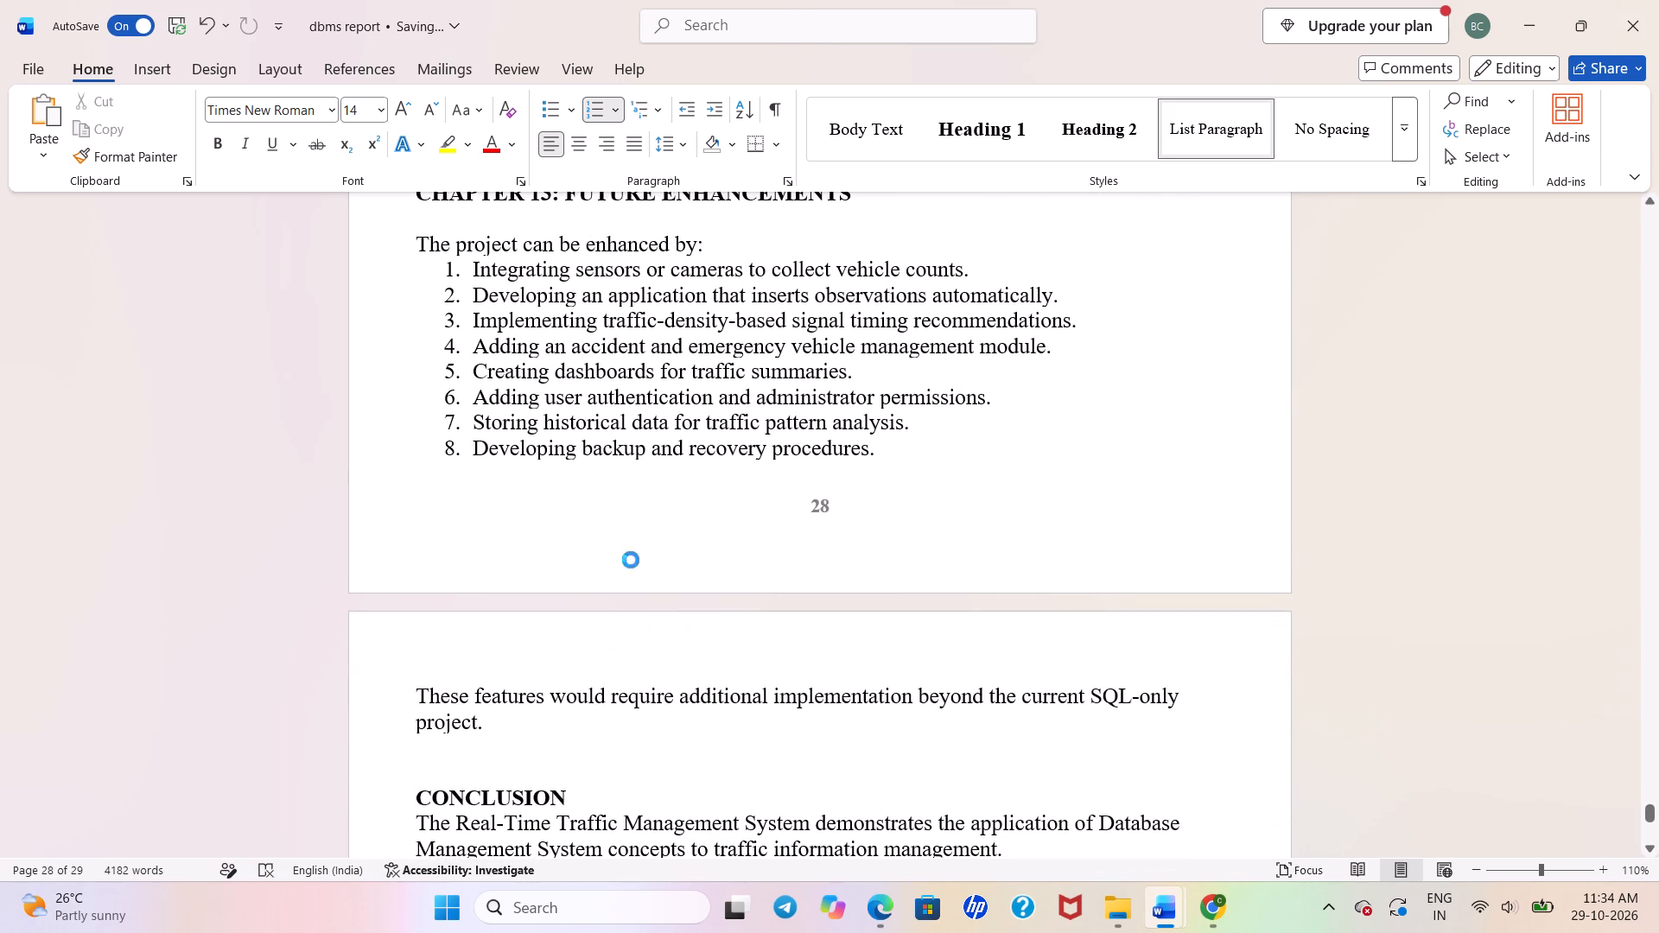
pyautogui.scroll(1, 607, 449)
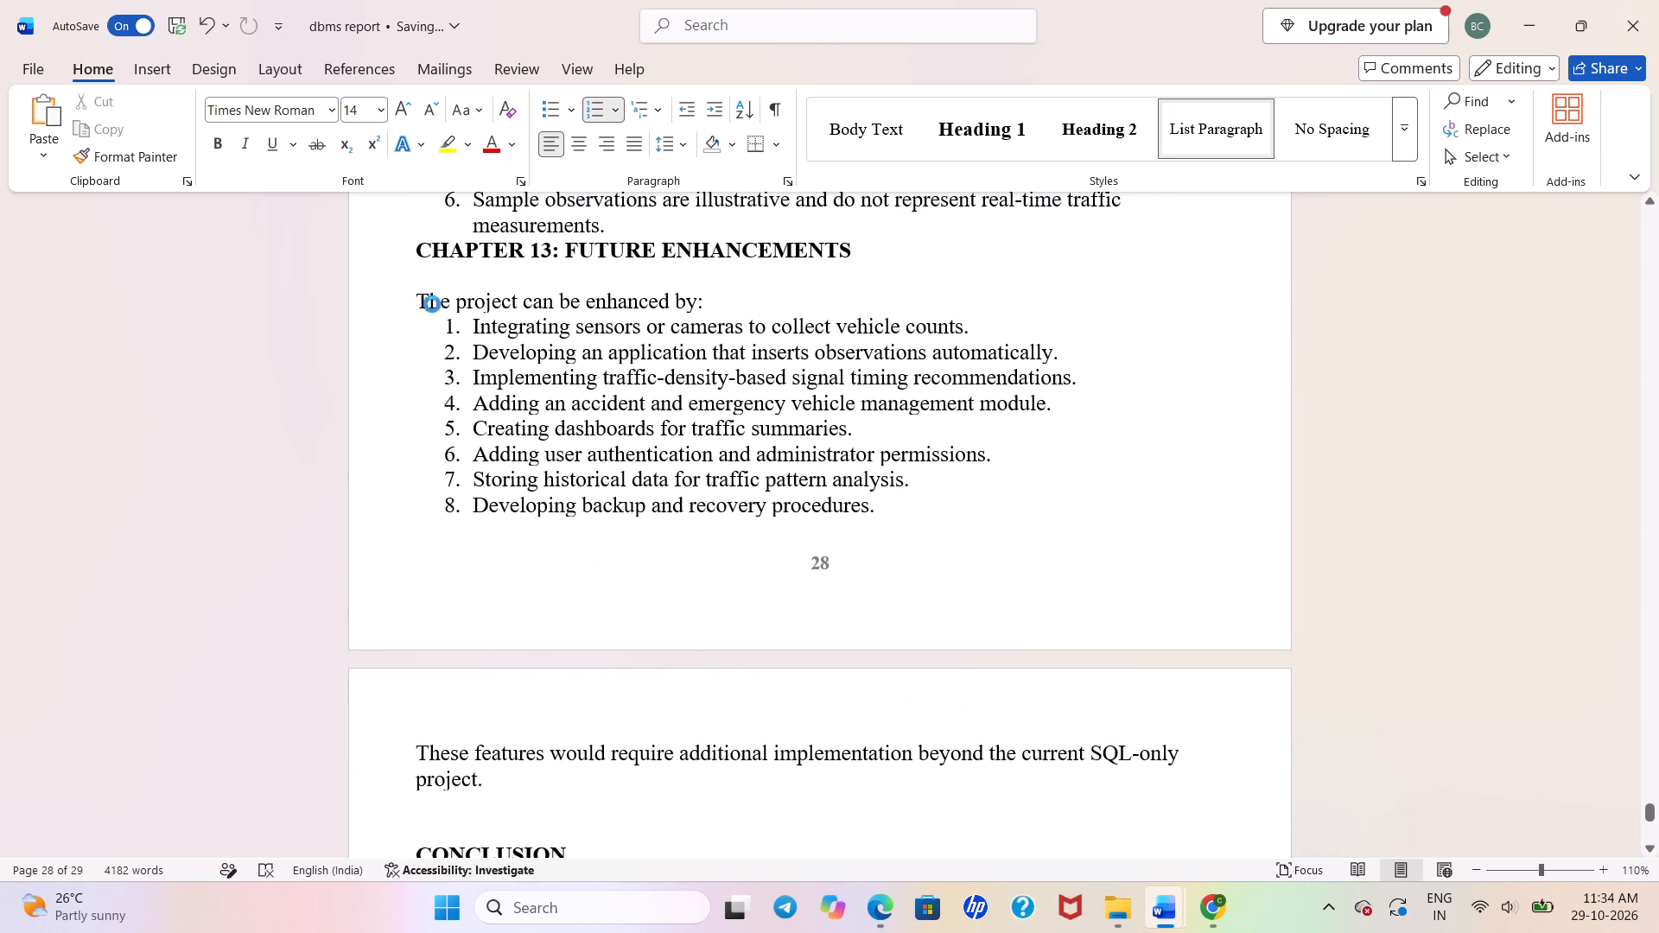
pyautogui.moveTo(419, 253); pyautogui.dragTo(638, 383)
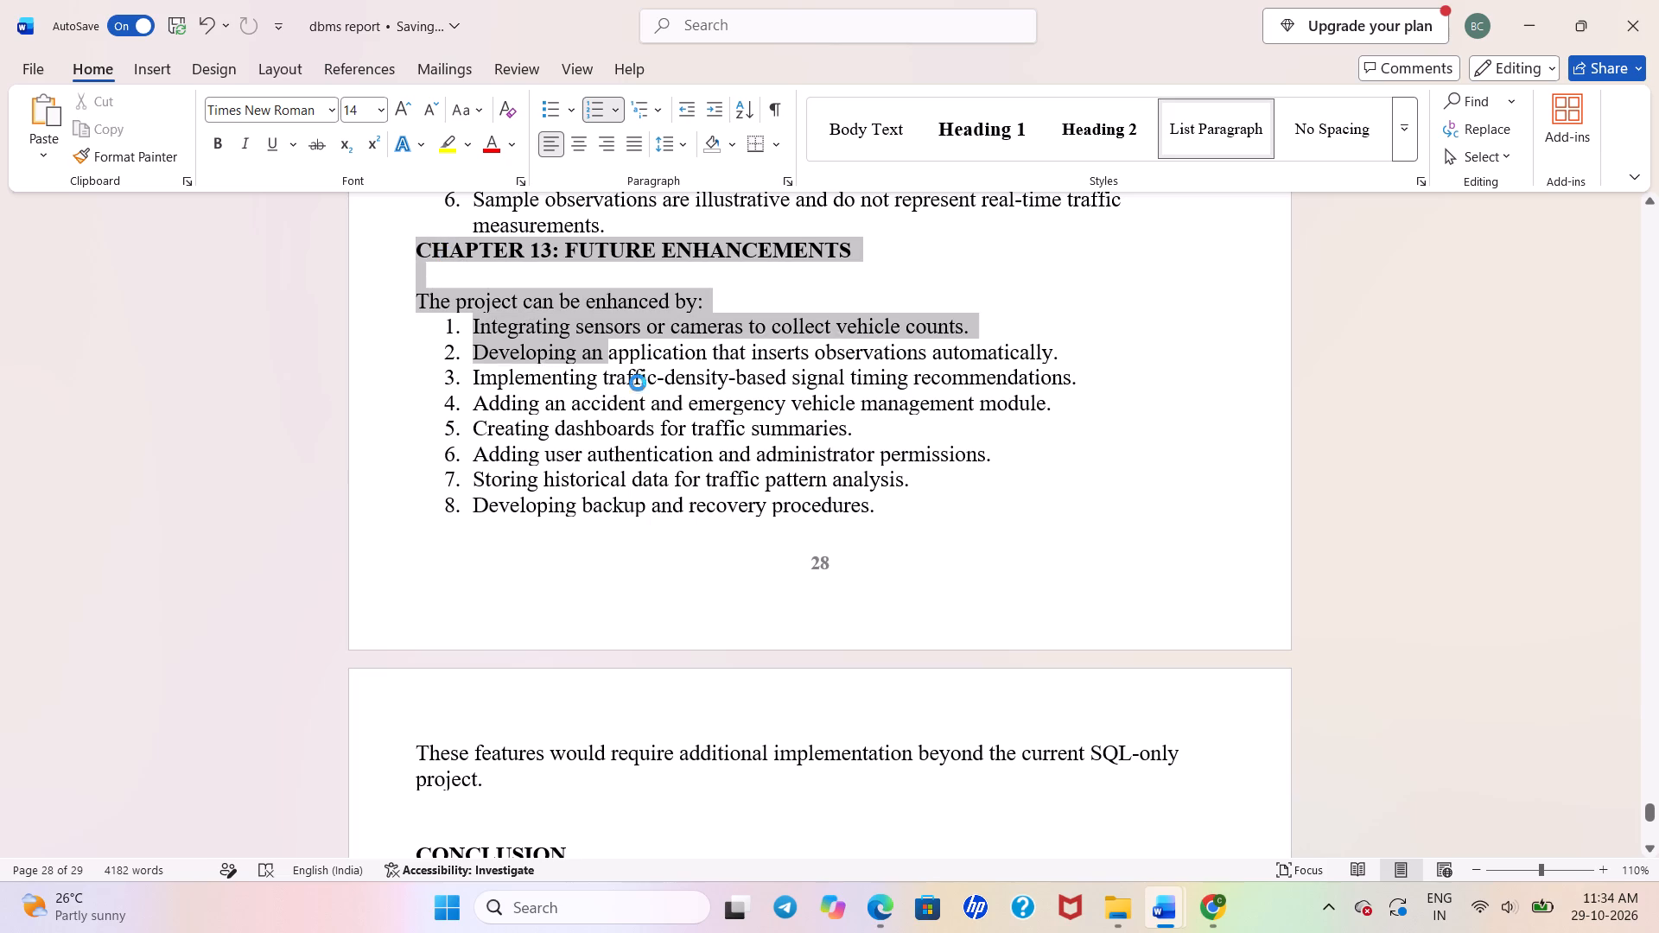
pyautogui.moveTo(638, 383); pyautogui.dragTo(887, 271)
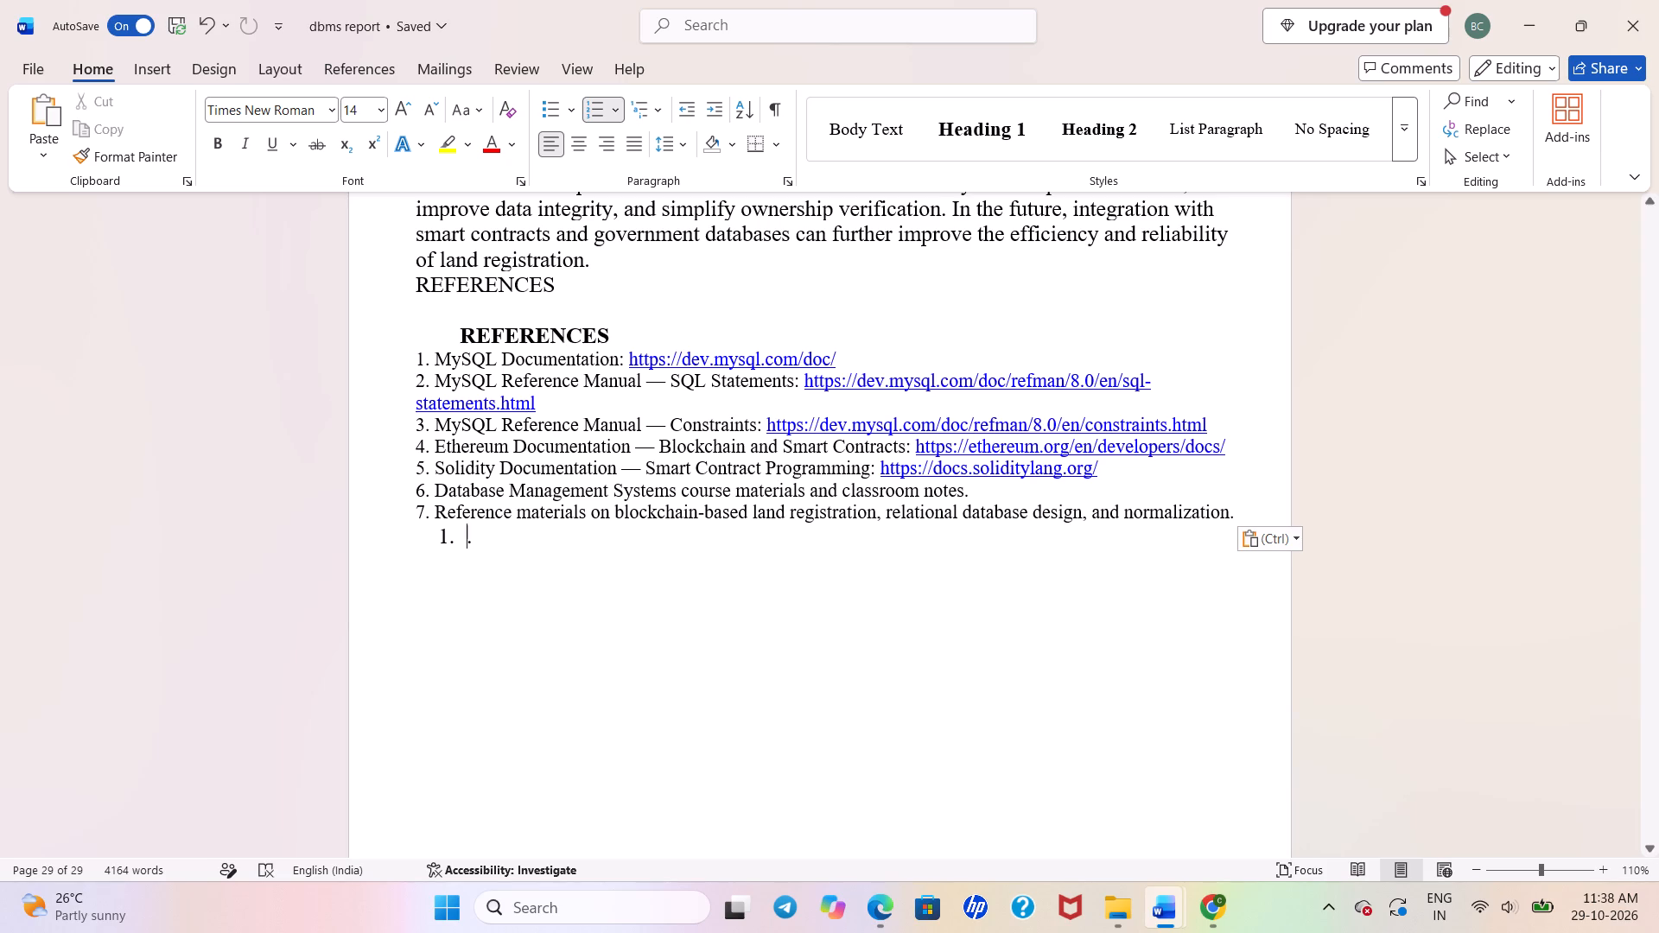
# Review the report's pages backwards from the References to Chapter 6, checking content and layout.
pyautogui.scroll(-5, 879, 478)
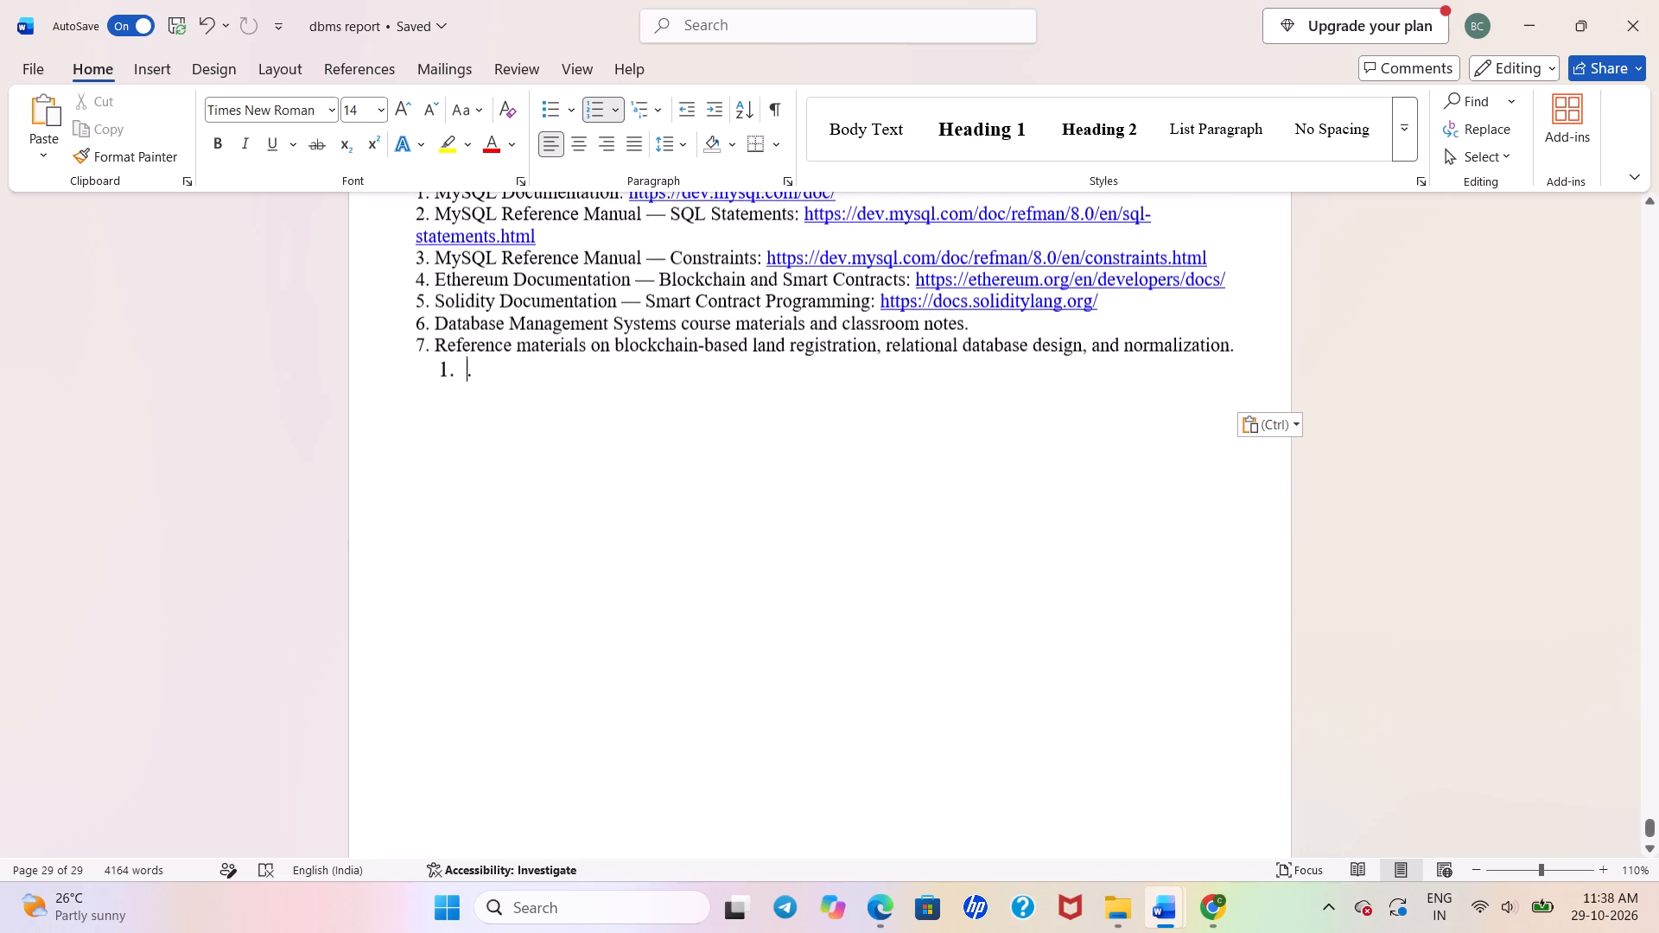
pyautogui.scroll(-1, 849, 498)
pyautogui.scroll(-13, 854, 586)
pyautogui.scroll(17, 874, 644)
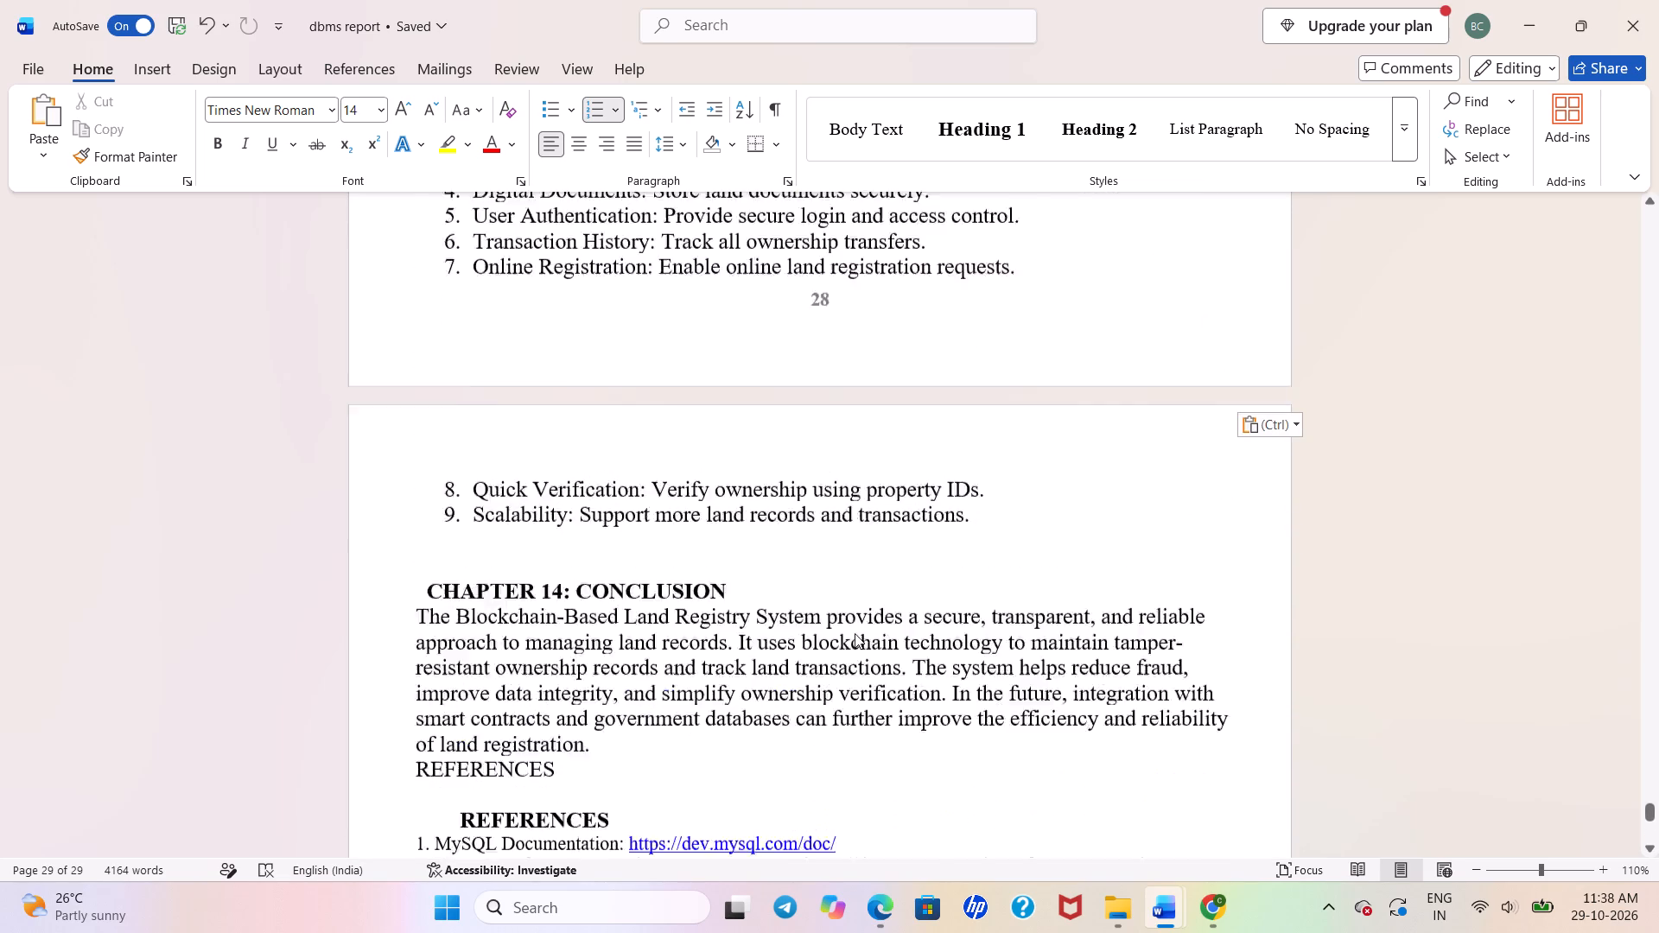
pyautogui.scroll(20, 855, 633)
pyautogui.scroll(20, 855, 633)
pyautogui.scroll(12, 855, 633)
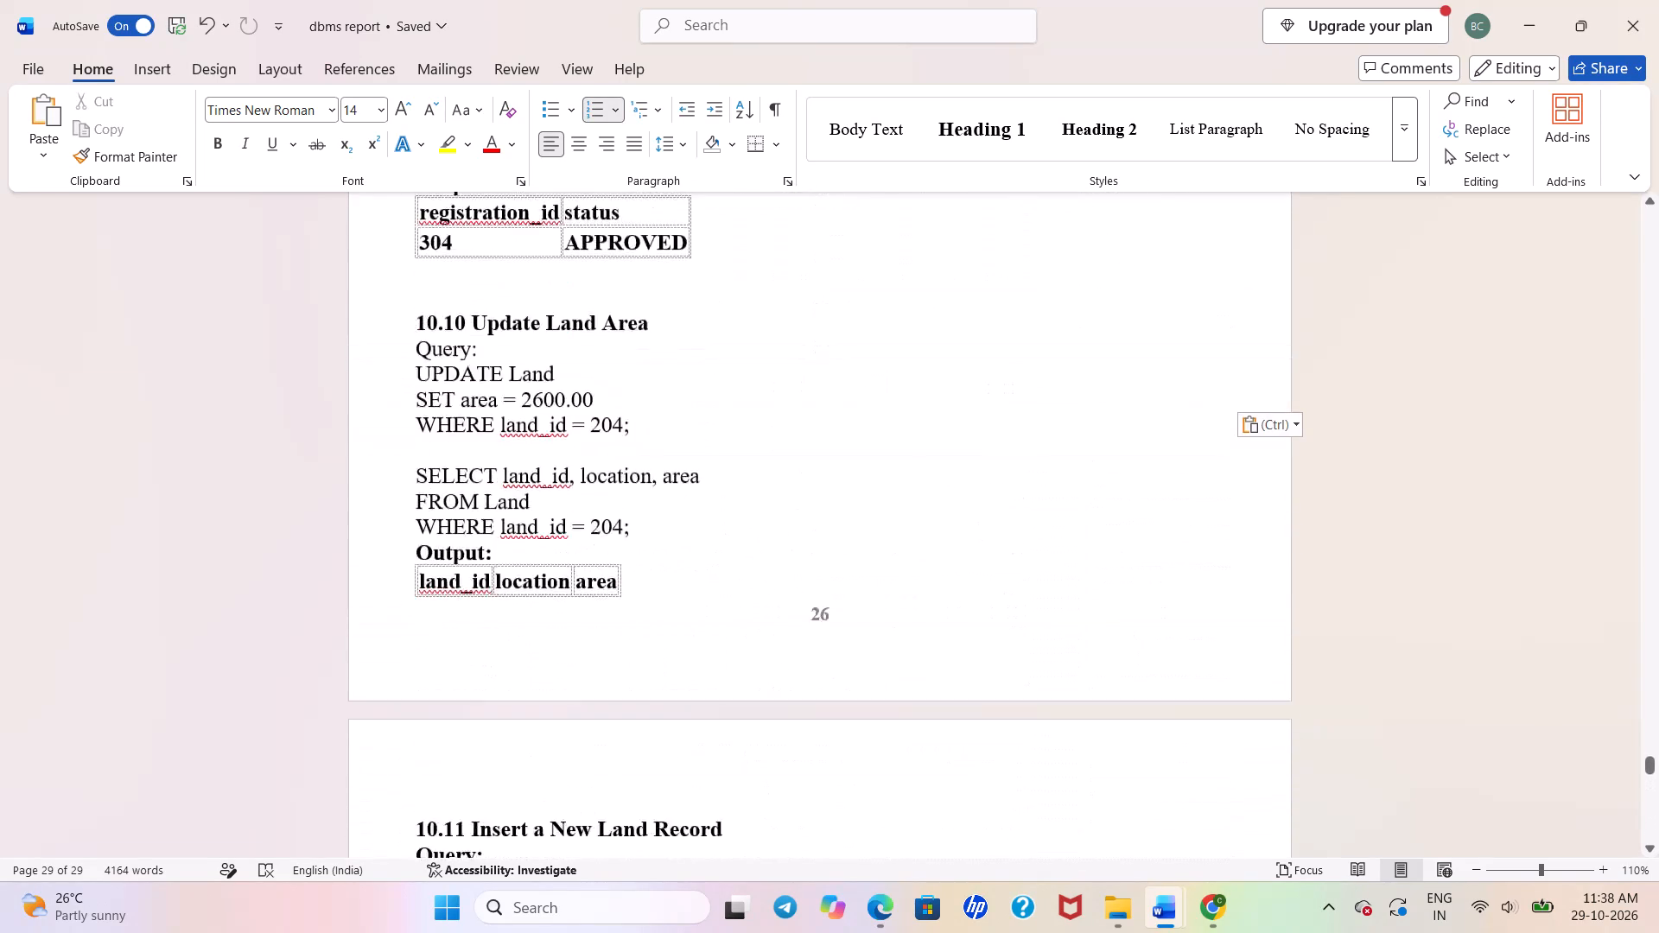
pyautogui.scroll(20, 860, 604)
pyautogui.scroll(20, 860, 604)
pyautogui.scroll(12, 860, 604)
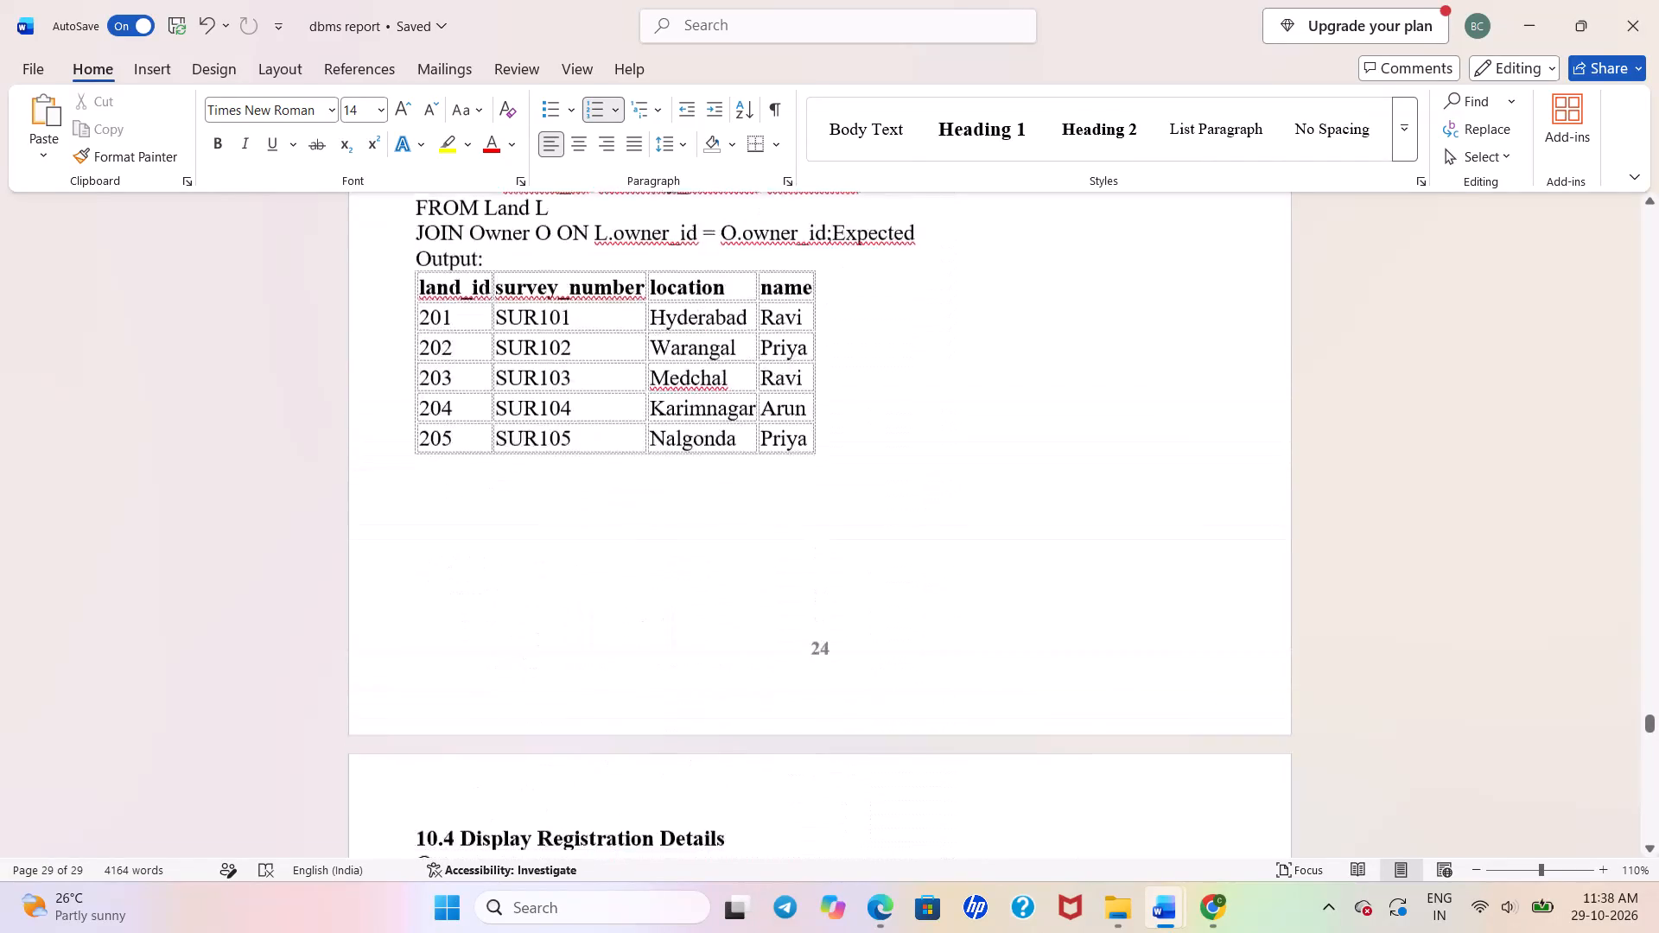
pyautogui.scroll(8, 861, 601)
pyautogui.scroll(17, 861, 601)
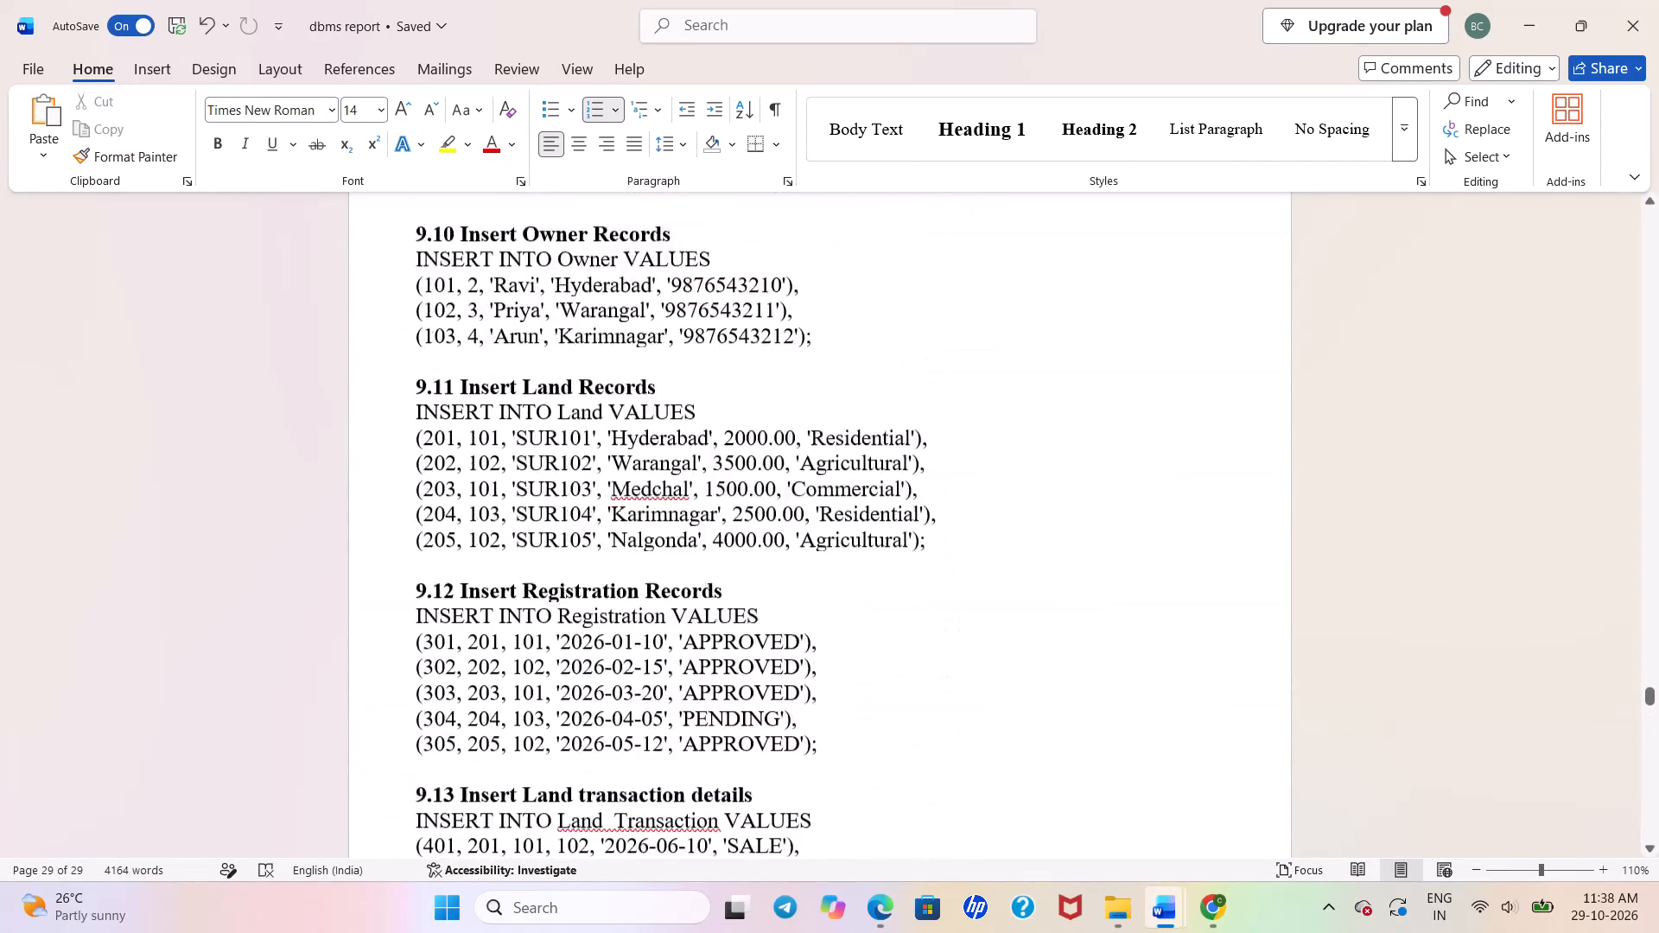
pyautogui.scroll(20, 861, 601)
pyautogui.scroll(20, 861, 601)
pyautogui.scroll(5, 861, 601)
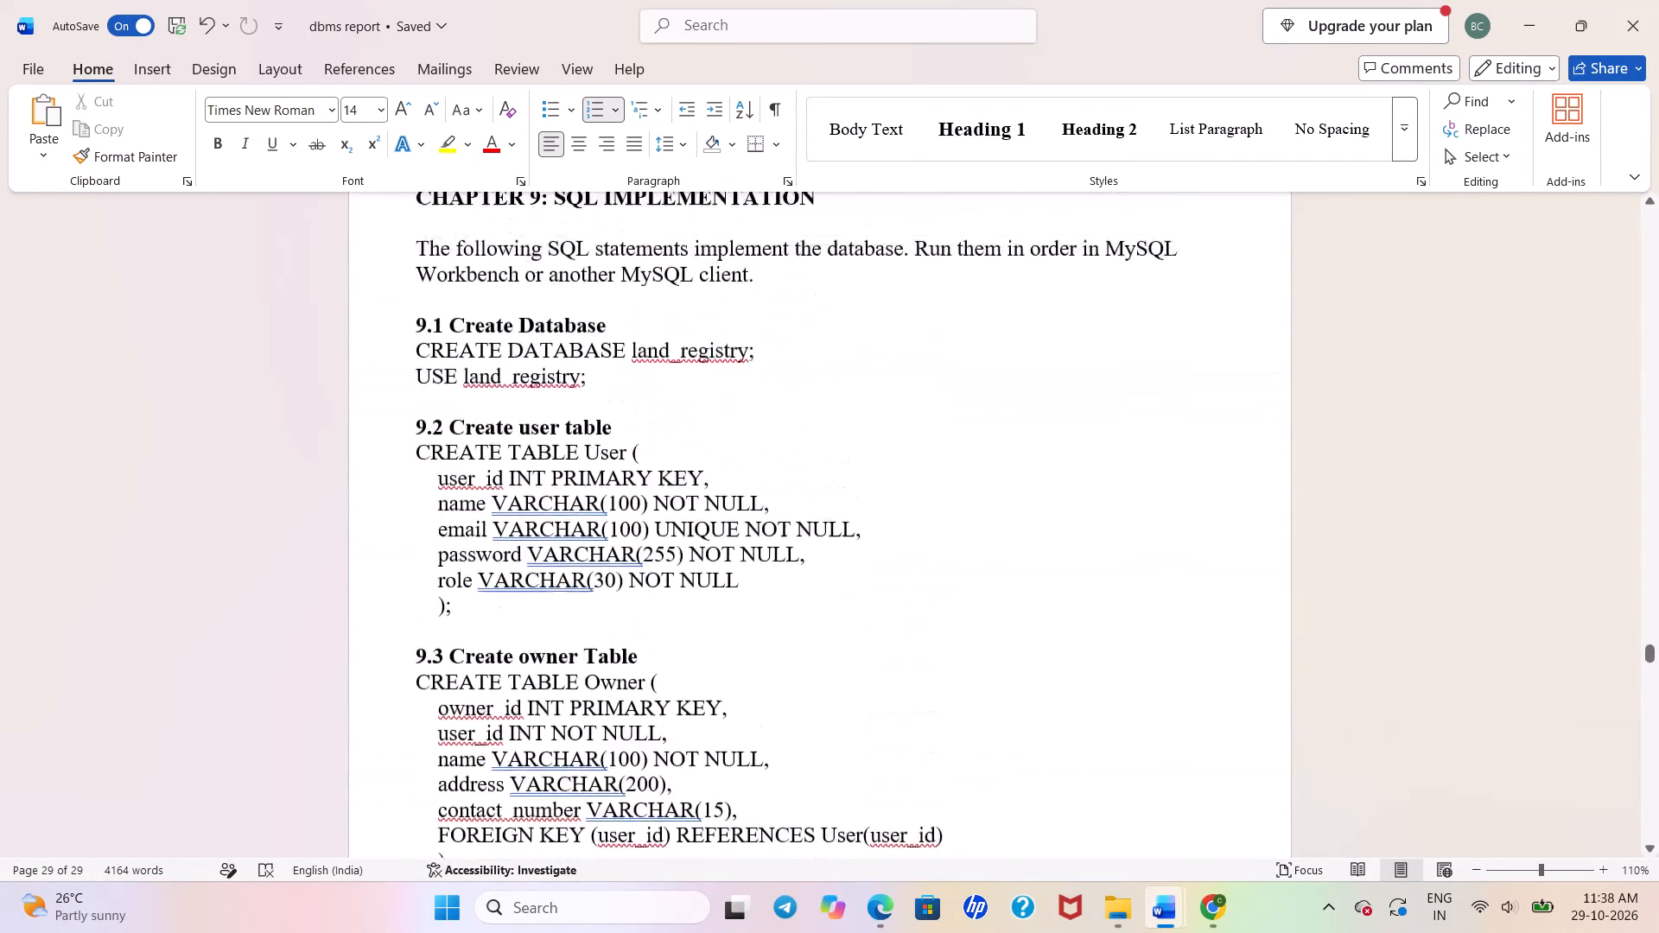
pyautogui.scroll(20, 861, 600)
pyautogui.scroll(20, 861, 600)
pyautogui.scroll(5, 861, 600)
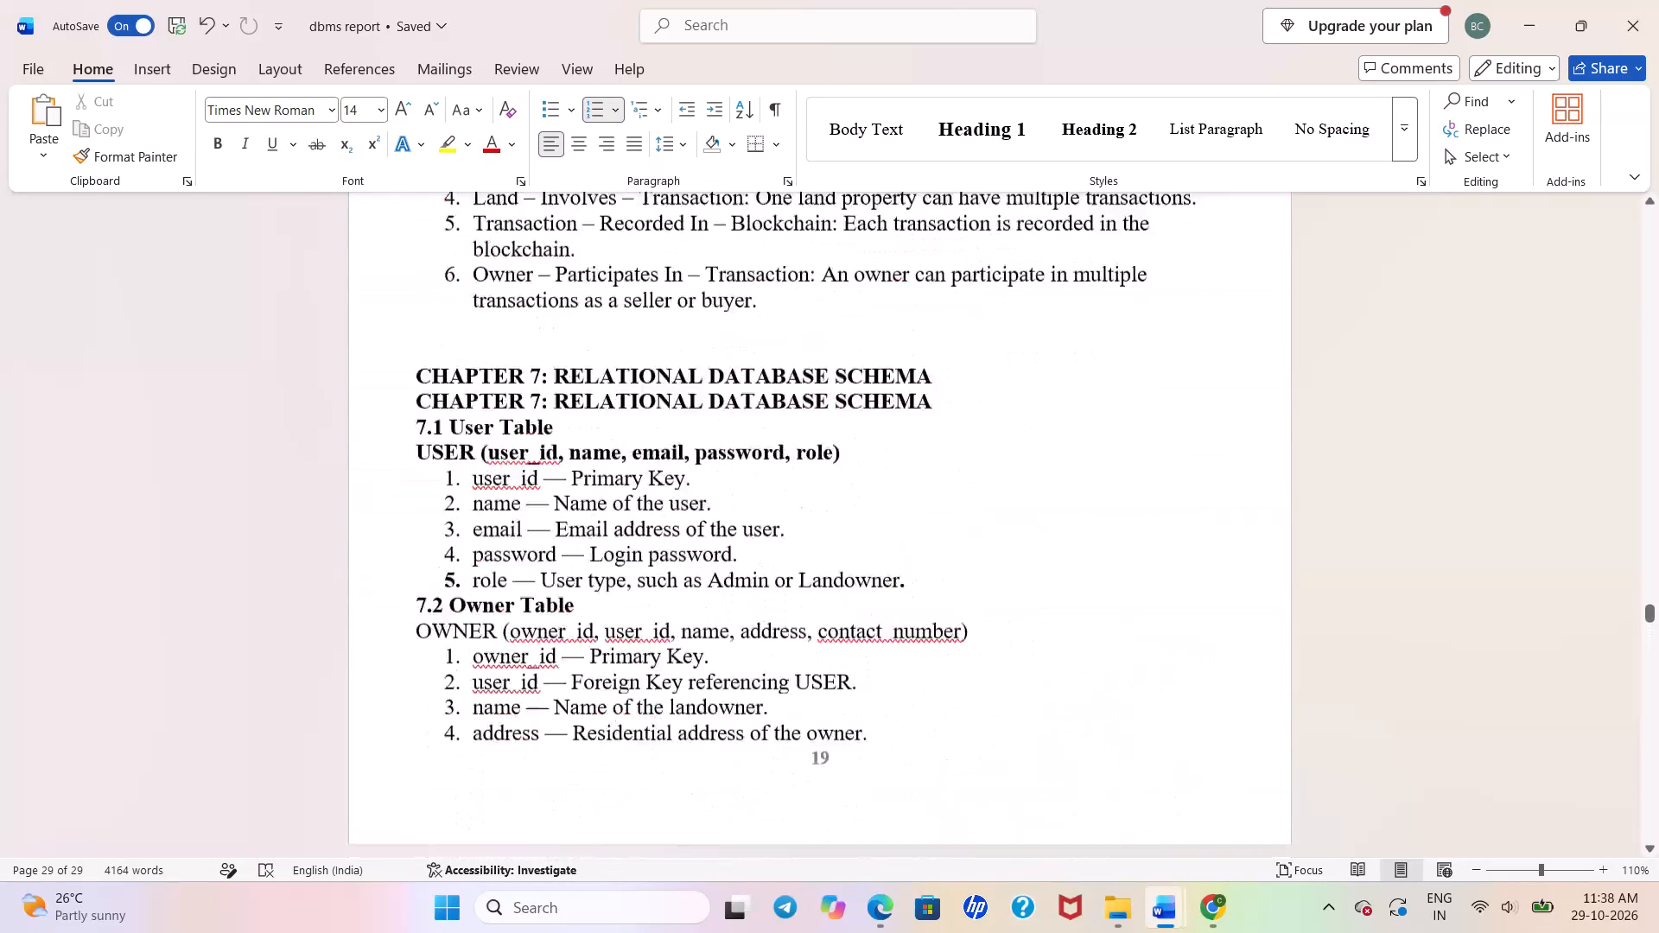
pyautogui.scroll(20, 861, 600)
pyautogui.scroll(5, 861, 600)
# Delete the blank lines above the 6.3 Relationship Description heading to close the gap below the ER diagram.
pyautogui.scroll(-11, 861, 600)
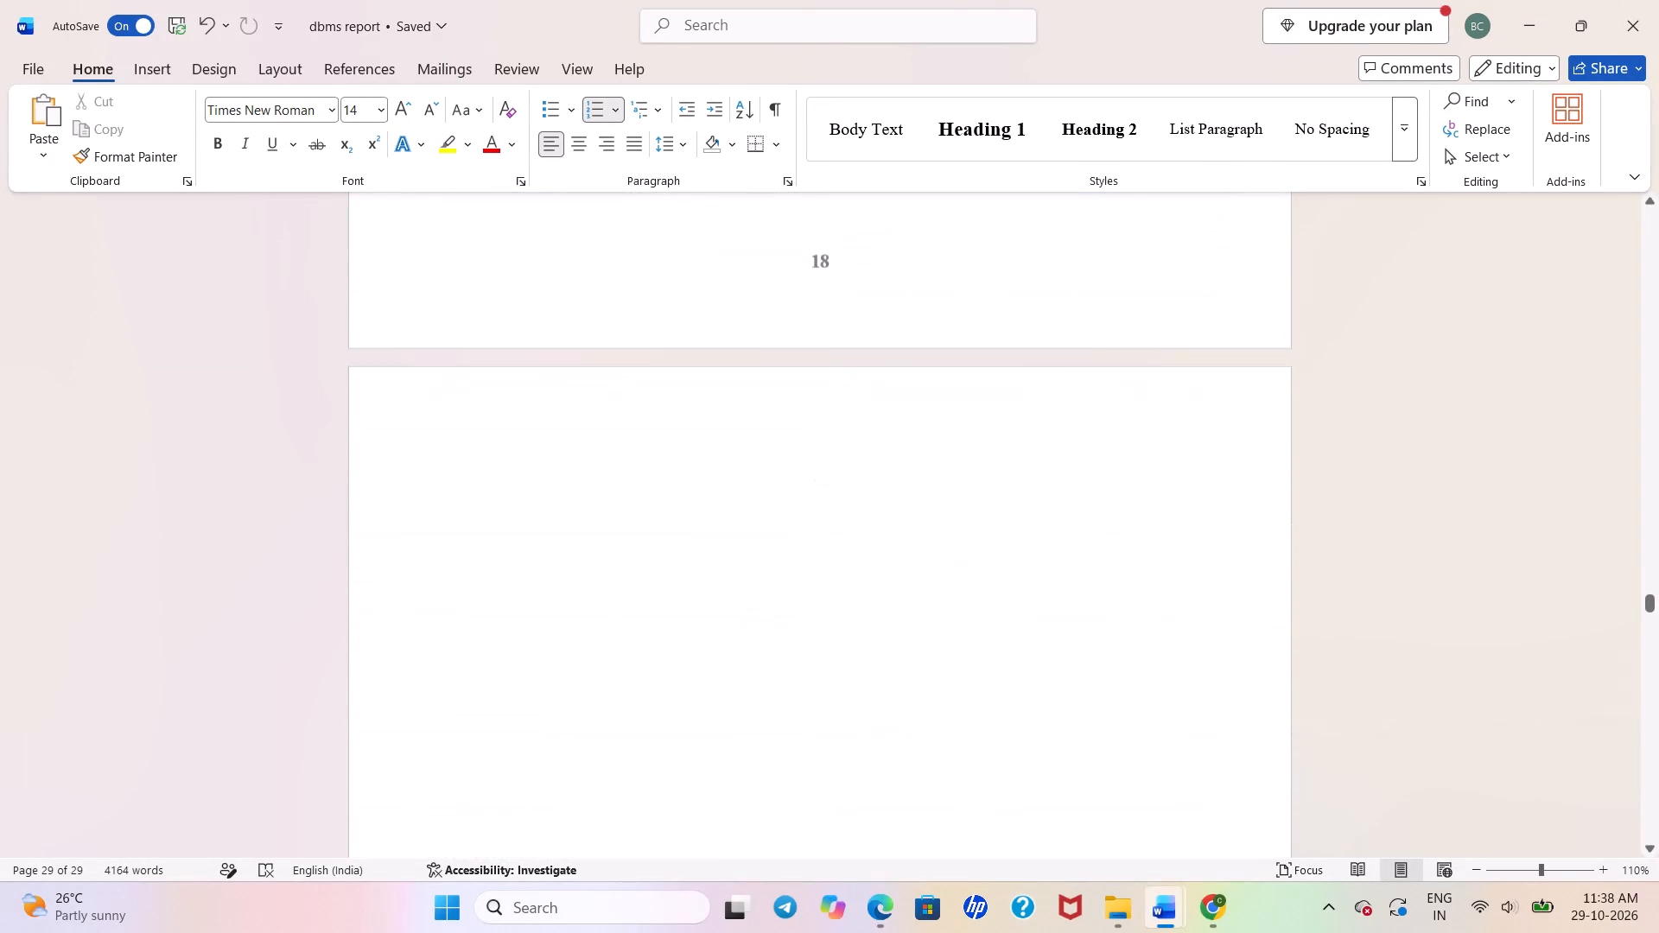
pyautogui.scroll(-3, 691, 712)
pyautogui.click(433, 525)
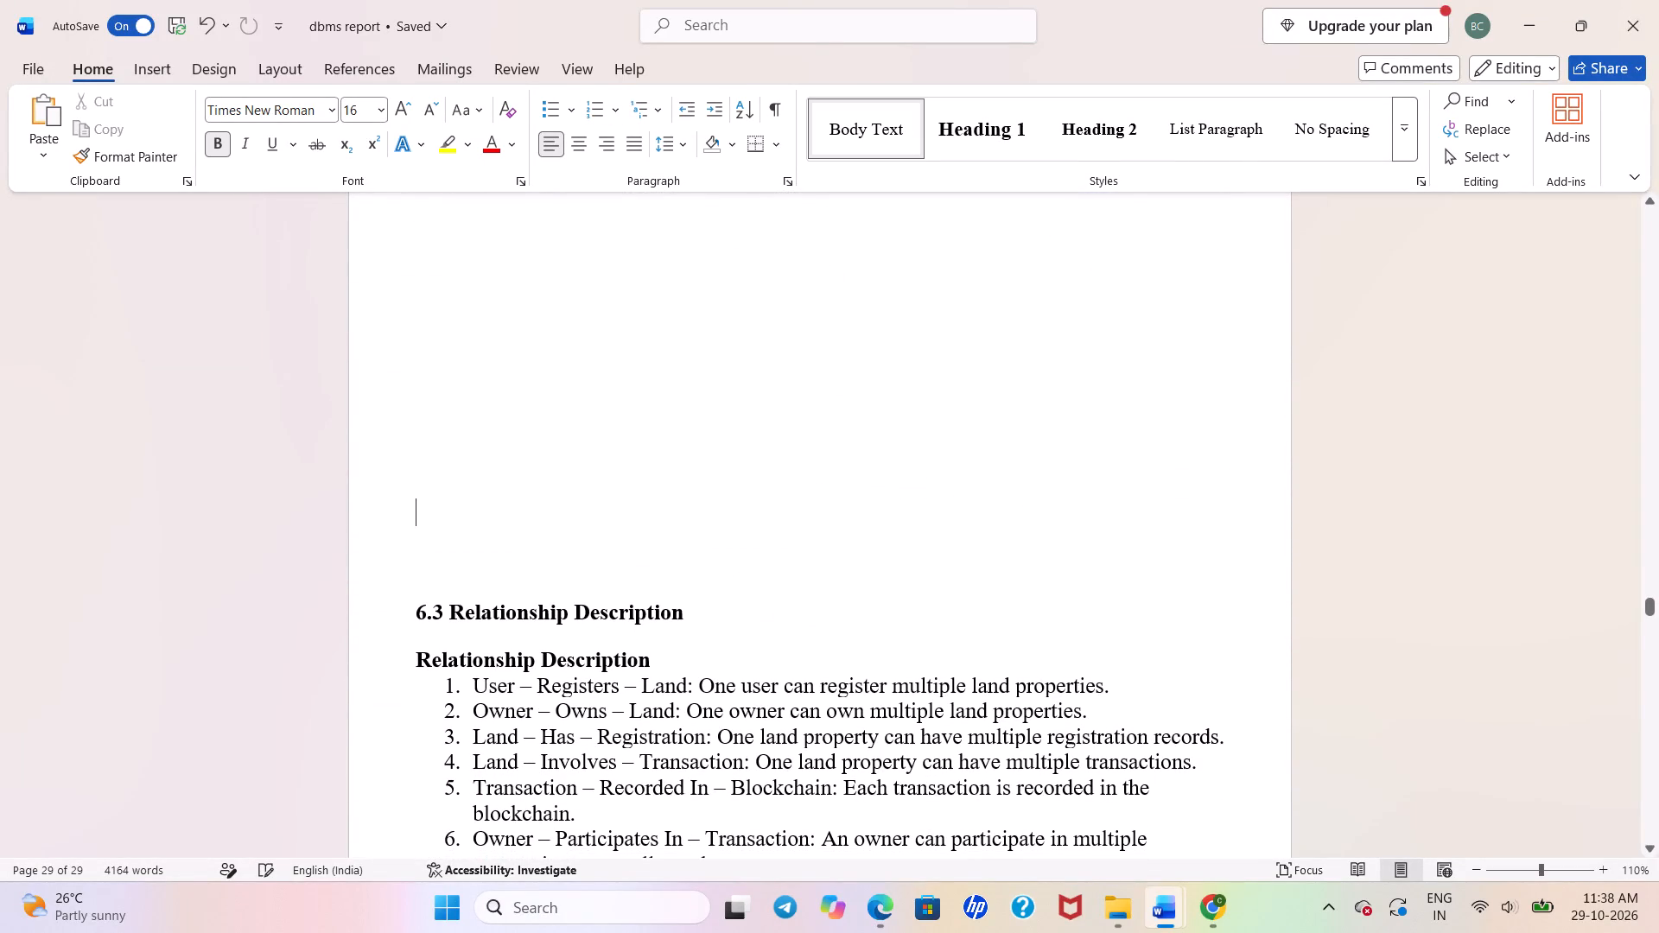
pyautogui.press('BackSpace')
pyautogui.press('BackSpace')
pyautogui.press('BackSpace')
pyautogui.press('BackSpace')
pyautogui.press('BackSpace')
pyautogui.press('BackSpace')
pyautogui.press('BackSpace')
pyautogui.scroll(1, 433, 525)
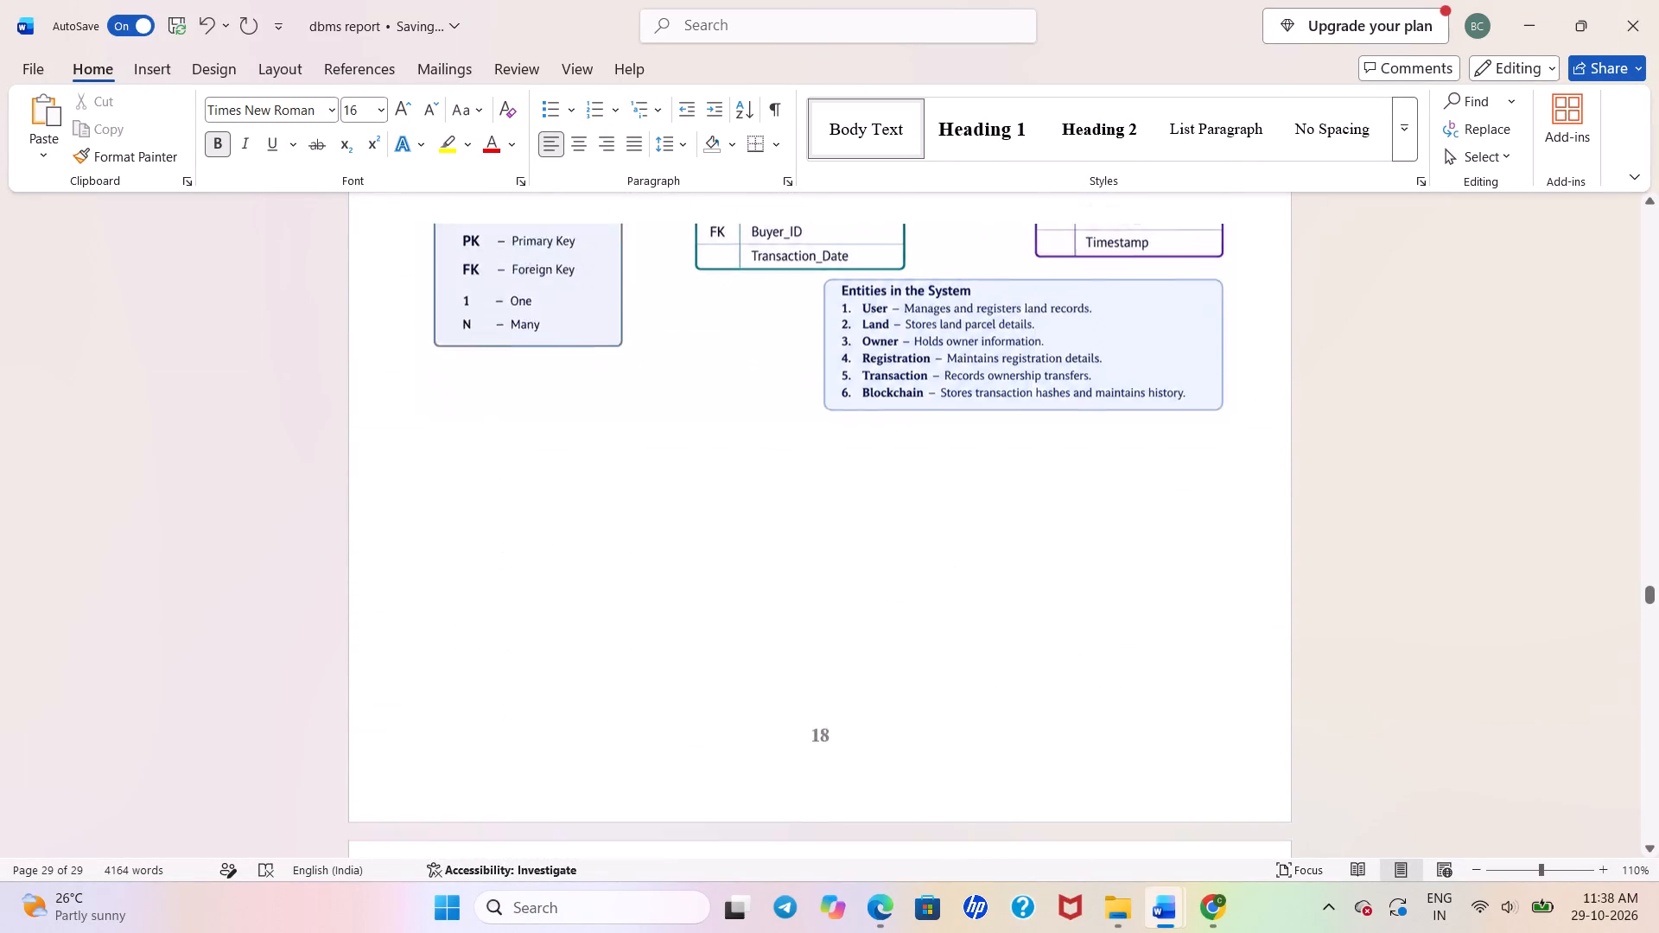
pyautogui.scroll(1, 433, 525)
pyautogui.press('BackSpace')
pyautogui.press('BackSpace')
pyautogui.press('BackSpace')
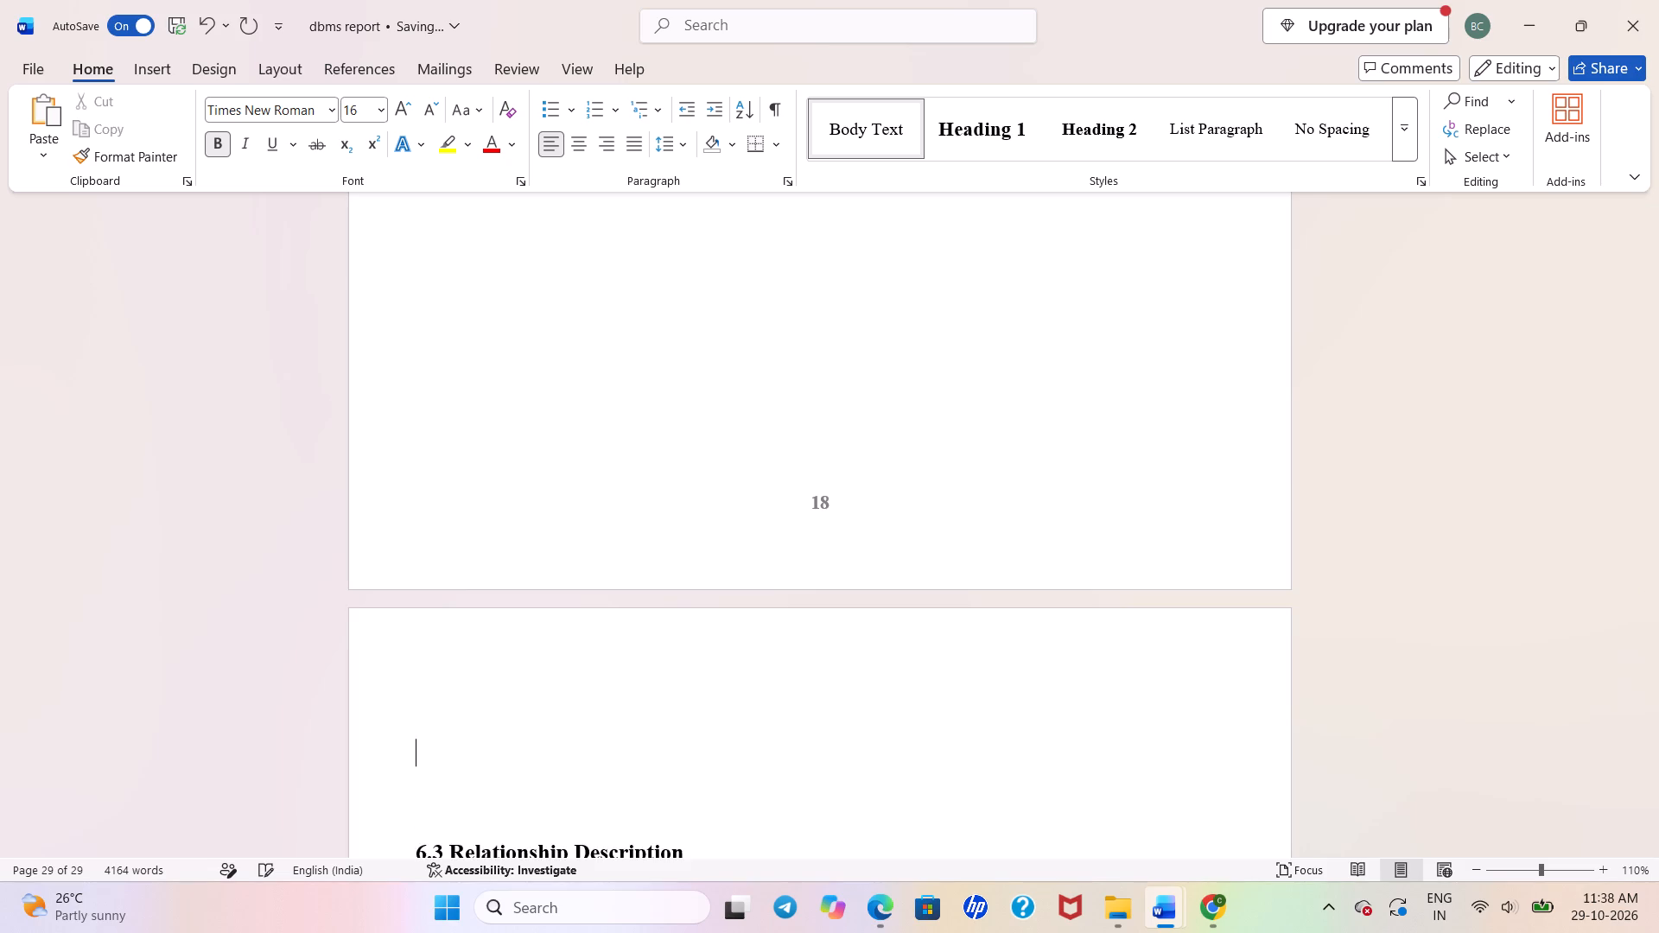
pyautogui.press('BackSpace')
pyautogui.press('BackSpace')
pyautogui.press('BackSpace')
pyautogui.press('BackSpace')
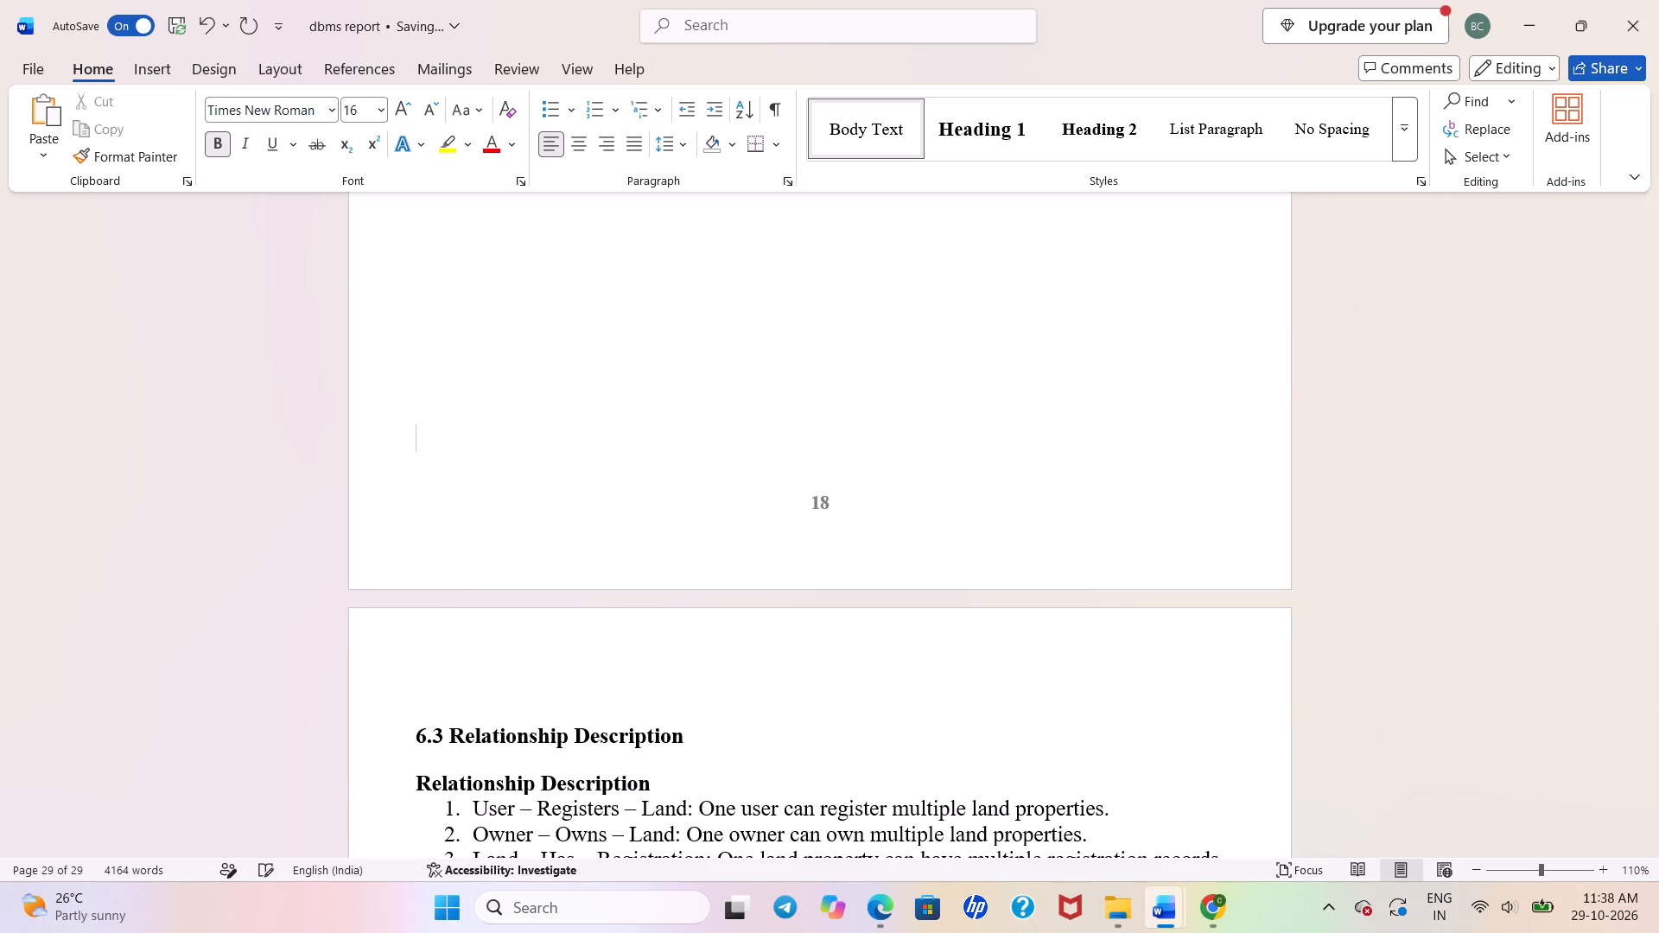
pyautogui.press('BackSpace')
# Review the report from the ER diagram back to the self-assessment form, and forward through the front matter to the Contents table.
pyautogui.scroll(2, 433, 525)
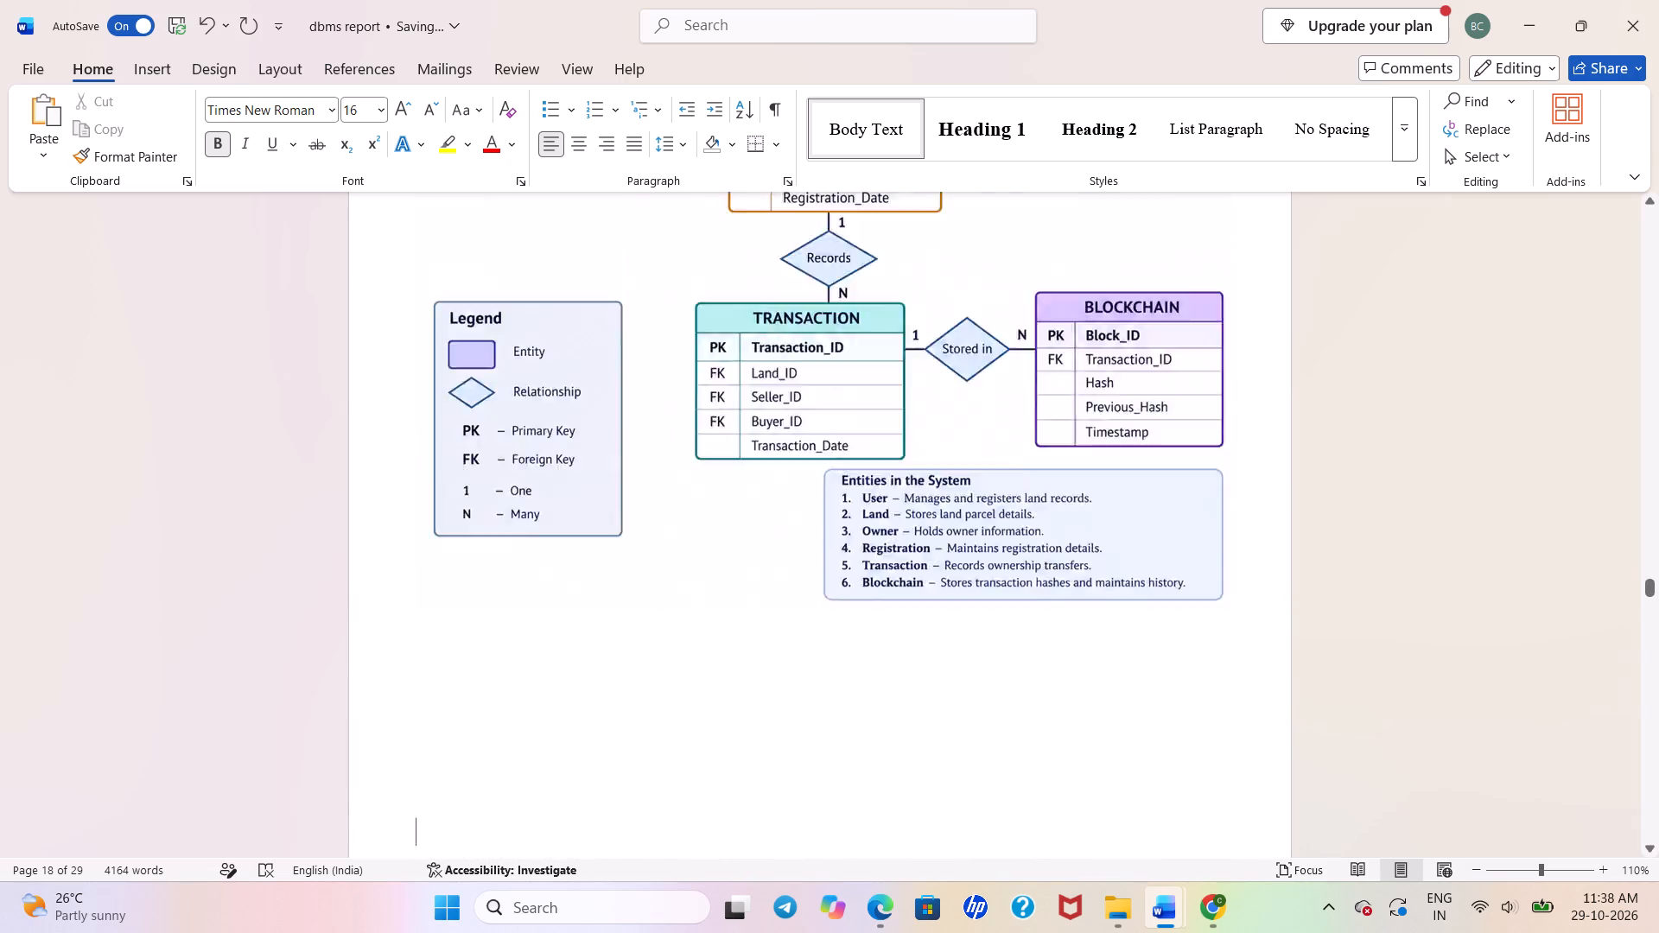
pyautogui.scroll(8, 433, 525)
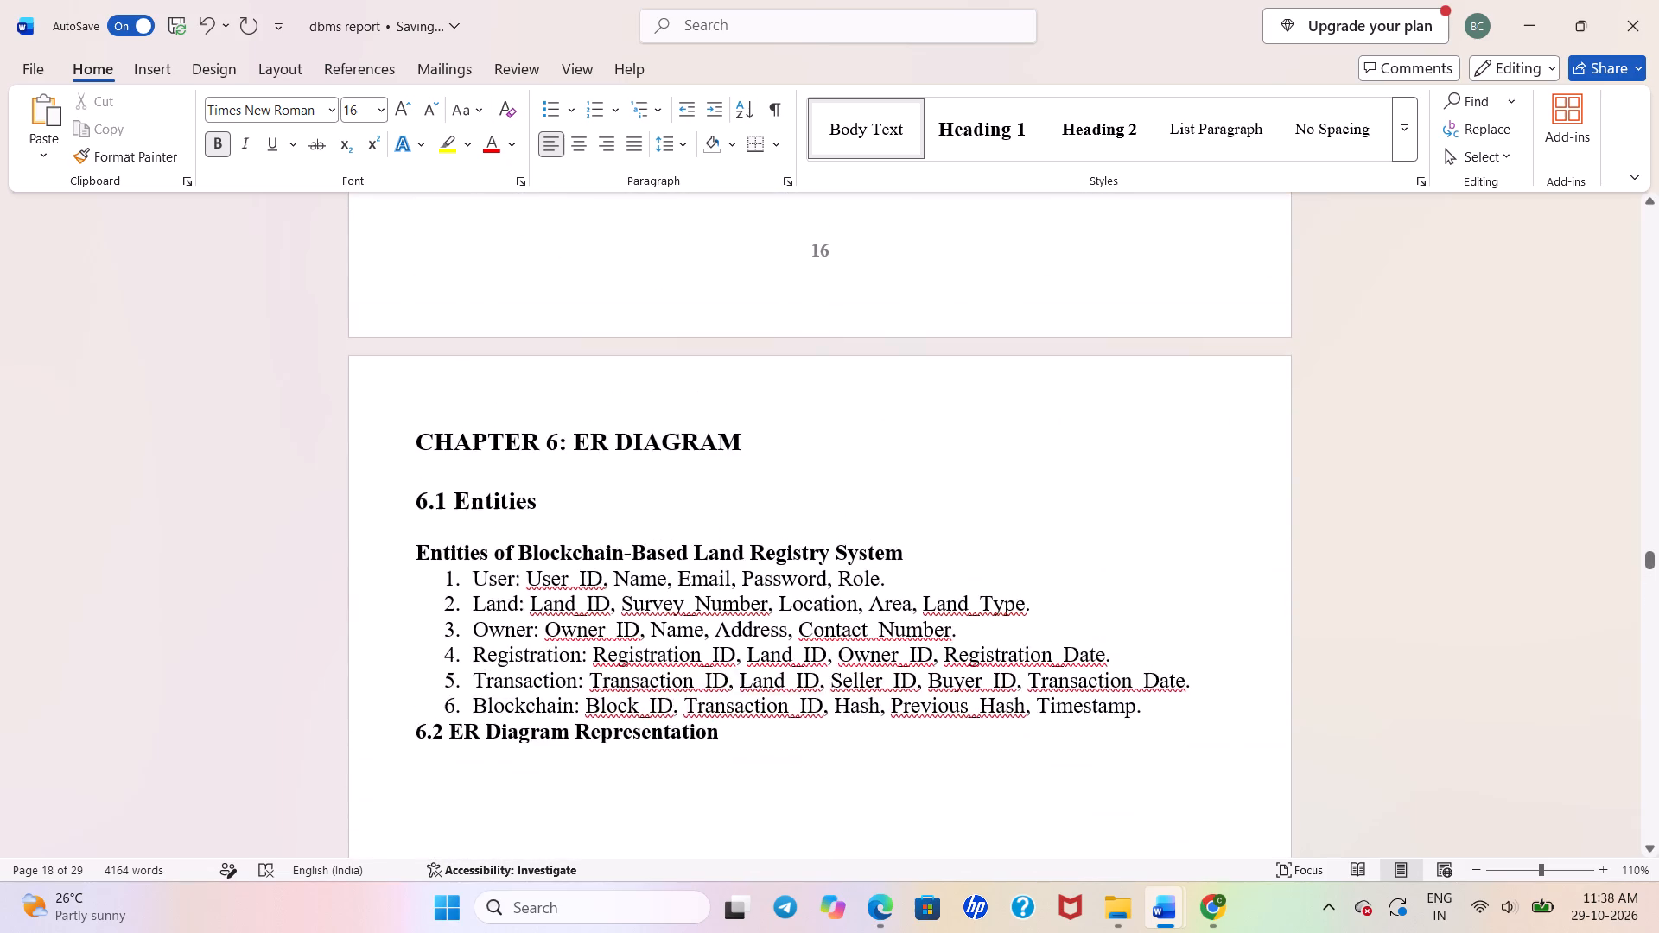
pyautogui.scroll(15, 435, 527)
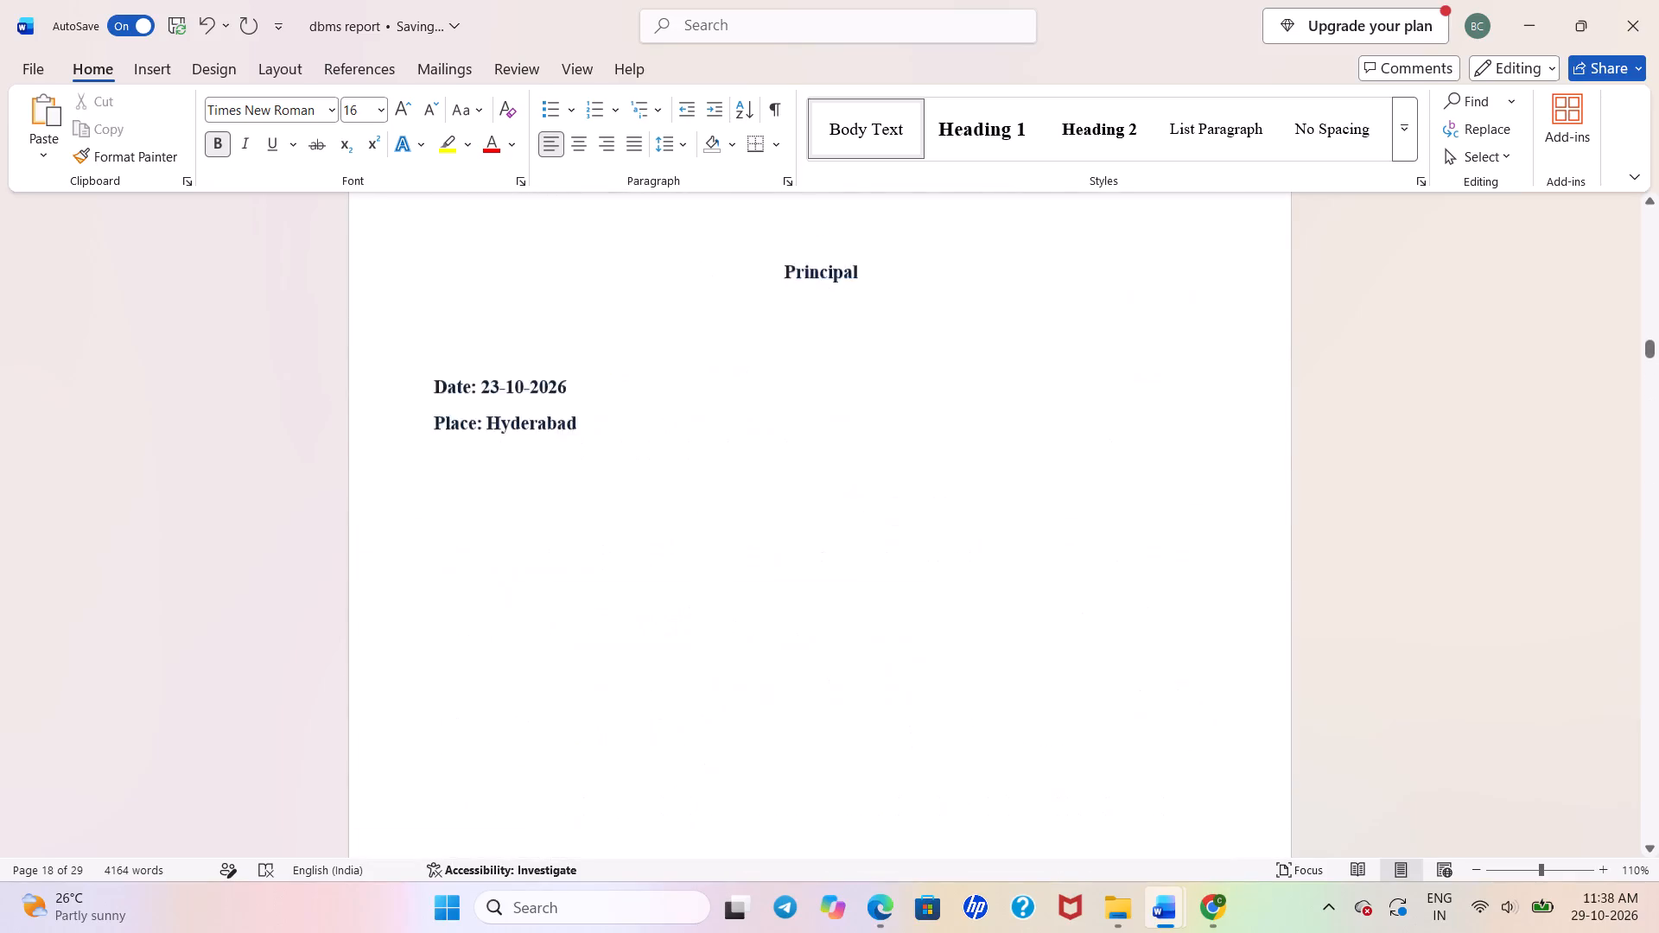
pyautogui.scroll(6, 435, 527)
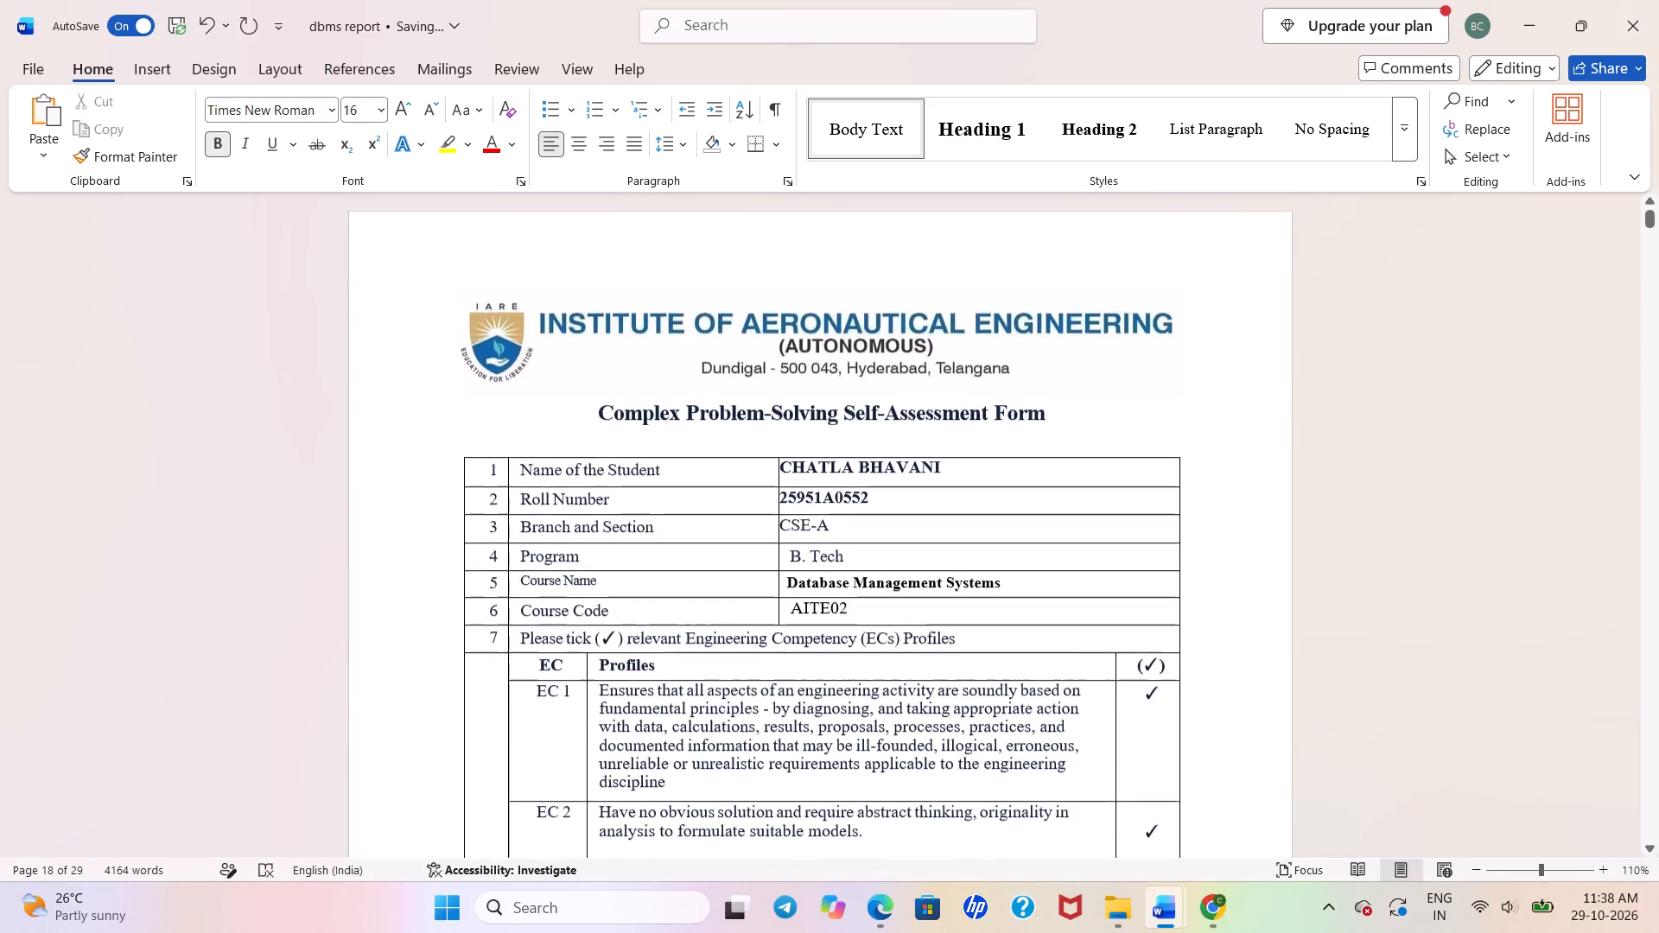
pyautogui.scroll(-5, 435, 527)
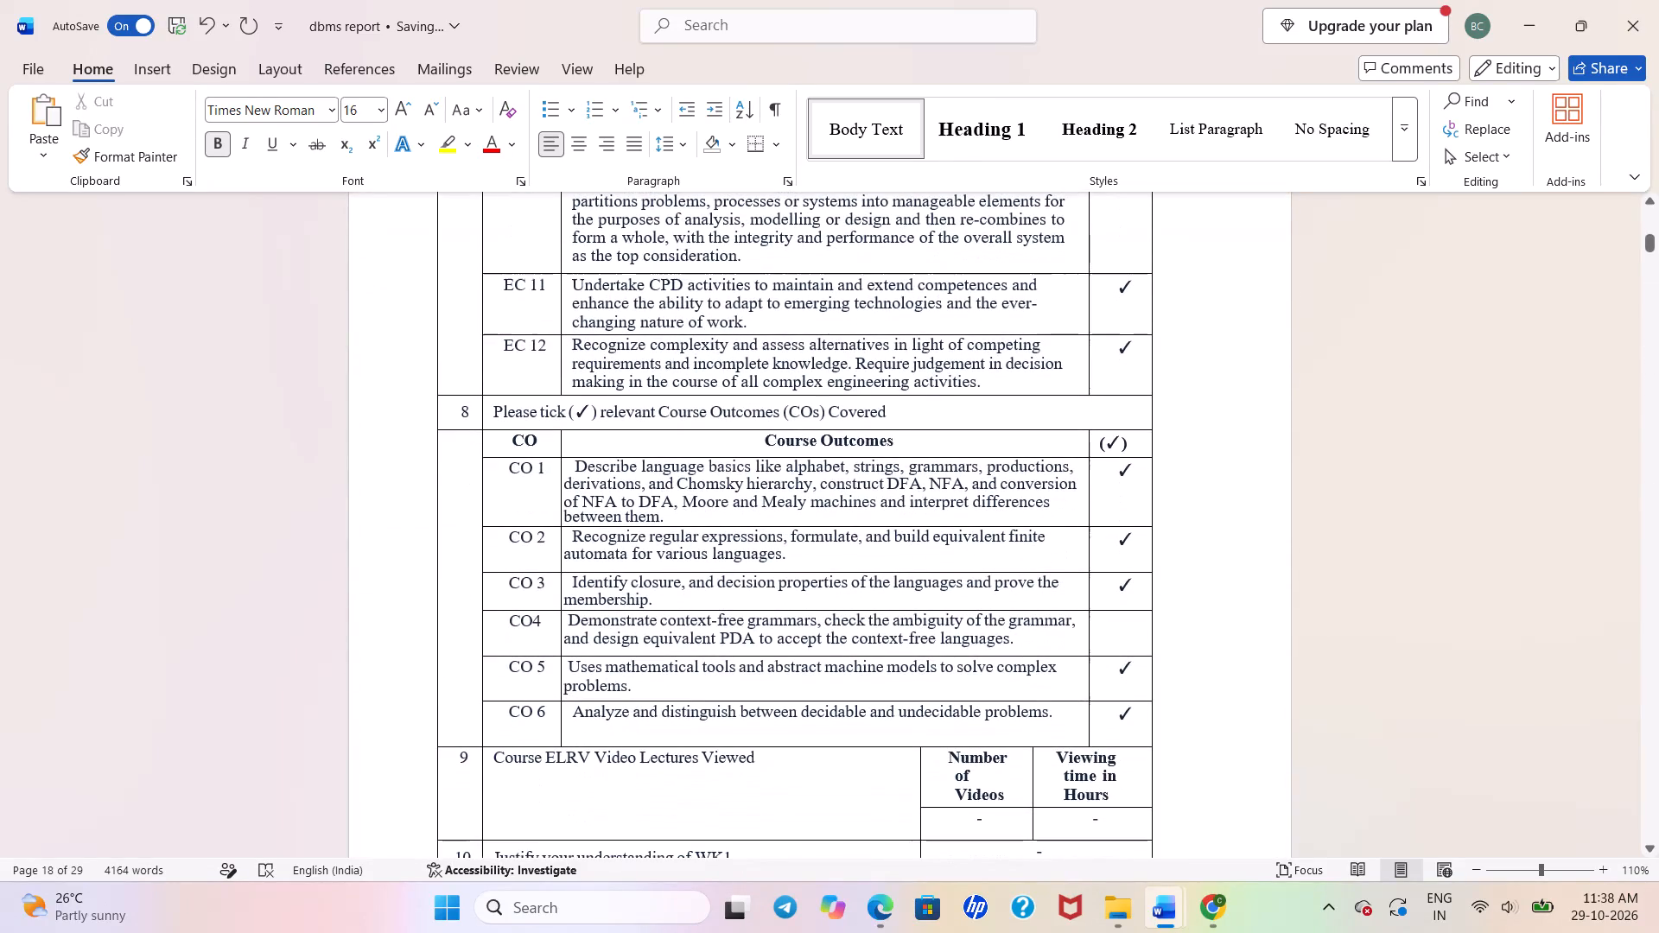
pyautogui.scroll(-4, 435, 527)
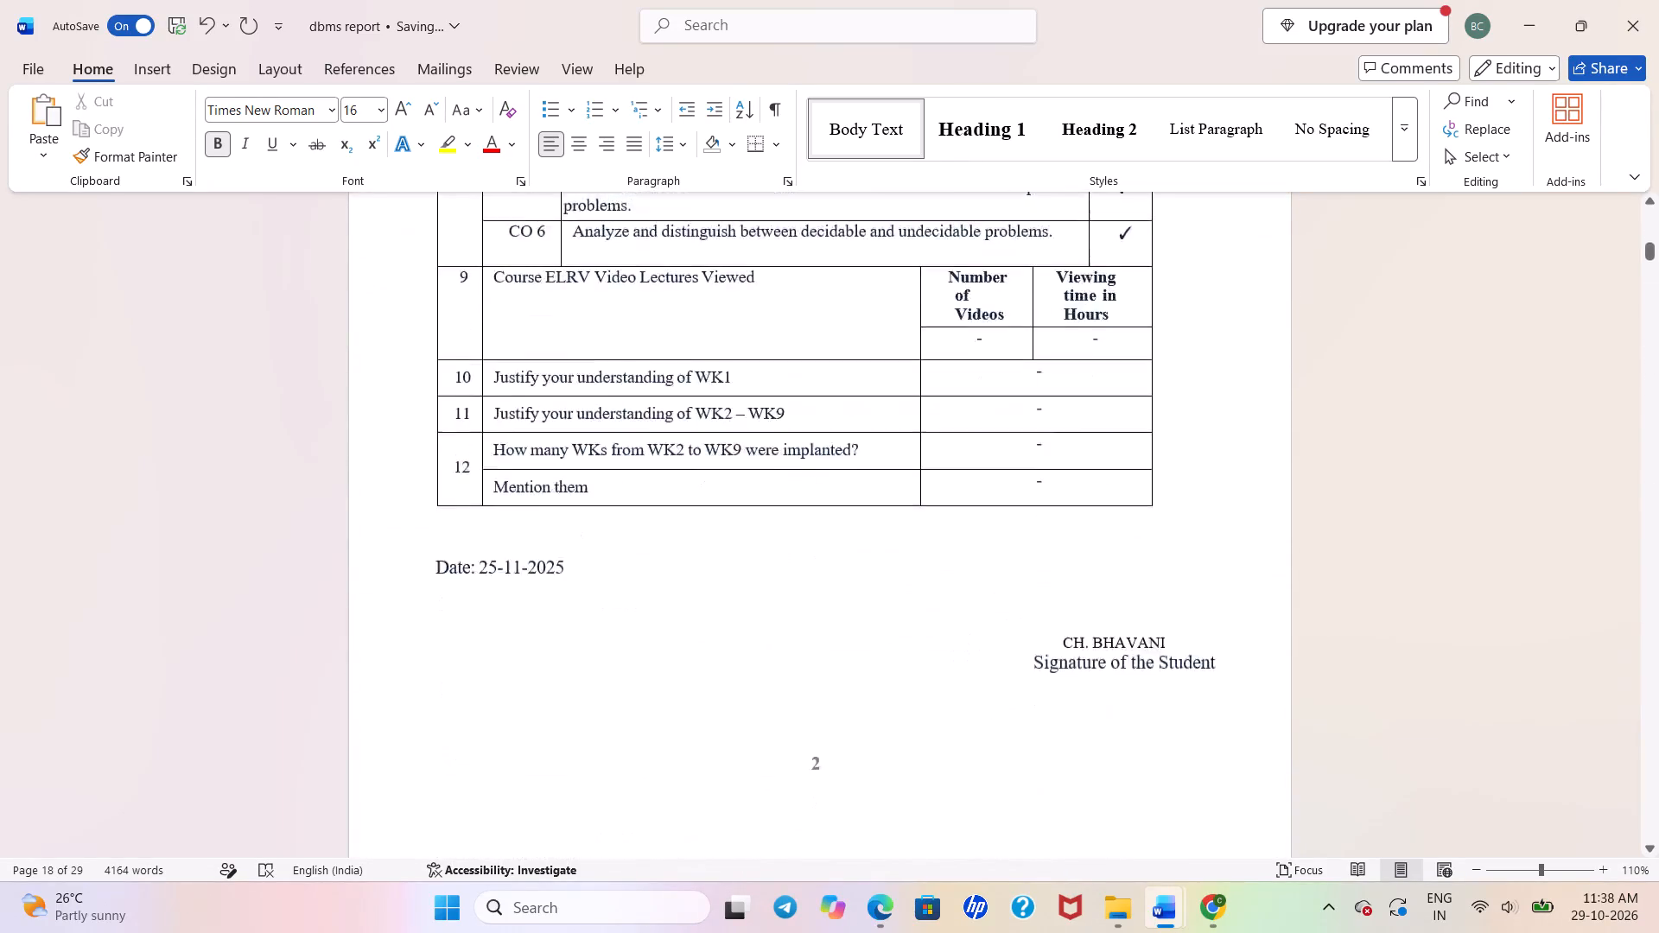
pyautogui.scroll(-7, 435, 527)
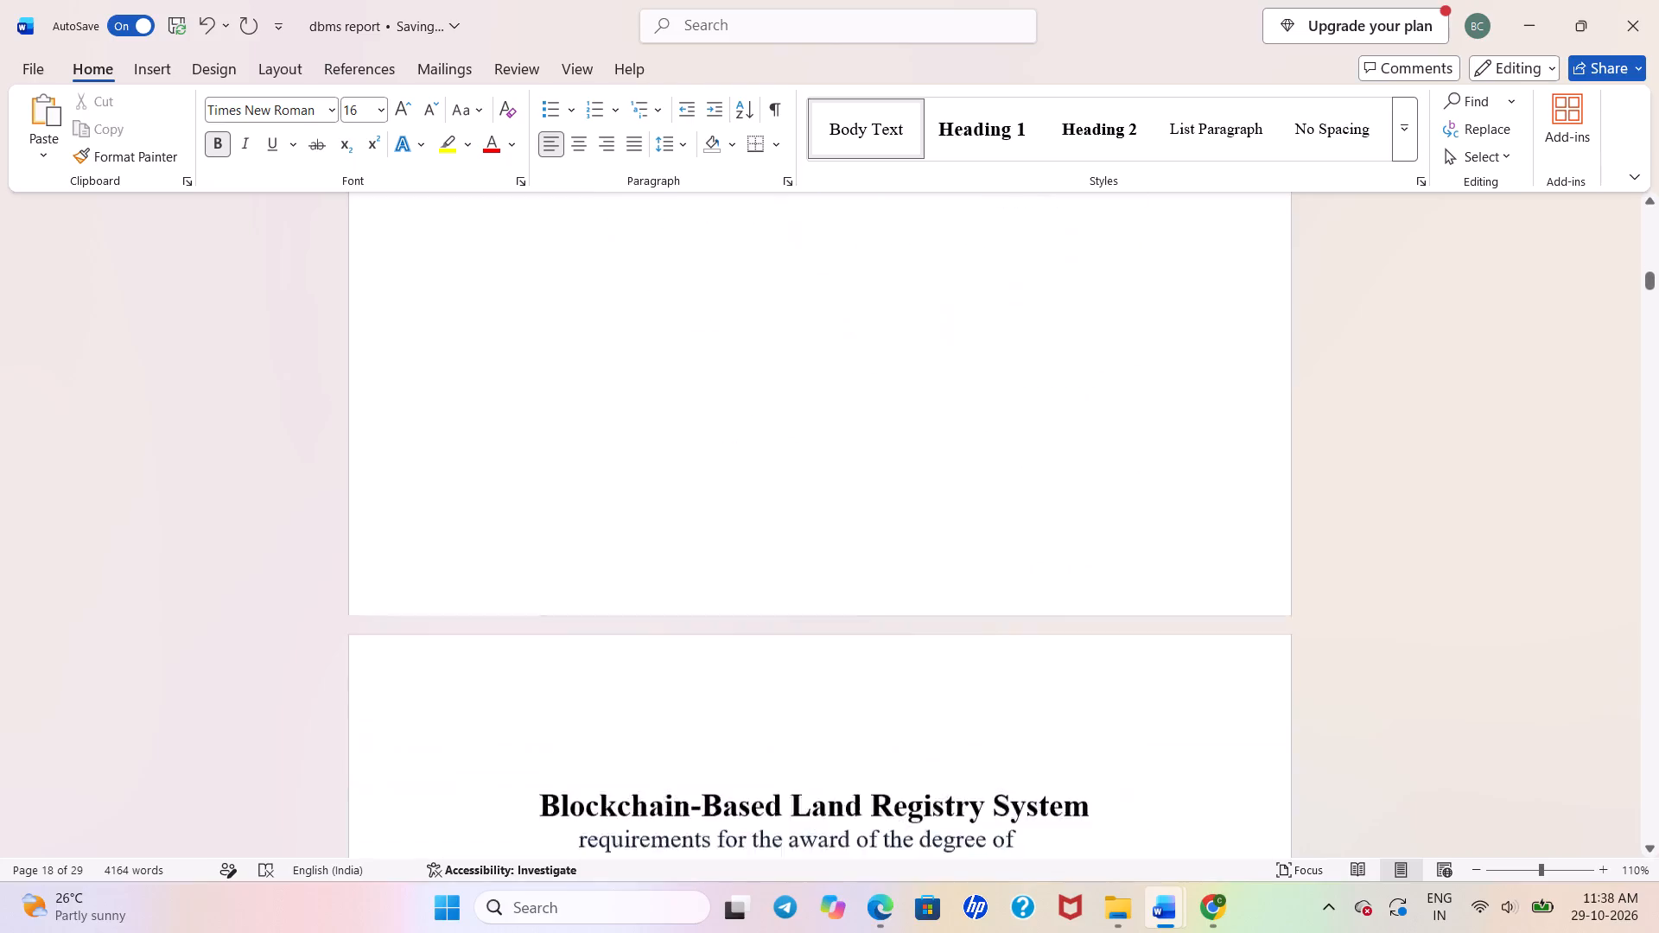
pyautogui.scroll(-7, 435, 527)
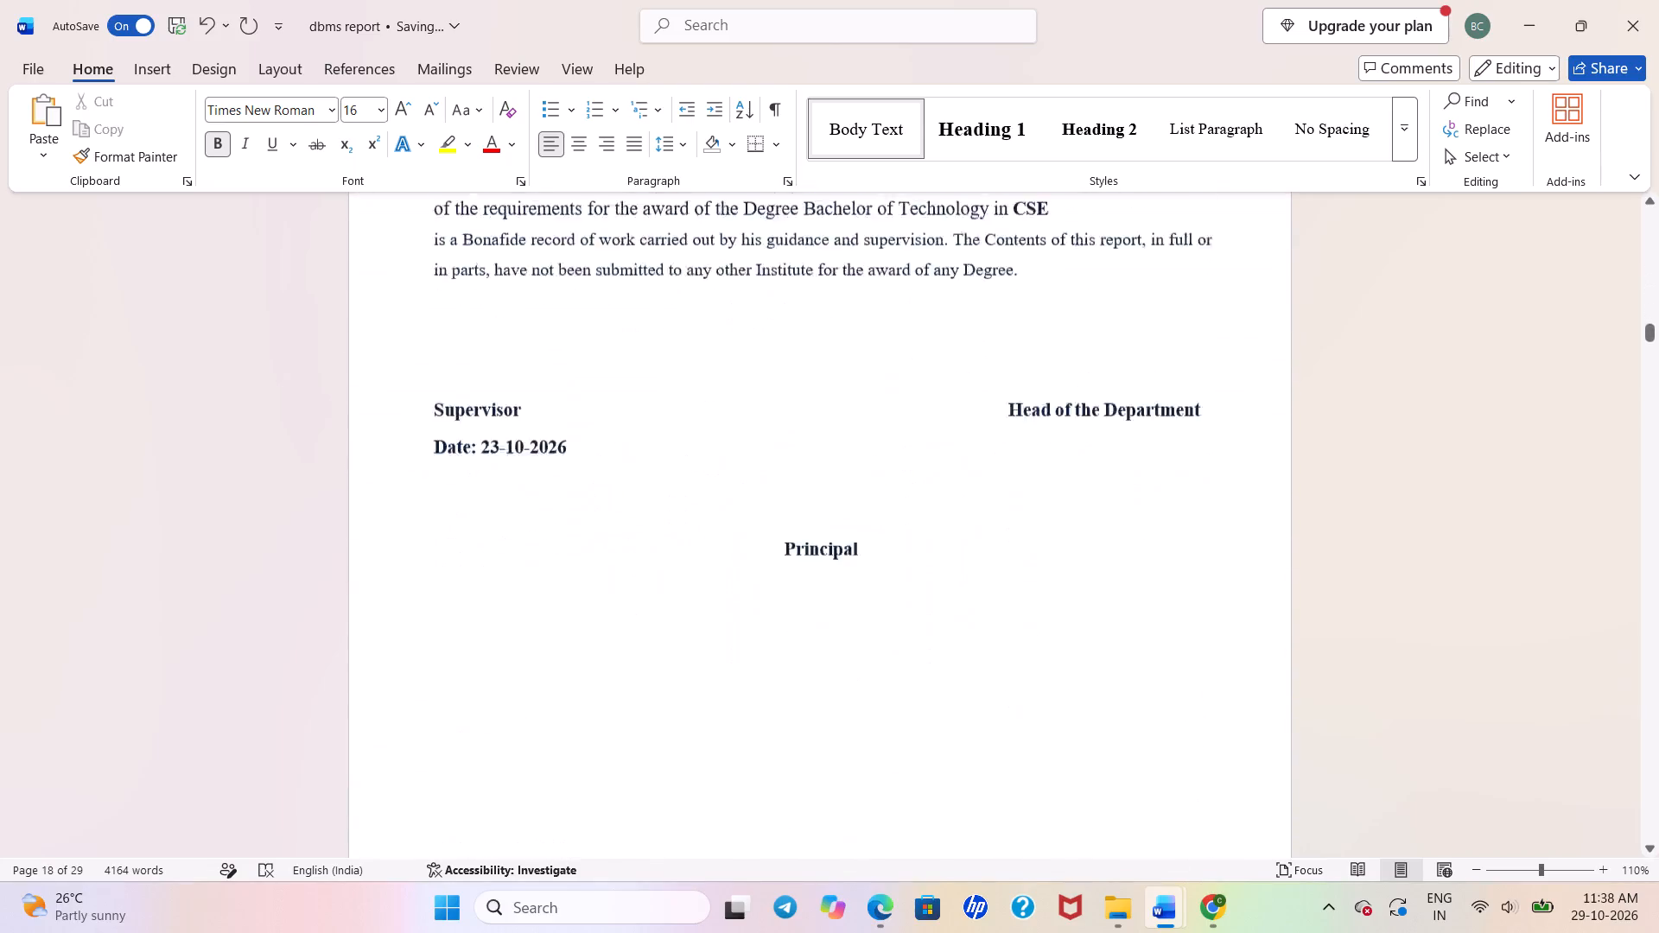
pyautogui.scroll(-7, 435, 527)
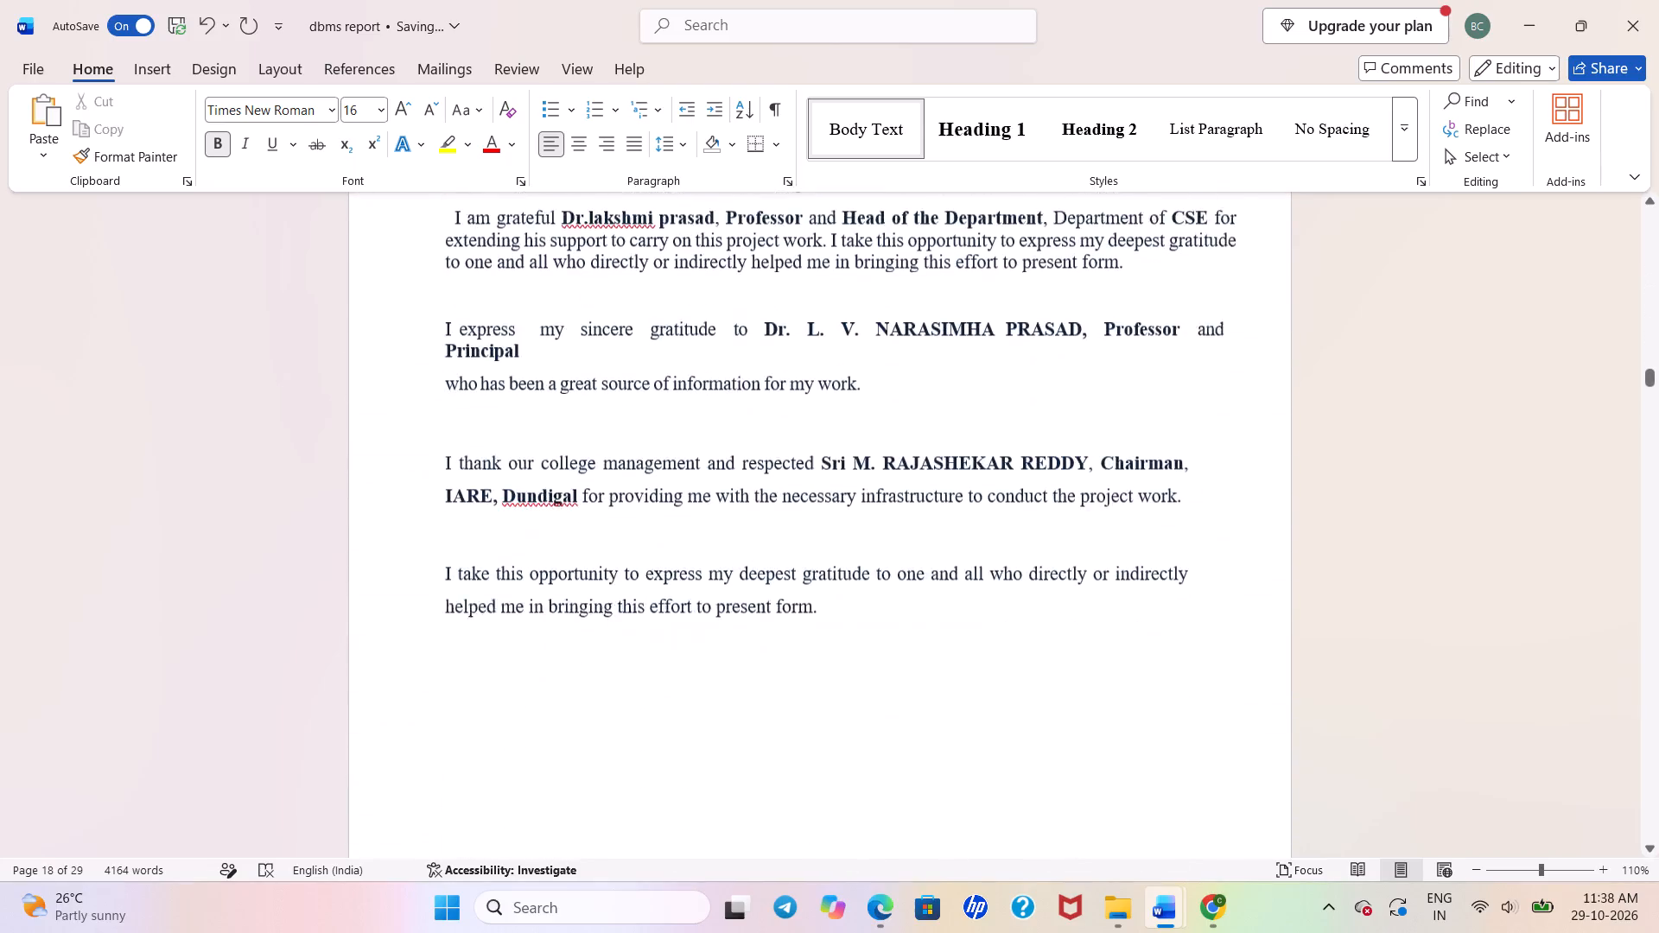
pyautogui.scroll(-1, 435, 527)
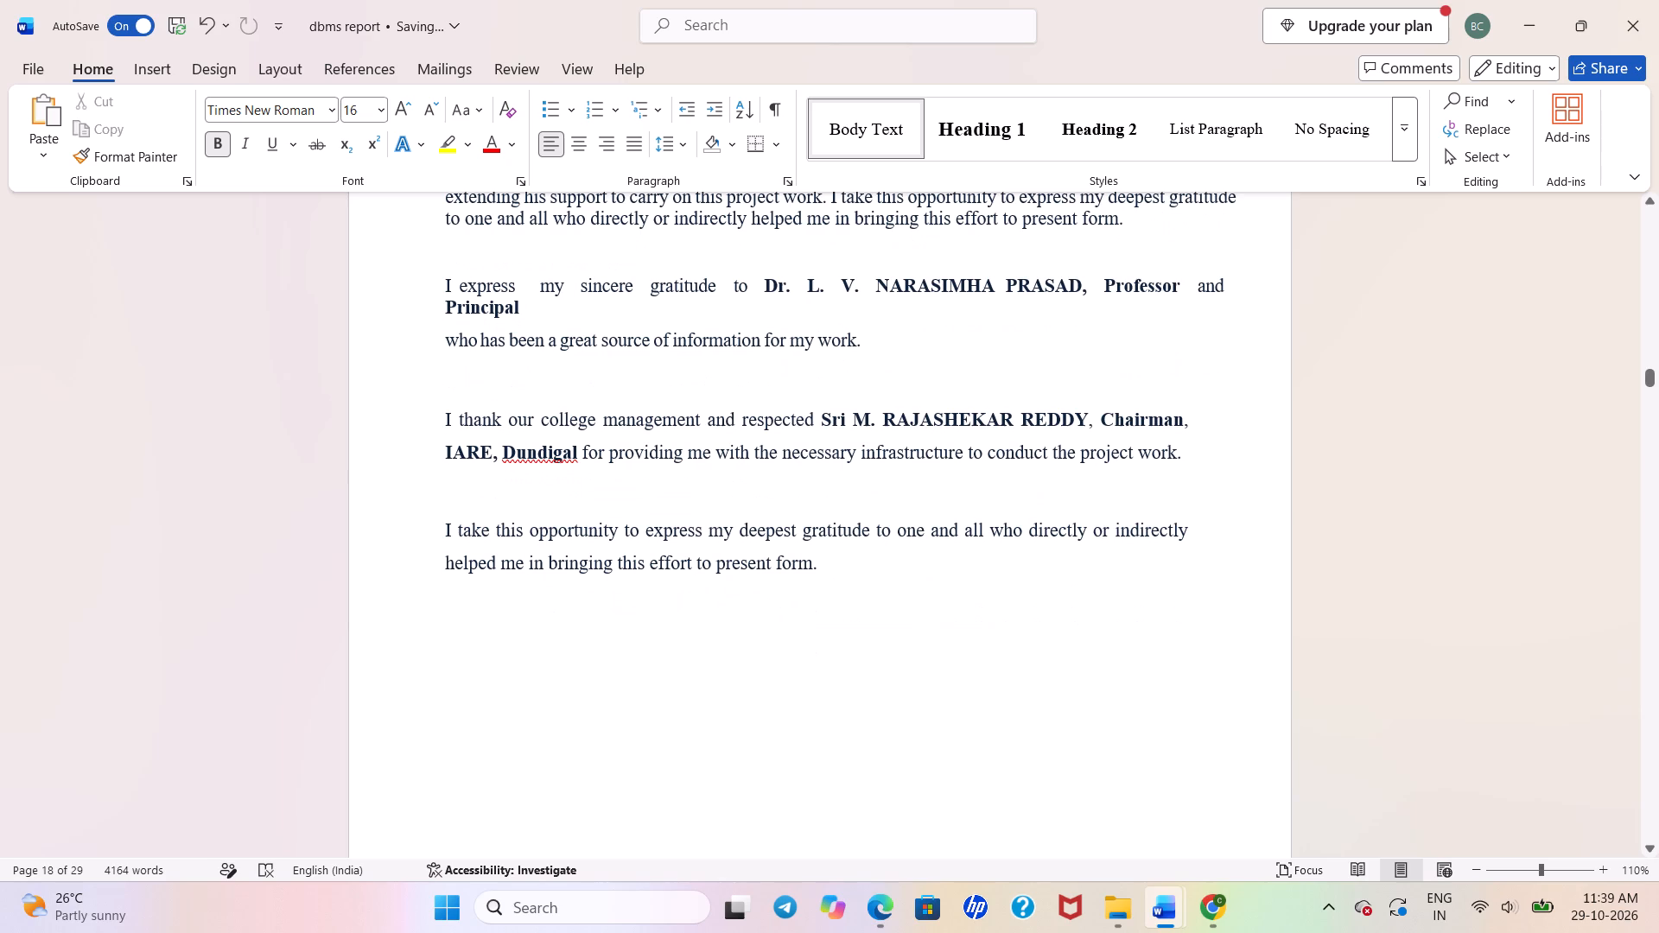
pyautogui.scroll(-4, 435, 527)
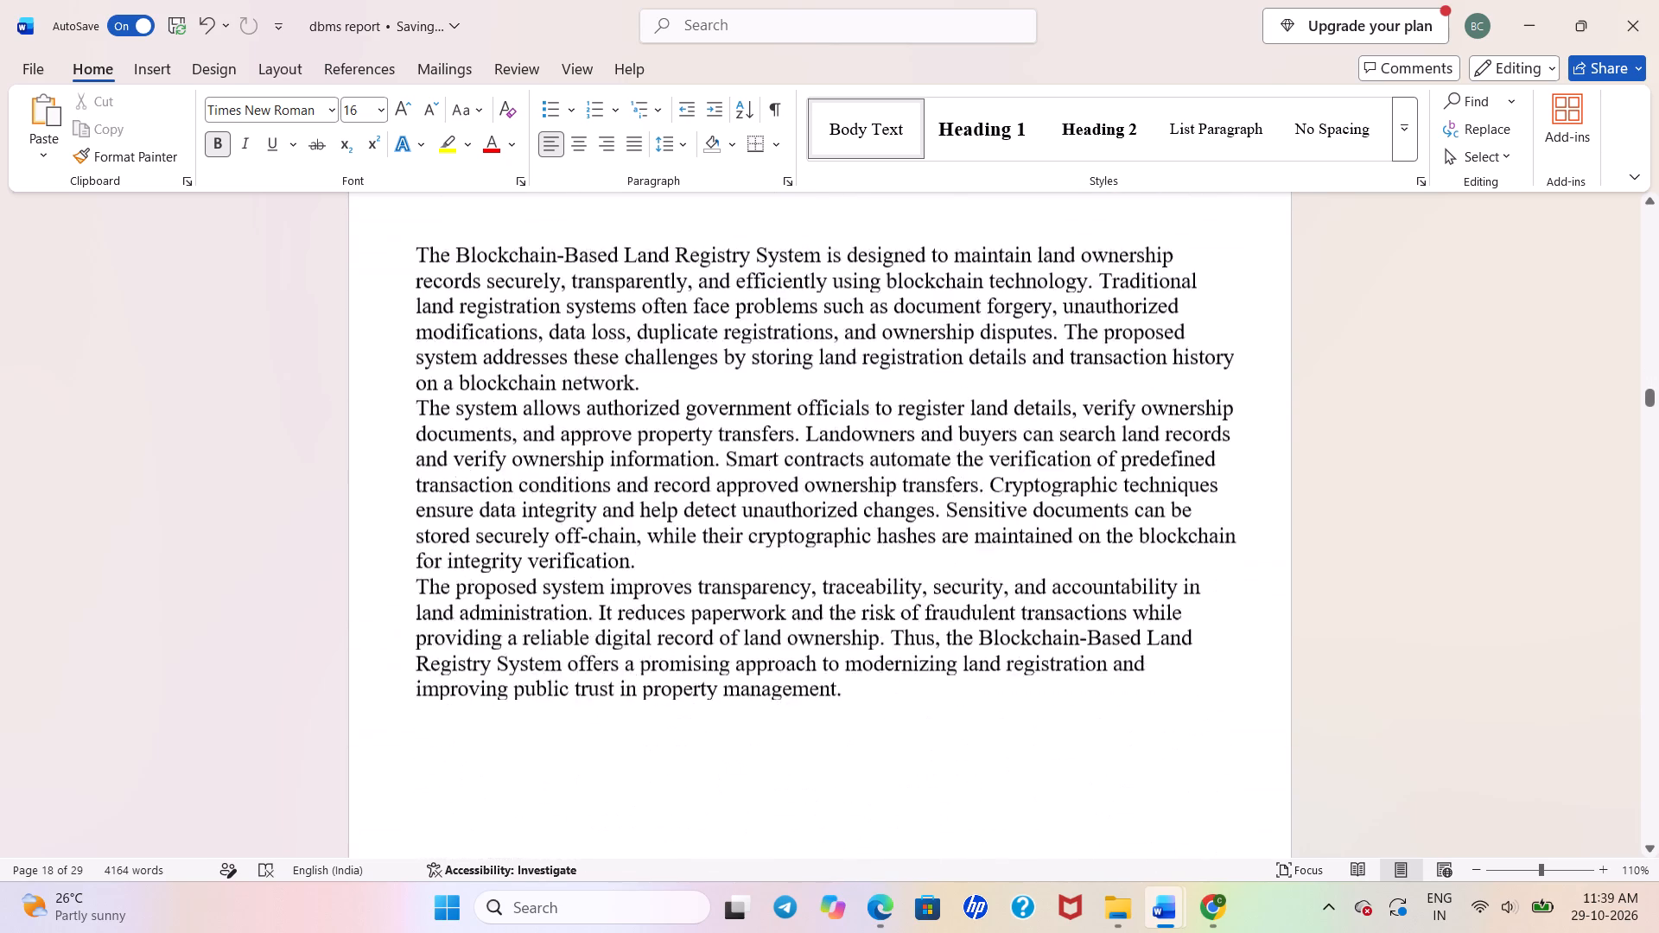
pyautogui.scroll(-4, 435, 527)
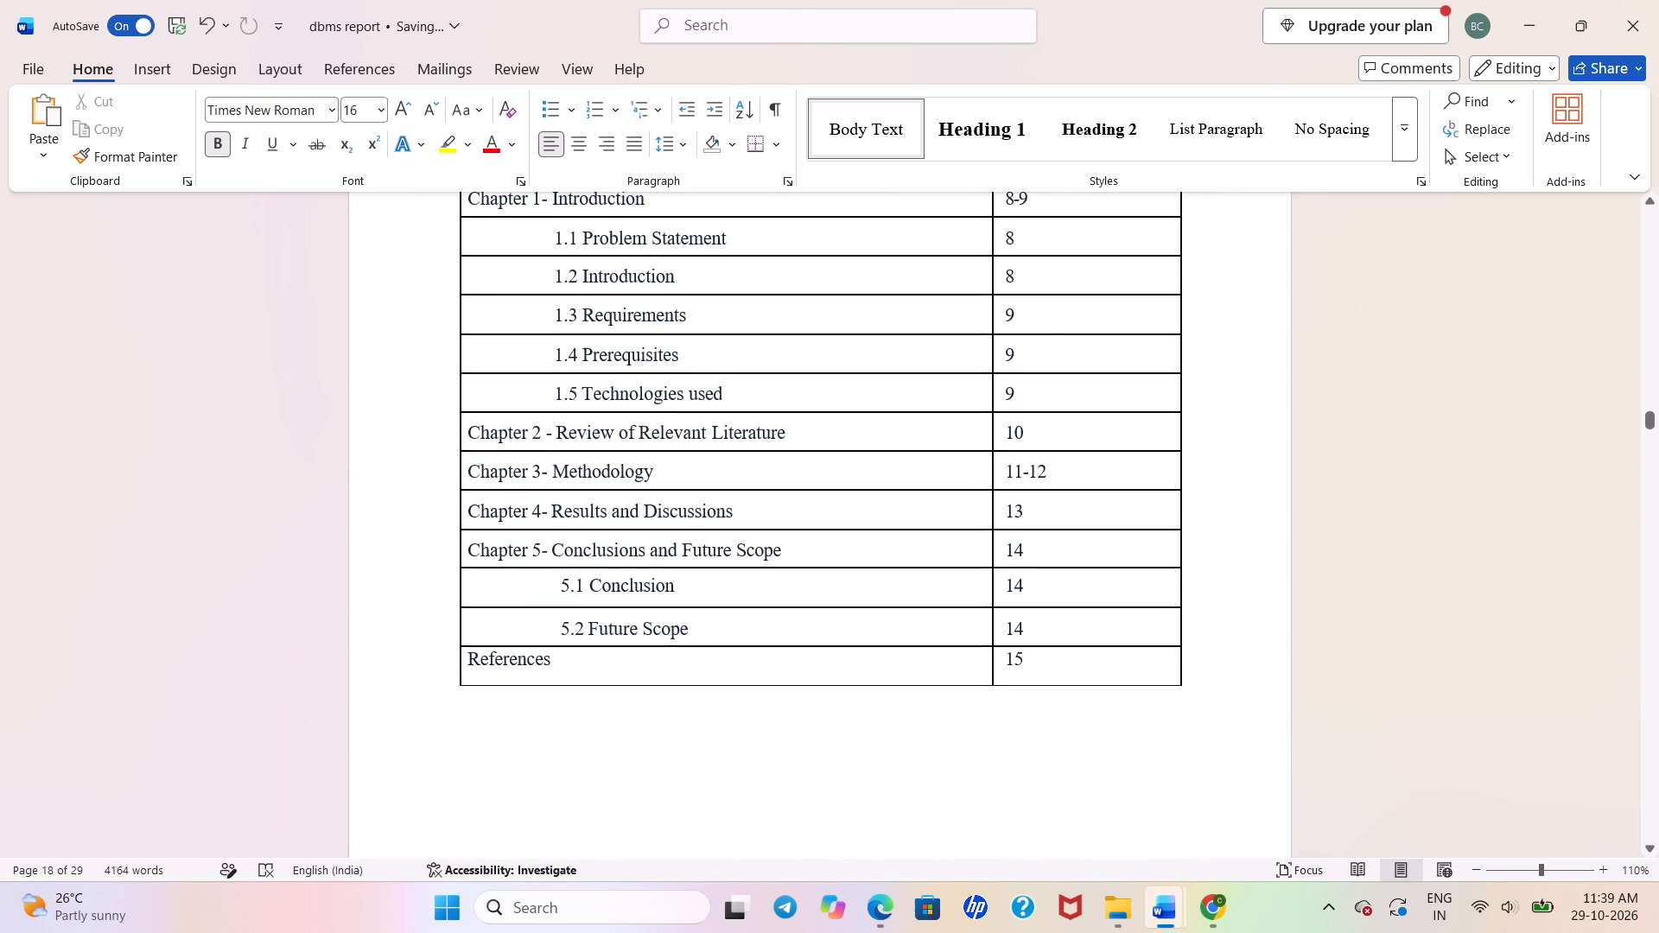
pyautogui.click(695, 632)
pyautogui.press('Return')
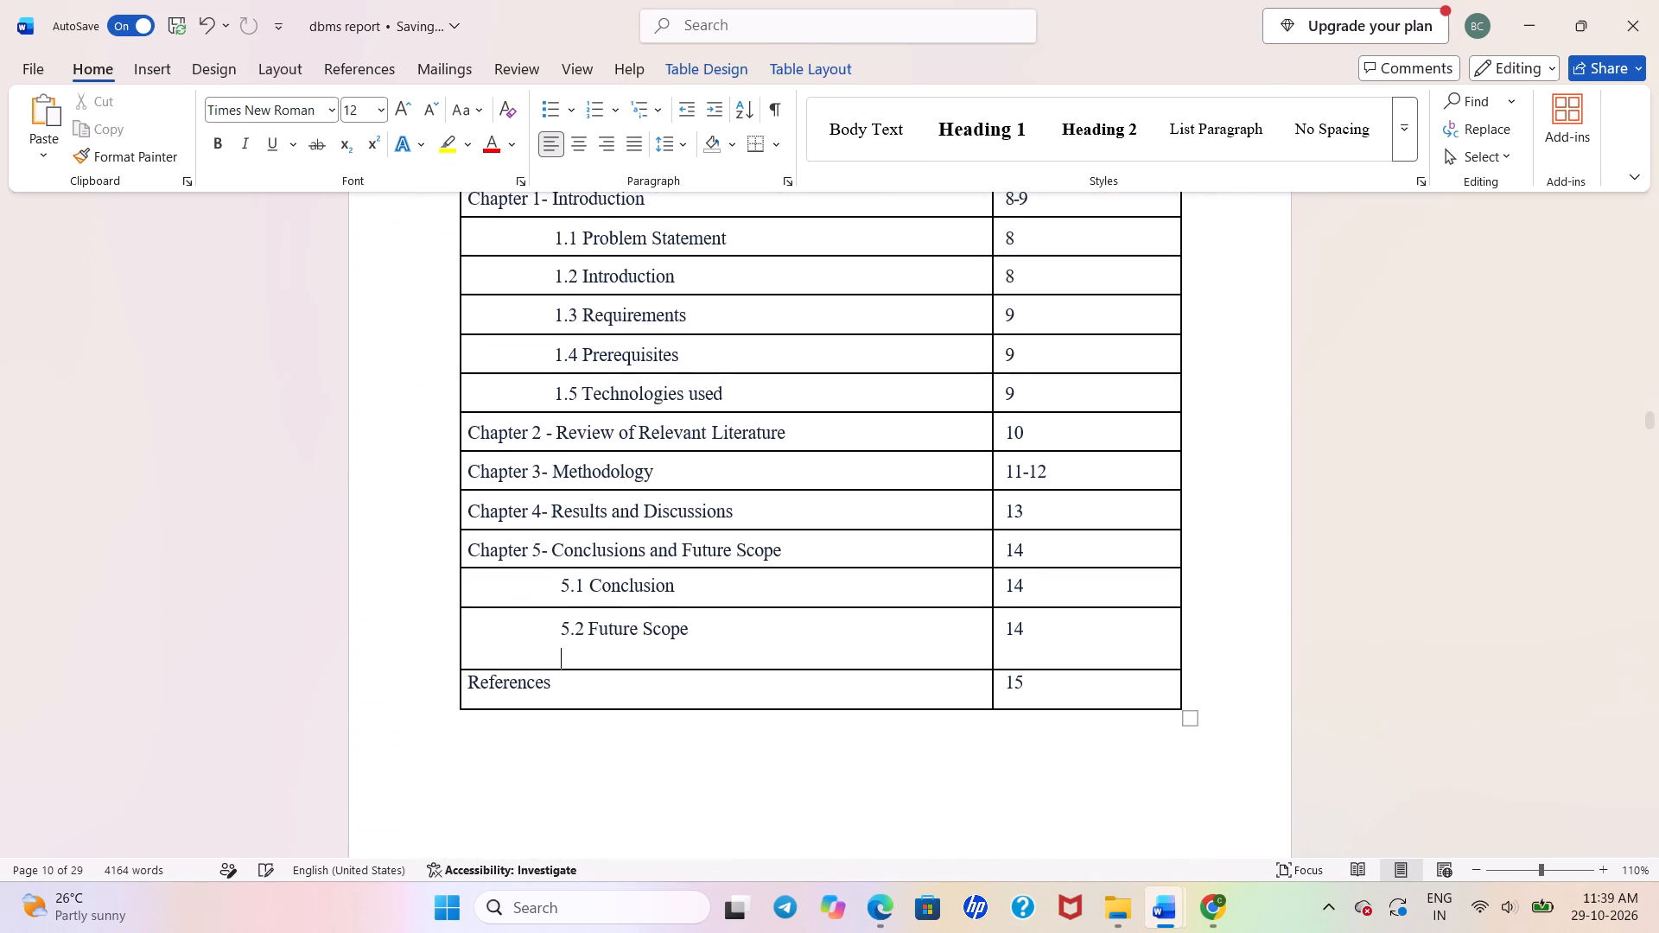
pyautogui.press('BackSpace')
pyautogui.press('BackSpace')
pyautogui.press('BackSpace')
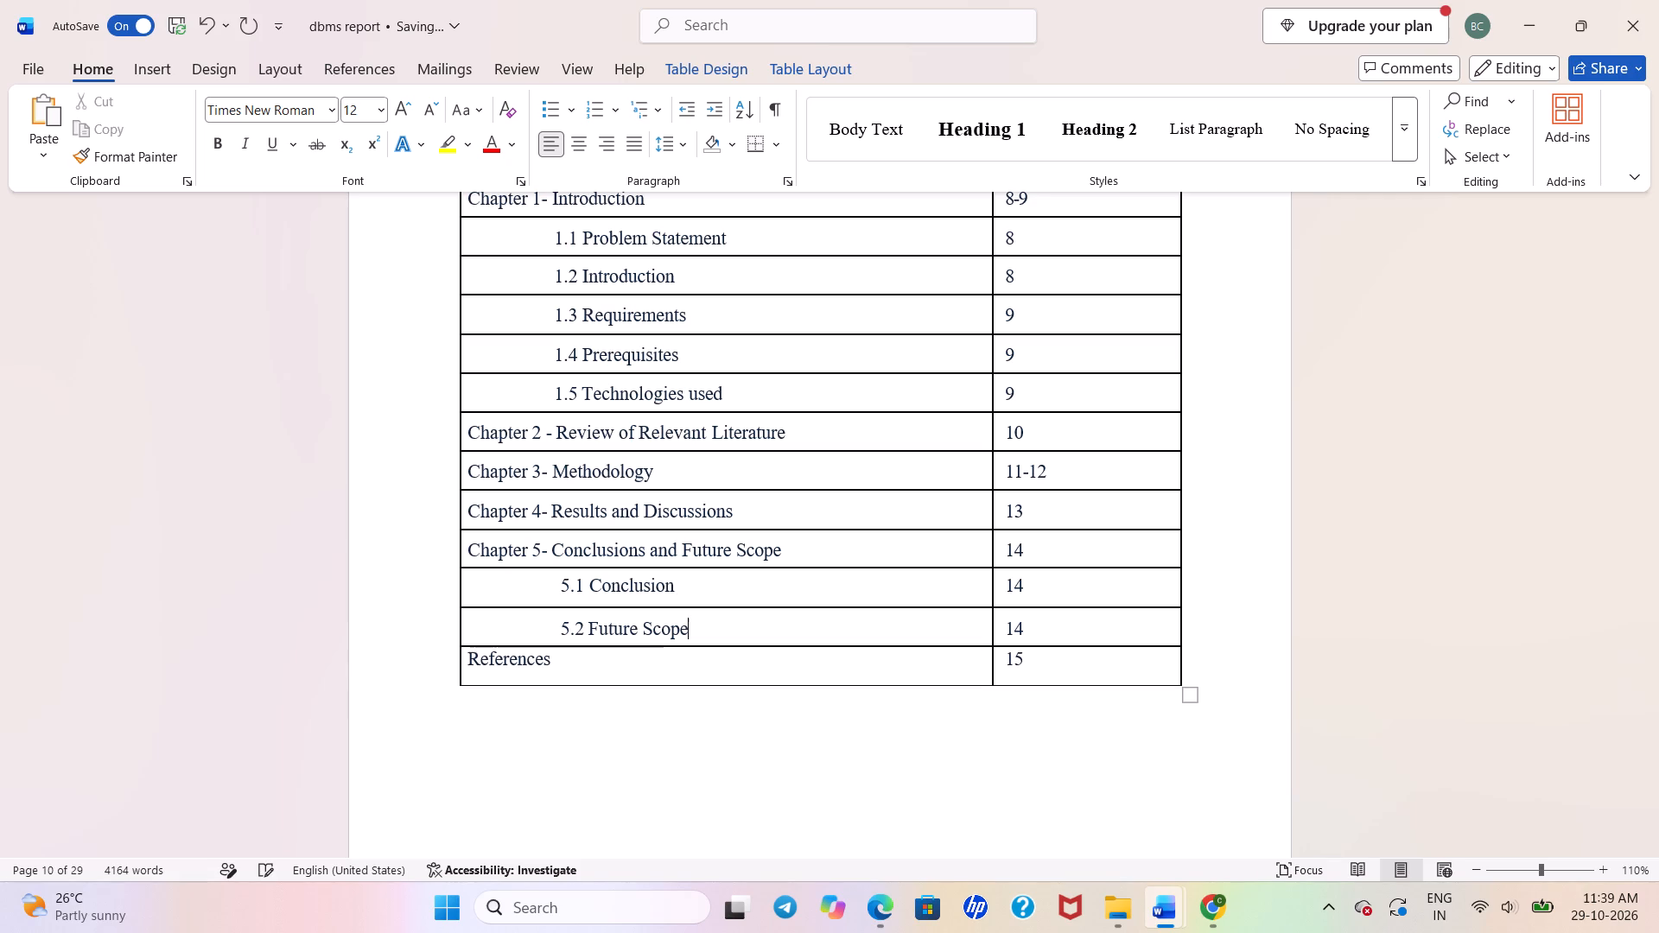
# Move the left border of the Contents table slightly inward, narrowing its first column.
pyautogui.click(659, 662)
pyautogui.moveTo(461, 660); pyautogui.dragTo(467, 680)
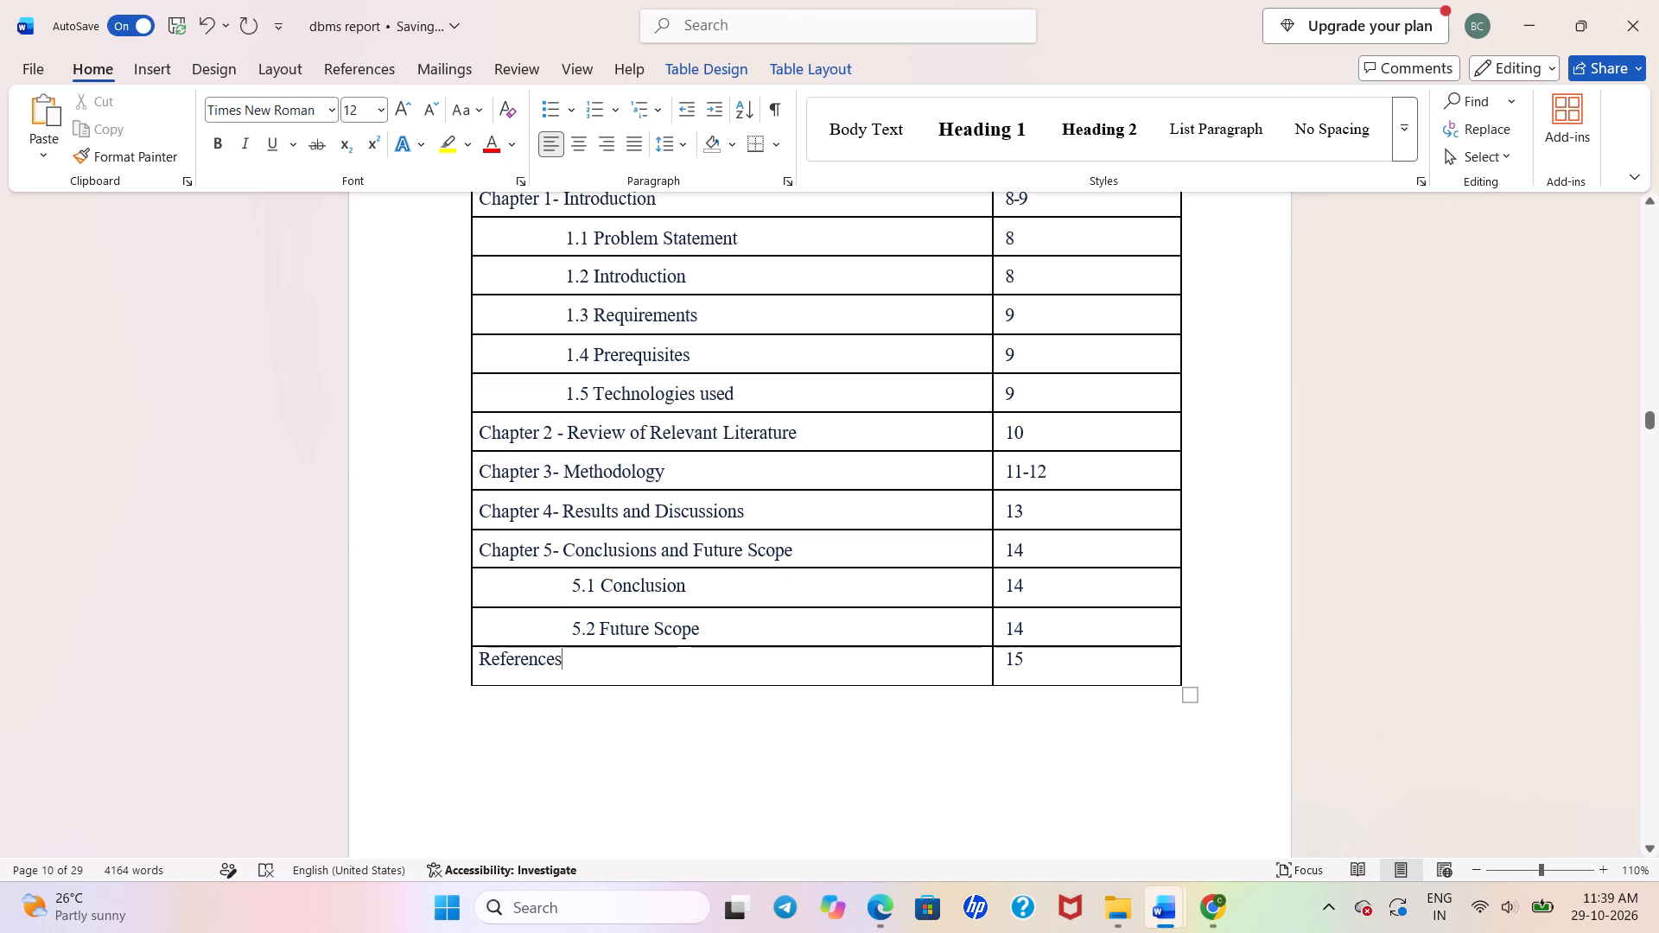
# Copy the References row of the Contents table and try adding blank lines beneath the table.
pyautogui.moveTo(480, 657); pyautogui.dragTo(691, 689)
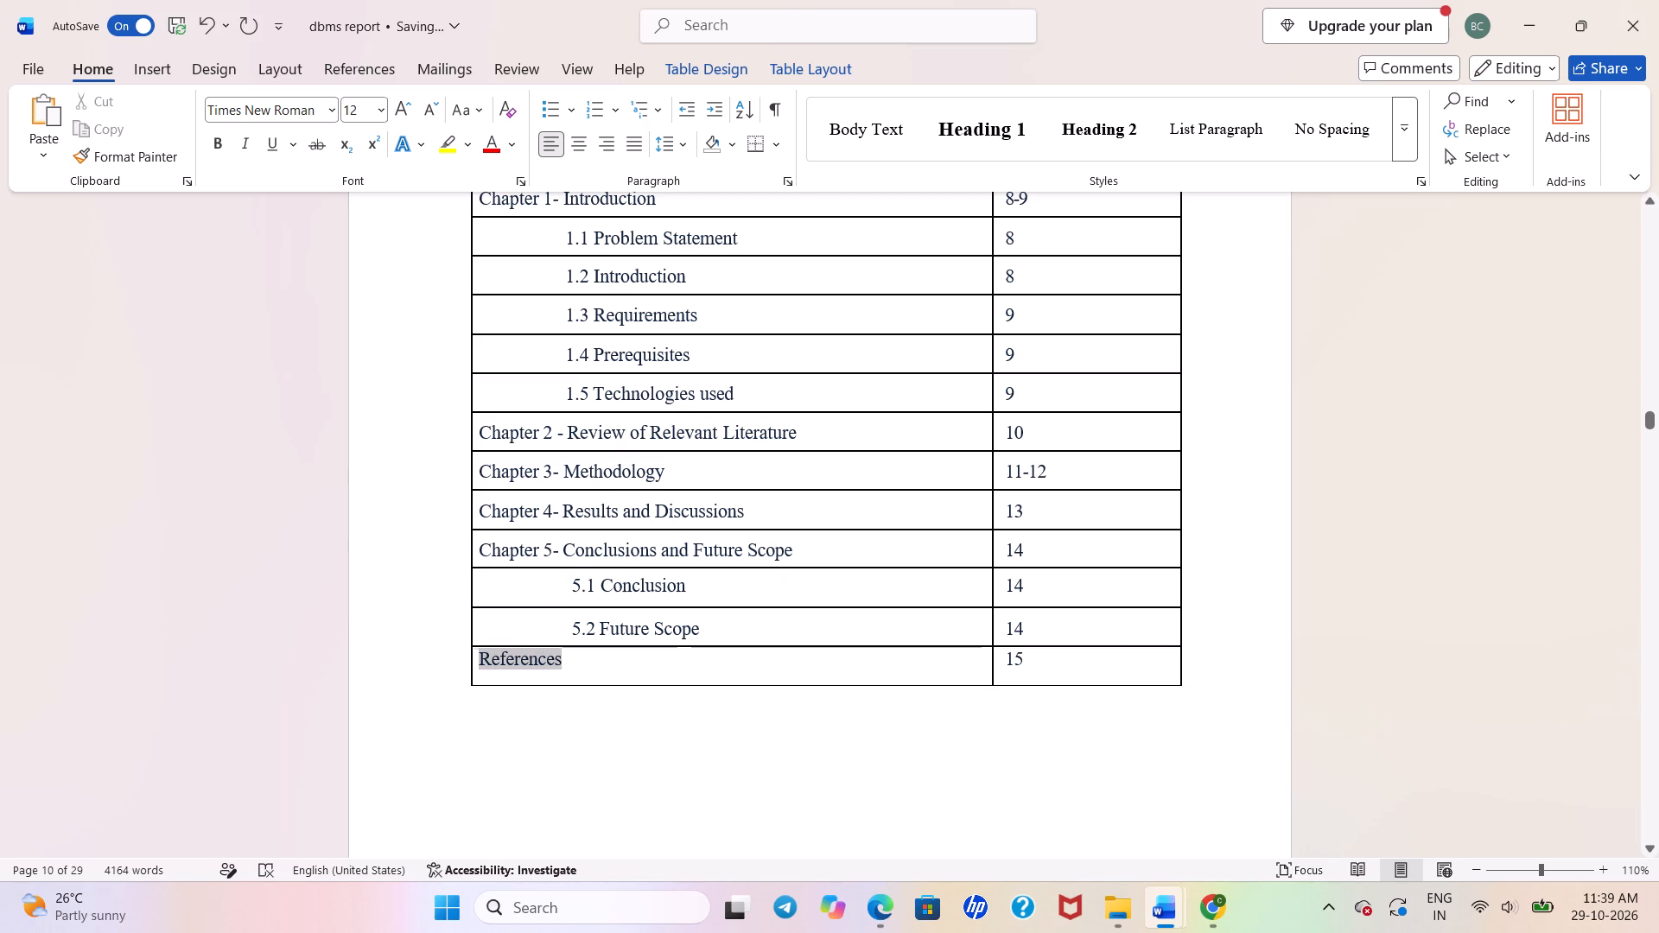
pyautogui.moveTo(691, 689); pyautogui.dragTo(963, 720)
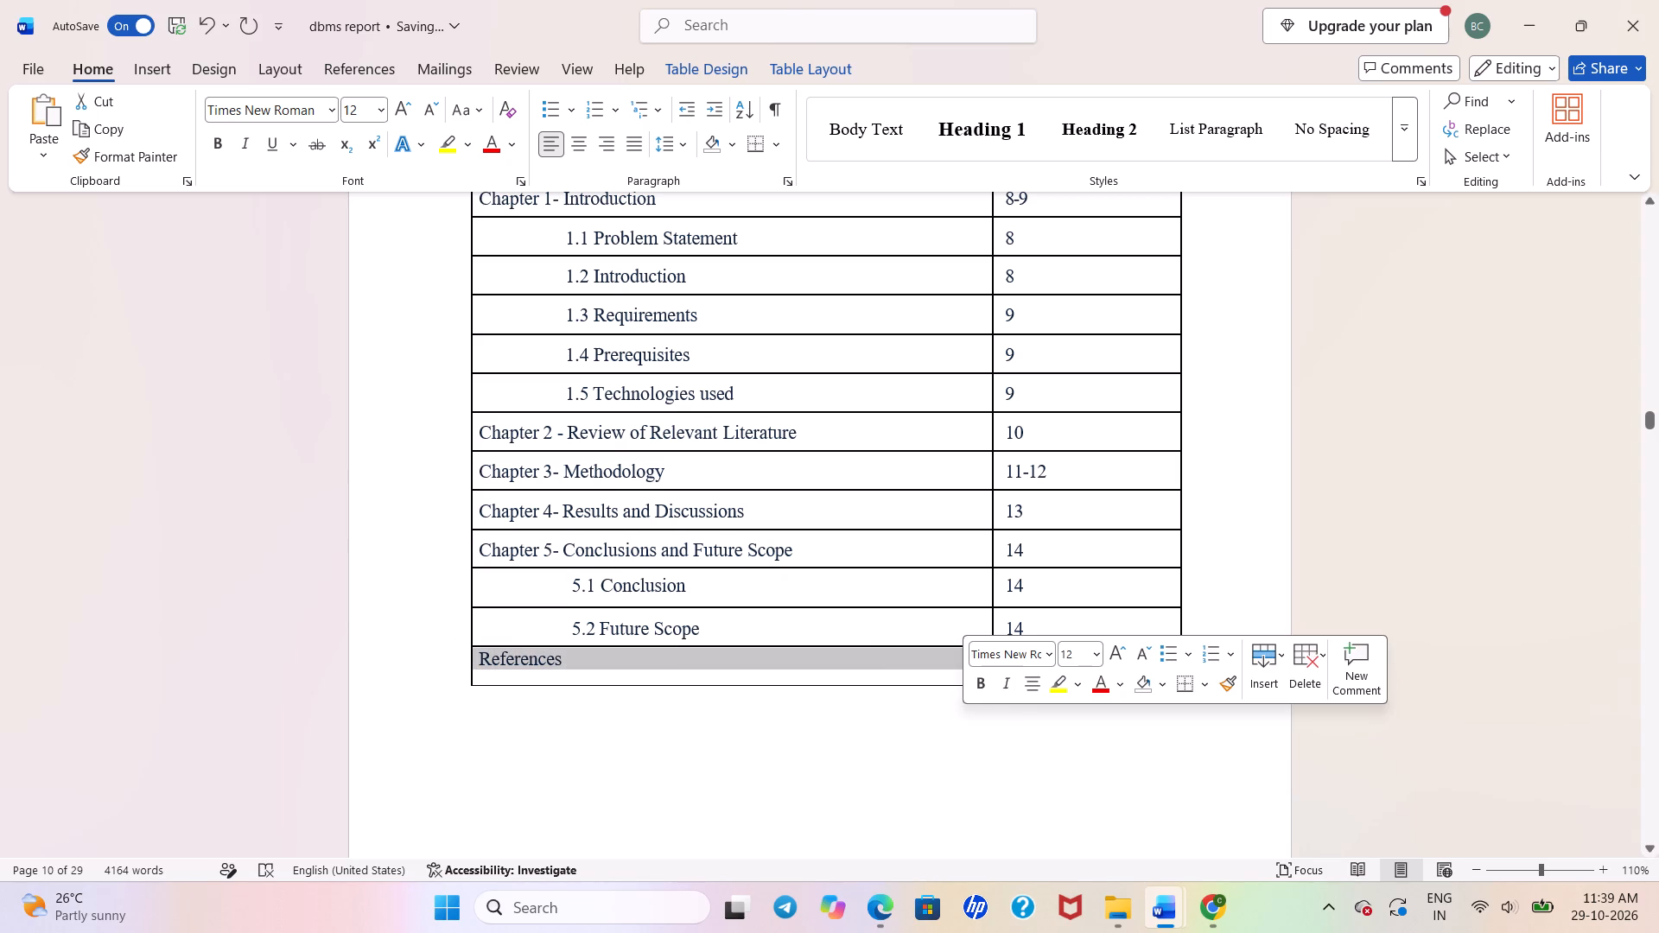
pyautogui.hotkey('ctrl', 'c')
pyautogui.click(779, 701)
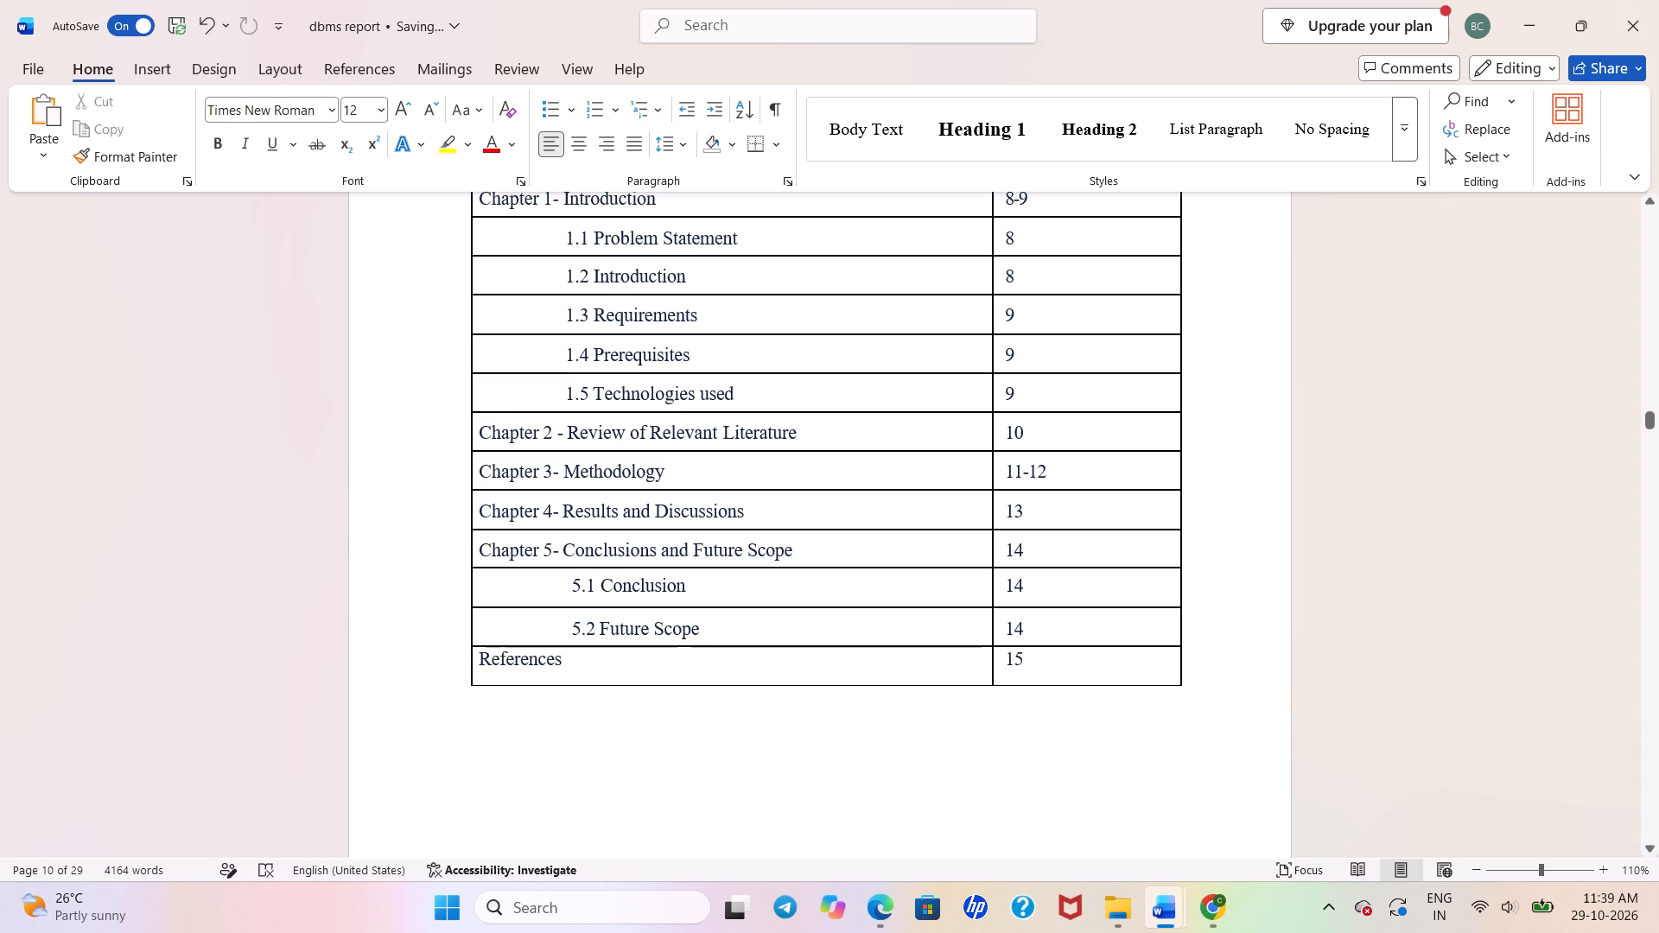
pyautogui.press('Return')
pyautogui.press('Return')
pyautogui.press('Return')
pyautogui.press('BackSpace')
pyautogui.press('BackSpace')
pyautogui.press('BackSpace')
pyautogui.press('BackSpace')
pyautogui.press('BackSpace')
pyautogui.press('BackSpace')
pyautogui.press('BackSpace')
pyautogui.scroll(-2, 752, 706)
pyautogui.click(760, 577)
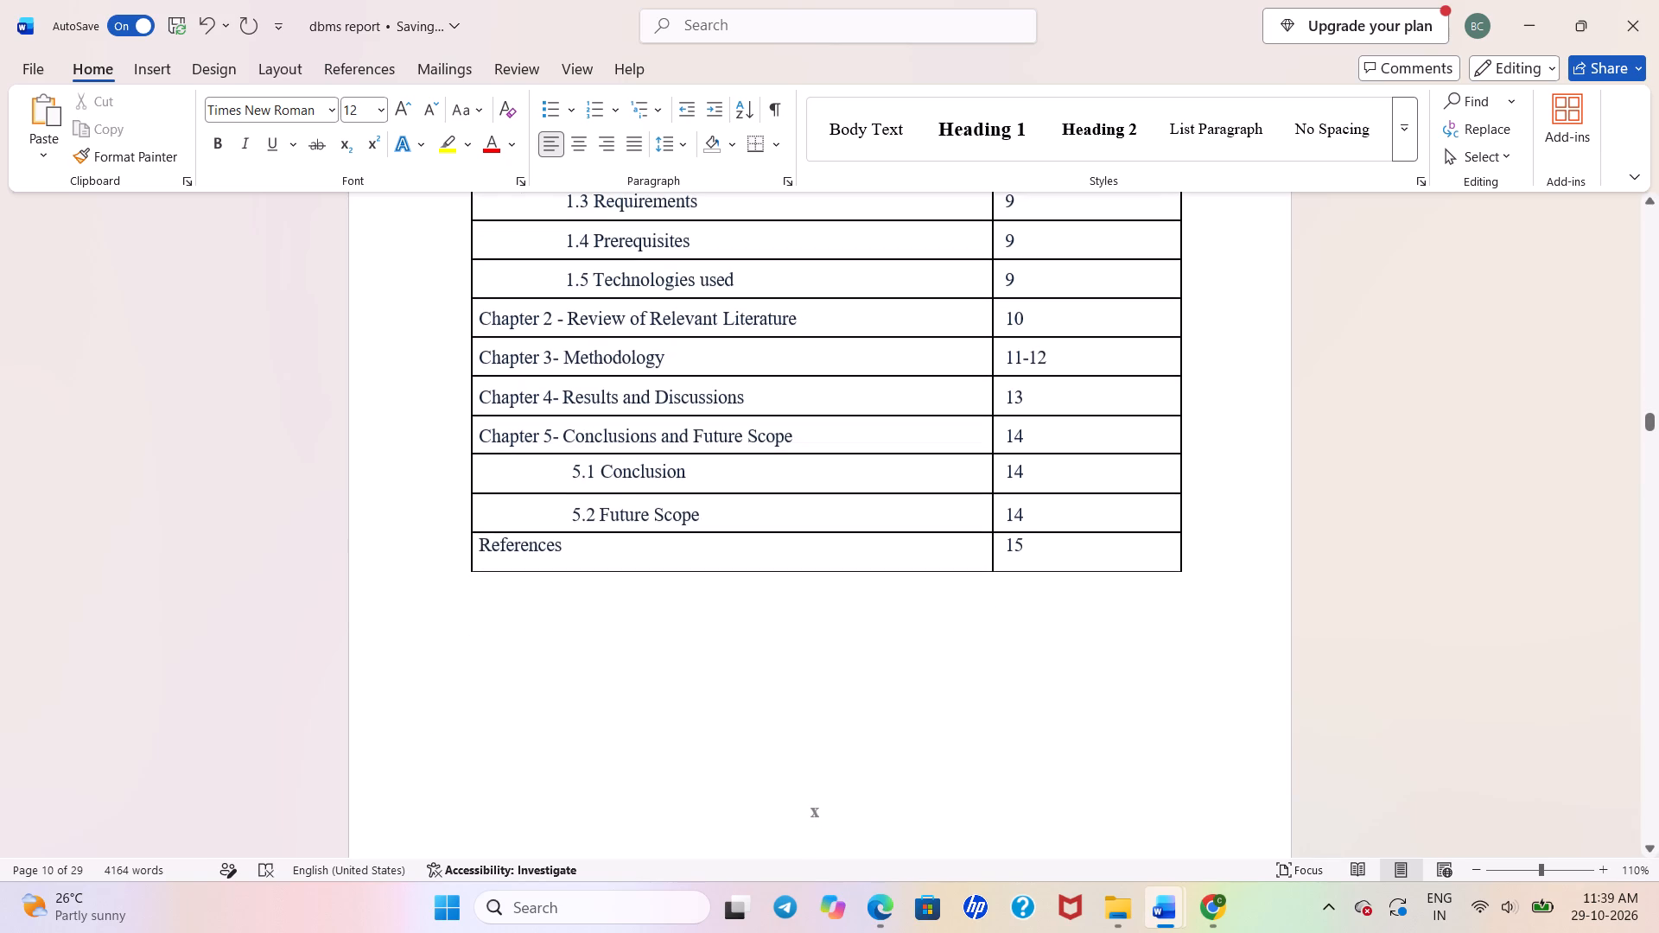
# Copy the whole Name of Contents column, from its header through References, and paste it below the Contents table.
pyautogui.scroll(11, 755, 565)
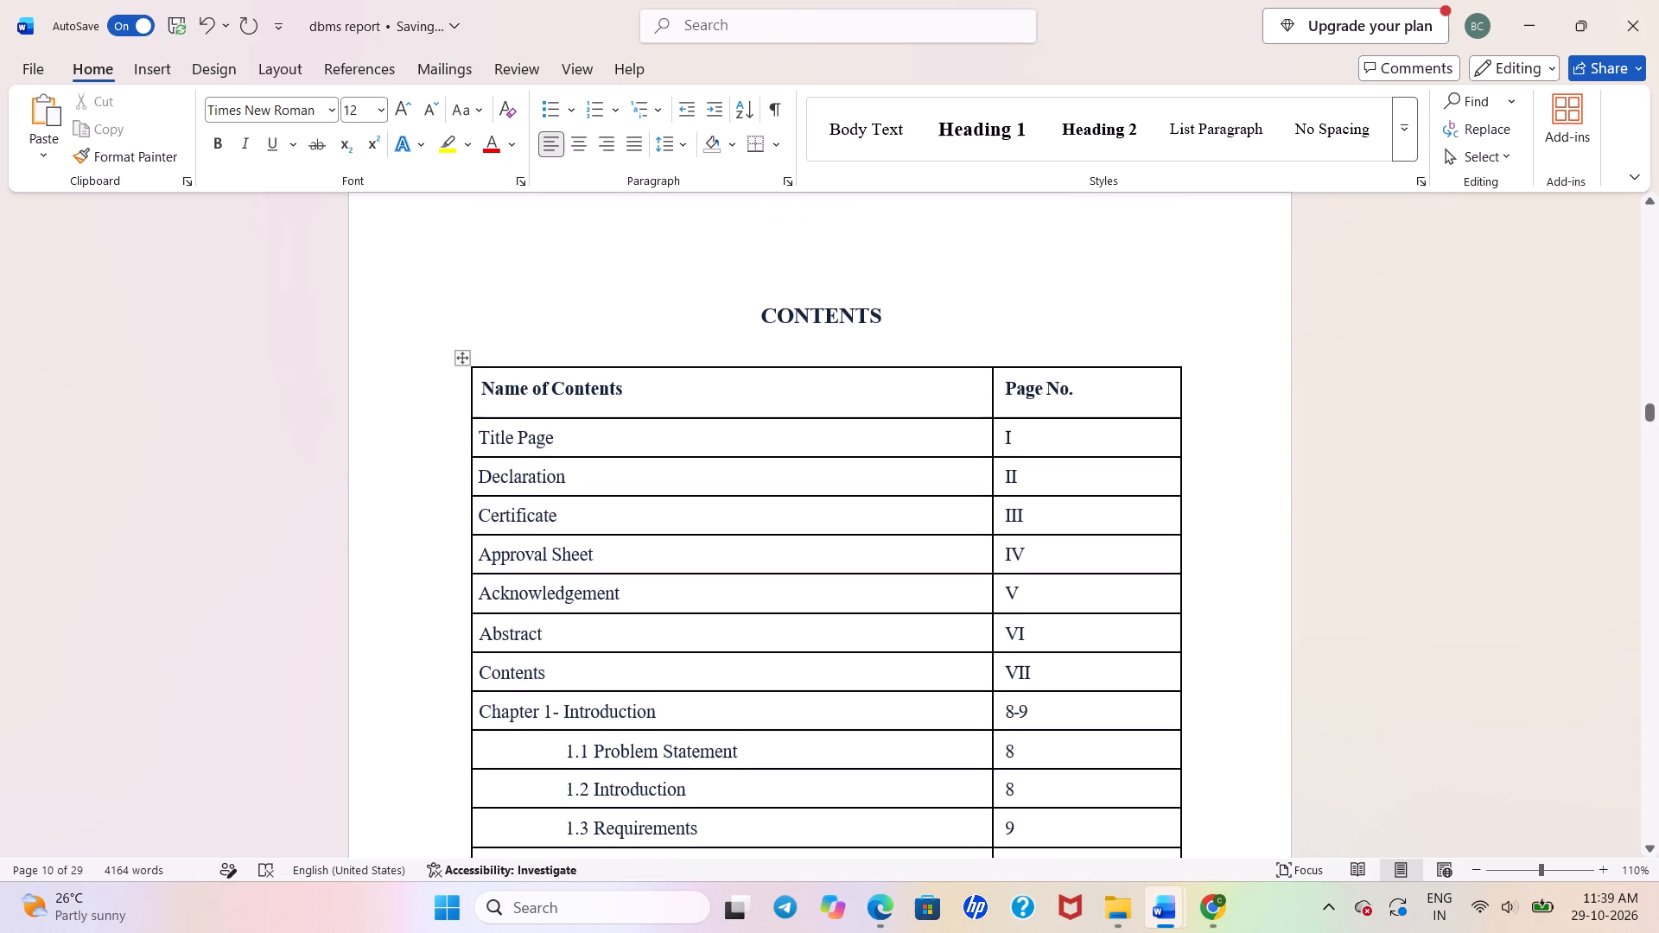
pyautogui.moveTo(470, 368); pyautogui.dragTo(603, 556)
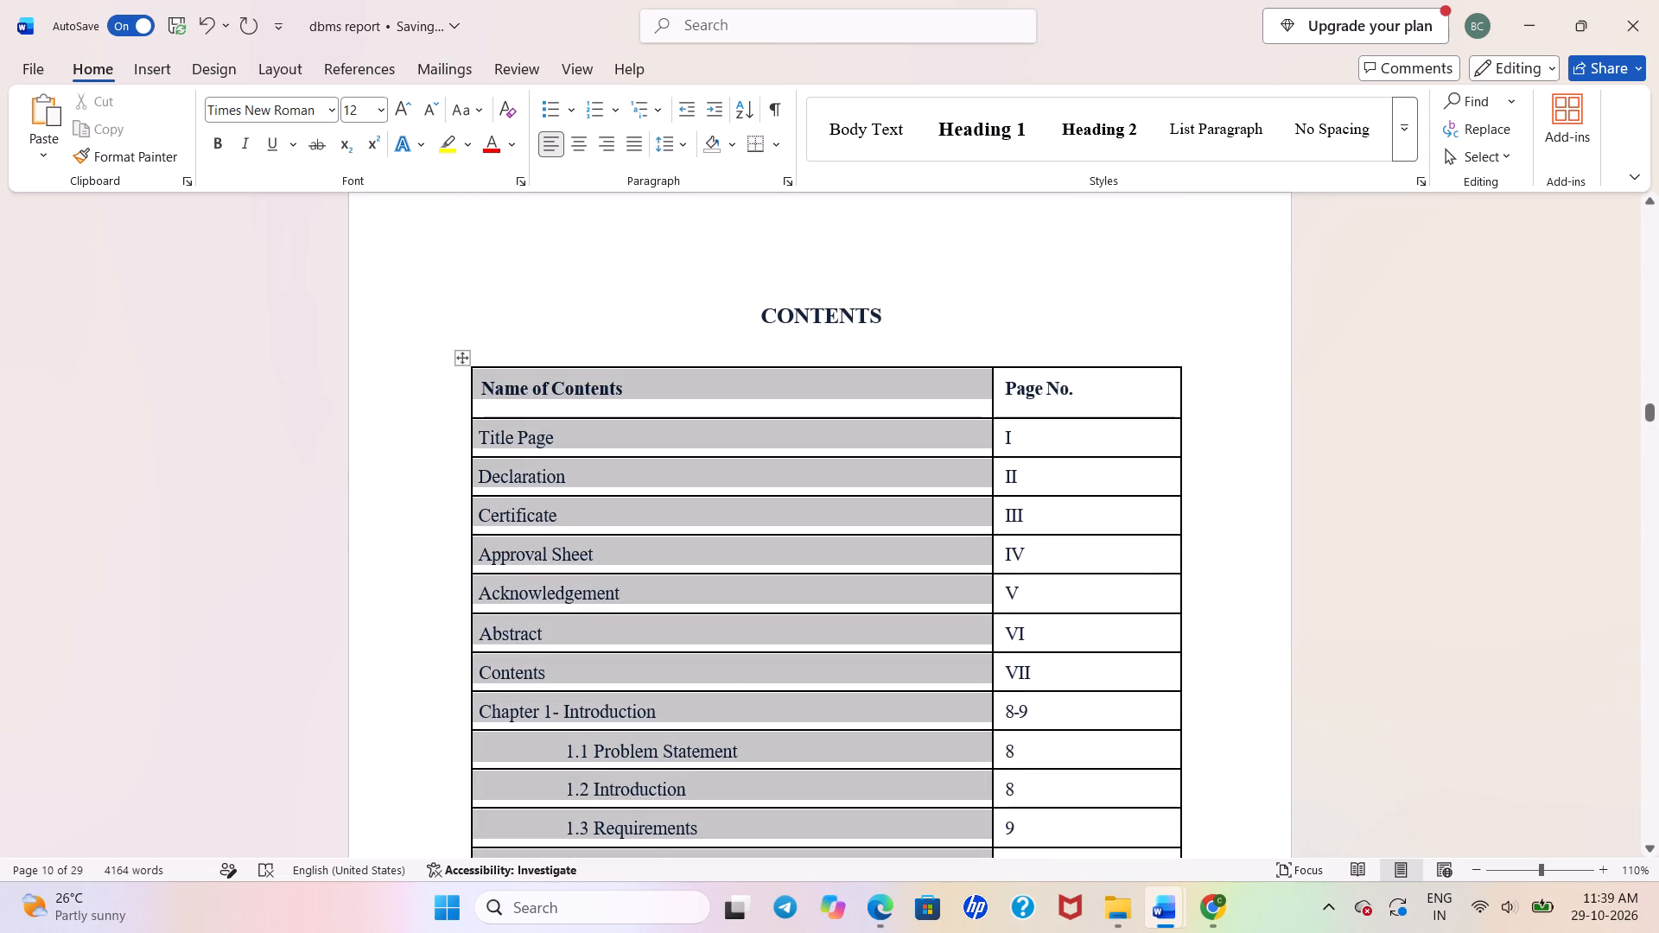
pyautogui.moveTo(603, 556); pyautogui.dragTo(724, 665)
pyautogui.scroll(-3, 709, 703)
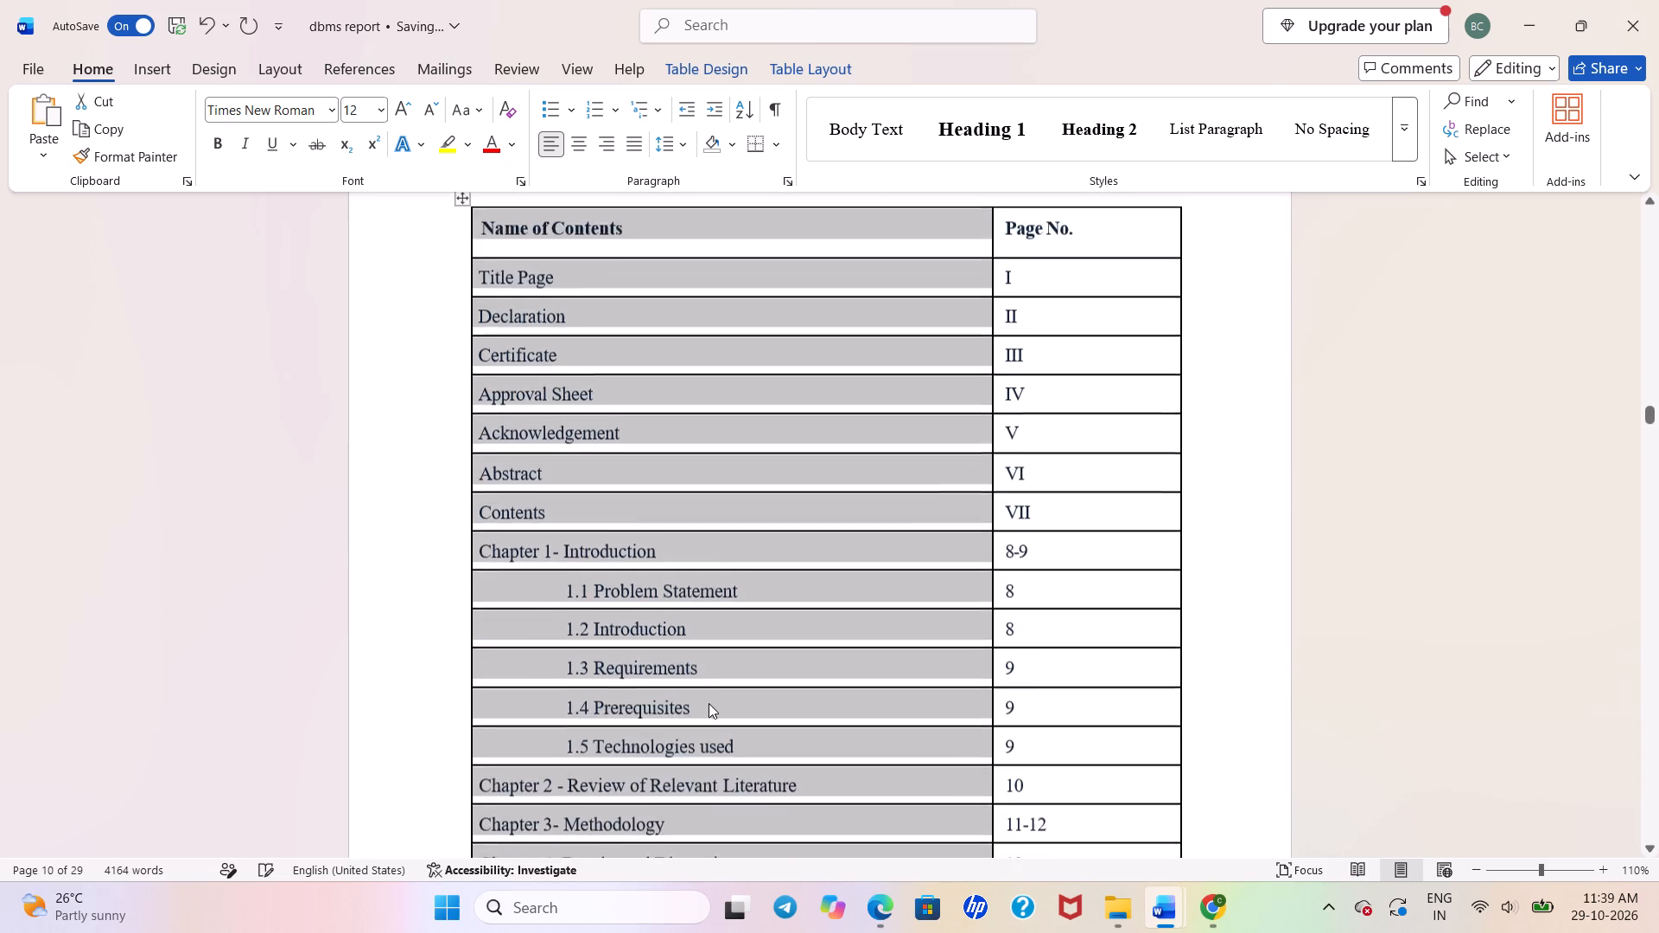
pyautogui.scroll(-6, 708, 701)
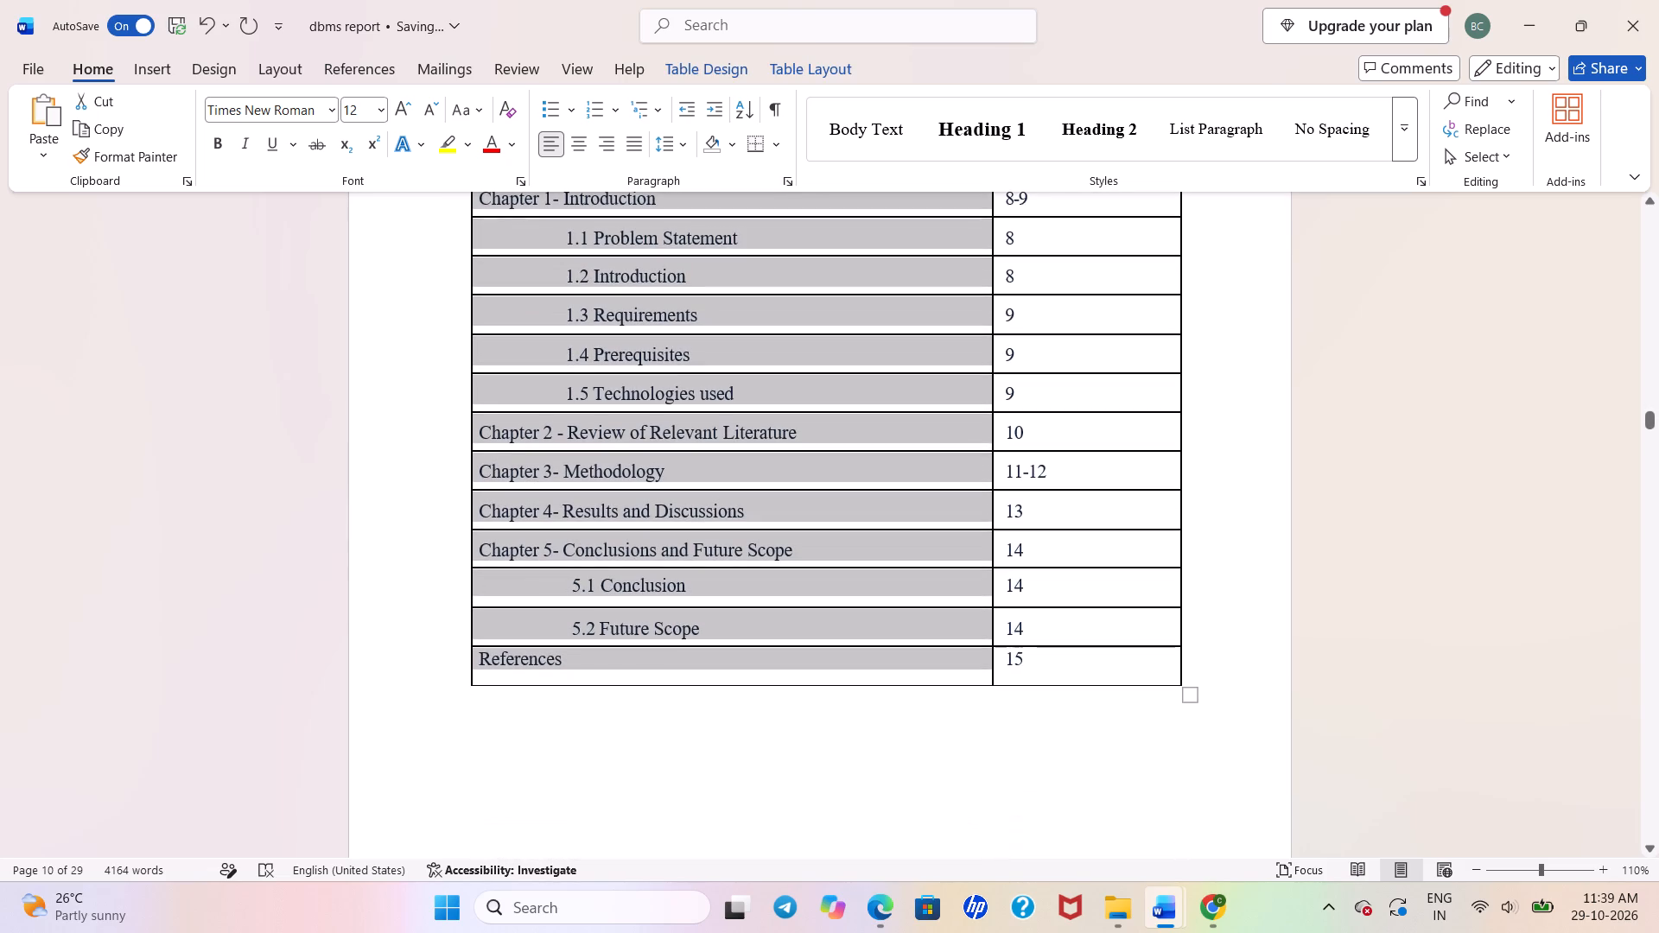
pyautogui.hotkey('ctrl', 'c')
pyautogui.click(638, 709)
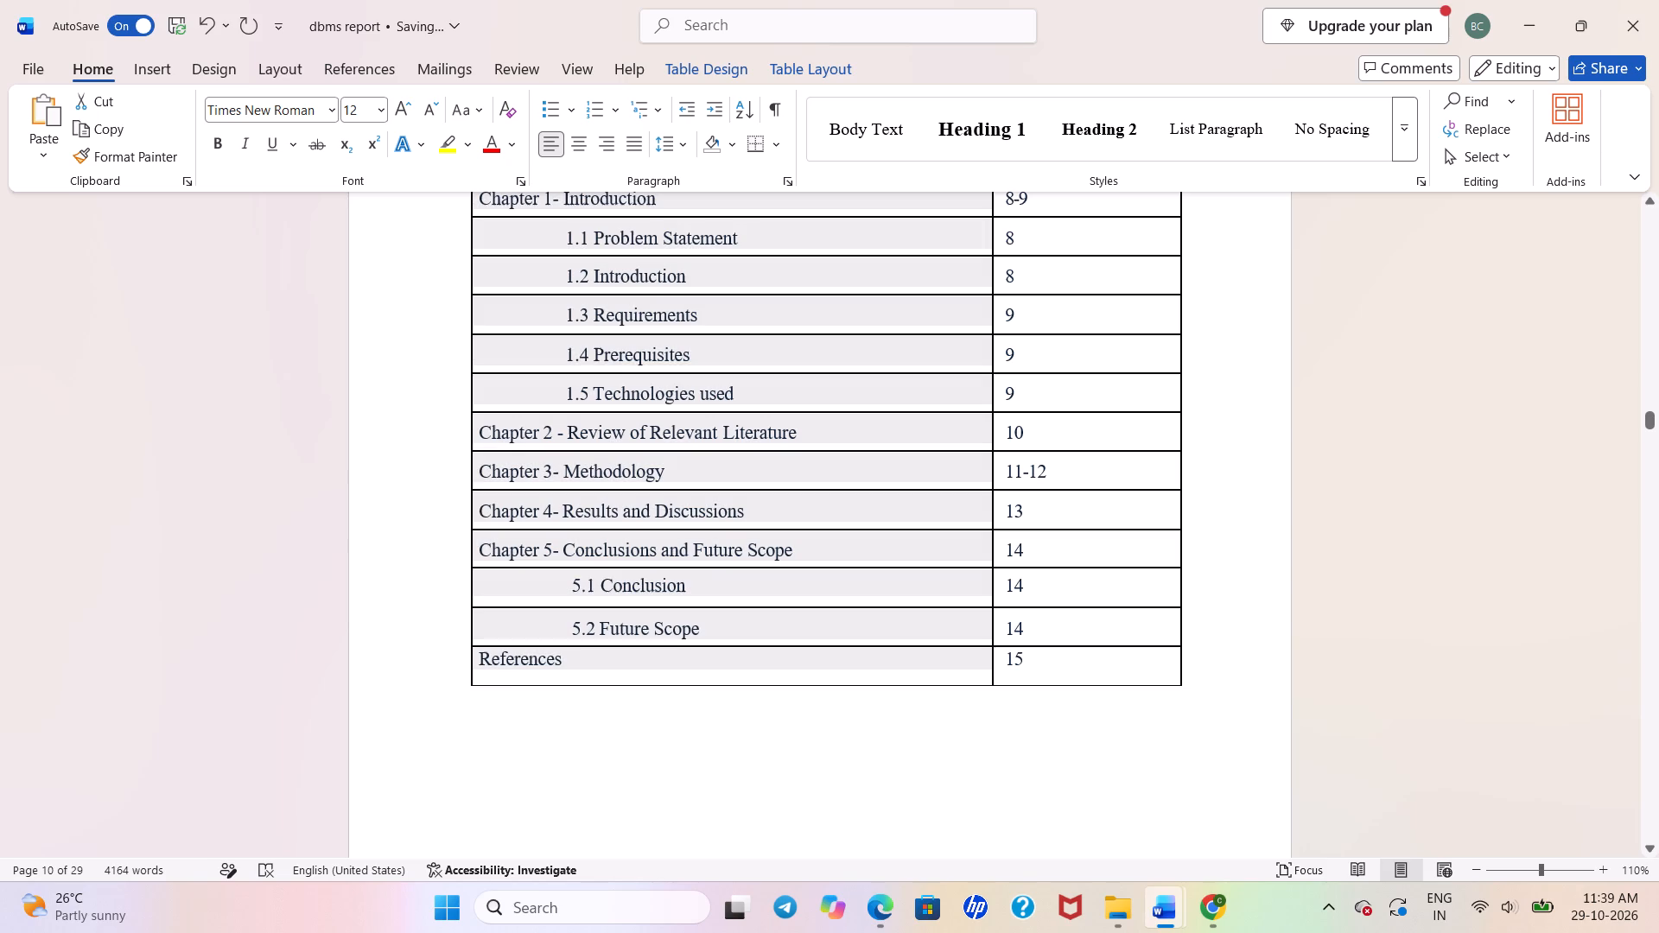
pyautogui.hotkey('ctrl', 'v')
pyautogui.scroll(5, 637, 708)
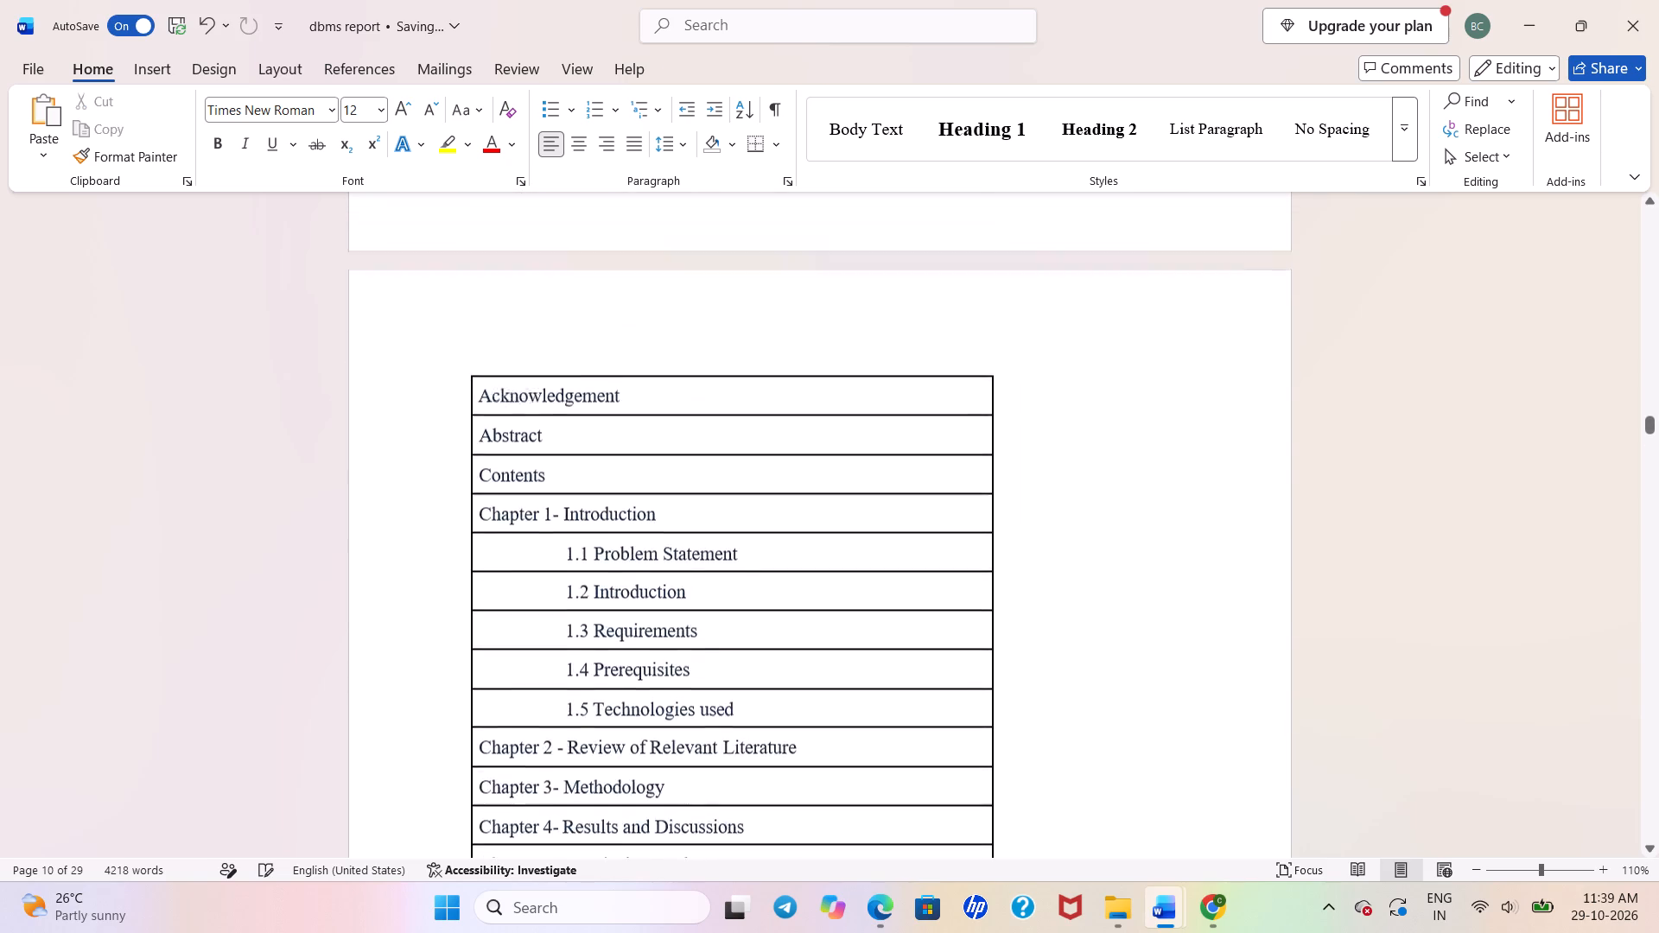
# Review the front matter from the Contents table back to the declaration page, and forward again to the pasted column below the table.
pyautogui.scroll(2, 637, 708)
pyautogui.scroll(14, 567, 719)
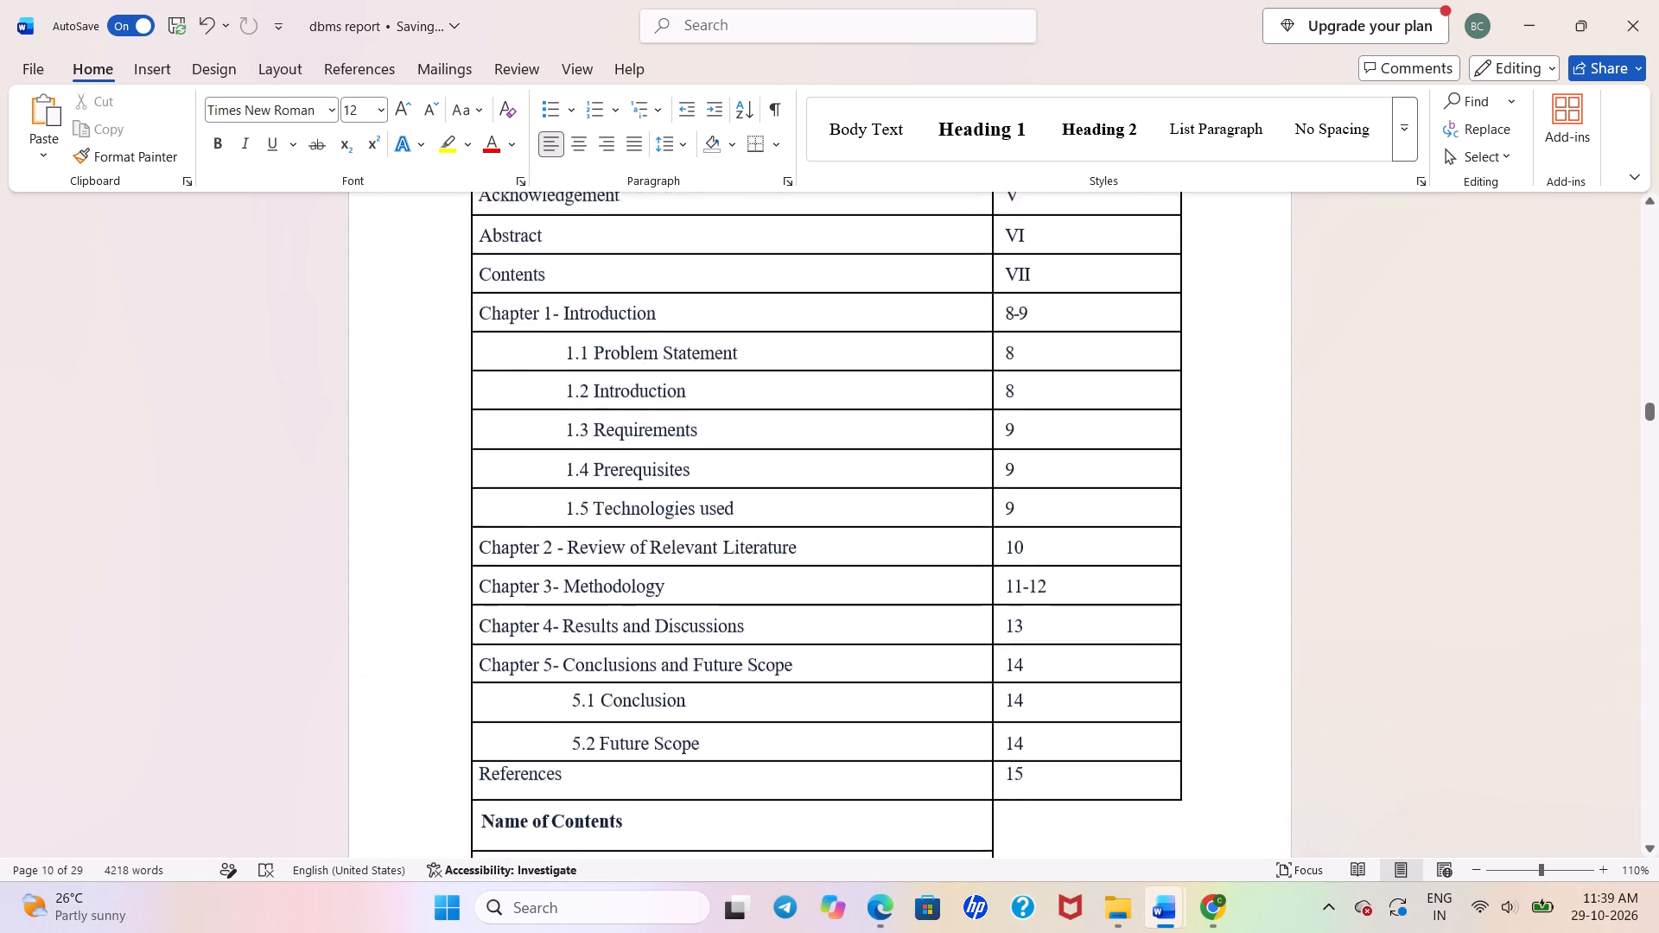
pyautogui.scroll(10, 574, 711)
pyautogui.scroll(11, 580, 708)
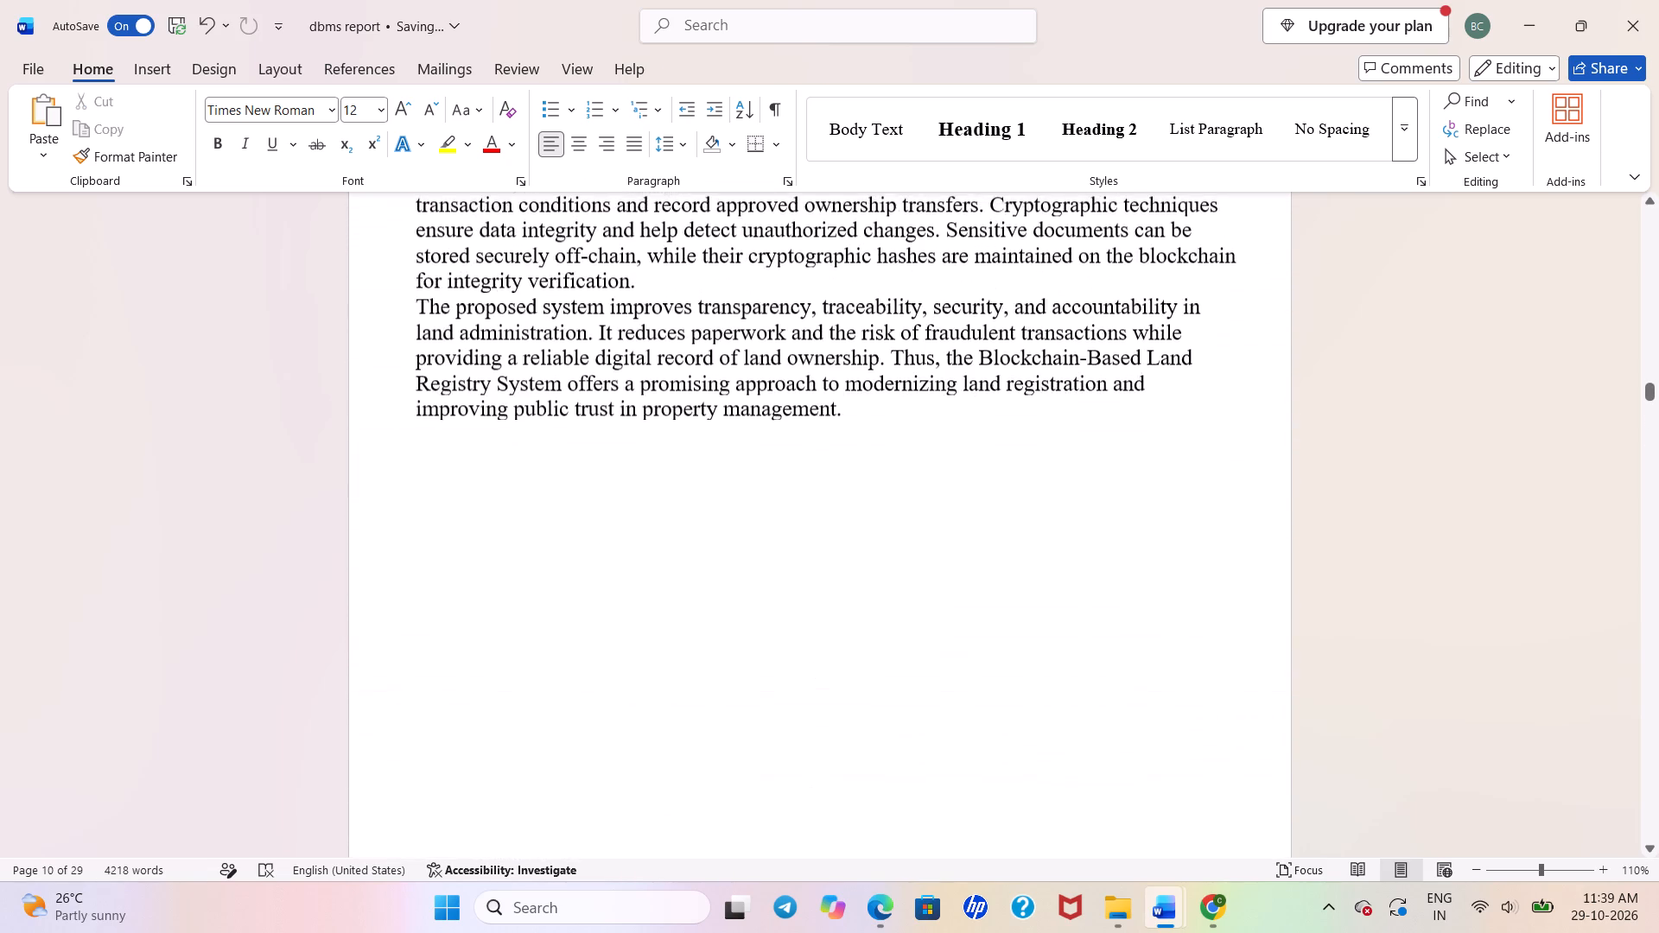
pyautogui.scroll(5, 583, 707)
pyautogui.scroll(17, 584, 707)
pyautogui.scroll(4, 601, 690)
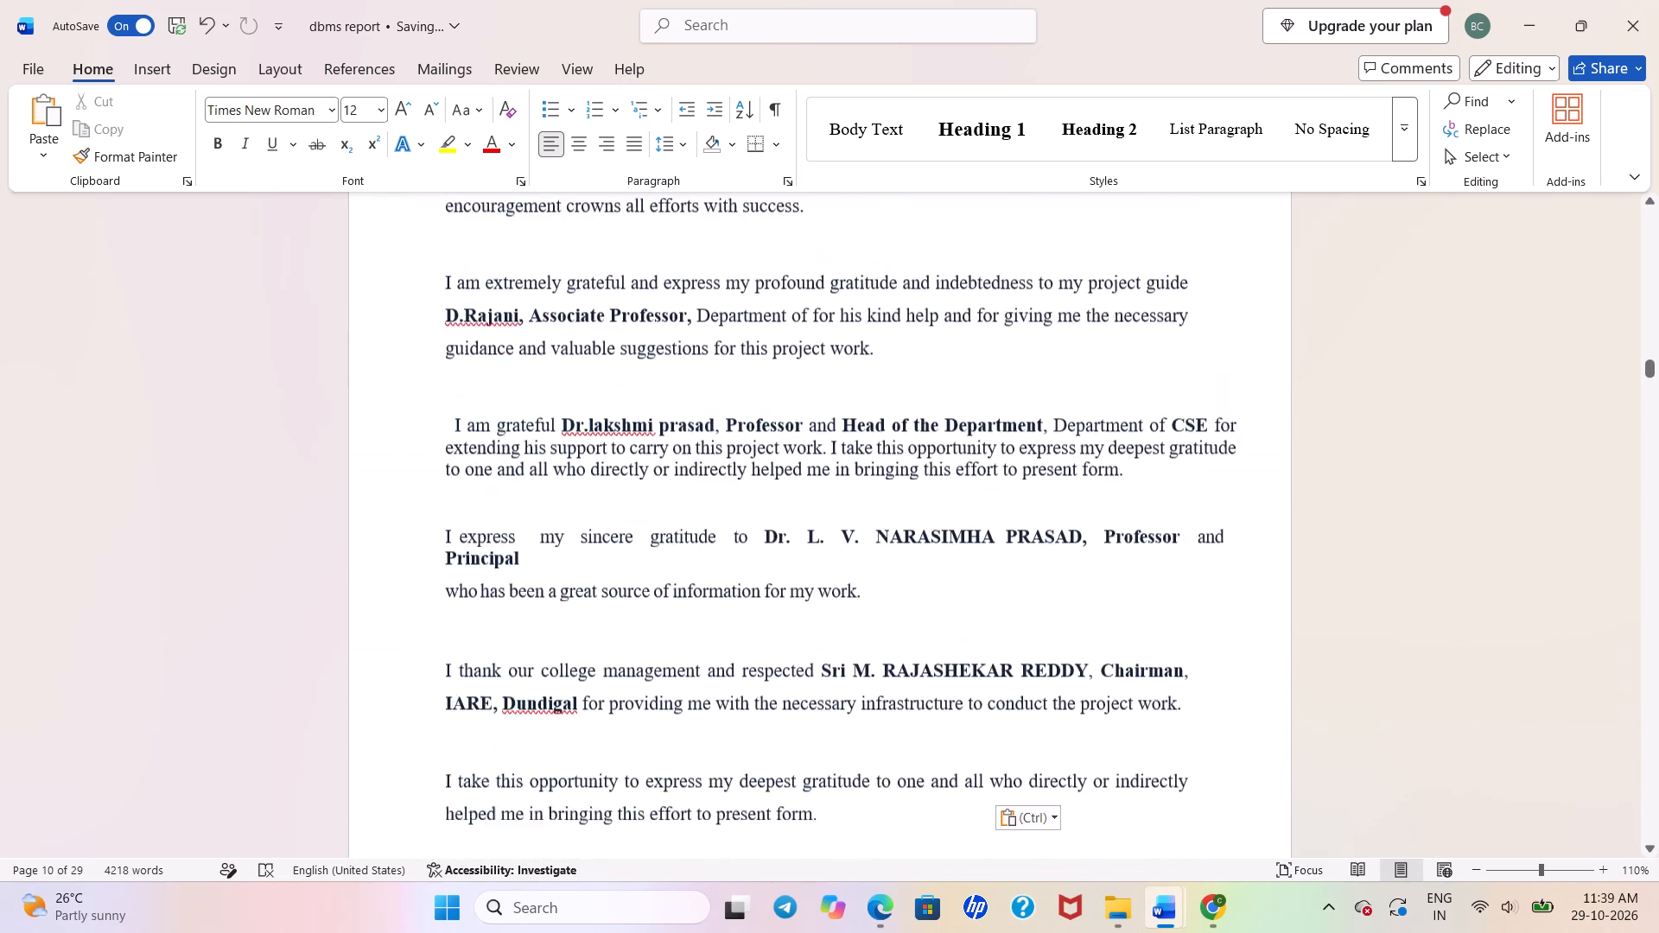
pyautogui.scroll(5, 601, 690)
pyautogui.scroll(20, 607, 686)
pyautogui.scroll(13, 607, 686)
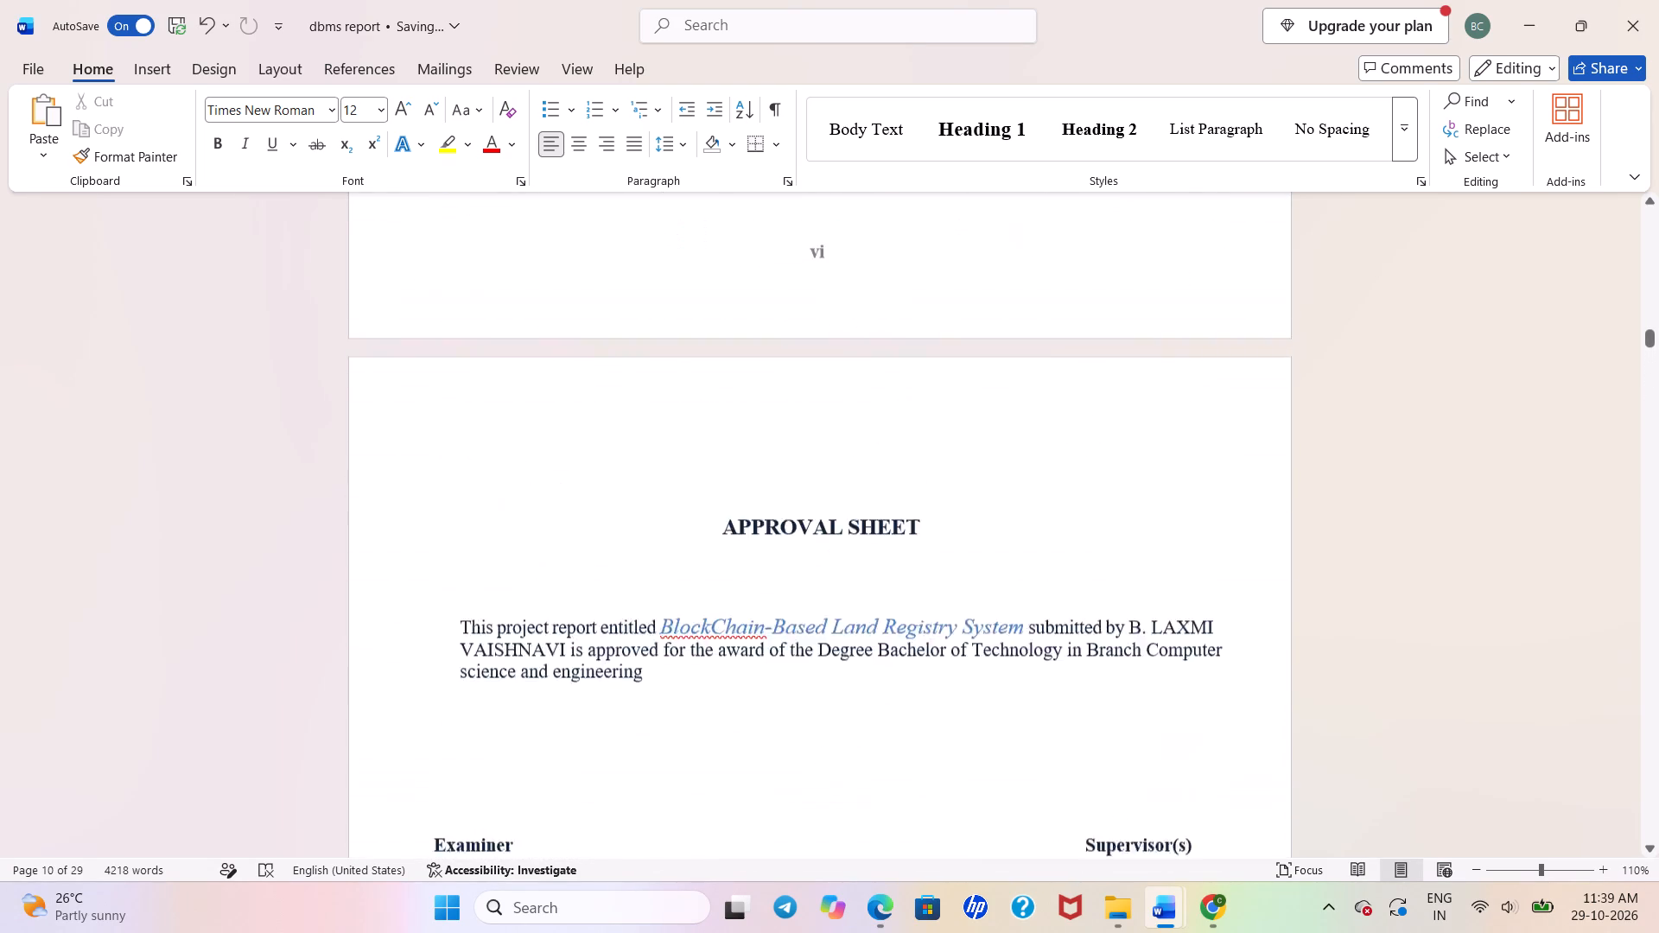
pyautogui.scroll(20, 607, 685)
pyautogui.scroll(16, 607, 685)
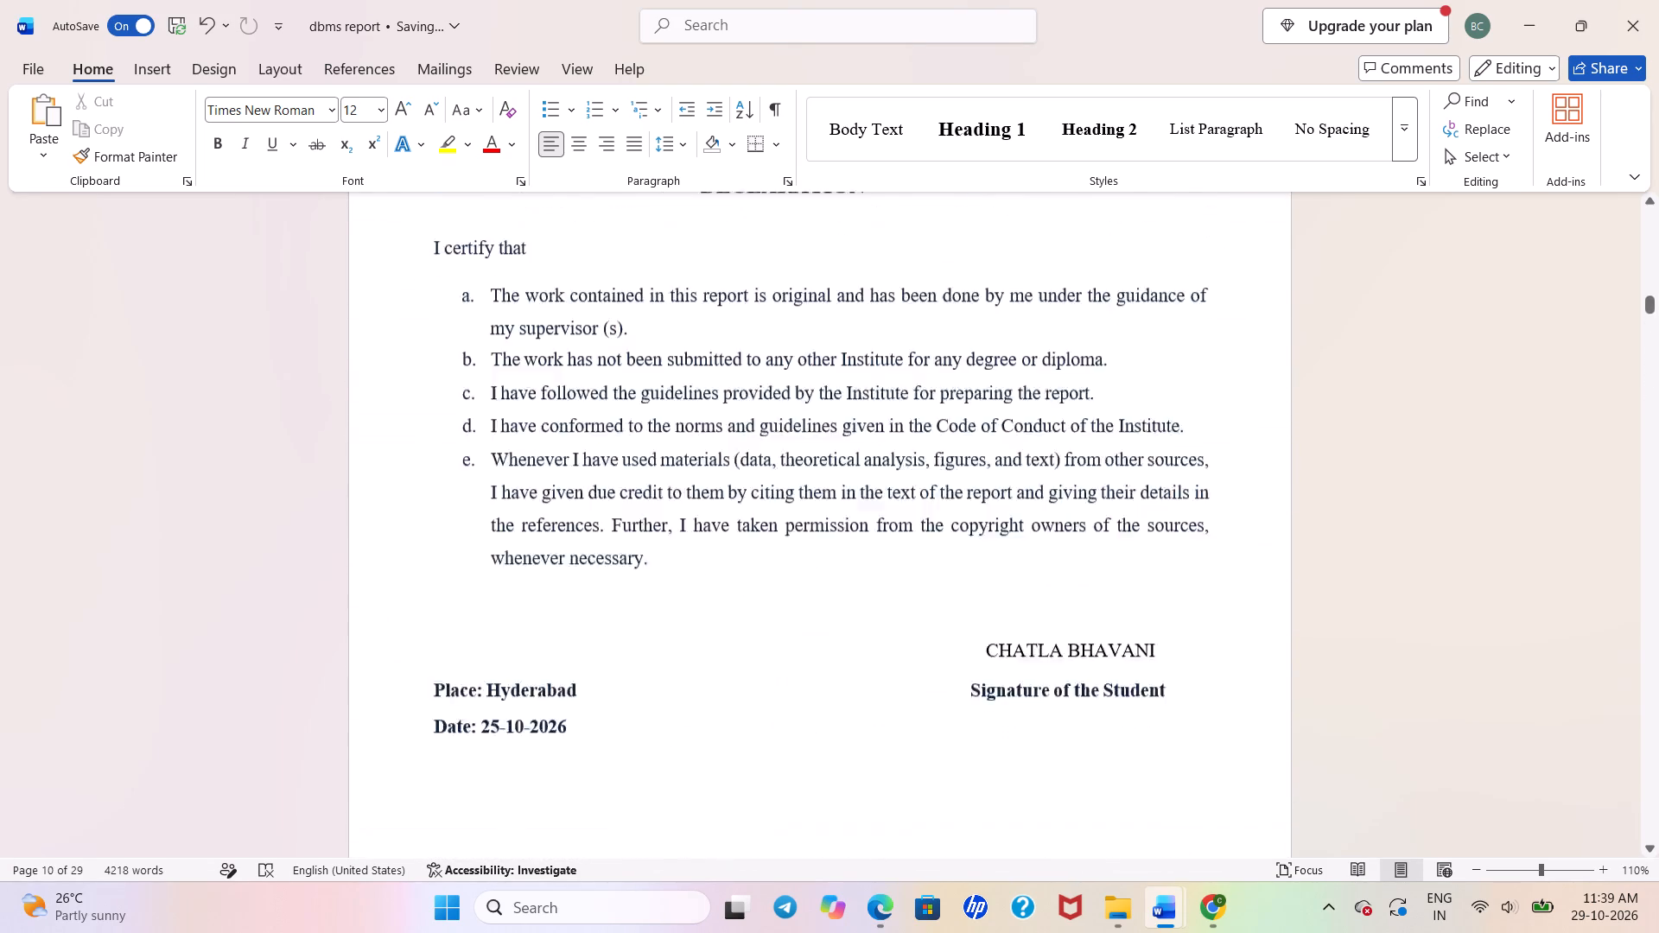
pyautogui.scroll(7, 607, 685)
pyautogui.scroll(-20, 607, 685)
pyautogui.scroll(-20, 607, 685)
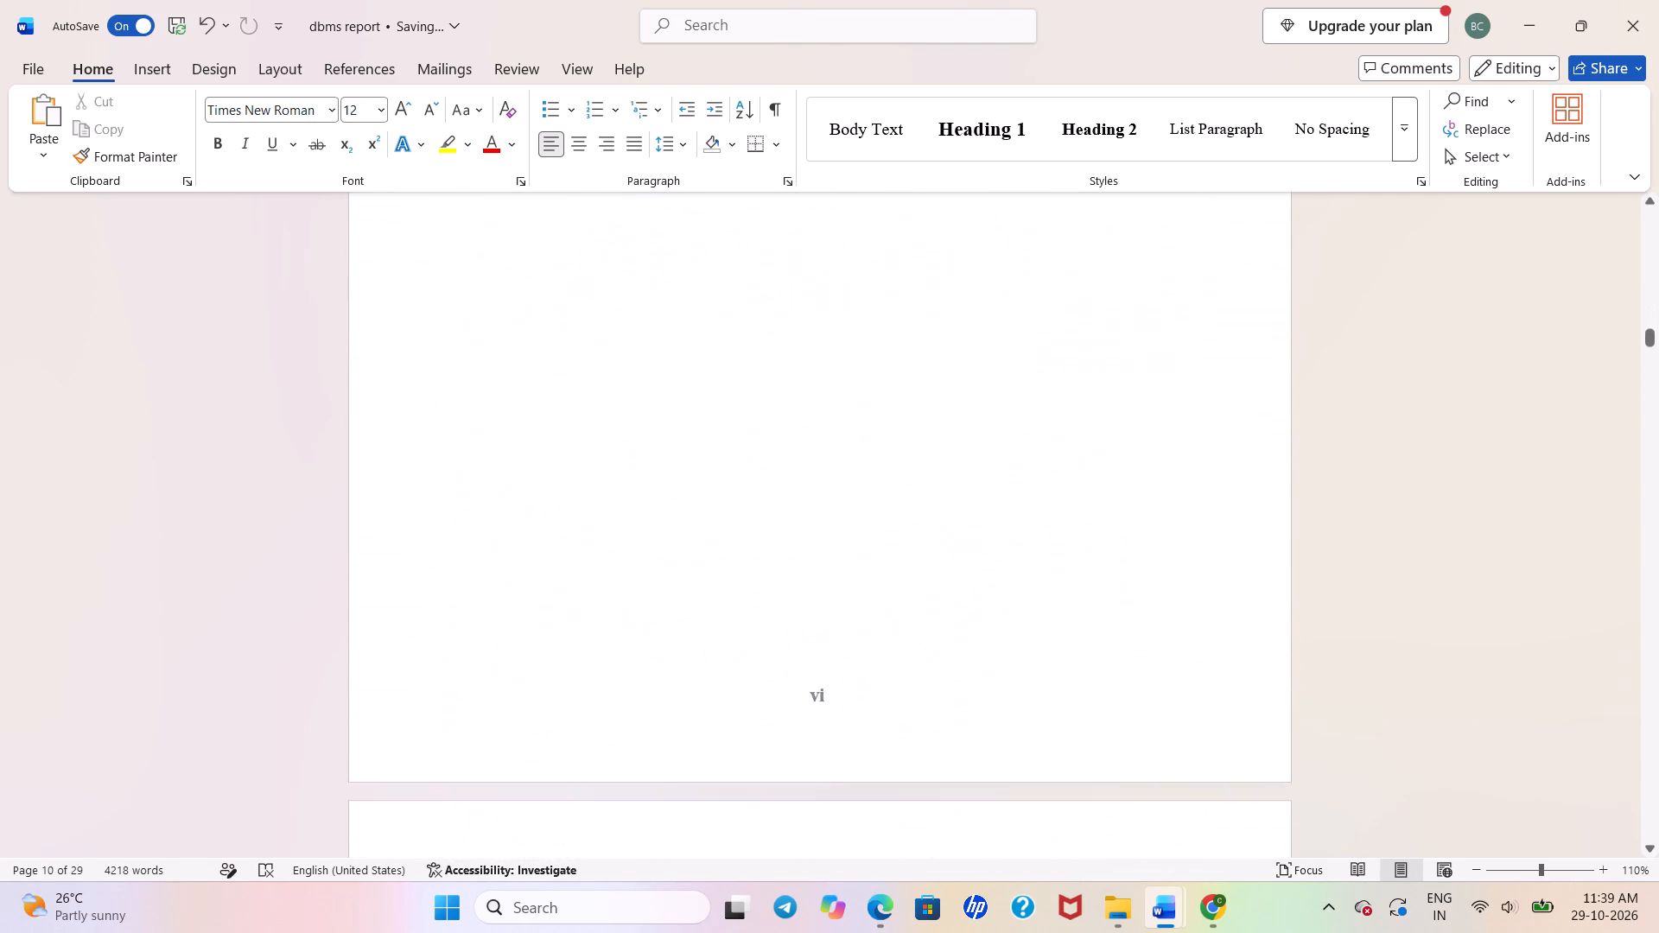
pyautogui.scroll(-20, 606, 698)
pyautogui.scroll(-20, 606, 698)
pyautogui.scroll(-10, 606, 698)
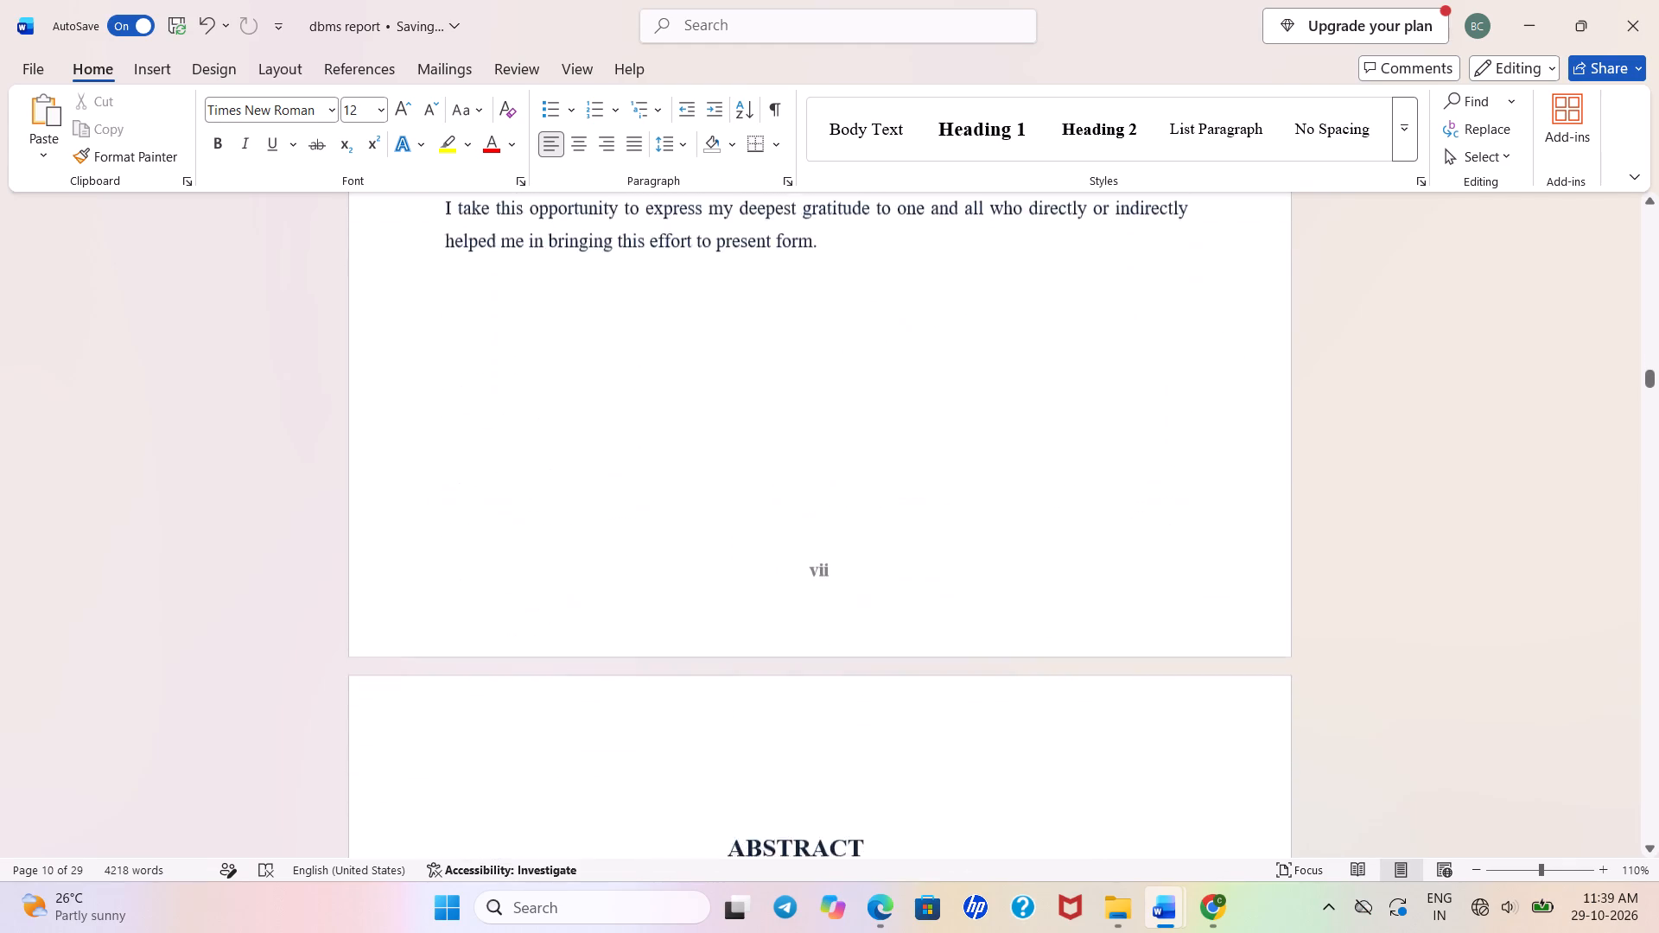
pyautogui.scroll(-20, 589, 697)
pyautogui.scroll(-20, 589, 697)
pyautogui.scroll(-10, 589, 697)
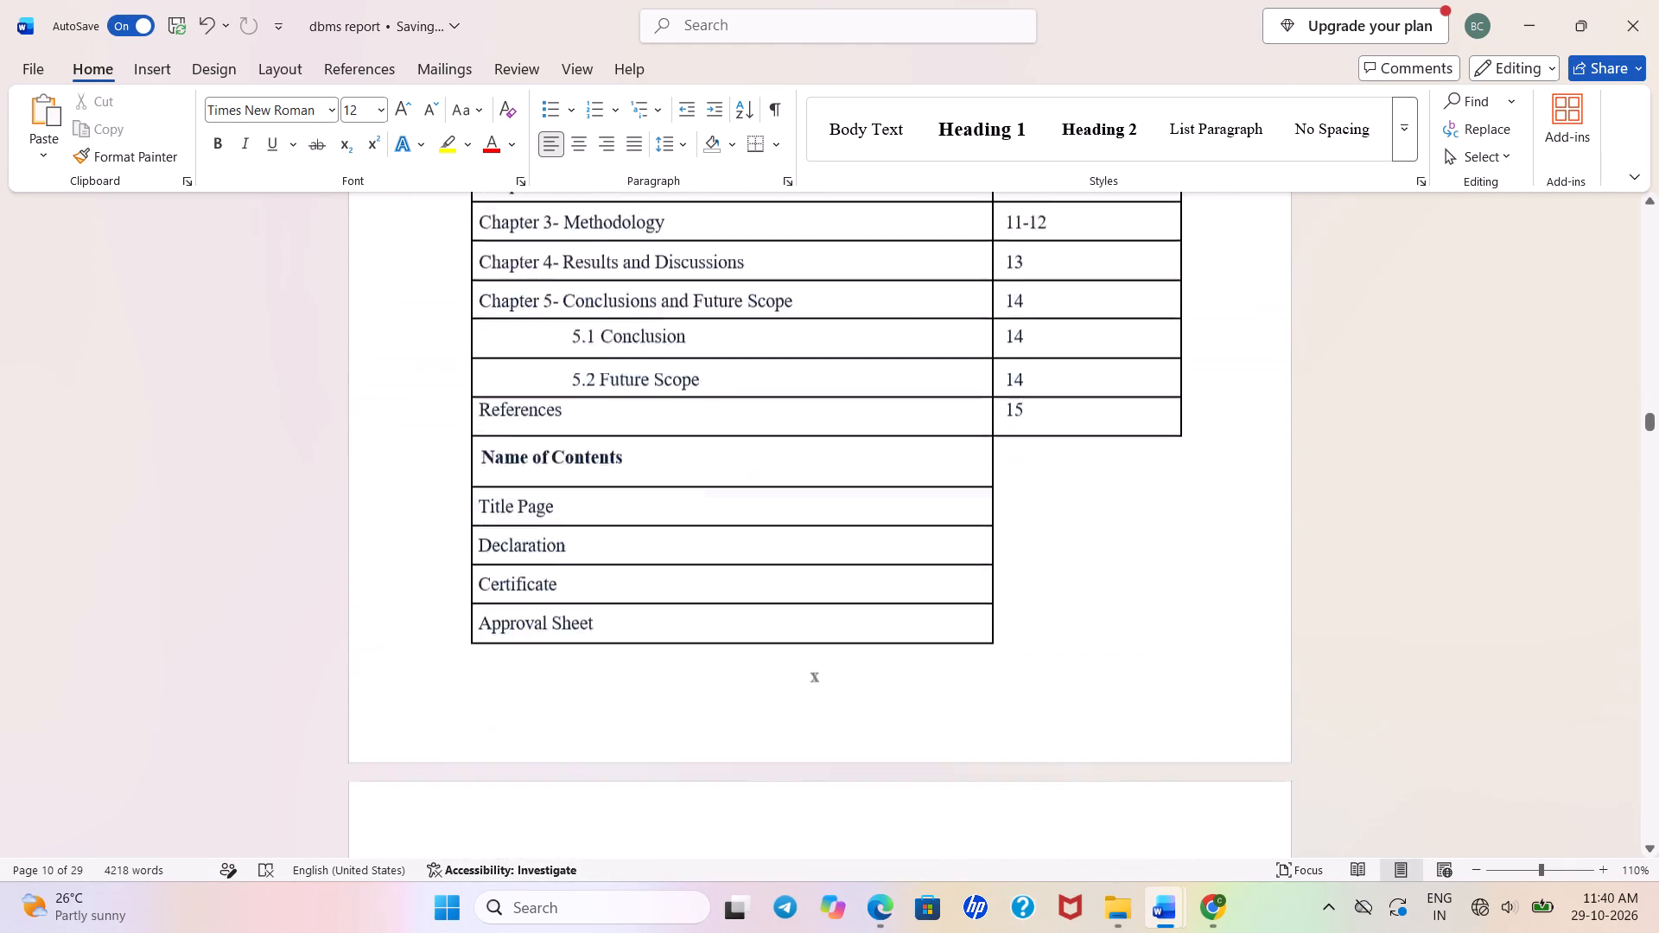
pyautogui.scroll(-10, 589, 697)
pyautogui.scroll(7, 589, 697)
pyautogui.scroll(-2, 589, 697)
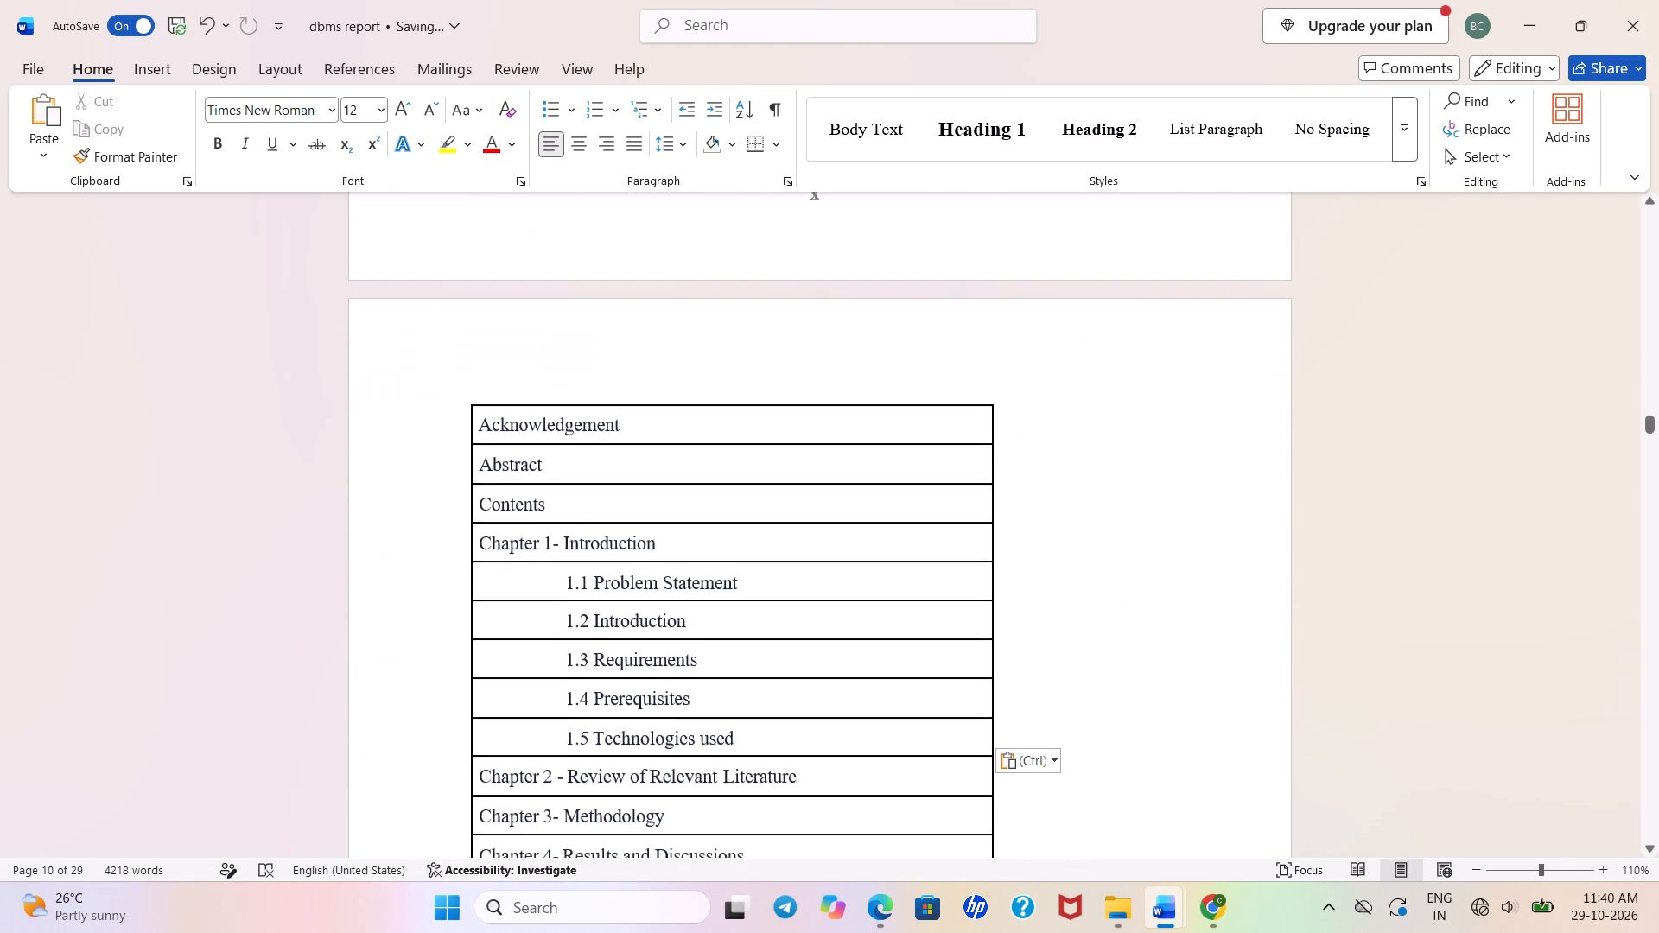
pyautogui.scroll(20, 589, 697)
pyautogui.scroll(5, 589, 697)
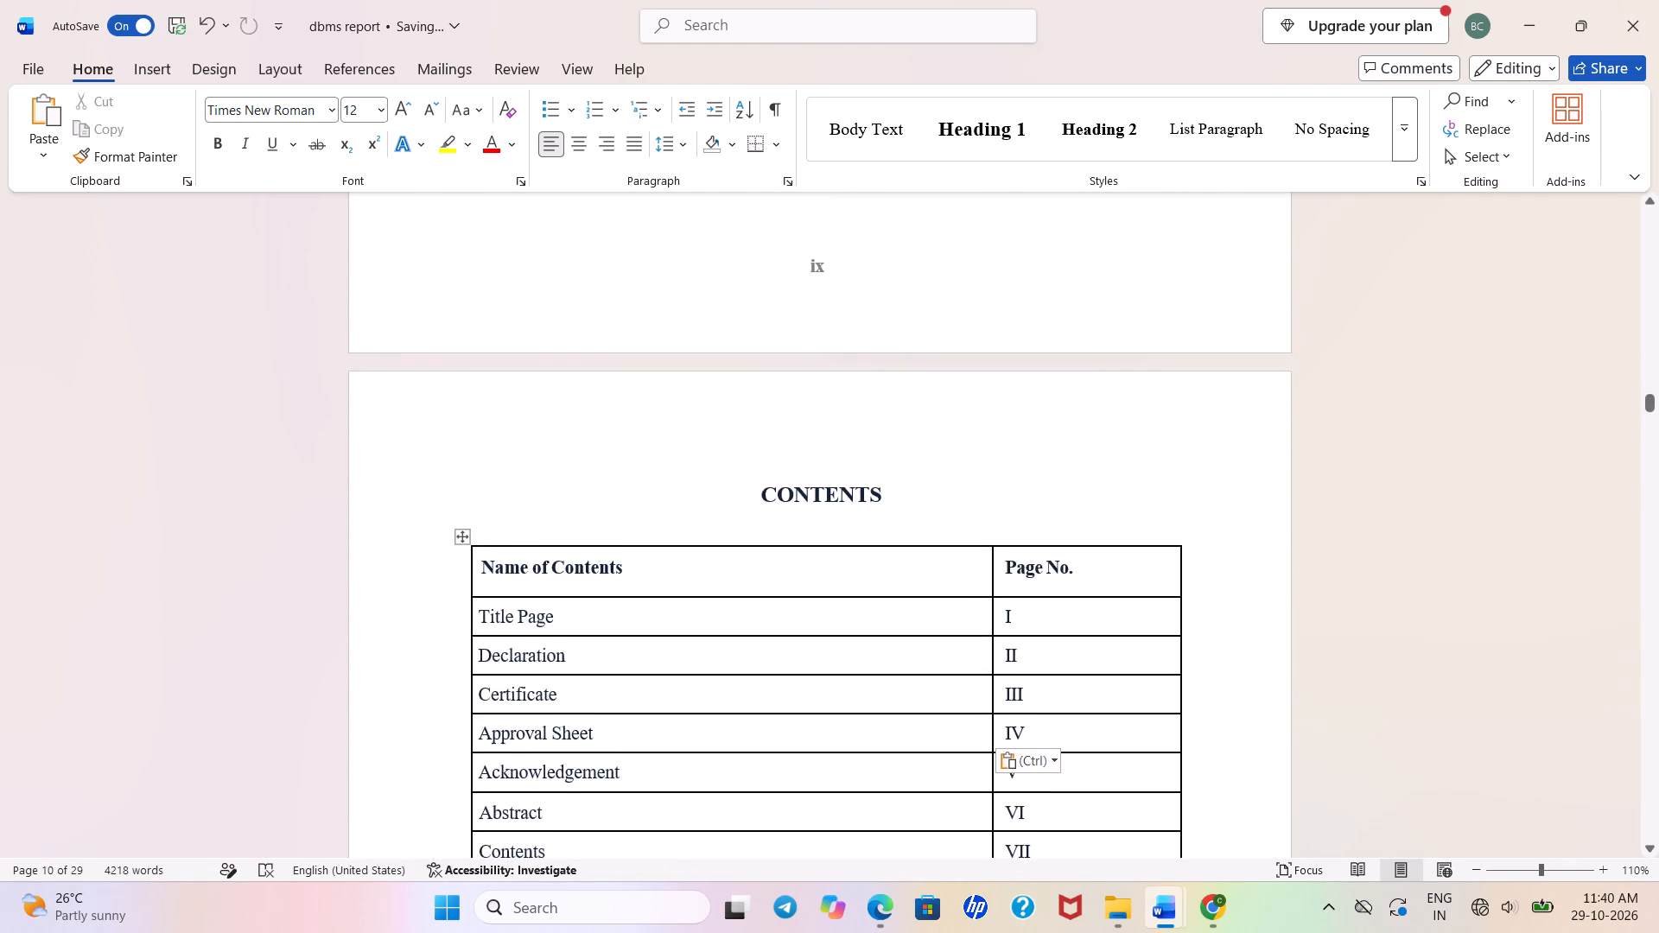
pyautogui.scroll(-2, 589, 697)
pyautogui.scroll(18, 589, 697)
pyautogui.scroll(-2, 589, 697)
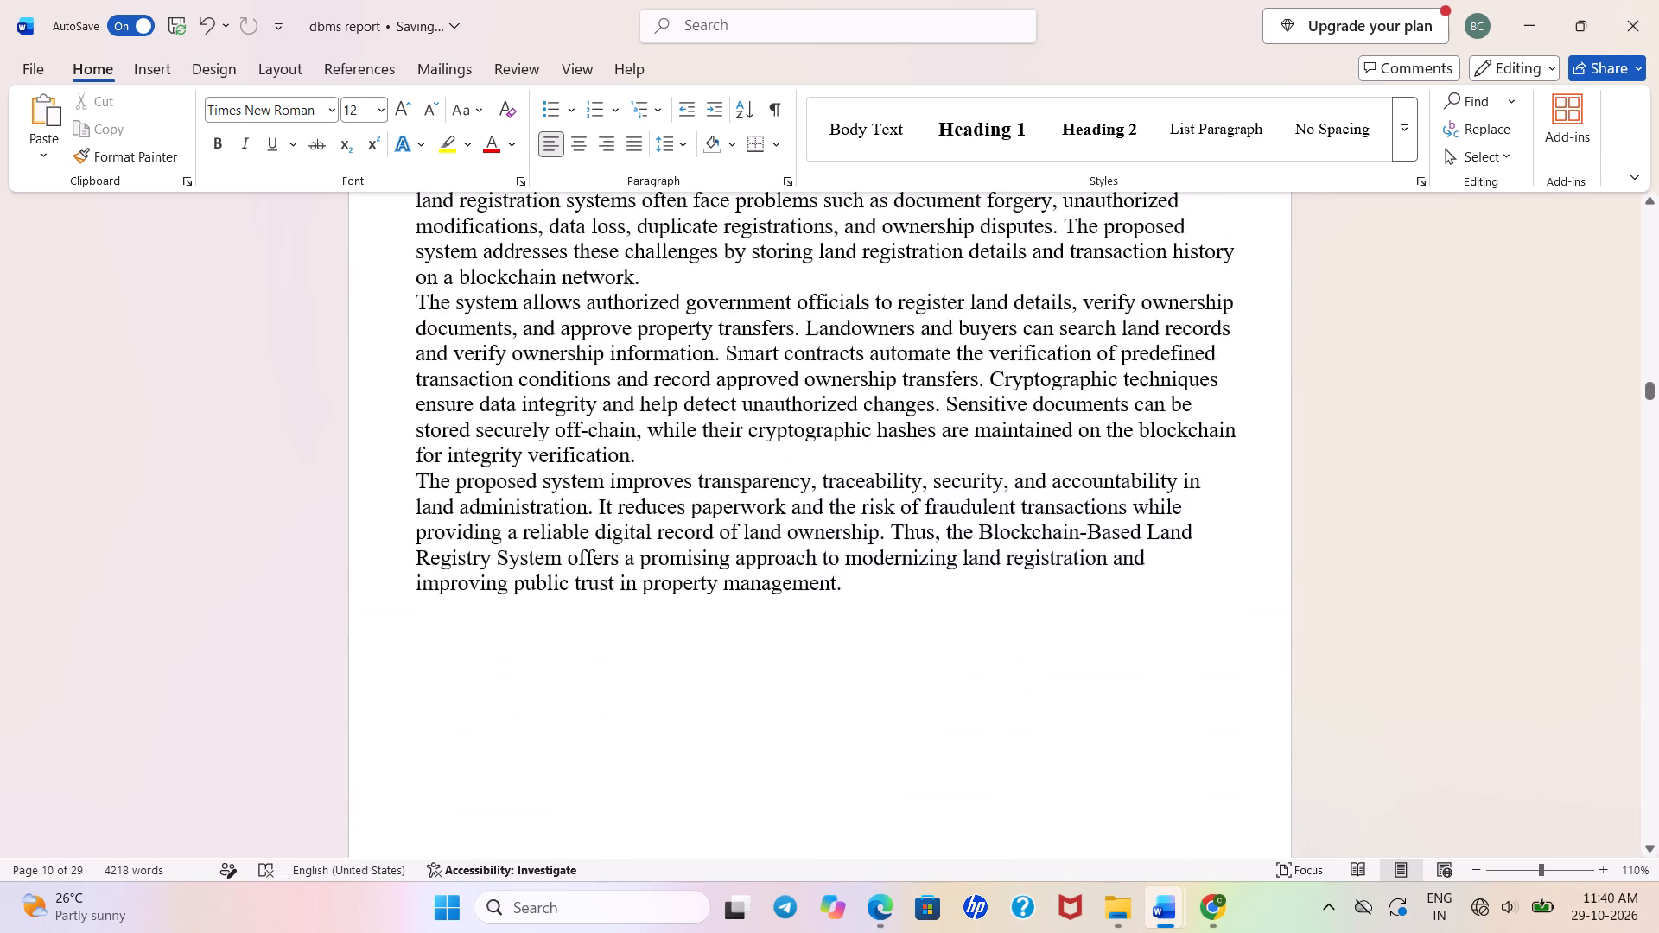
pyautogui.scroll(-20, 589, 697)
pyautogui.scroll(-11, 589, 697)
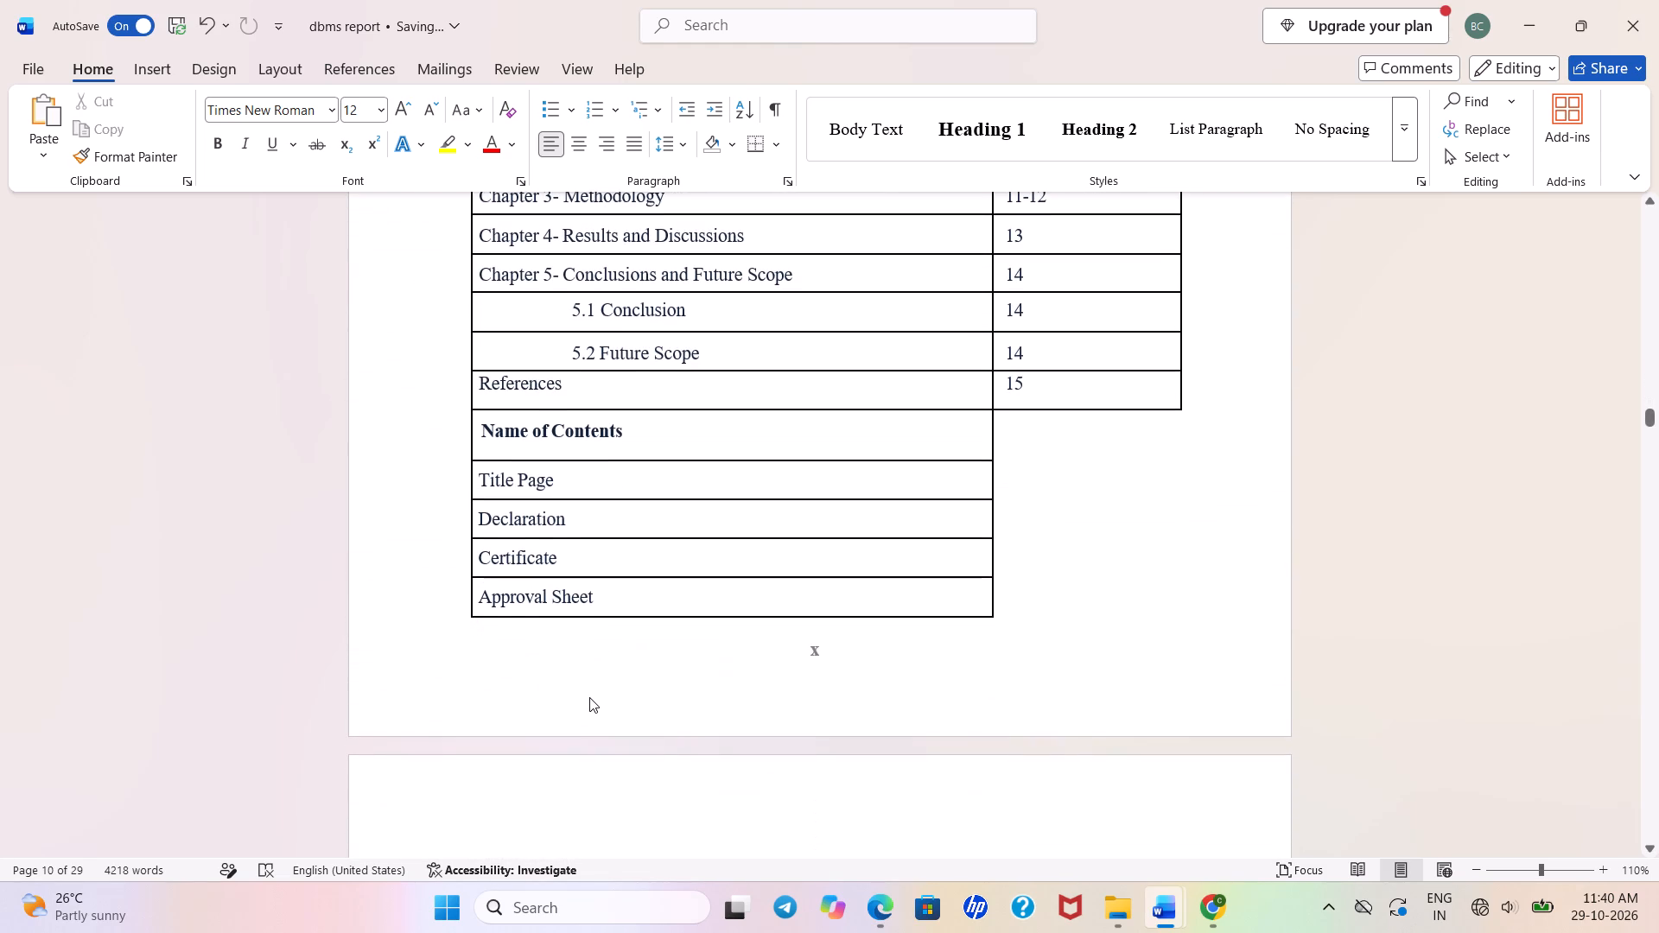
# Undo the paste of the Name of Contents column below the Contents table.
pyautogui.hotkey('ctrl', 'z')
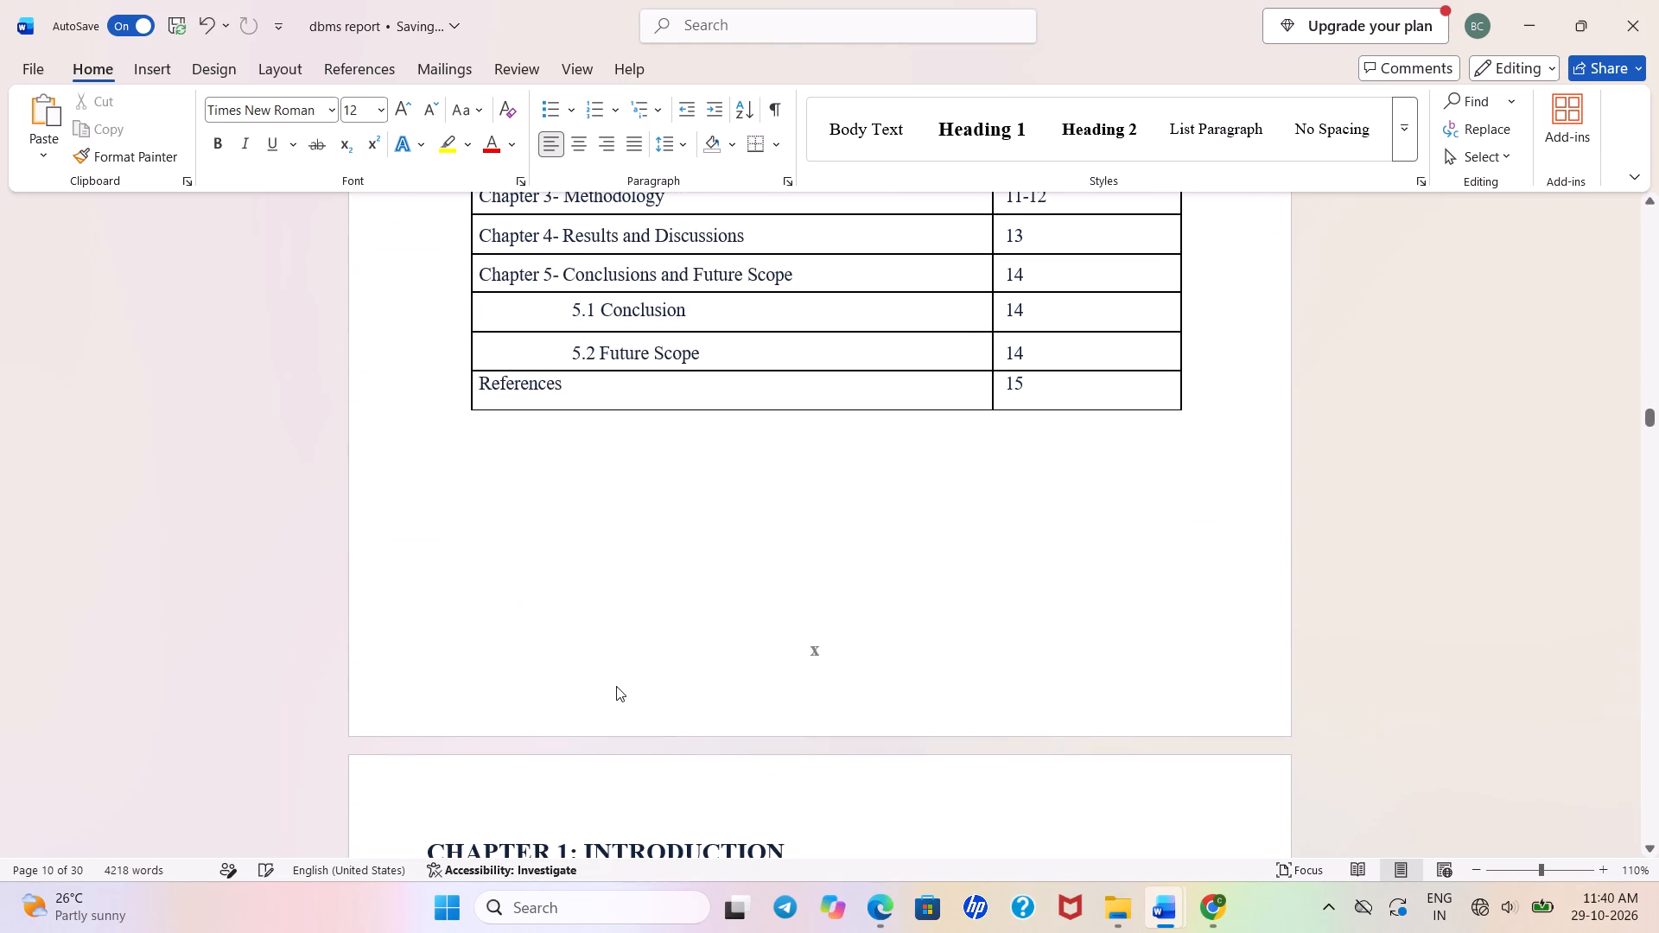
# Insert a block of blank rows below the References row, equal in number to the whole Contents table's rows.
pyautogui.scroll(-2, 615, 683)
pyautogui.scroll(5, 613, 676)
pyautogui.click(615, 653)
pyautogui.click(620, 604)
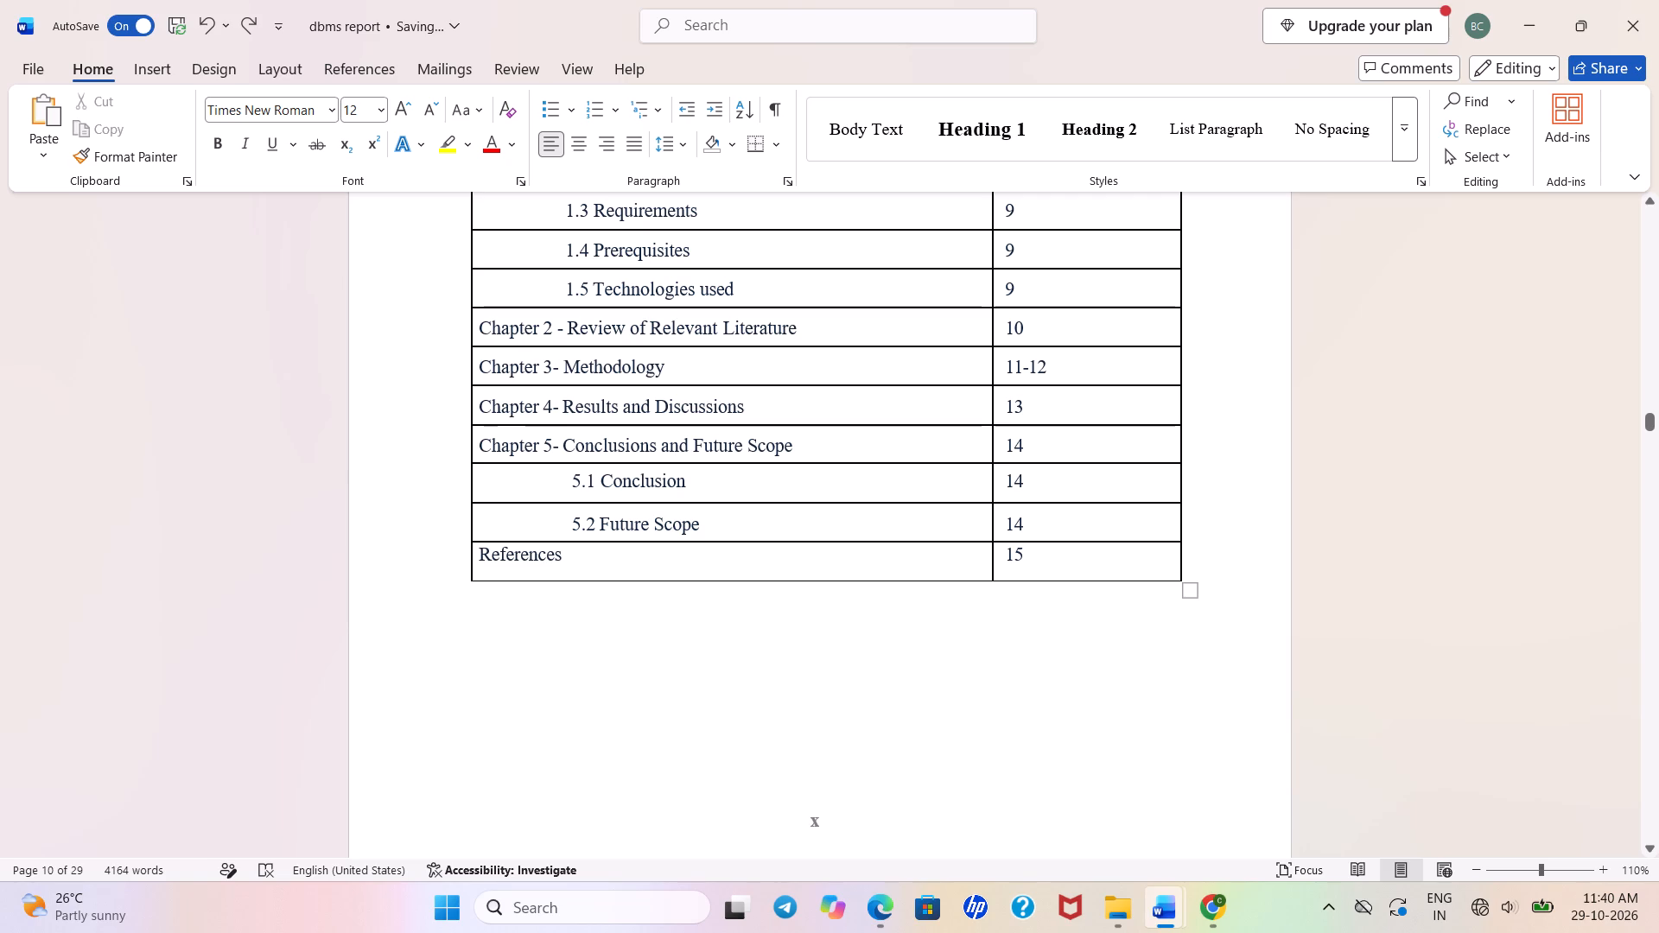
pyautogui.click(1187, 583)
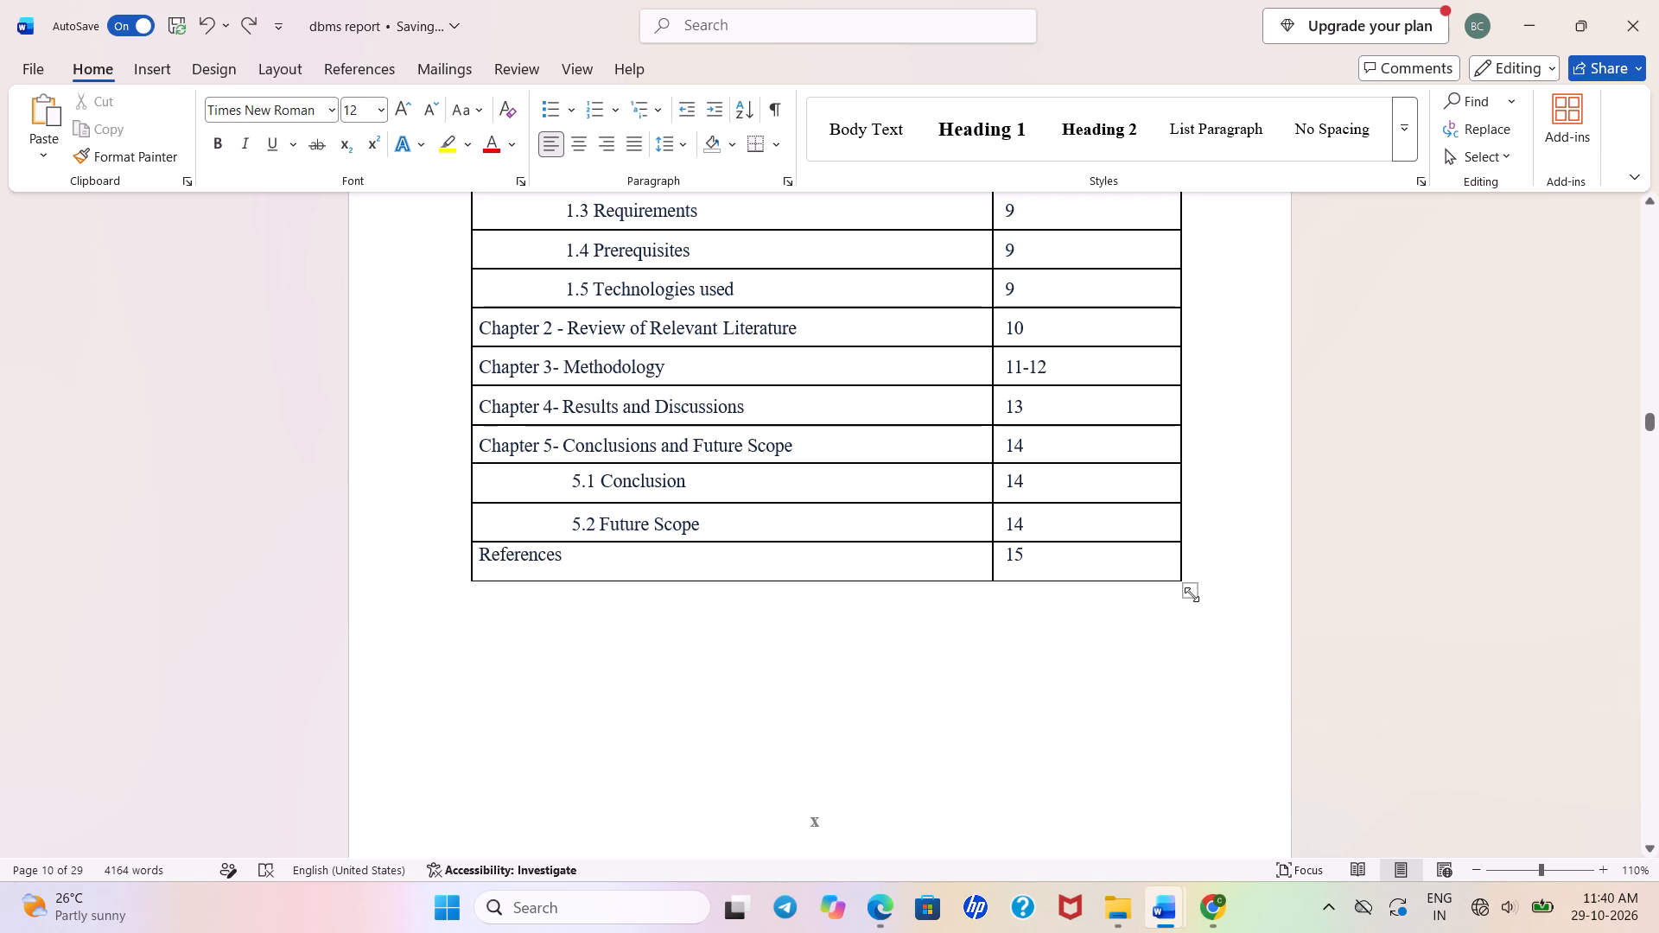
pyautogui.click(1192, 594)
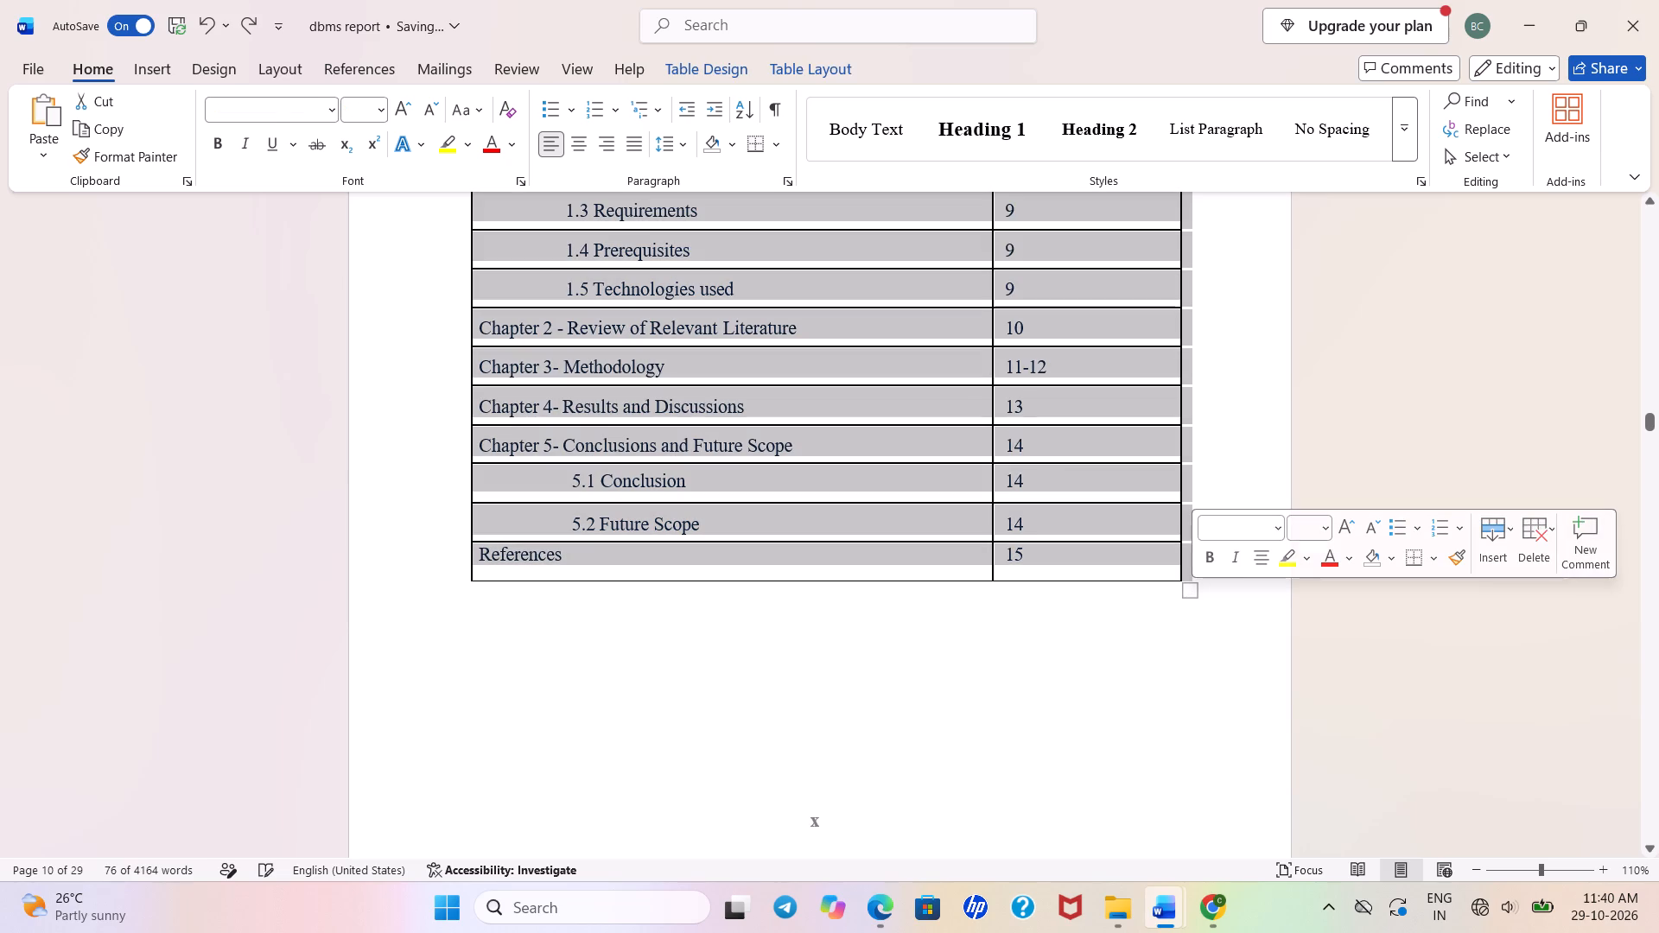
pyautogui.click(1502, 525)
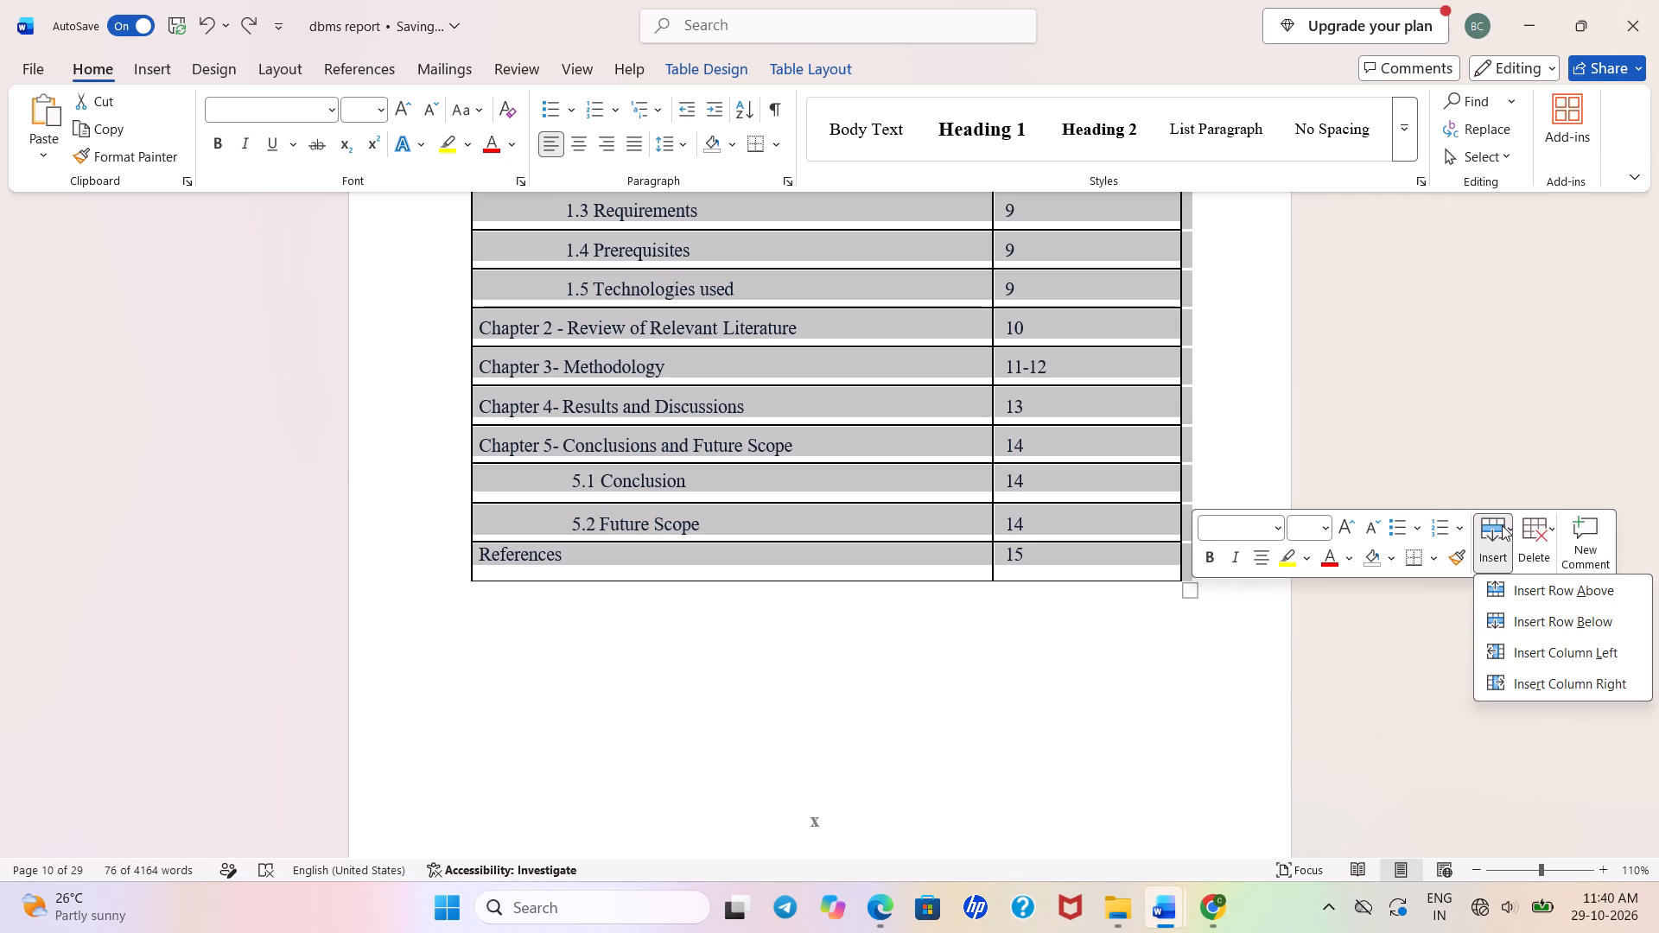
pyautogui.click(1545, 618)
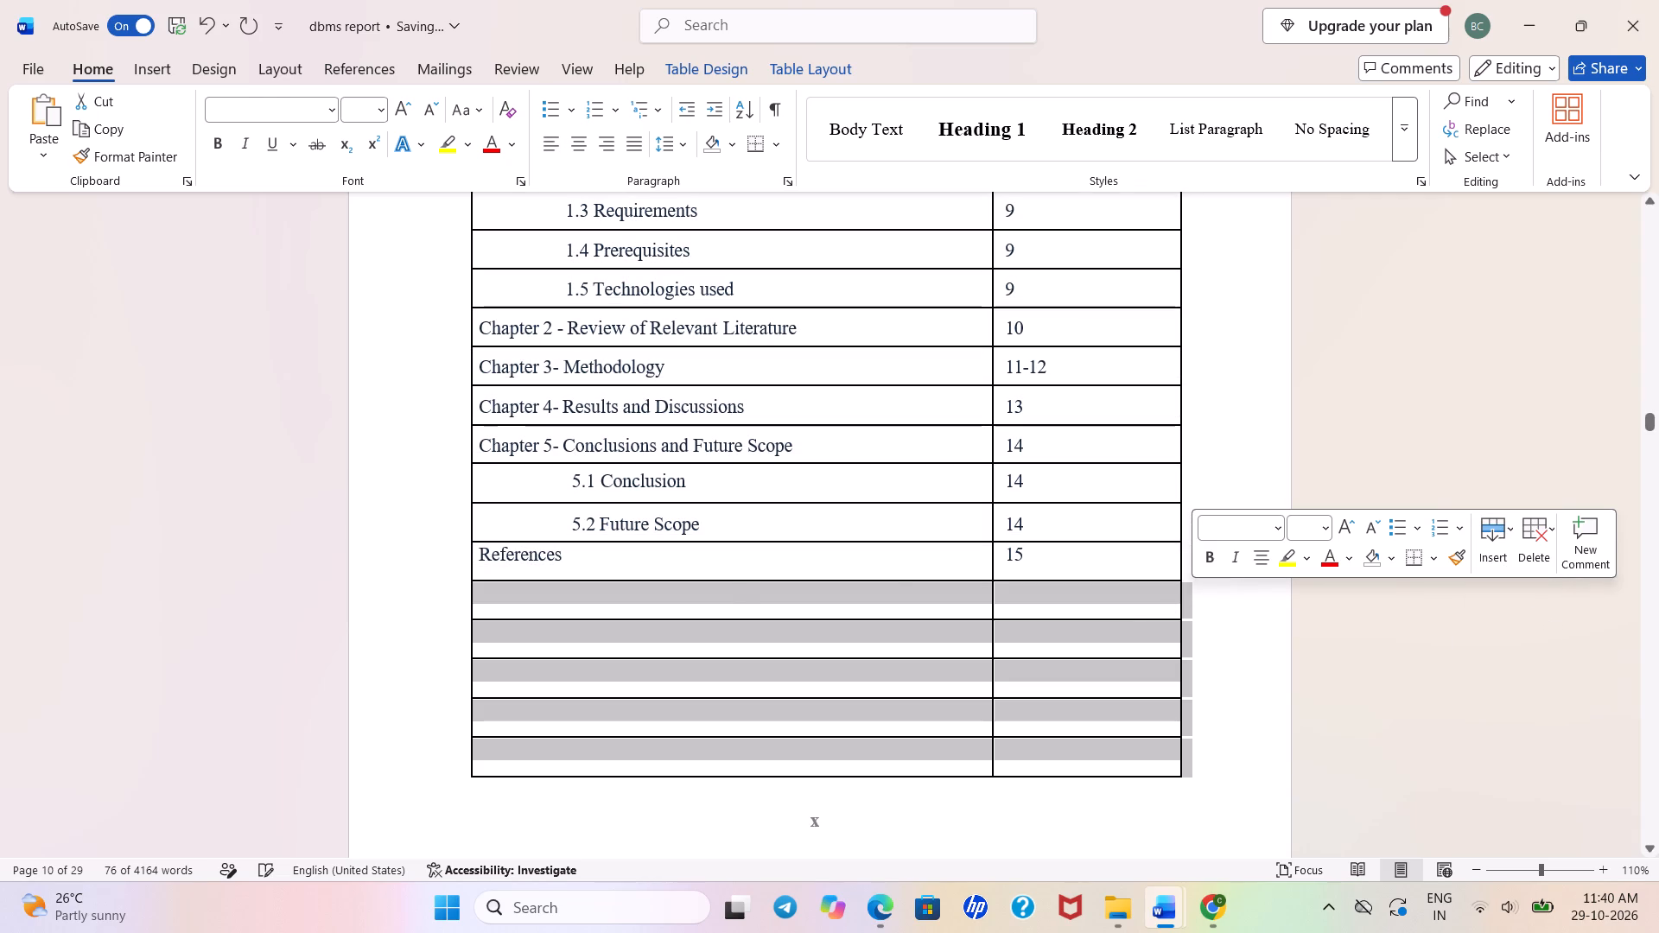
# Replace the References entry in the Contents table with "Chapter 6-".
pyautogui.click(723, 584)
pyautogui.scroll(-5, 756, 566)
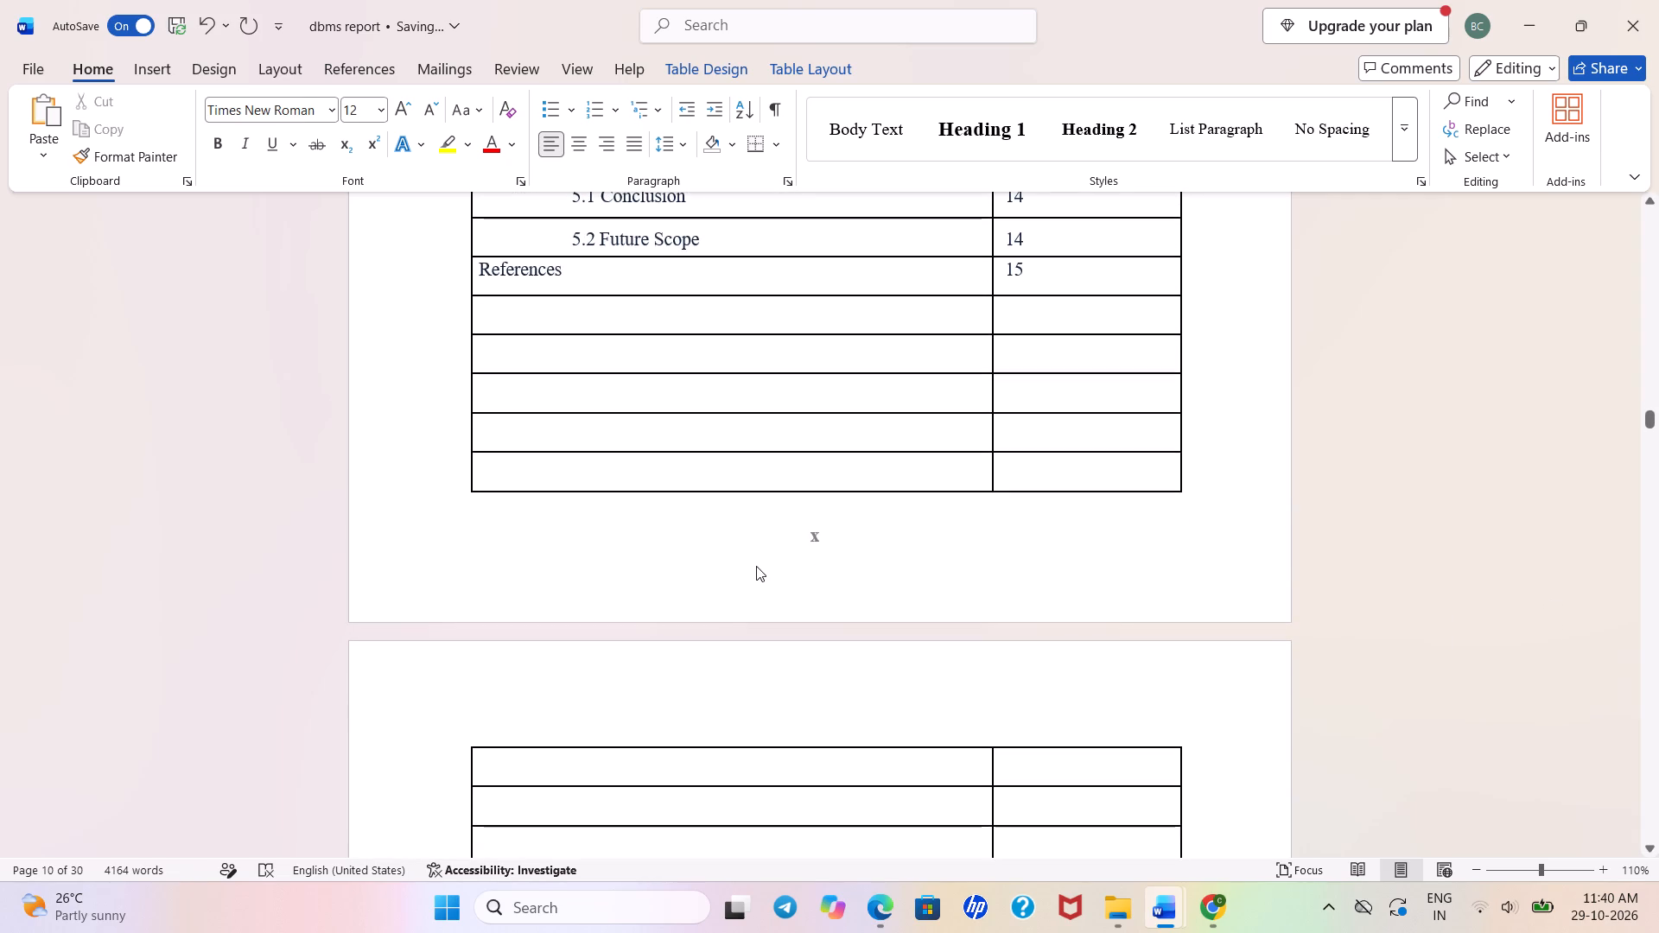
pyautogui.scroll(-16, 756, 566)
pyautogui.scroll(3, 757, 566)
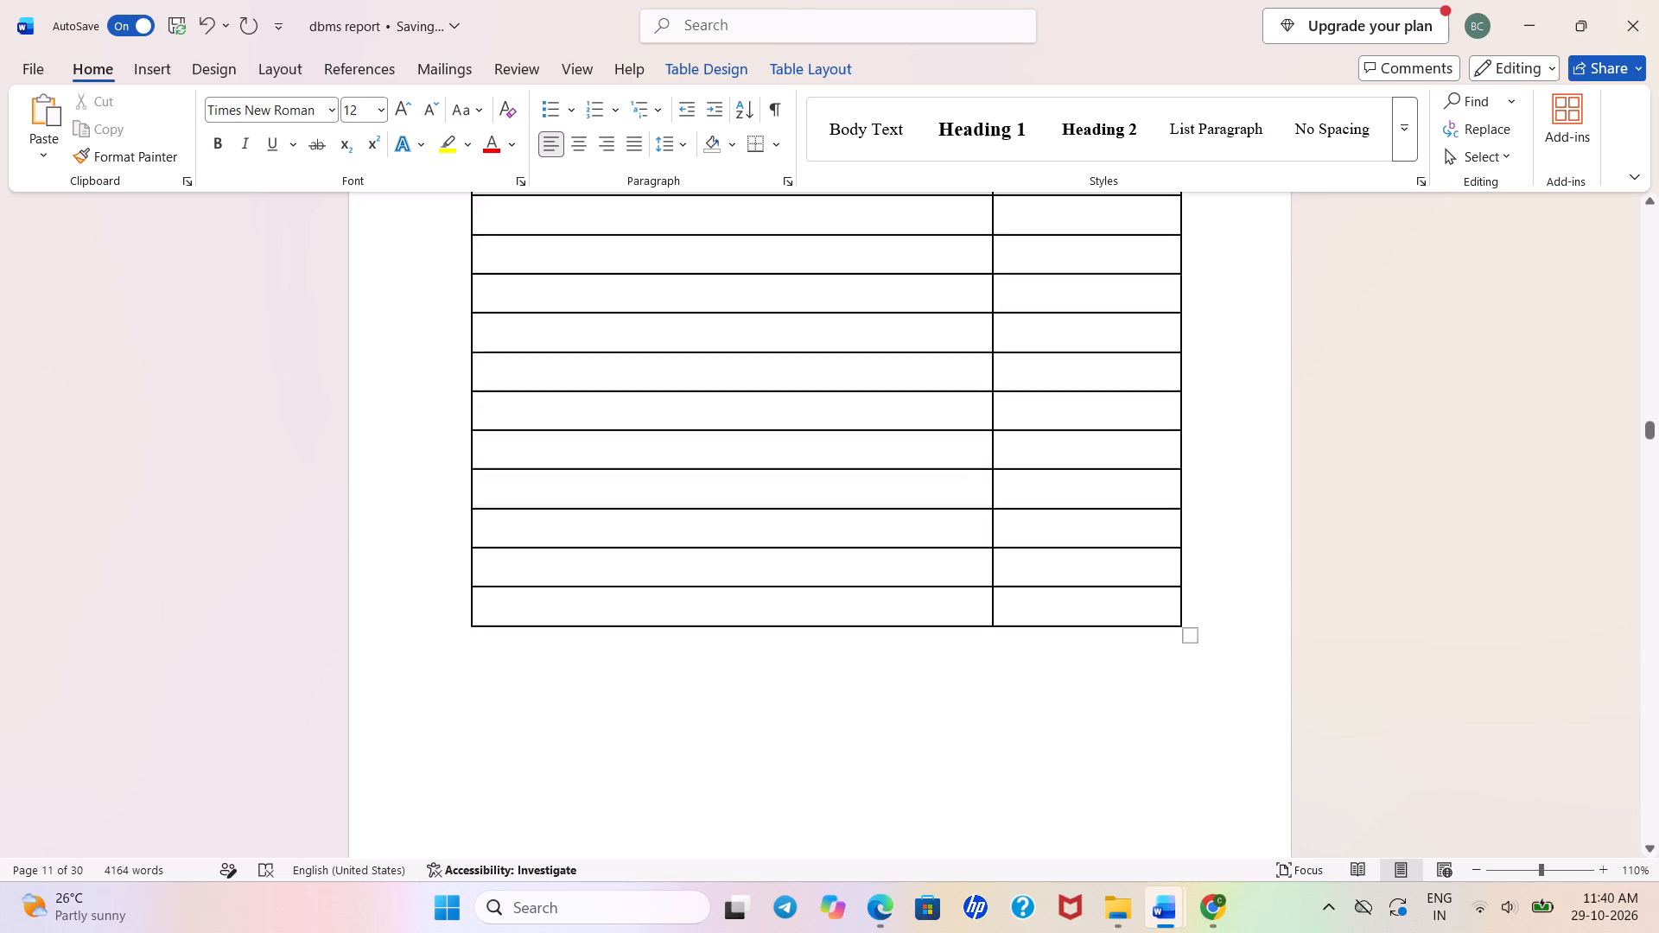
pyautogui.scroll(19, 757, 566)
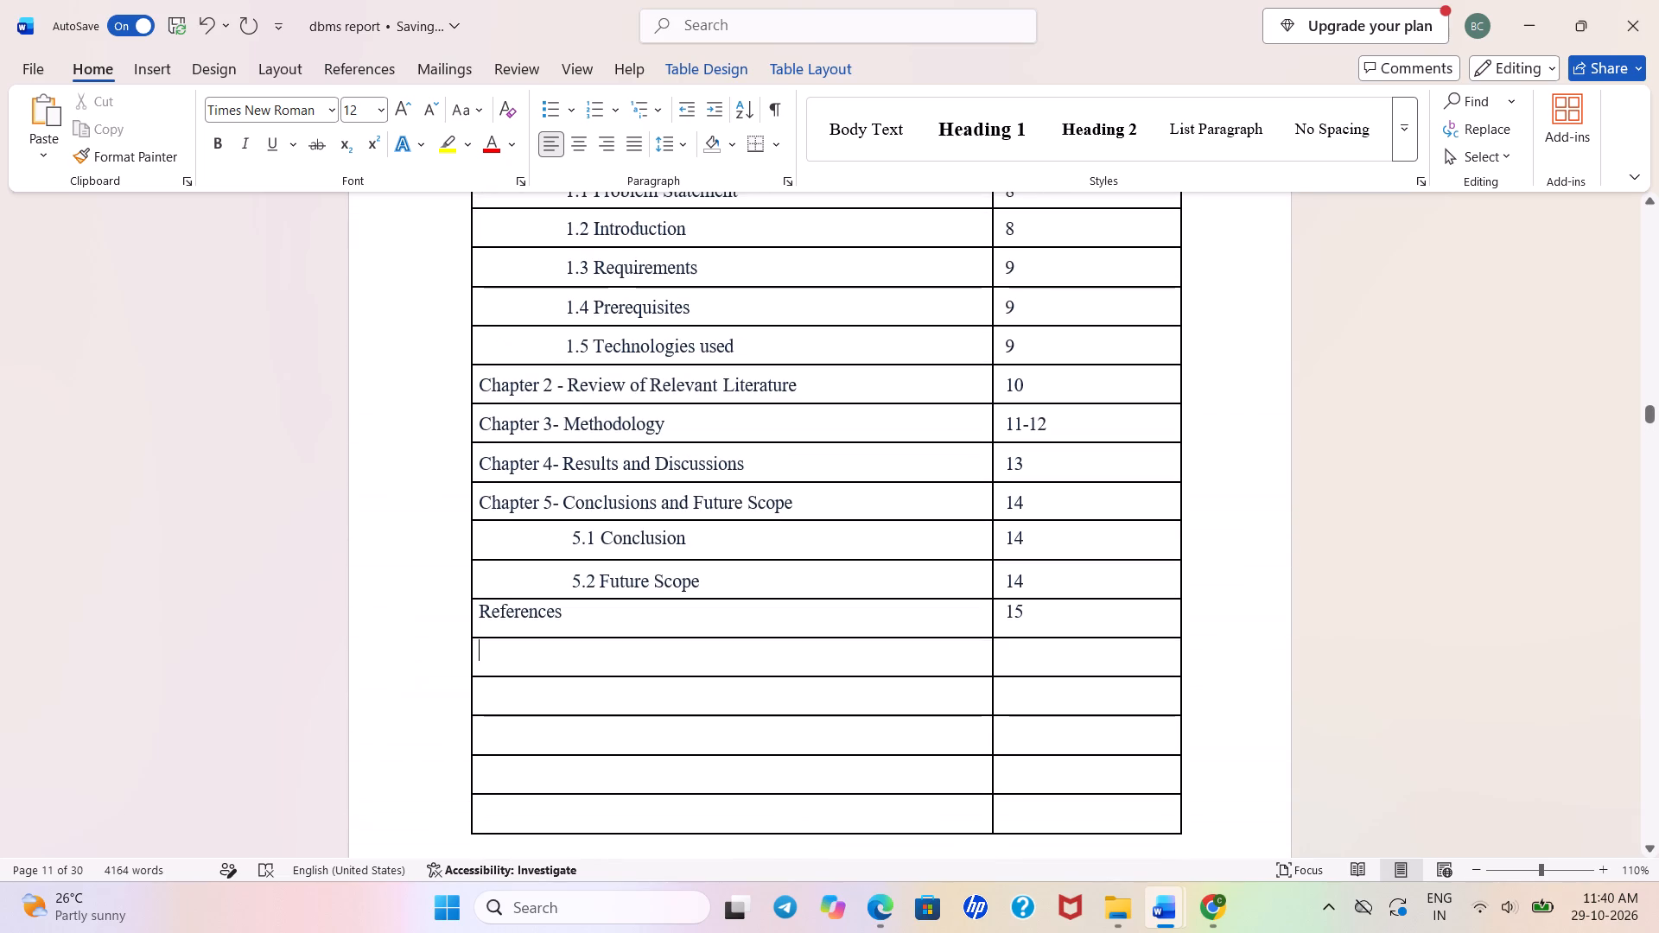
pyautogui.click(772, 561)
pyautogui.click(709, 607)
pyautogui.press('BackSpace')
pyautogui.press('BackSpace')
pyautogui.press('BackSpace')
pyautogui.press('BackSpace')
pyautogui.press('BackSpace')
pyautogui.press('BackSpace')
pyautogui.press('BackSpace')
pyautogui.press('BackSpace')
pyautogui.press('BackSpace')
pyautogui.press('BackSpace')
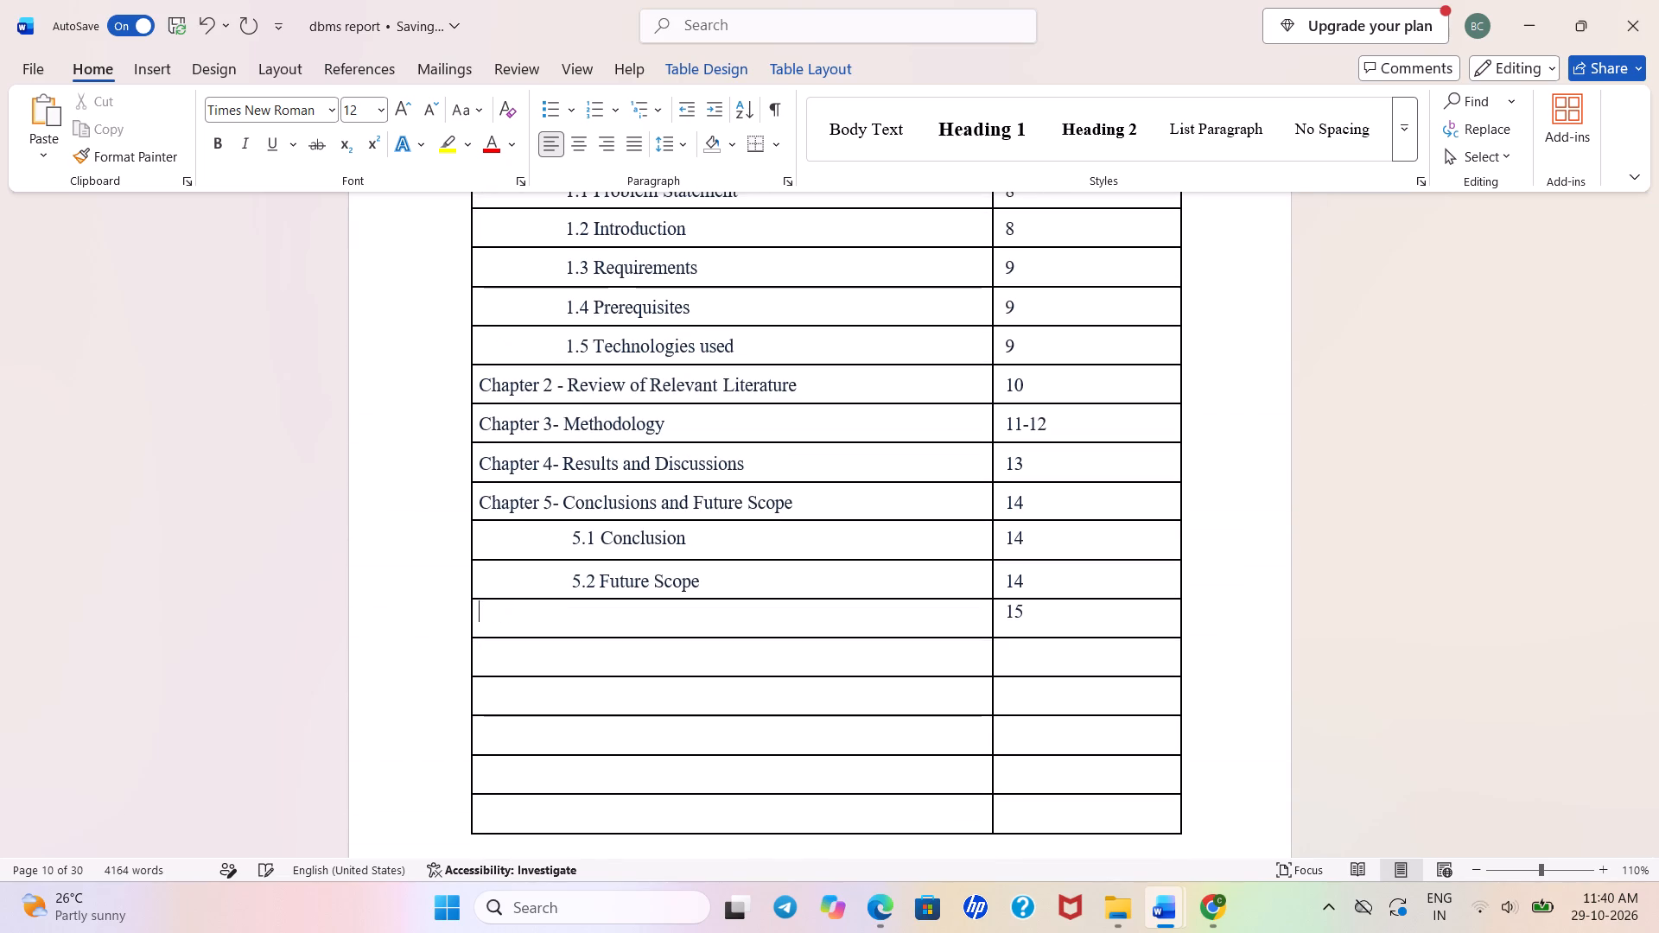
pyautogui.press('BackSpace')
pyautogui.press('space')
pyautogui.press('c')
pyautogui.write('ha')
pyautogui.write('pter')
pyautogui.press('space')
pyautogui.write('6')
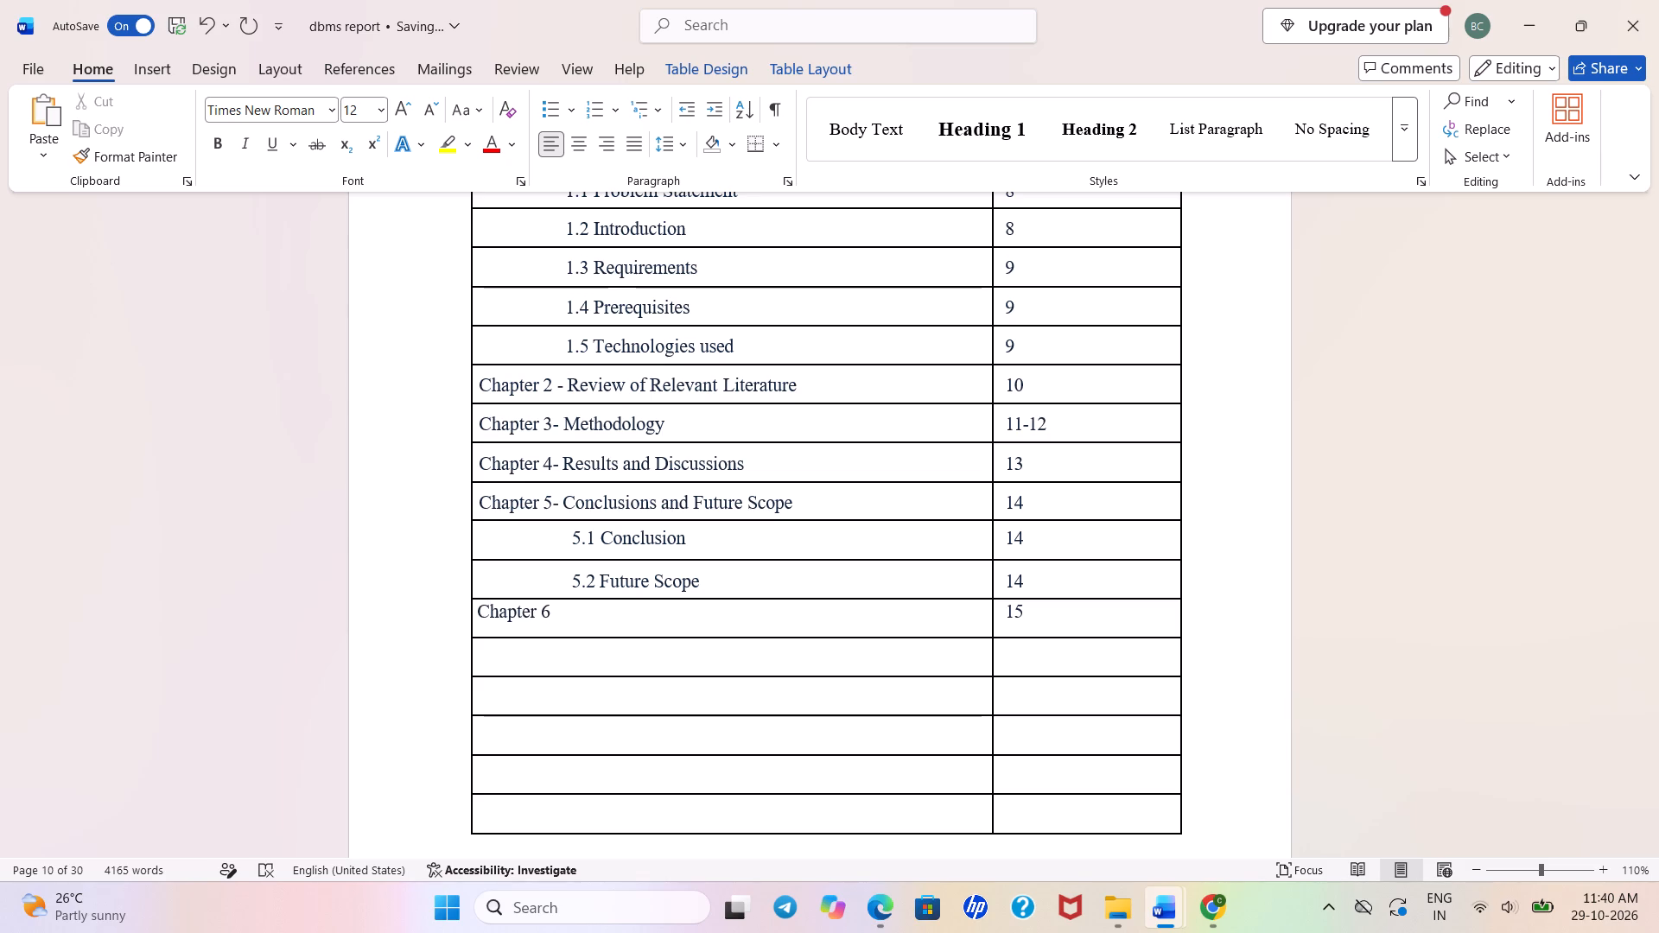
pyautogui.press('-')
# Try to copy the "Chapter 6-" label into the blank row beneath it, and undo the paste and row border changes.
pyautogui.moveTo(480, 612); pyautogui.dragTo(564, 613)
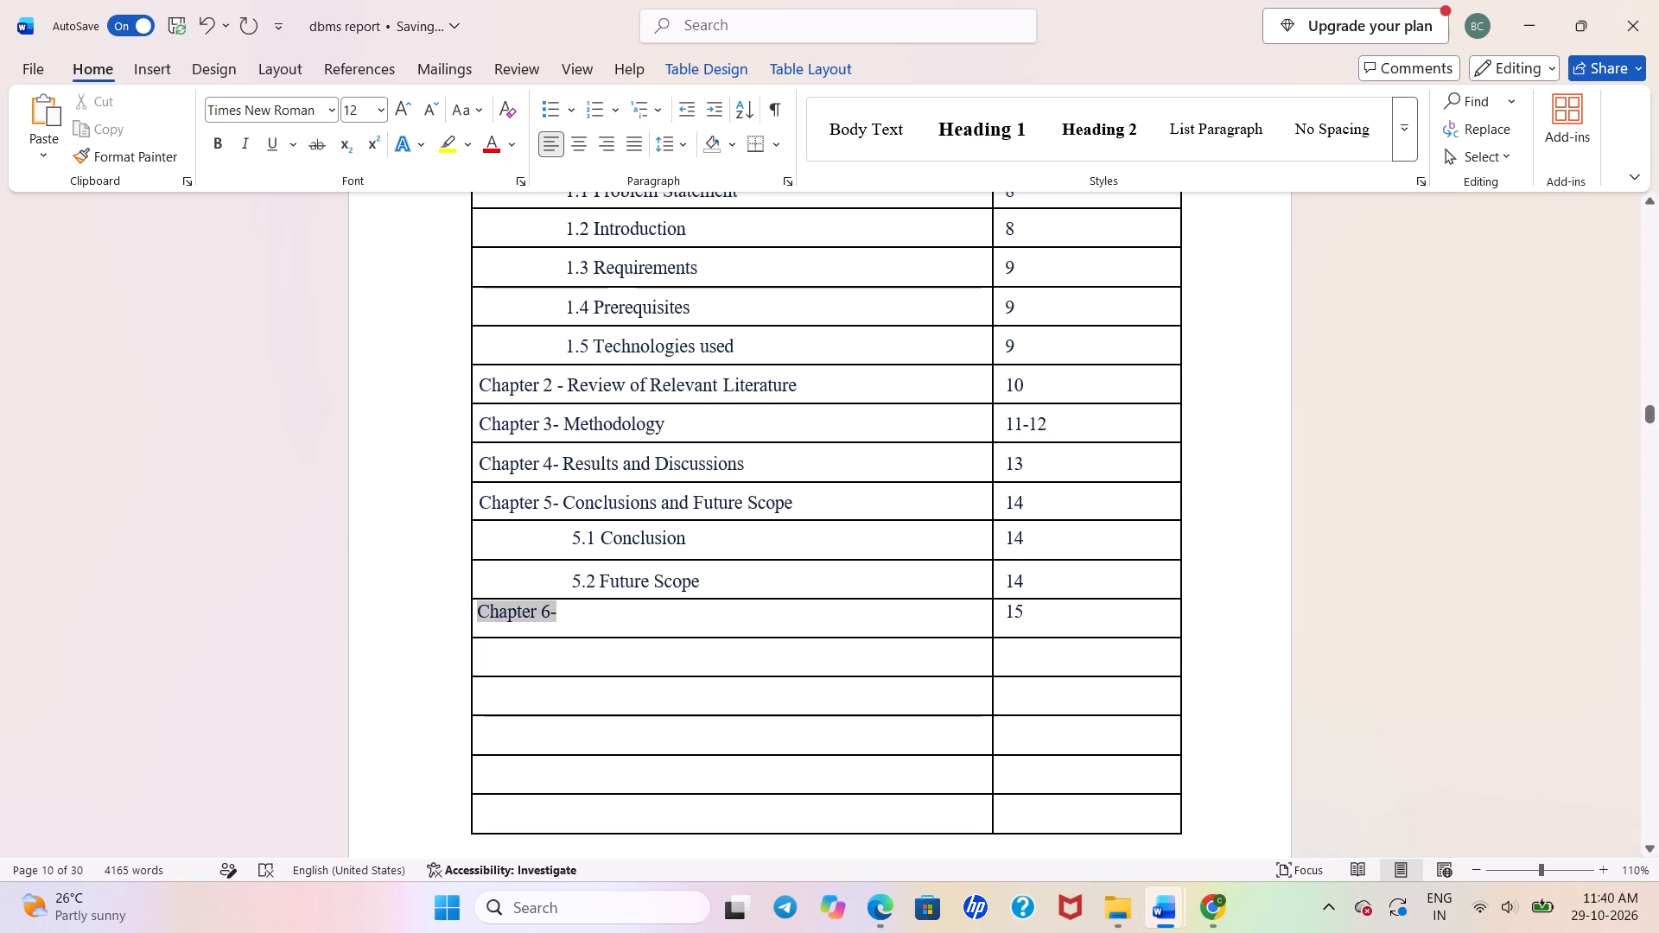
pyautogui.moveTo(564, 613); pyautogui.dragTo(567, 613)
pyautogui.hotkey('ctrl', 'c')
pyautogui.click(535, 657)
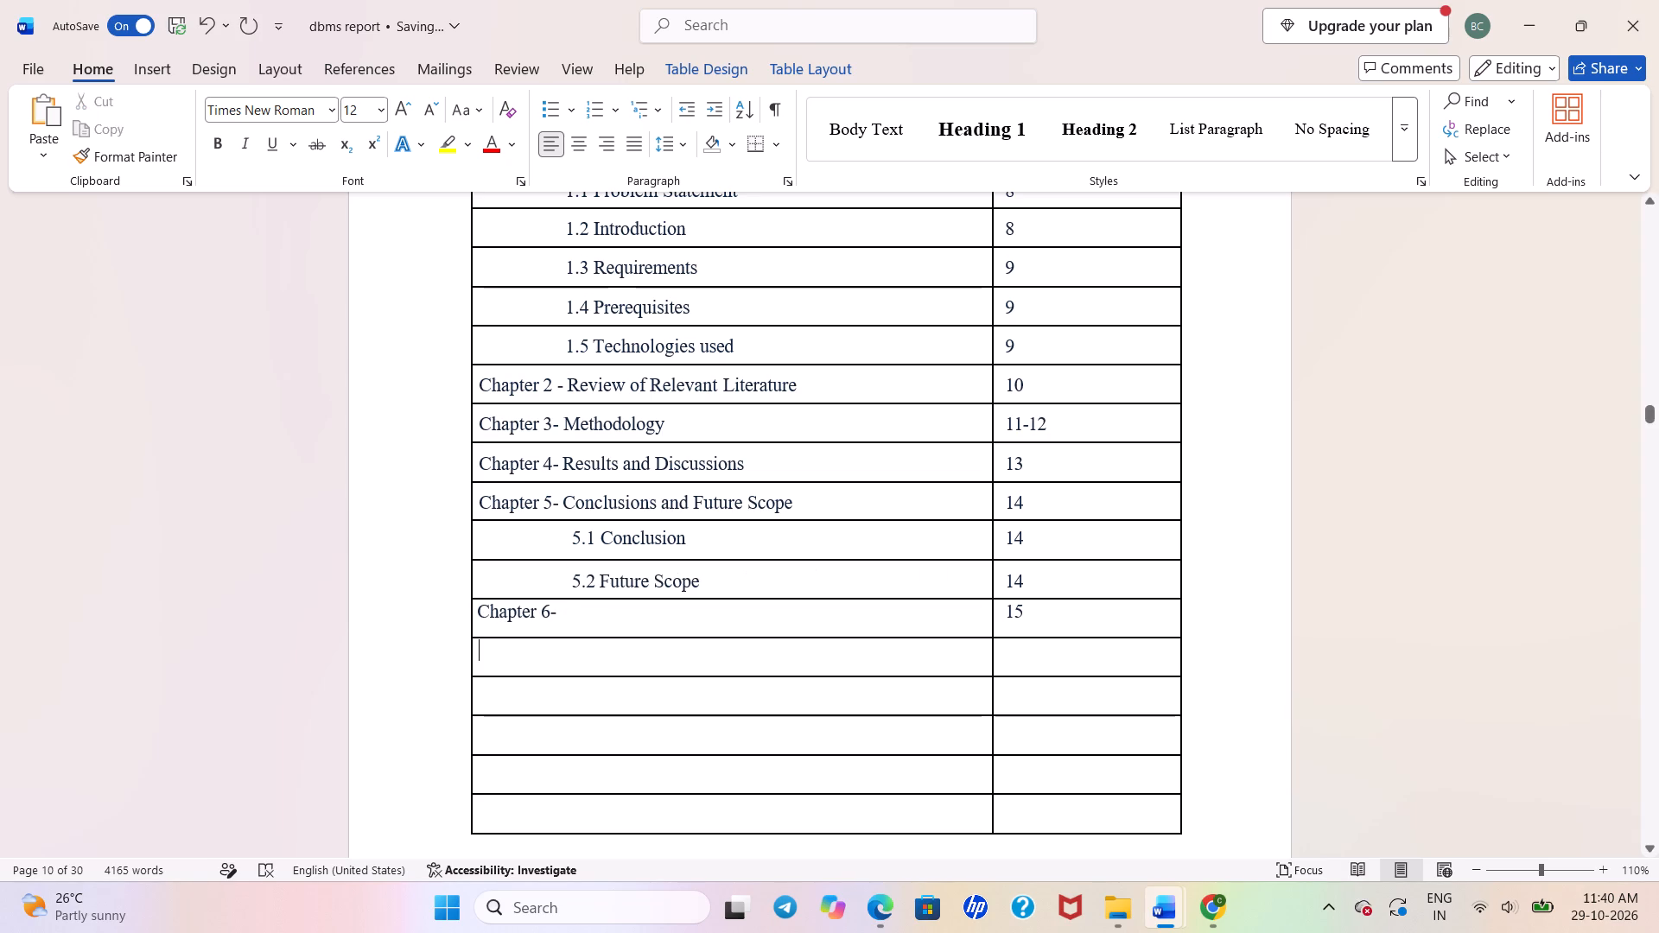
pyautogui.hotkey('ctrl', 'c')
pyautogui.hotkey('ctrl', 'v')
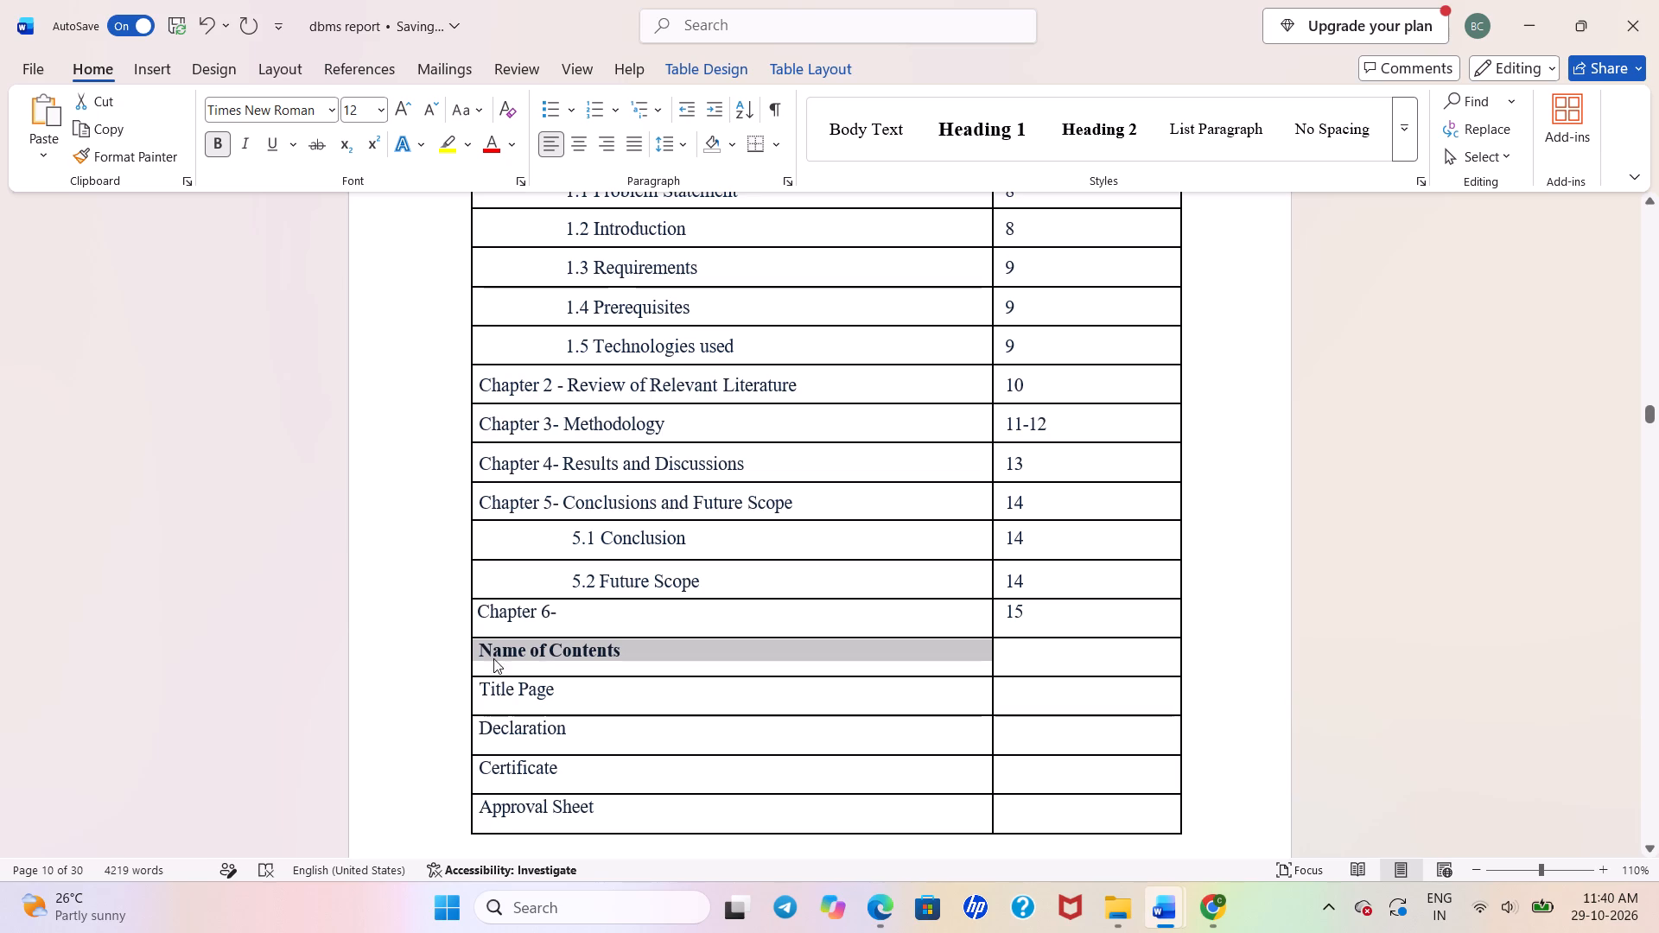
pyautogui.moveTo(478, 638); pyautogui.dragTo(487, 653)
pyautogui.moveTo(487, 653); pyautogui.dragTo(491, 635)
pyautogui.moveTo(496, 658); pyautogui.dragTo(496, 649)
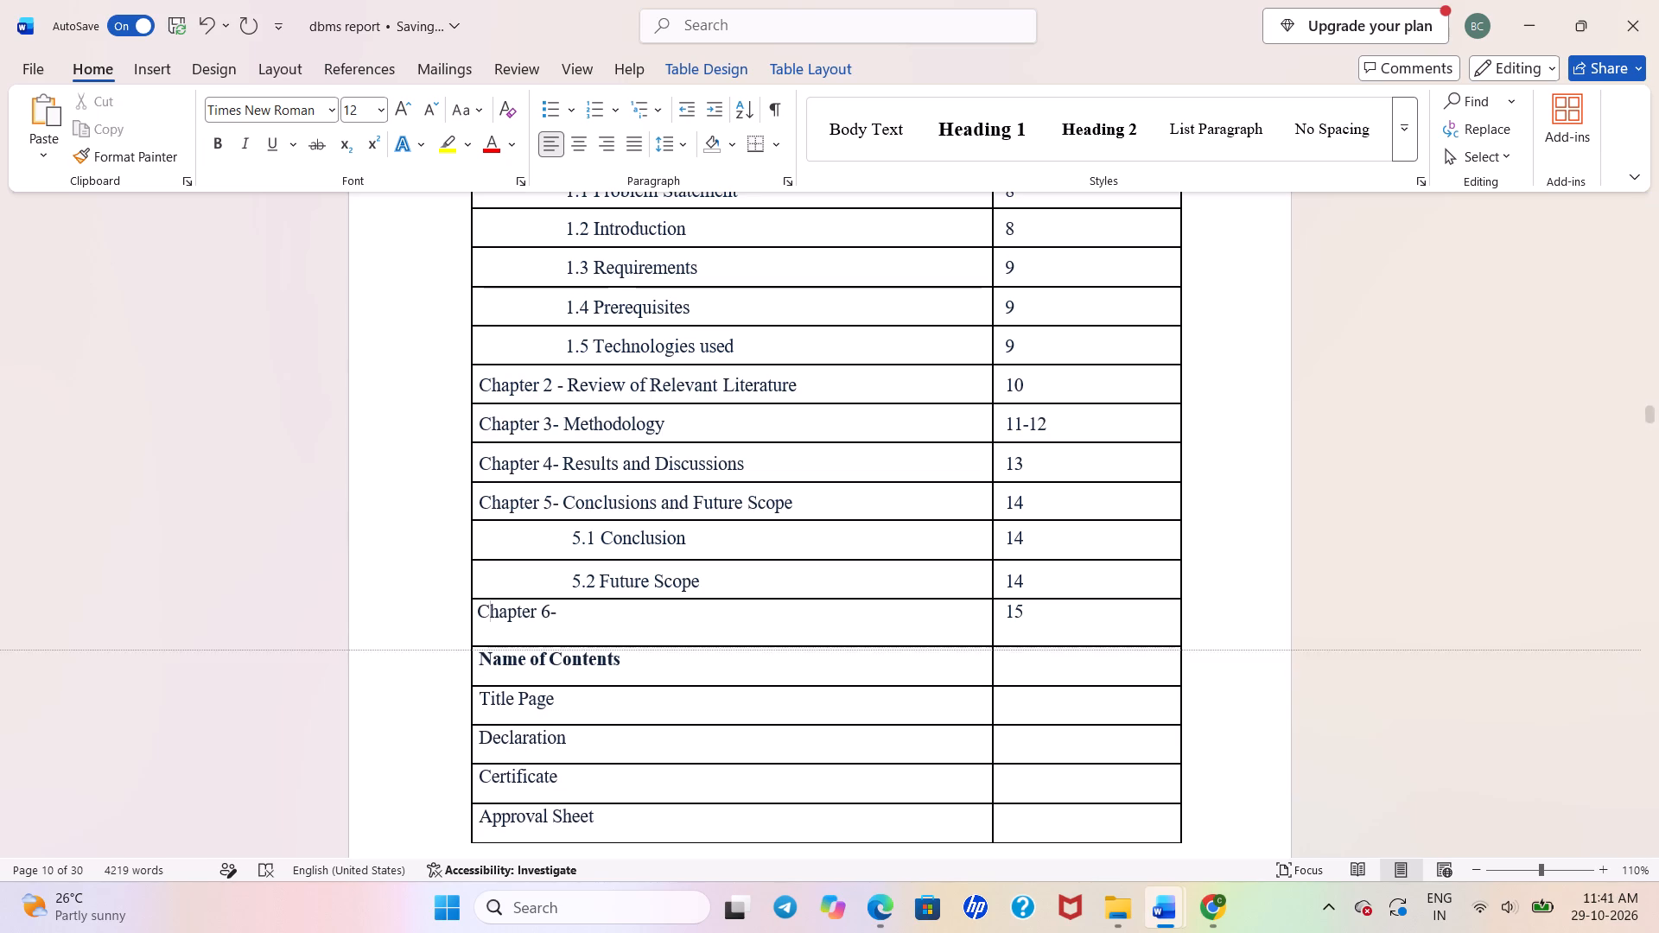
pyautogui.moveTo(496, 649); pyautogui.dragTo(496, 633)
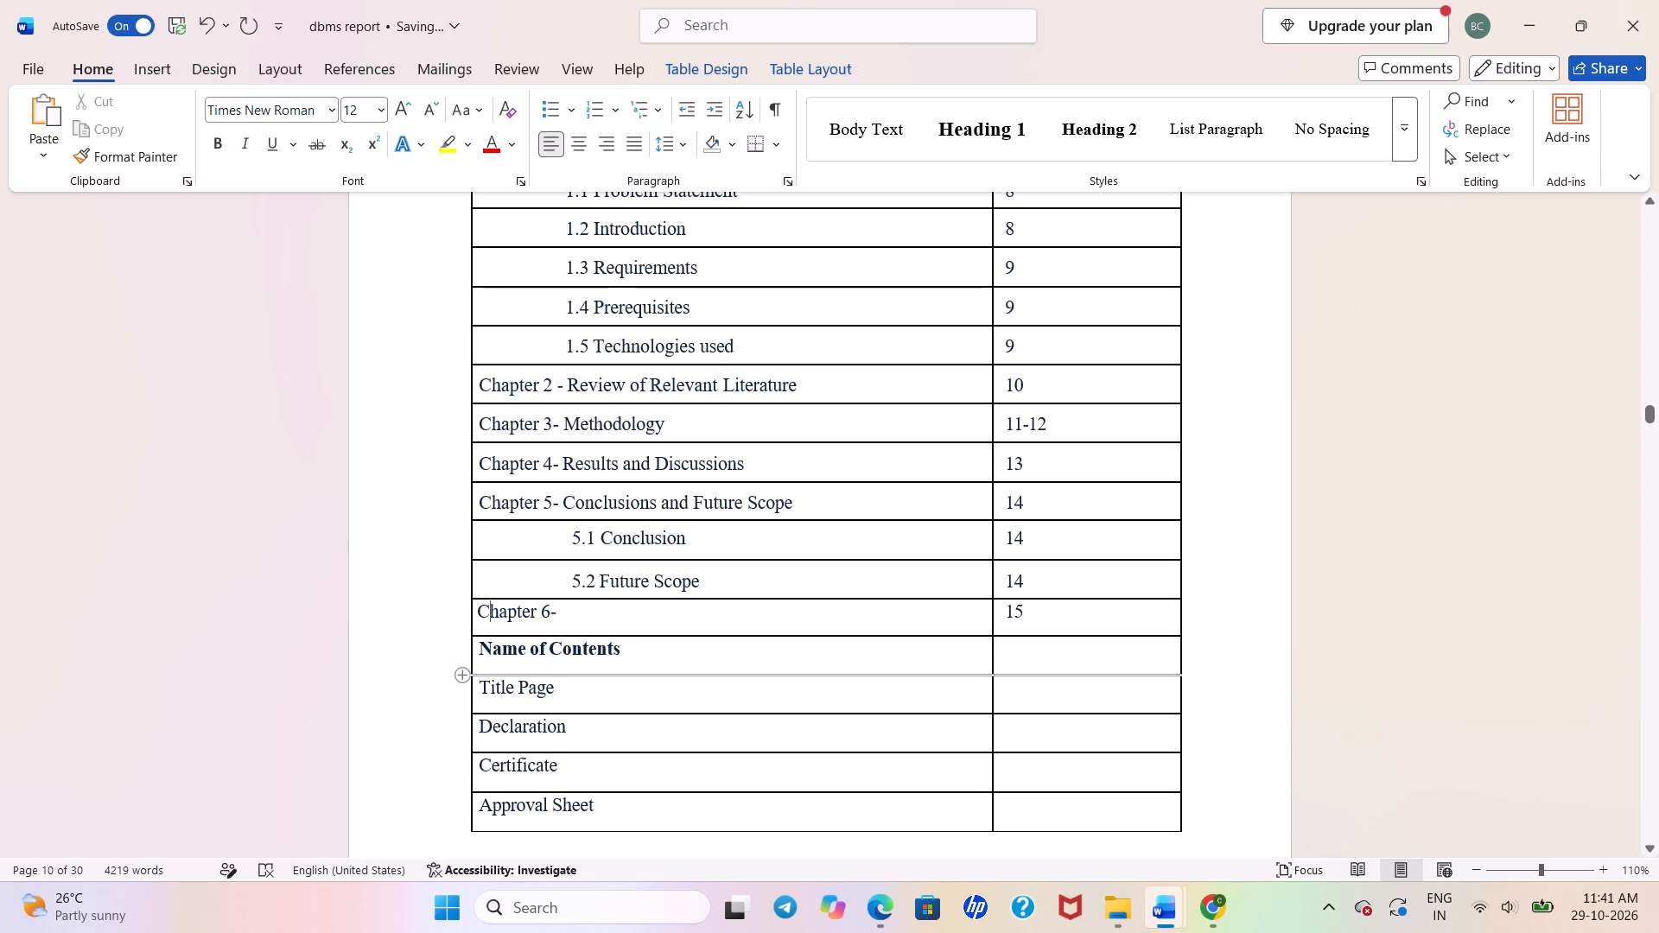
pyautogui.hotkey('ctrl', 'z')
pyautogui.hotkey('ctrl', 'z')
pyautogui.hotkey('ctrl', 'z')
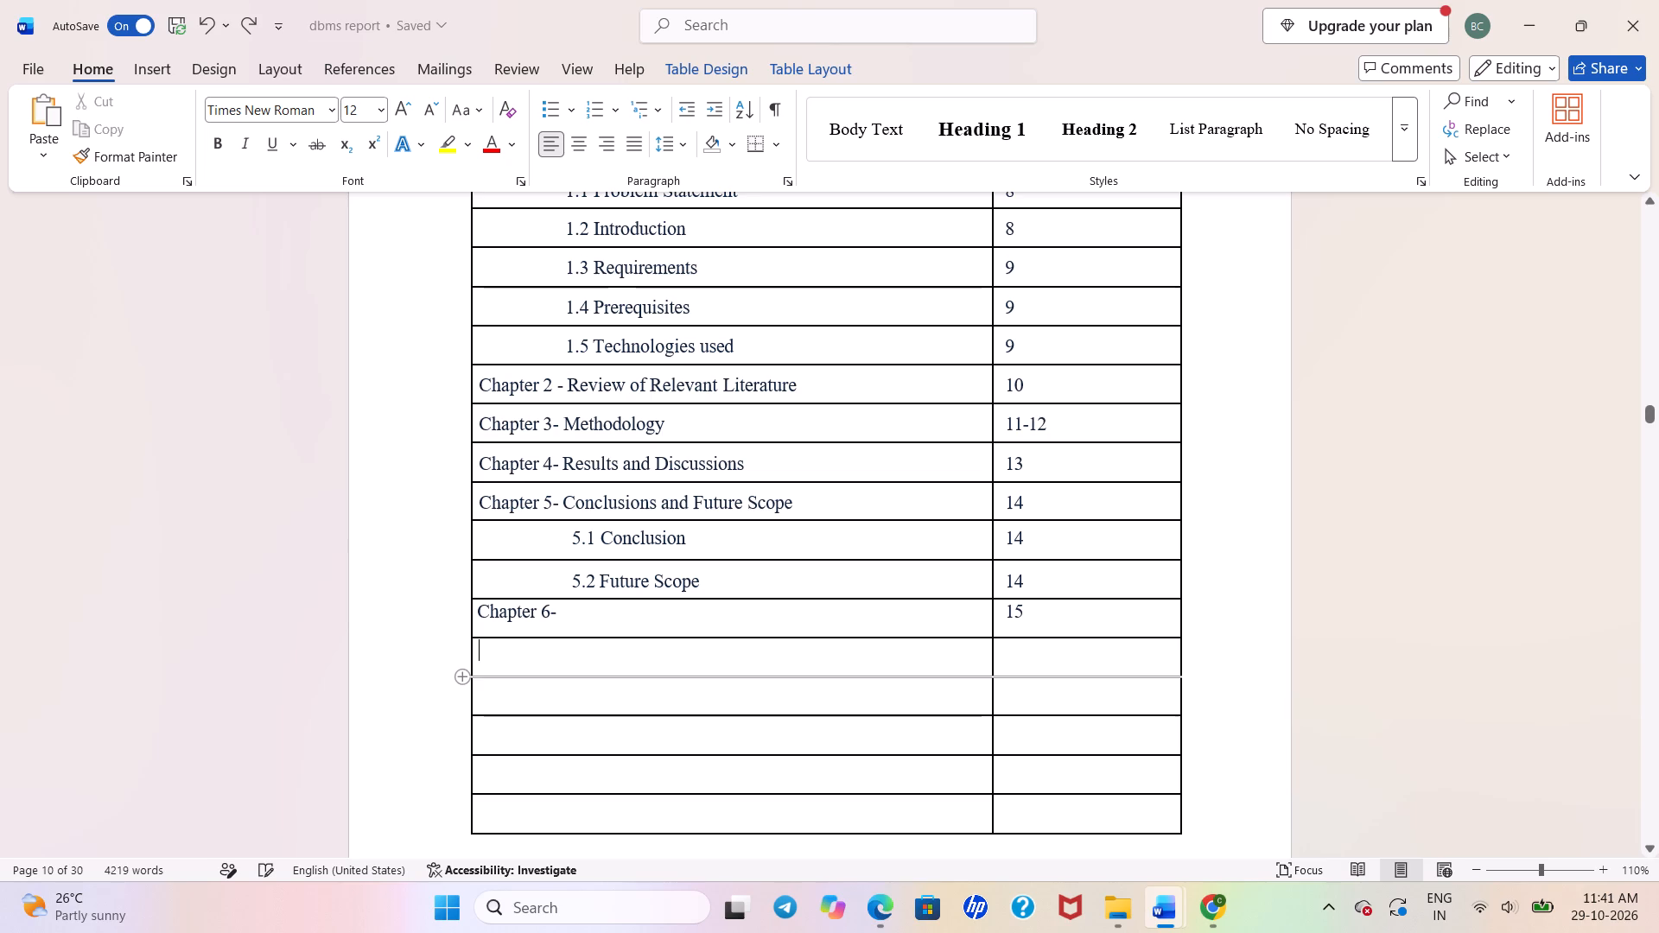
# Copy the "Chapter 6-" label in the Contents table into the blank row directly beneath it.
pyautogui.click(499, 651)
pyautogui.moveTo(476, 610); pyautogui.dragTo(564, 614)
pyautogui.rightClick(564, 614)
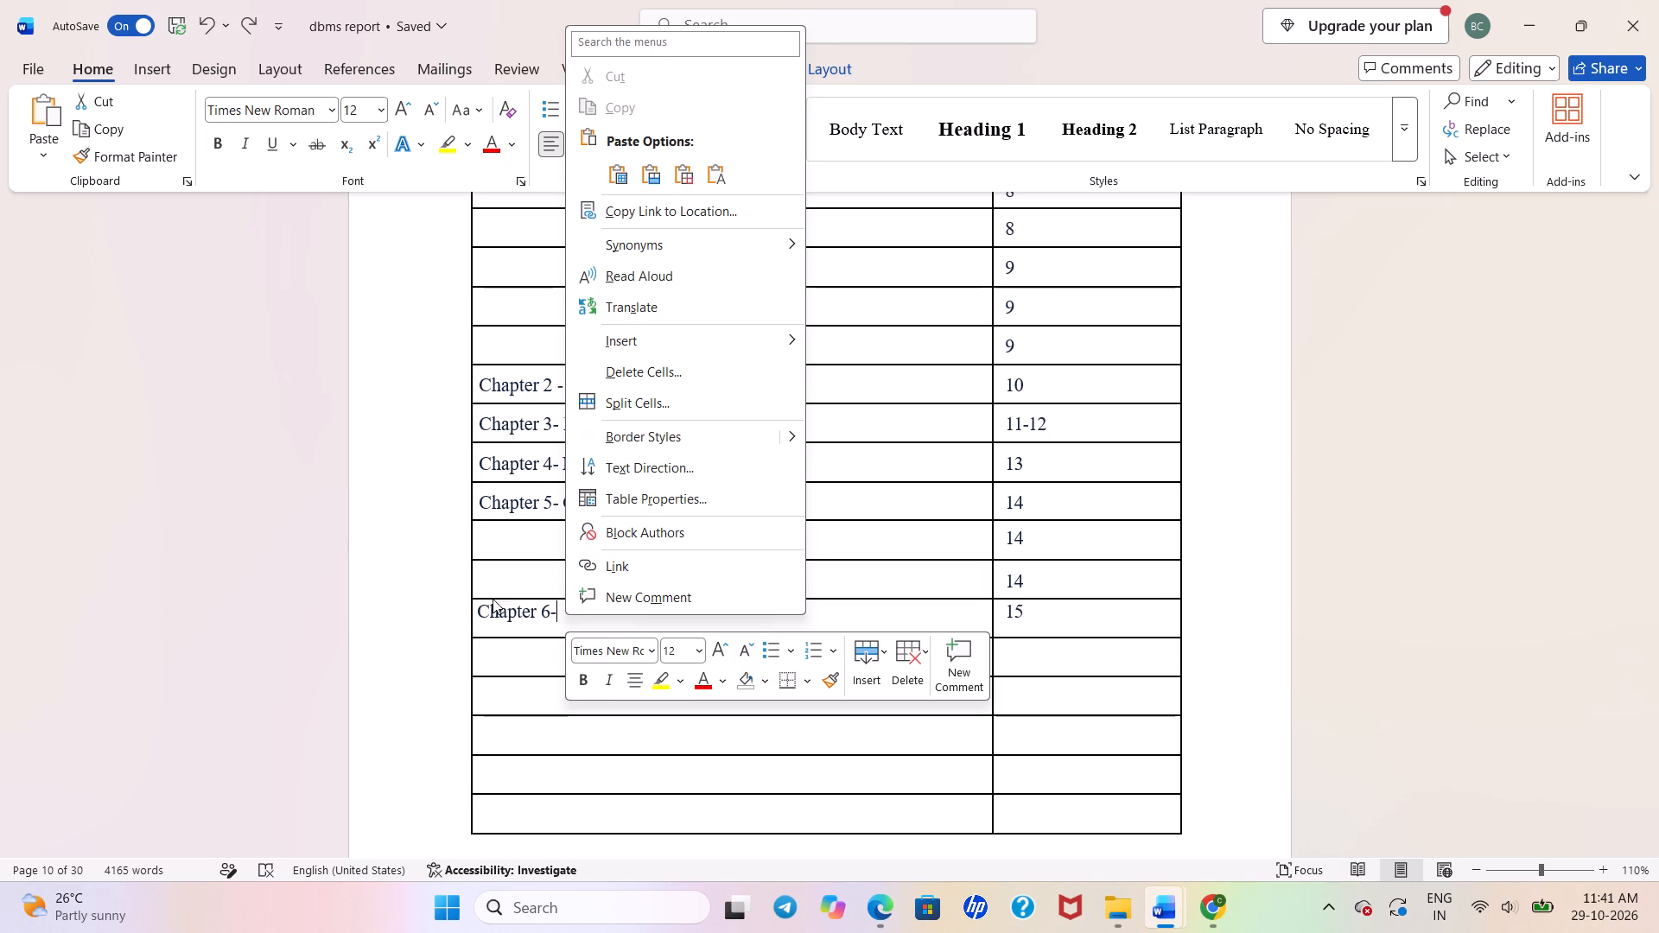
pyautogui.moveTo(477, 608); pyautogui.dragTo(524, 614)
pyautogui.moveTo(475, 606); pyautogui.dragTo(555, 606)
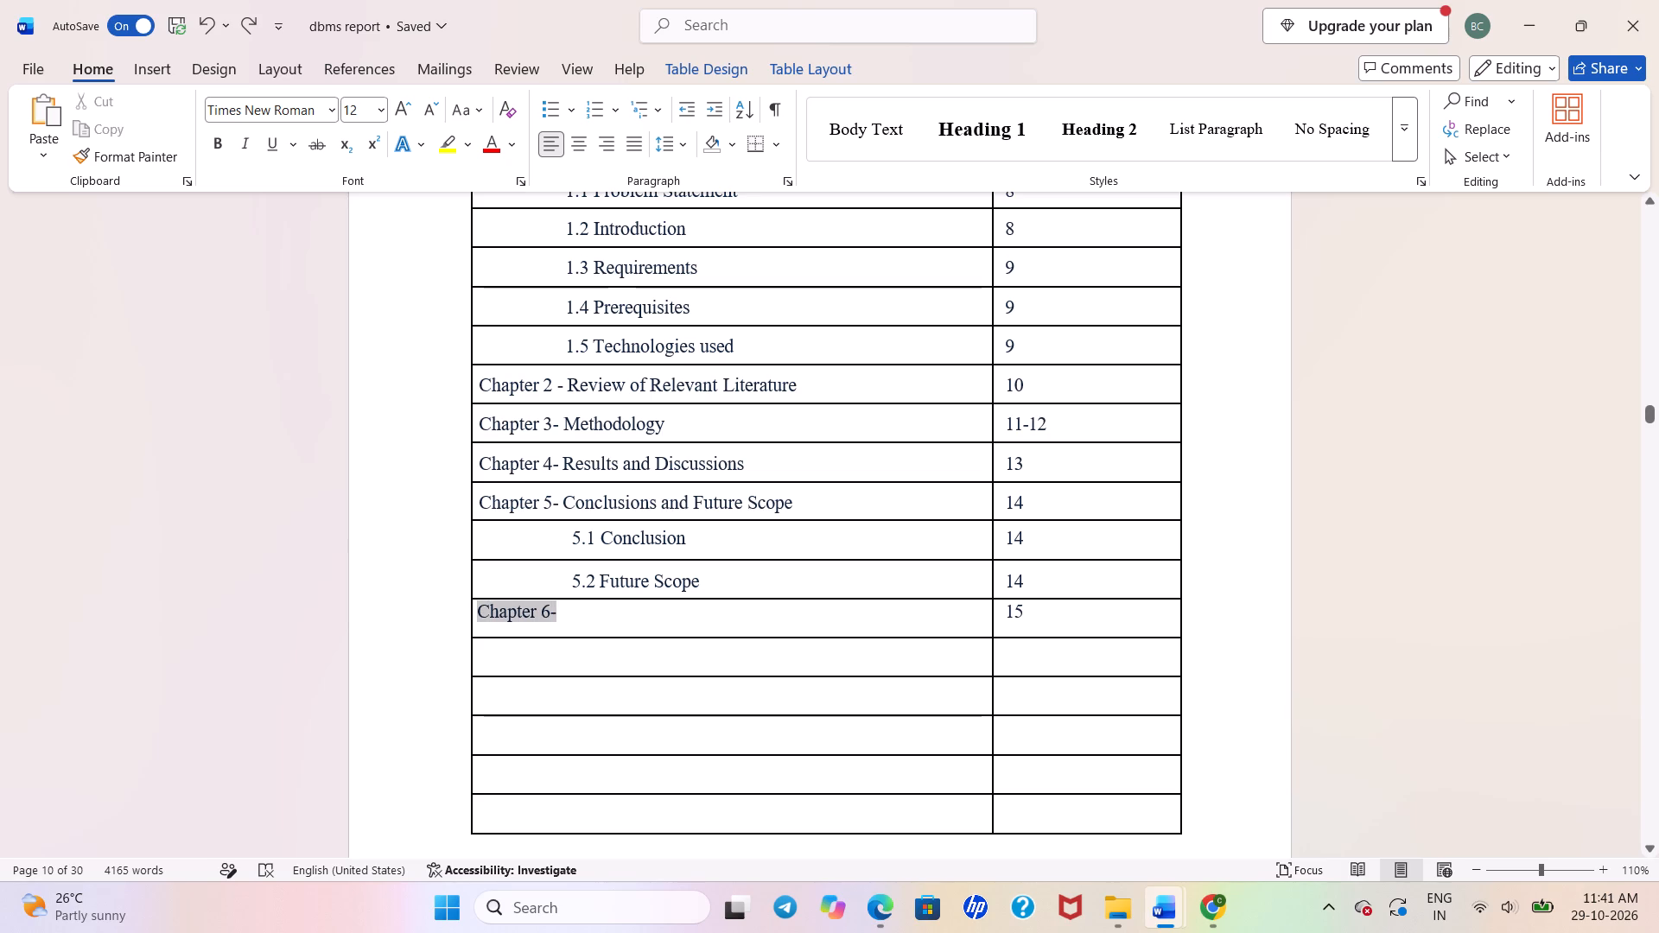
pyautogui.moveTo(555, 606); pyautogui.dragTo(557, 615)
pyautogui.rightClick(556, 607)
pyautogui.rightClick(556, 614)
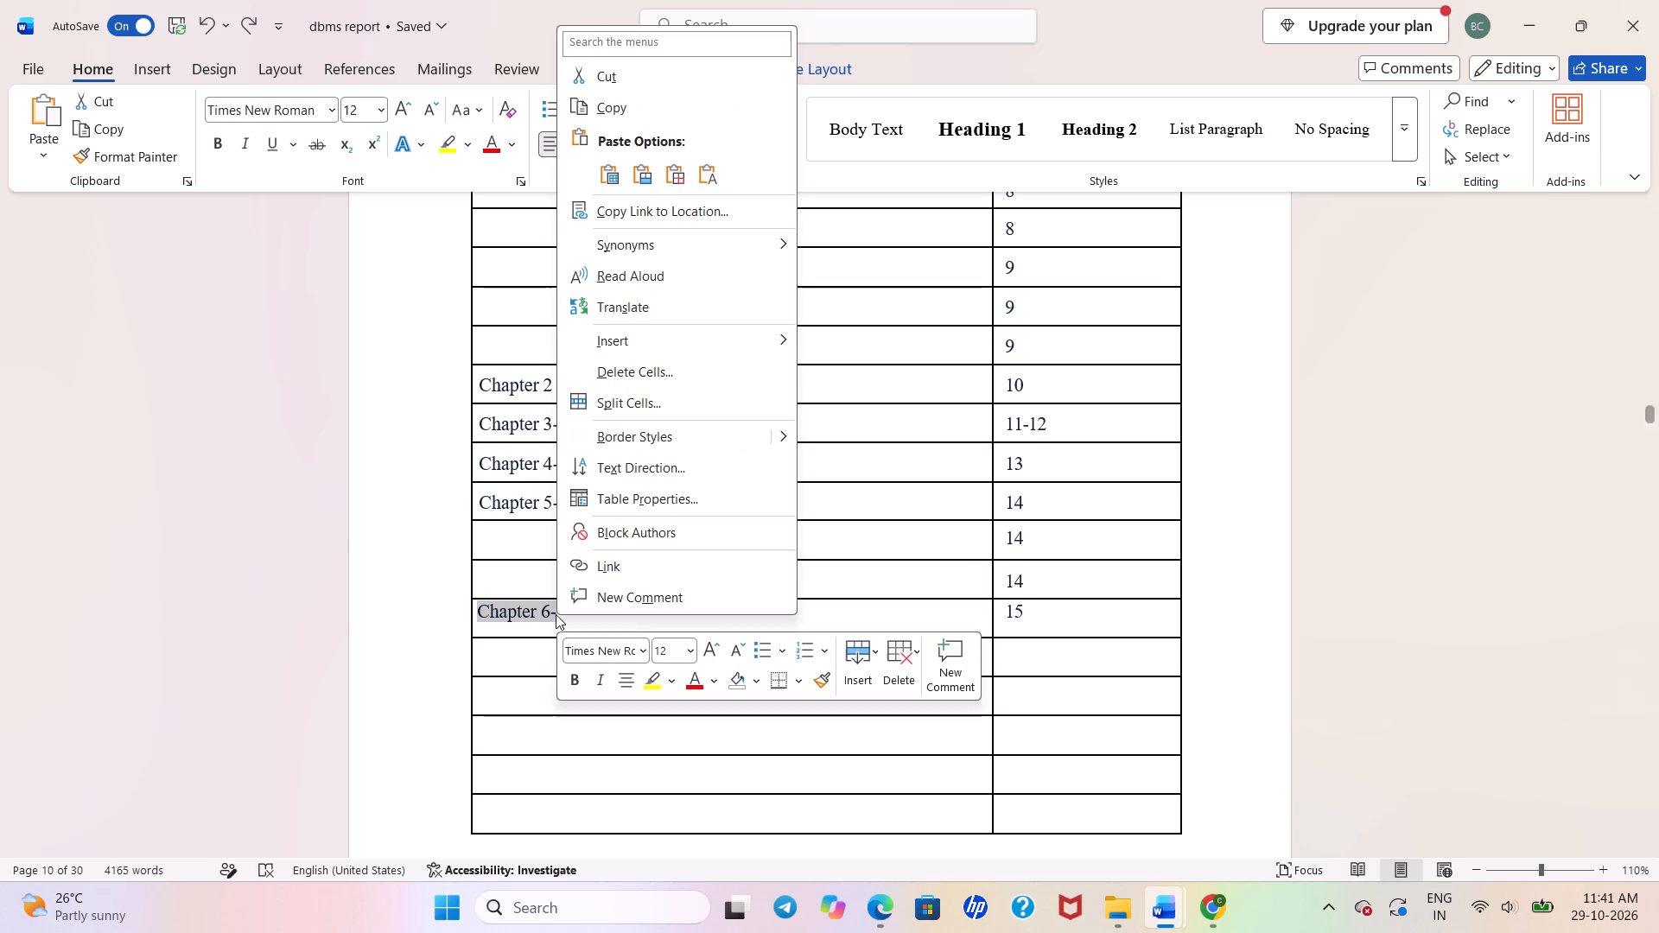
pyautogui.click(634, 116)
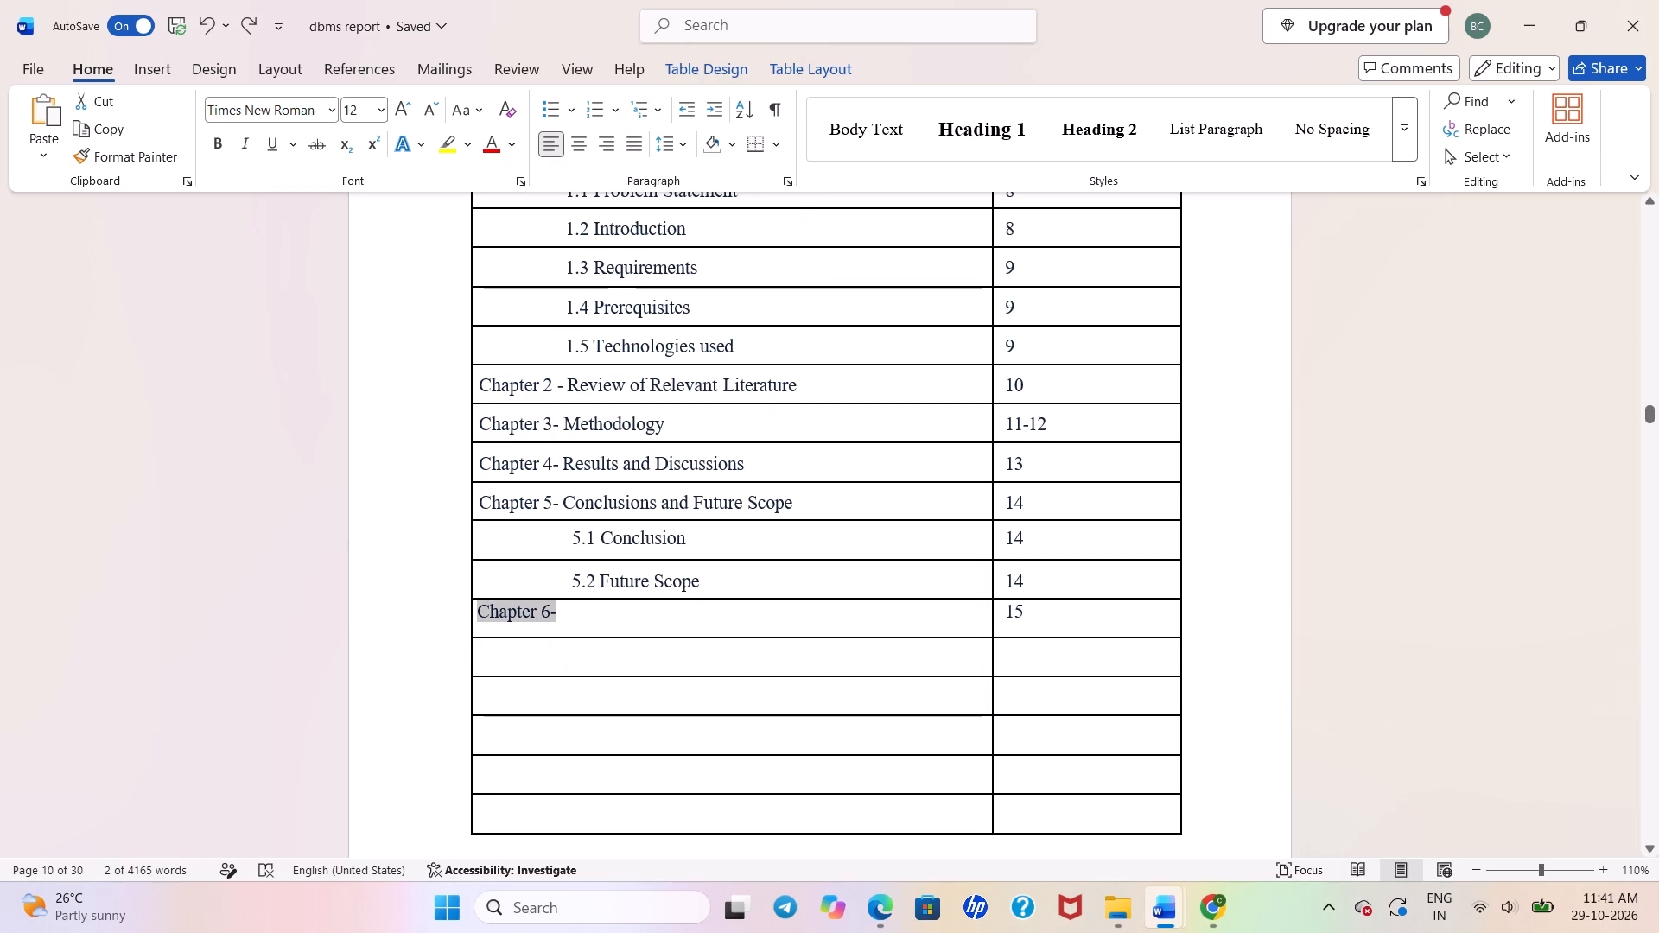
pyautogui.click(501, 662)
pyautogui.hotkey('ctrl', 'v')
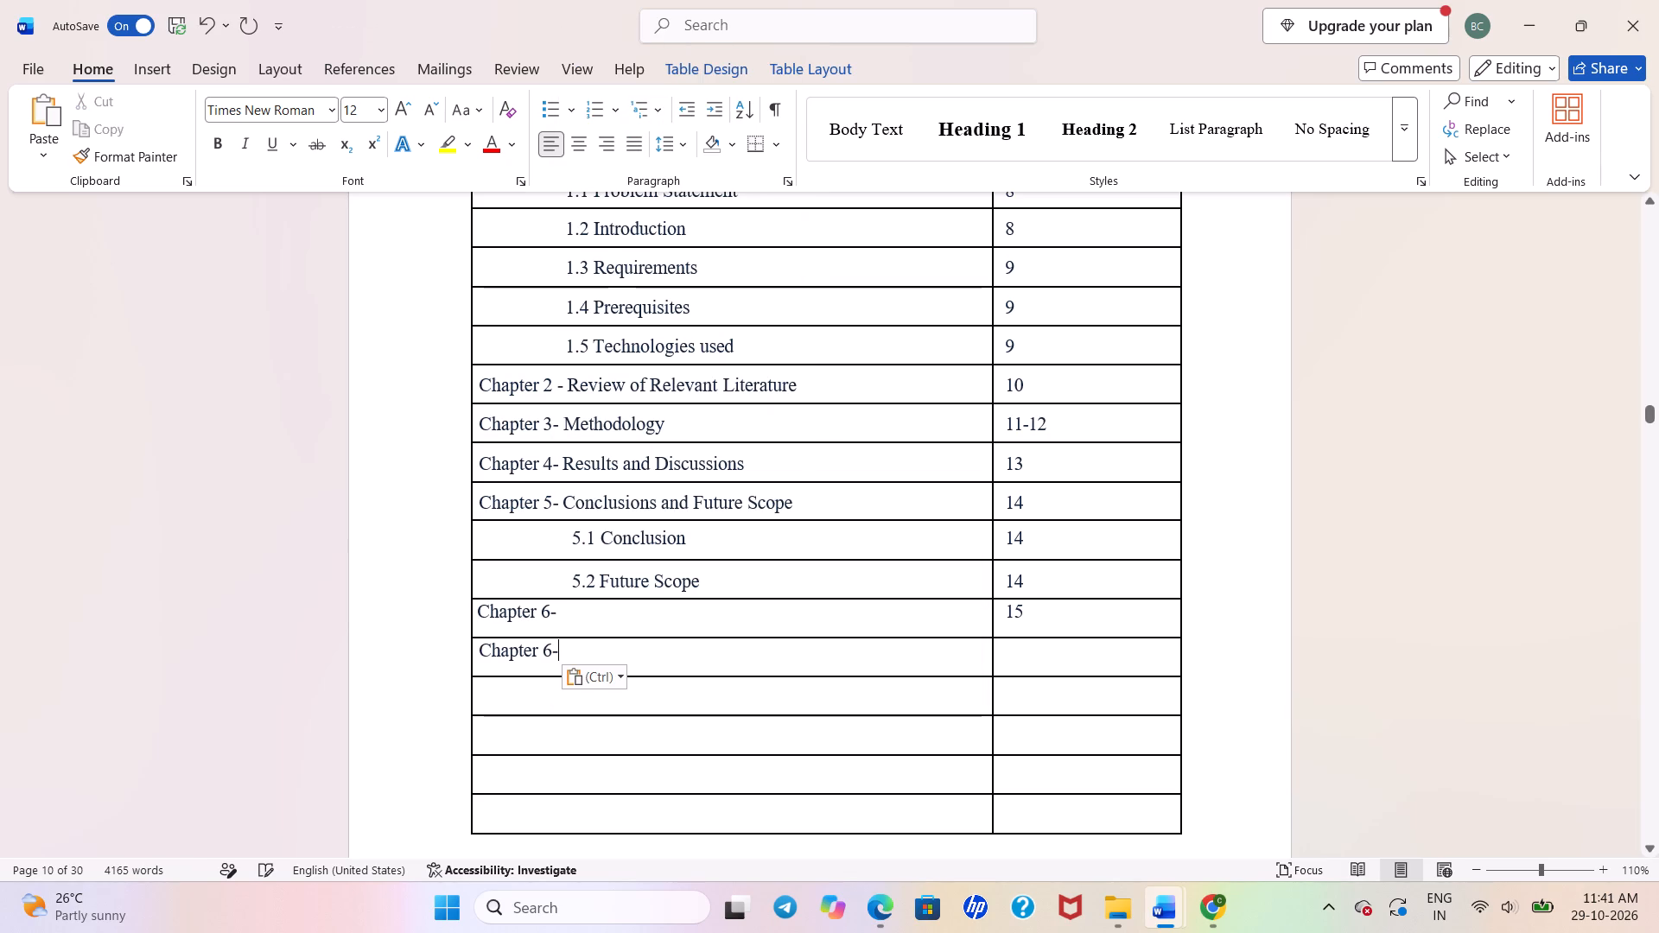
# Paste the "Chapter 6-" label into the remaining four blank Contents rows on the same page.
pyautogui.click(509, 672)
pyautogui.click(513, 683)
pyautogui.hotkey('ctrl', 'v')
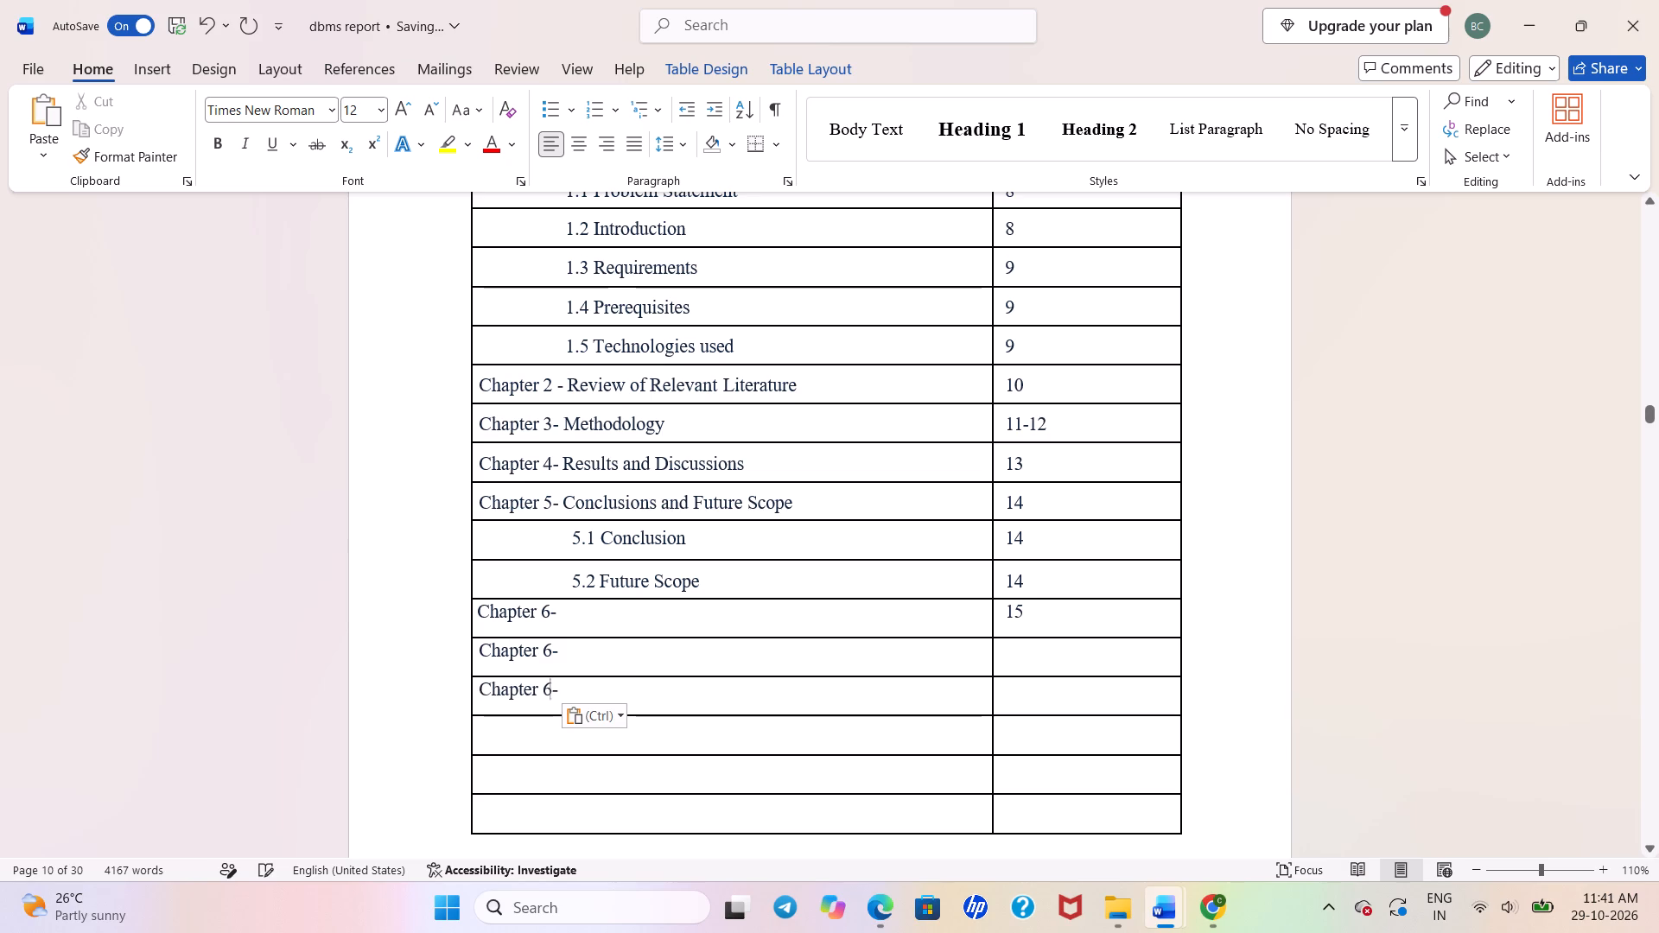
pyautogui.click(511, 729)
pyautogui.hotkey('ctrl', 'v')
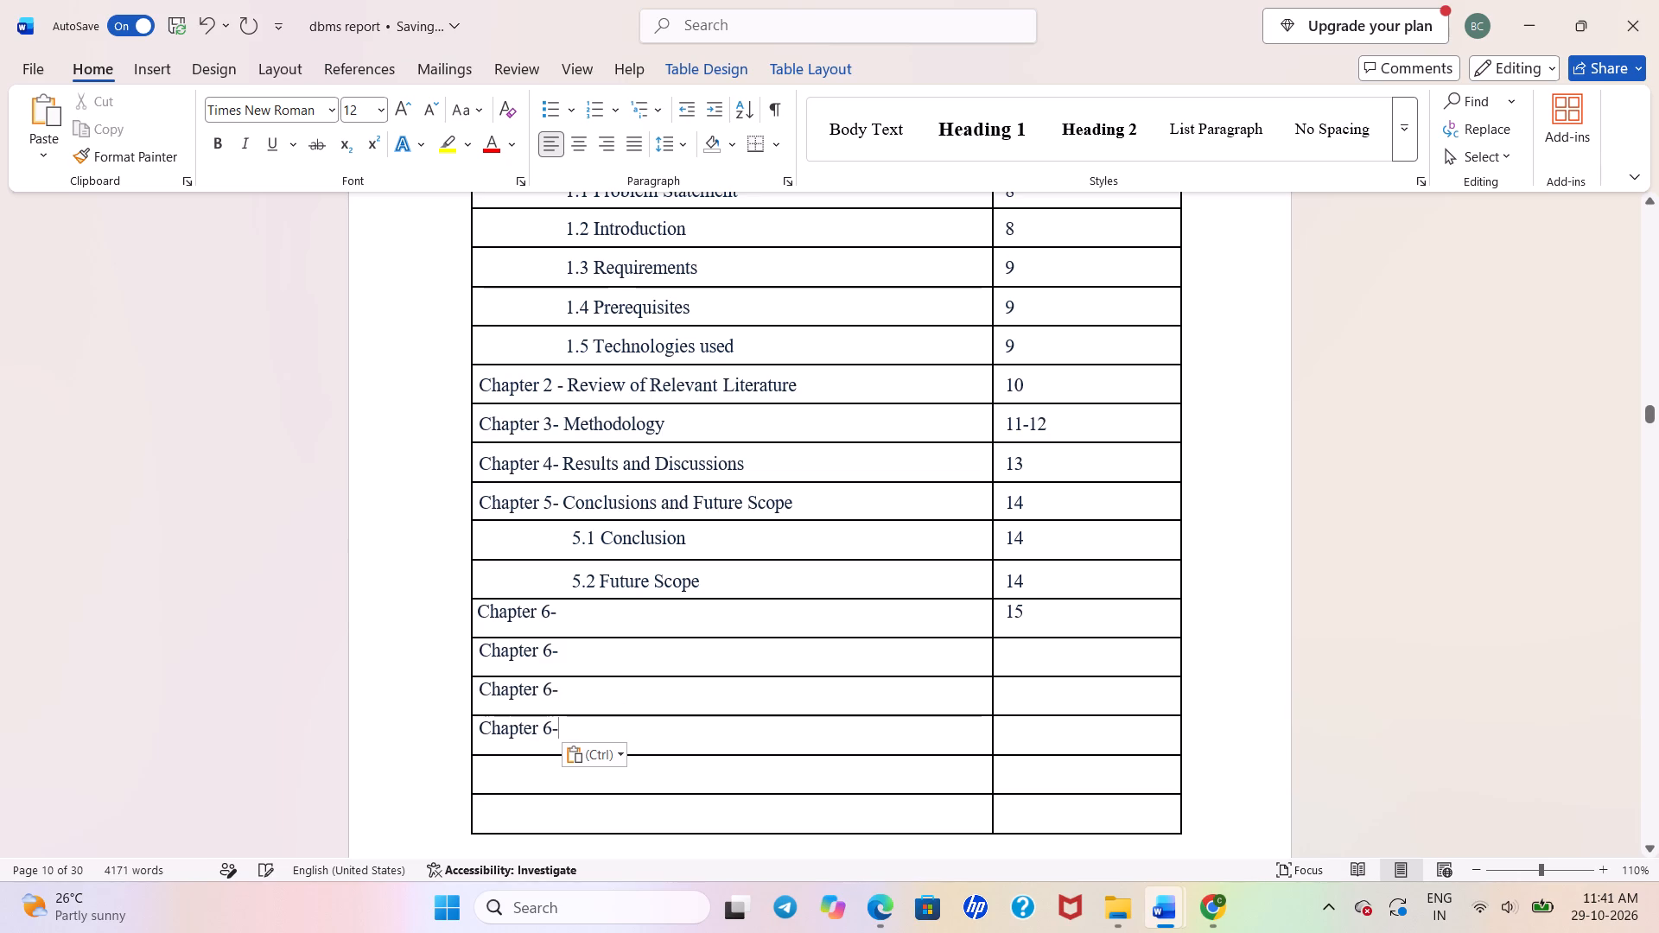
pyautogui.click(513, 766)
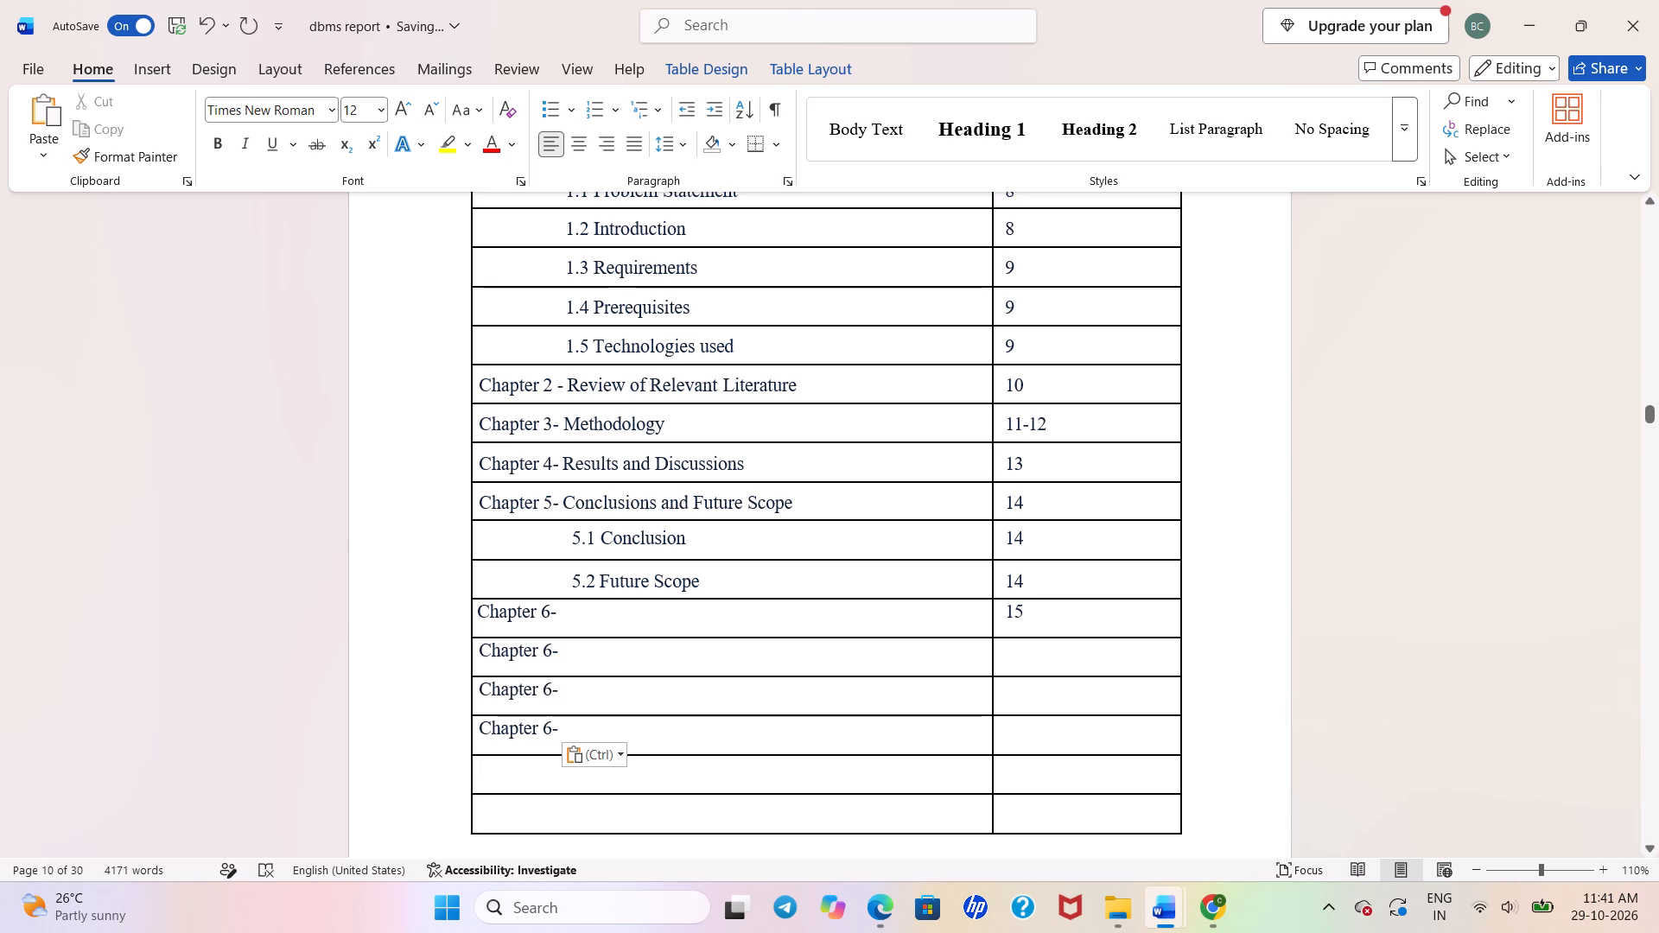
pyautogui.keyDown('ctrl'); pyautogui.click(513, 765); pyautogui.keyUp('ctrl')
pyautogui.hotkey('ctrl', 'v')
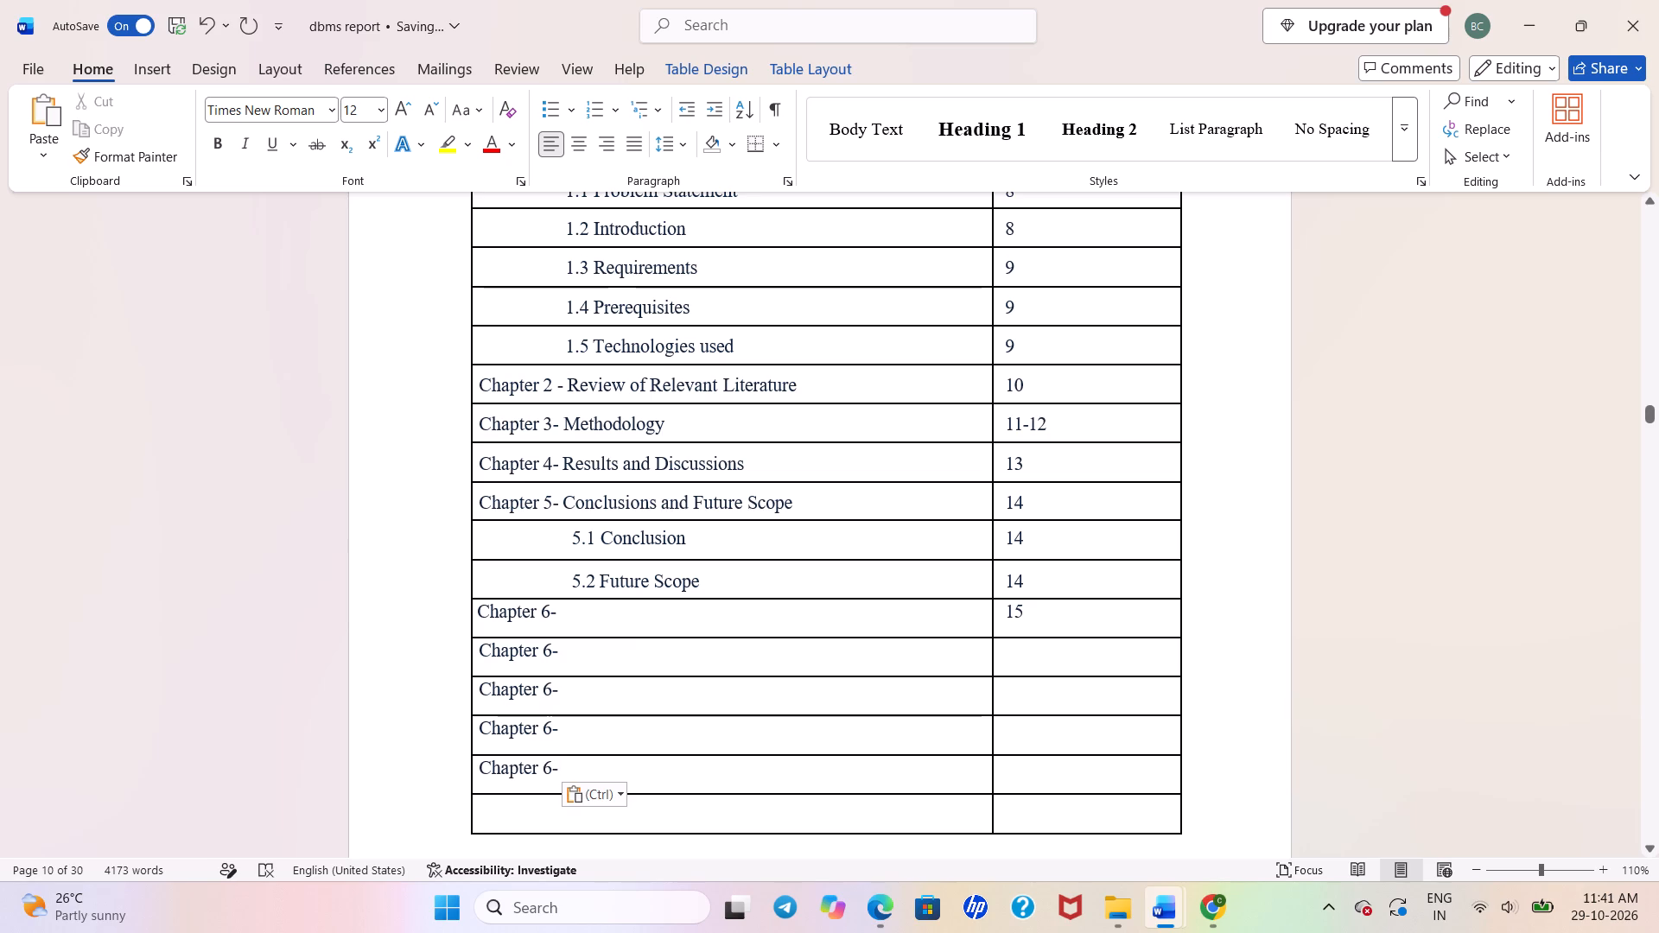
pyautogui.click(530, 787)
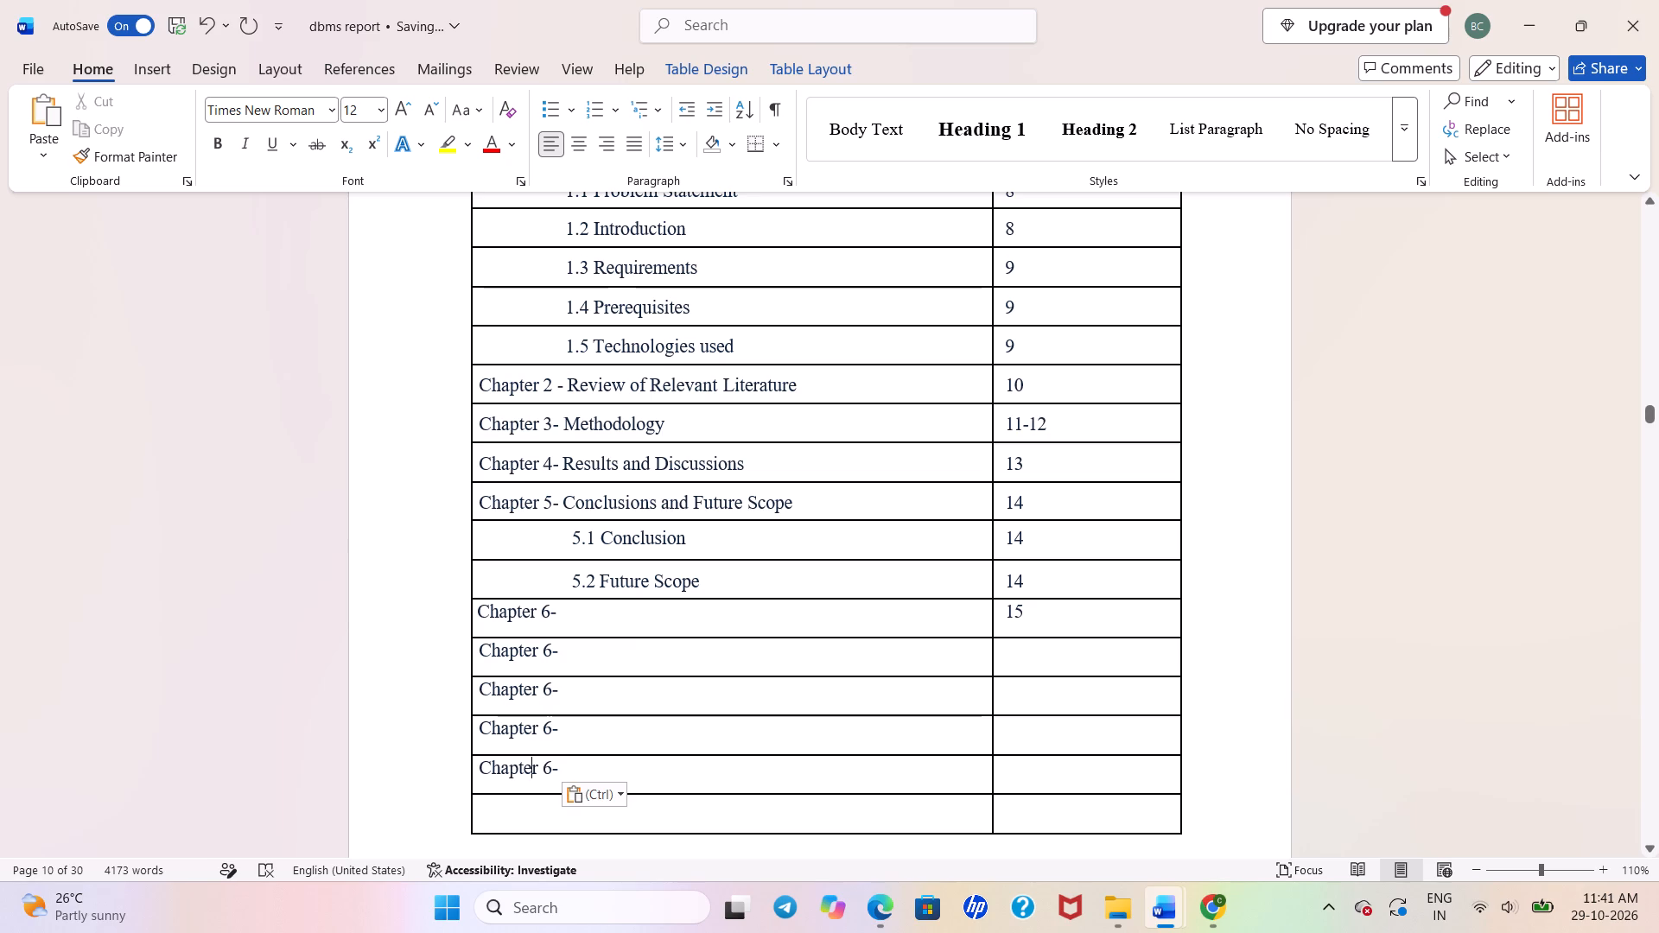
pyautogui.click(521, 808)
pyautogui.hotkey('ctrl', 'v')
# Paste the "Chapter 6-" label into the first two blank Contents rows on the following page.
pyautogui.scroll(-3, 521, 808)
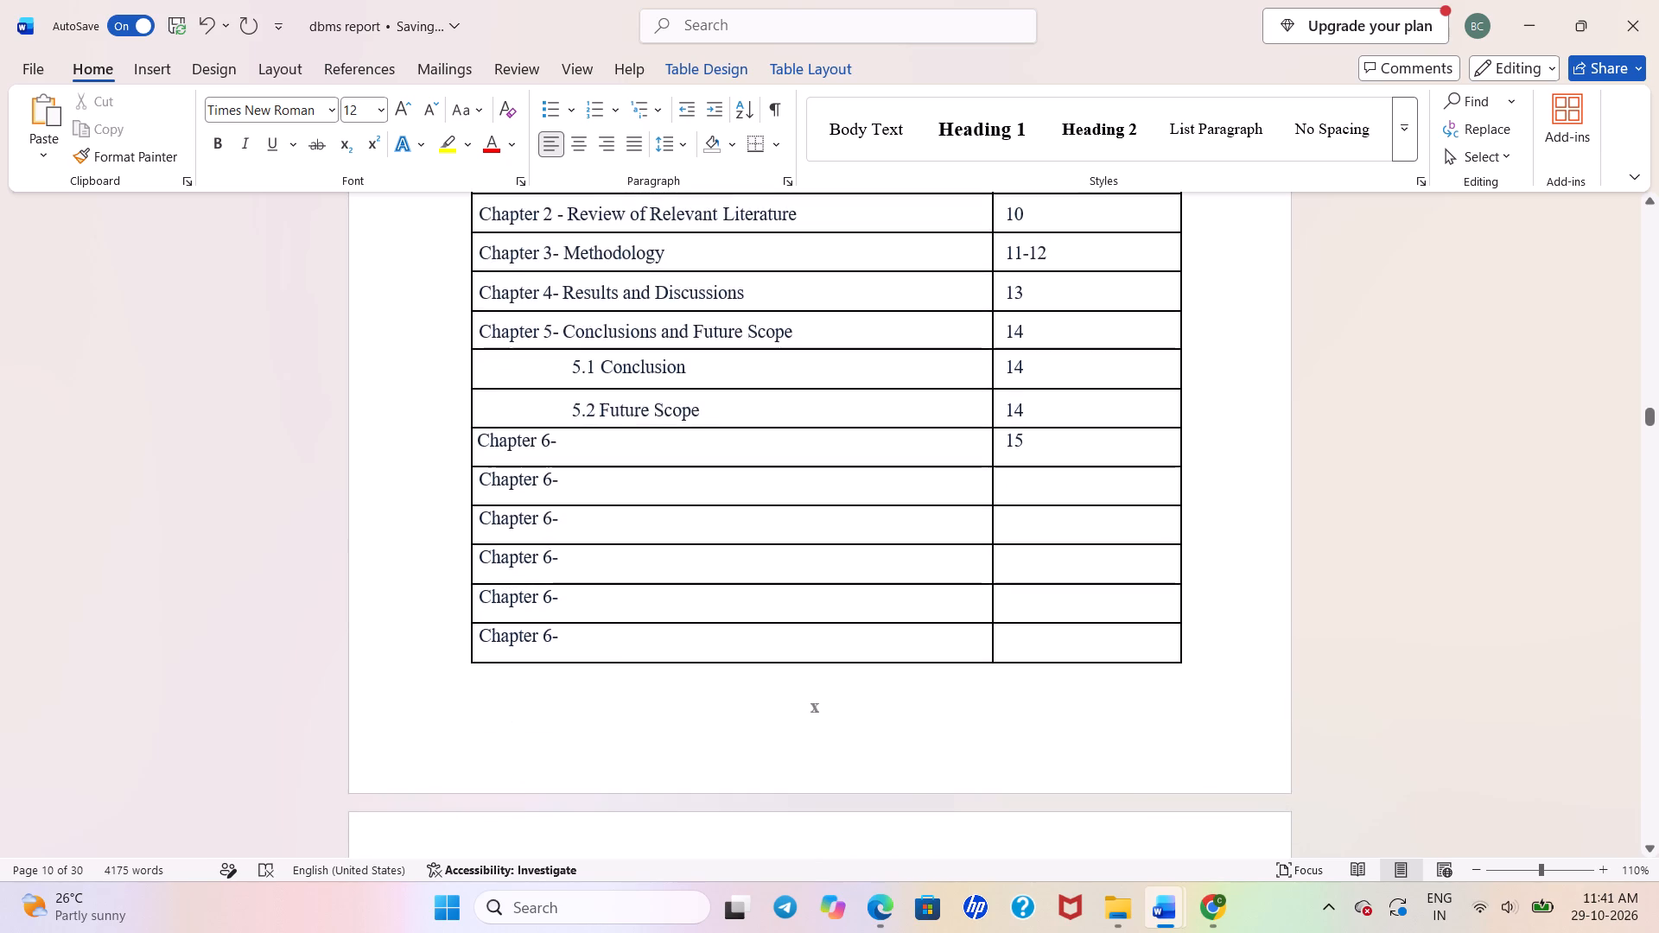
pyautogui.scroll(-5, 522, 791)
pyautogui.click(530, 651)
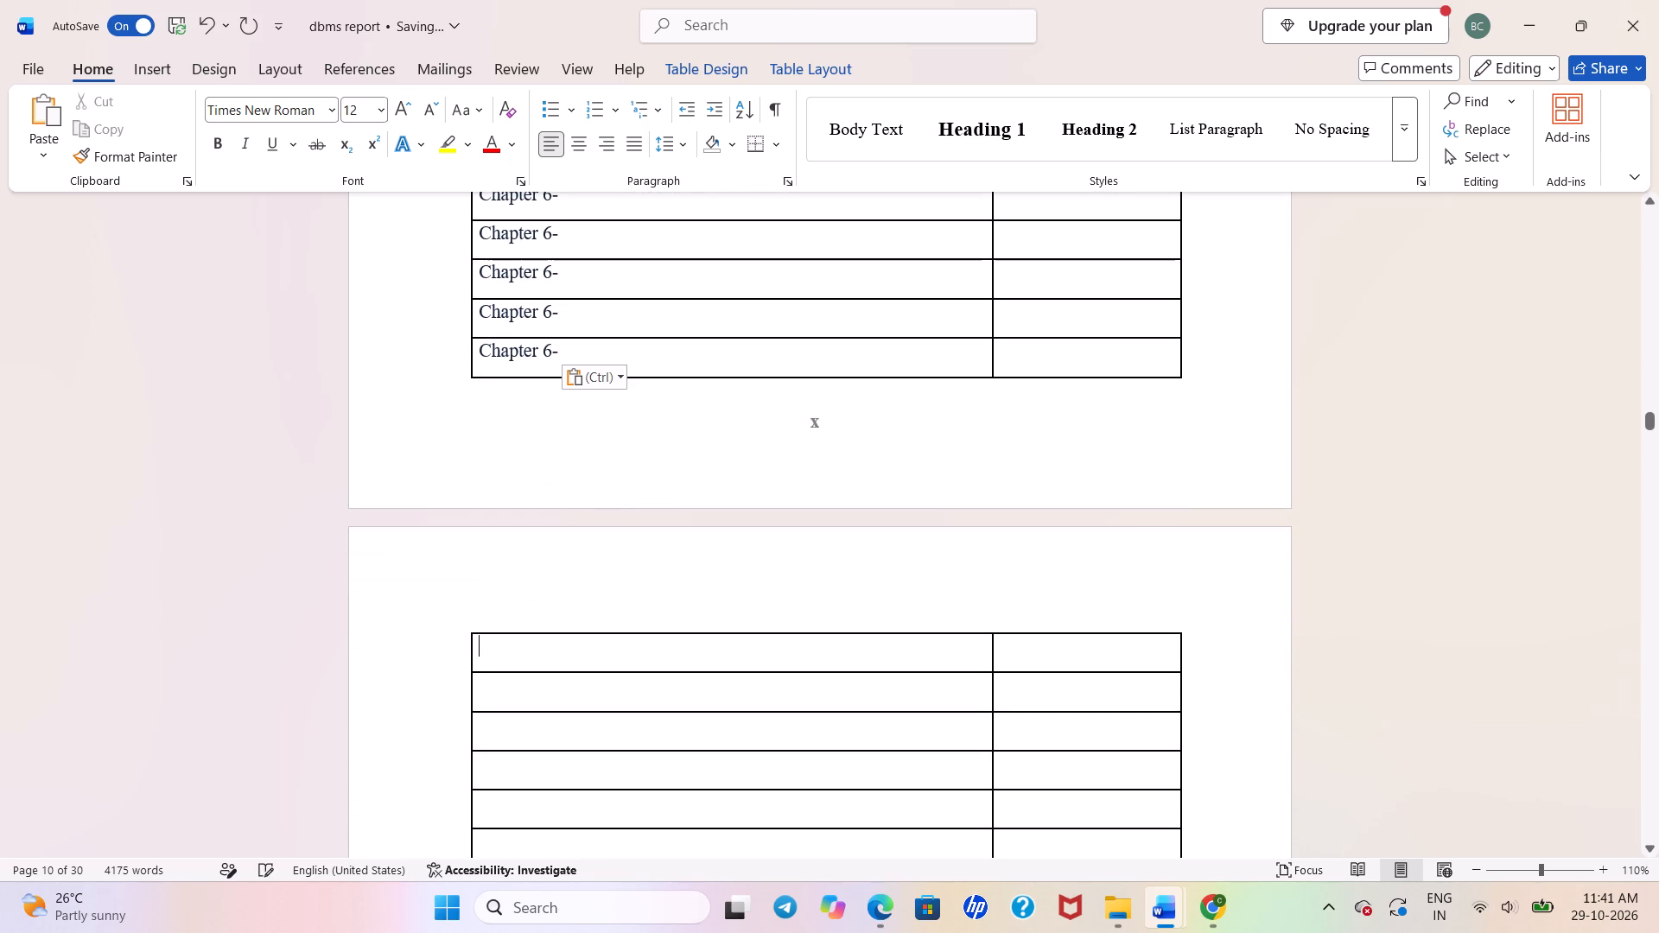
pyautogui.hotkey('ctrl', 'v')
pyautogui.click(549, 689)
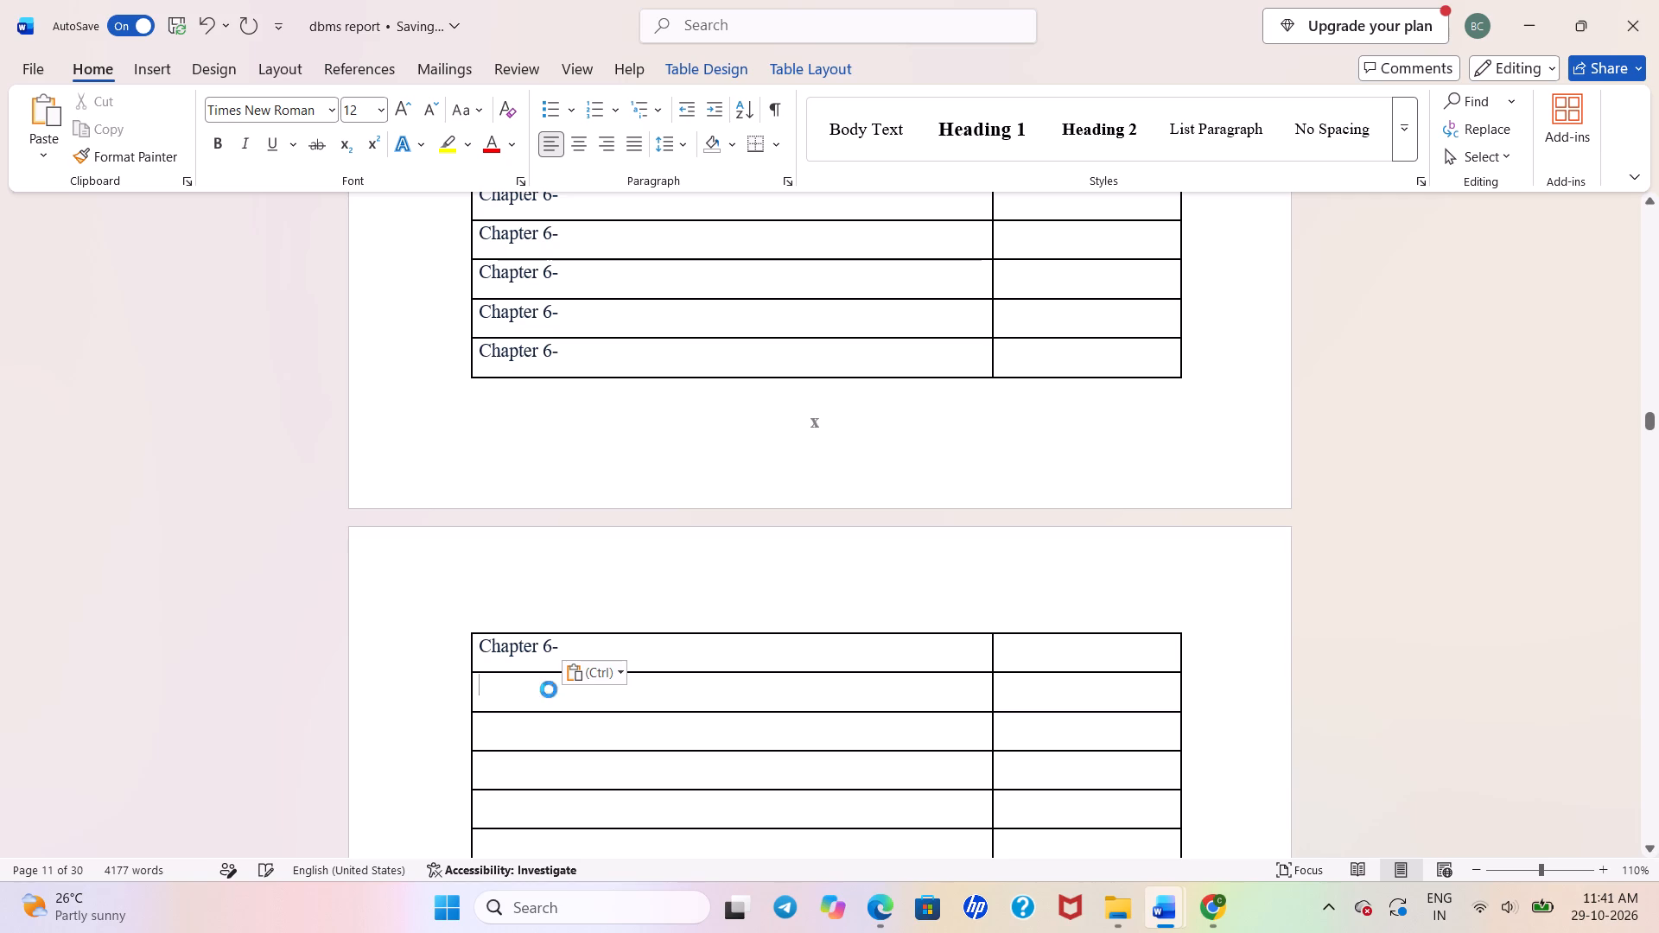
pyautogui.hotkey('ctrl', 'v')
# Renumber the three labels below the original "Chapter 6-" row as Chapter 7-, Chapter 8- and Chapter 9-.
pyautogui.scroll(4, 551, 683)
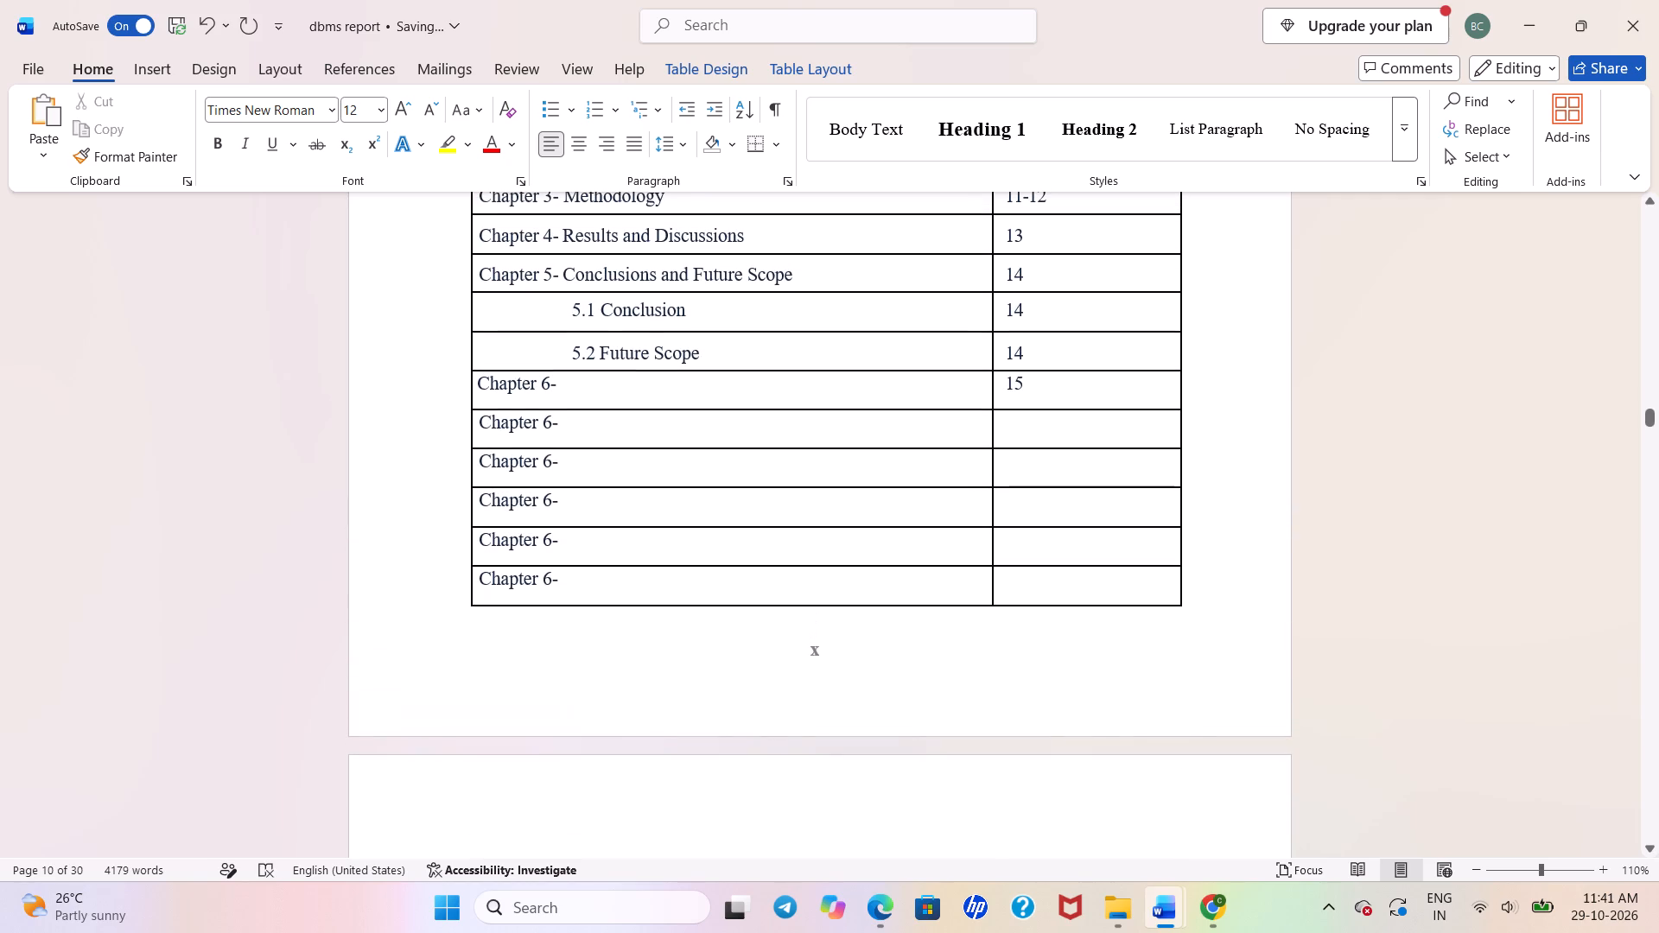
pyautogui.click(550, 380)
pyautogui.click(552, 427)
pyautogui.press('BackSpace')
pyautogui.press('7')
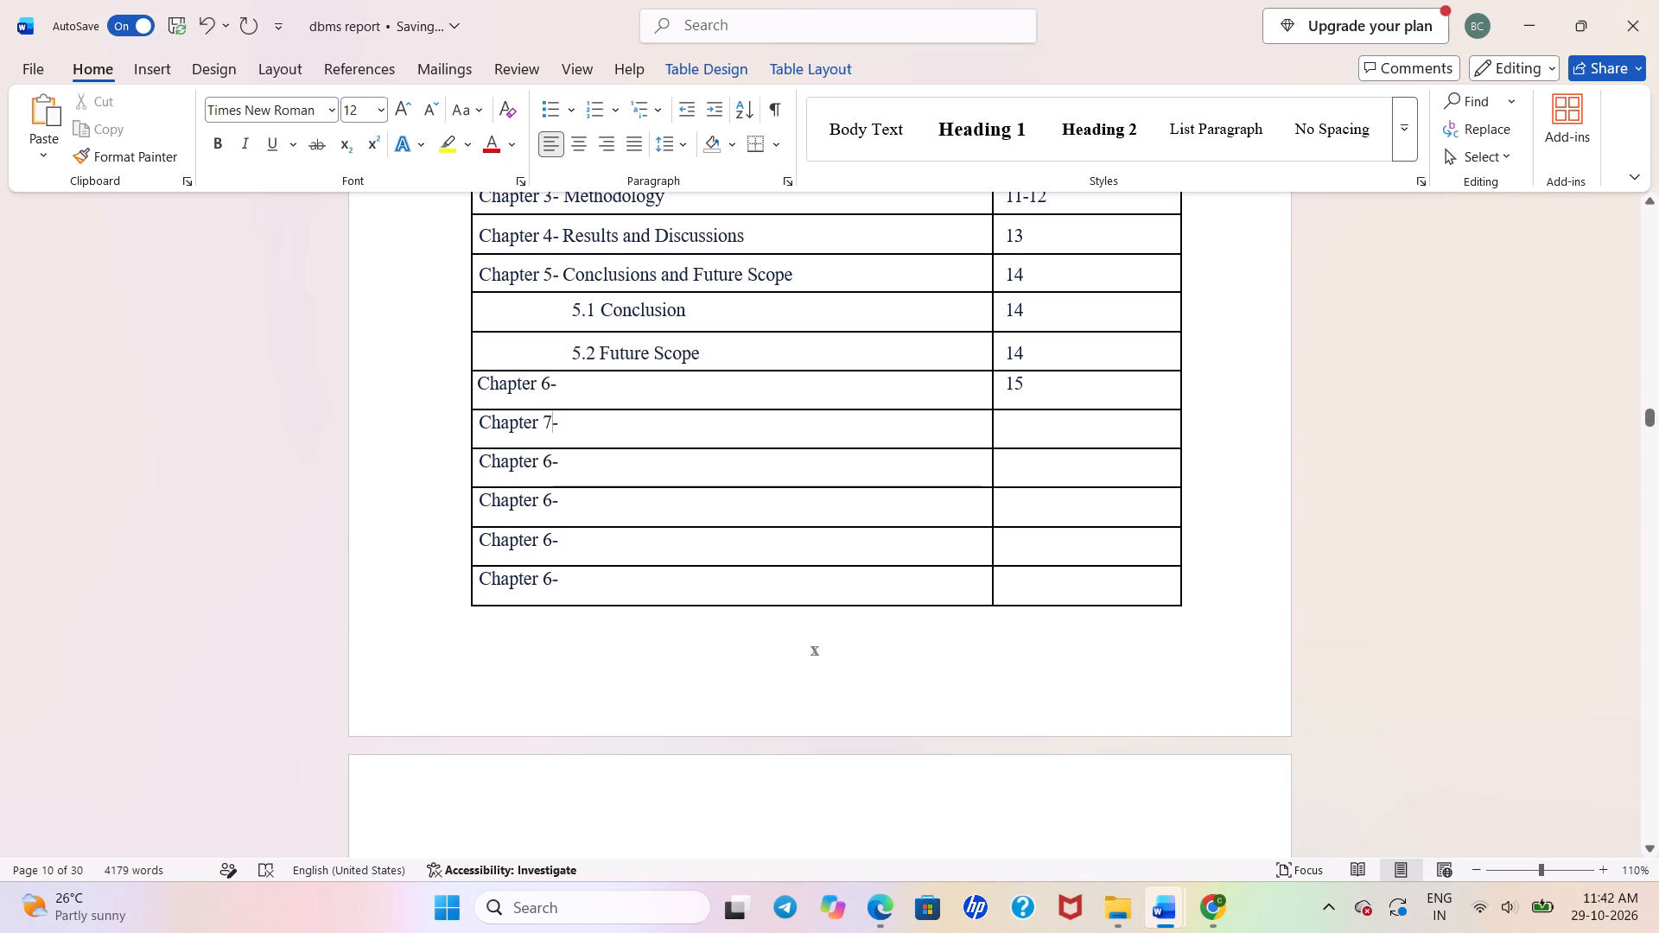
pyautogui.click(550, 460)
pyautogui.press('BackSpace')
pyautogui.press('8')
pyautogui.click(550, 499)
pyautogui.press('BackSpace')
pyautogui.press('9')
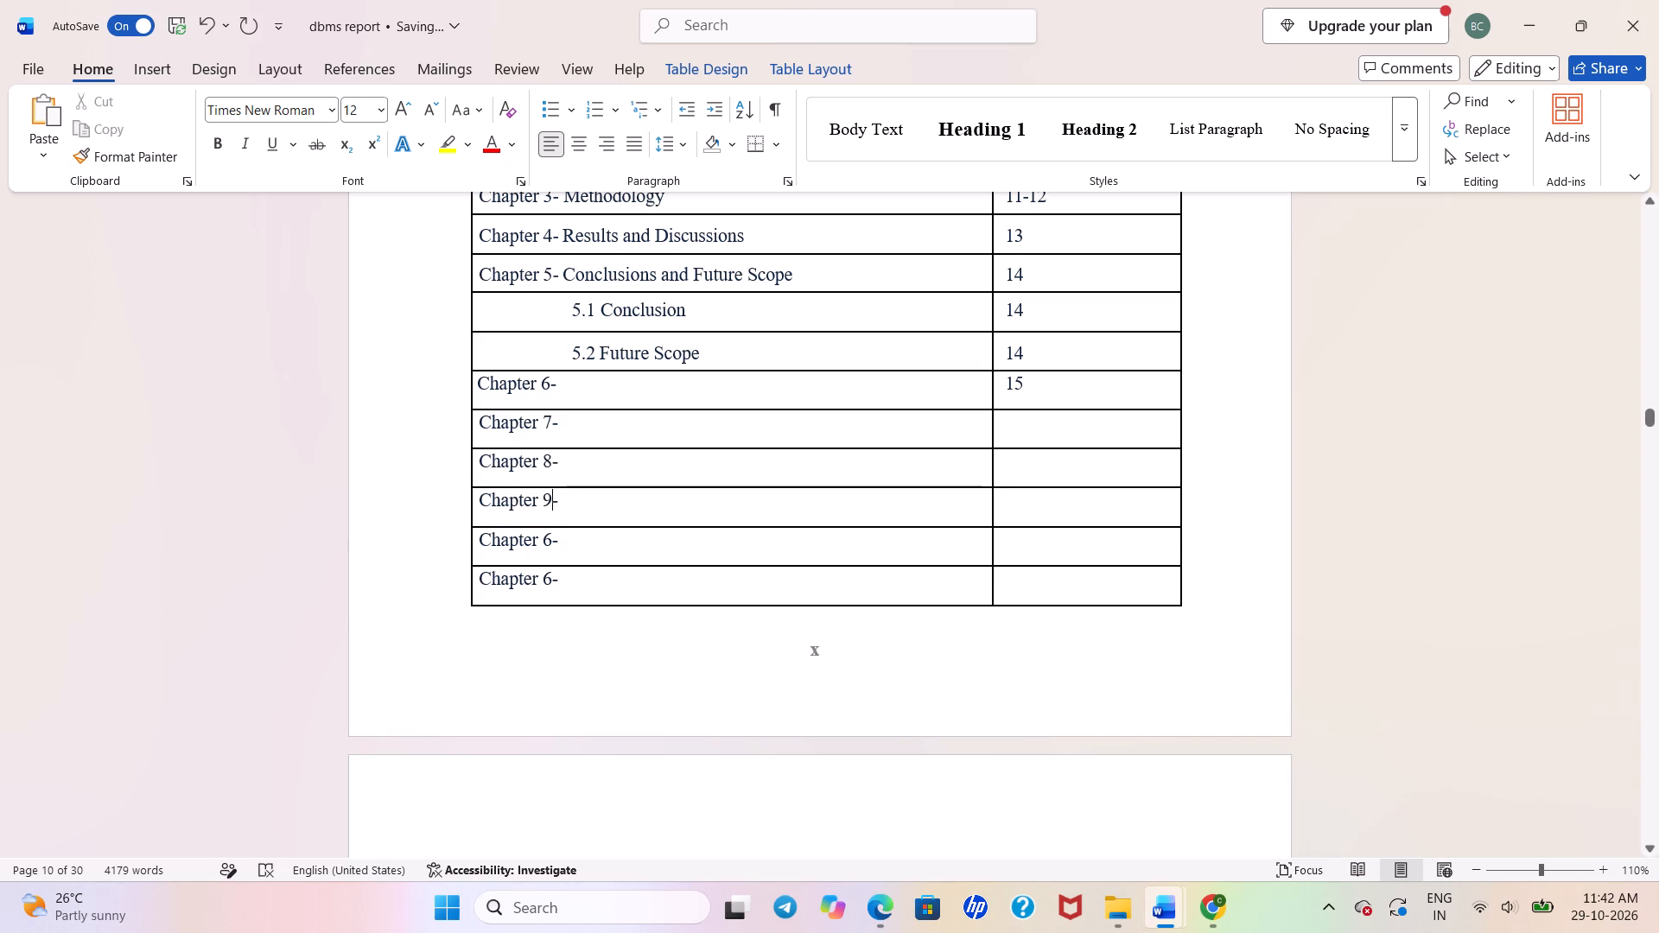
# Renumber the following three duplicate Contents labels as Chapter 10-, Chapter 11- and, on the next page, Chapter 12-.
pyautogui.click(553, 536)
pyautogui.press('BackSpace')
pyautogui.write('10')
pyautogui.click(552, 578)
pyautogui.press('BackSpace')
pyautogui.write('11')
pyautogui.scroll(-1, 553, 607)
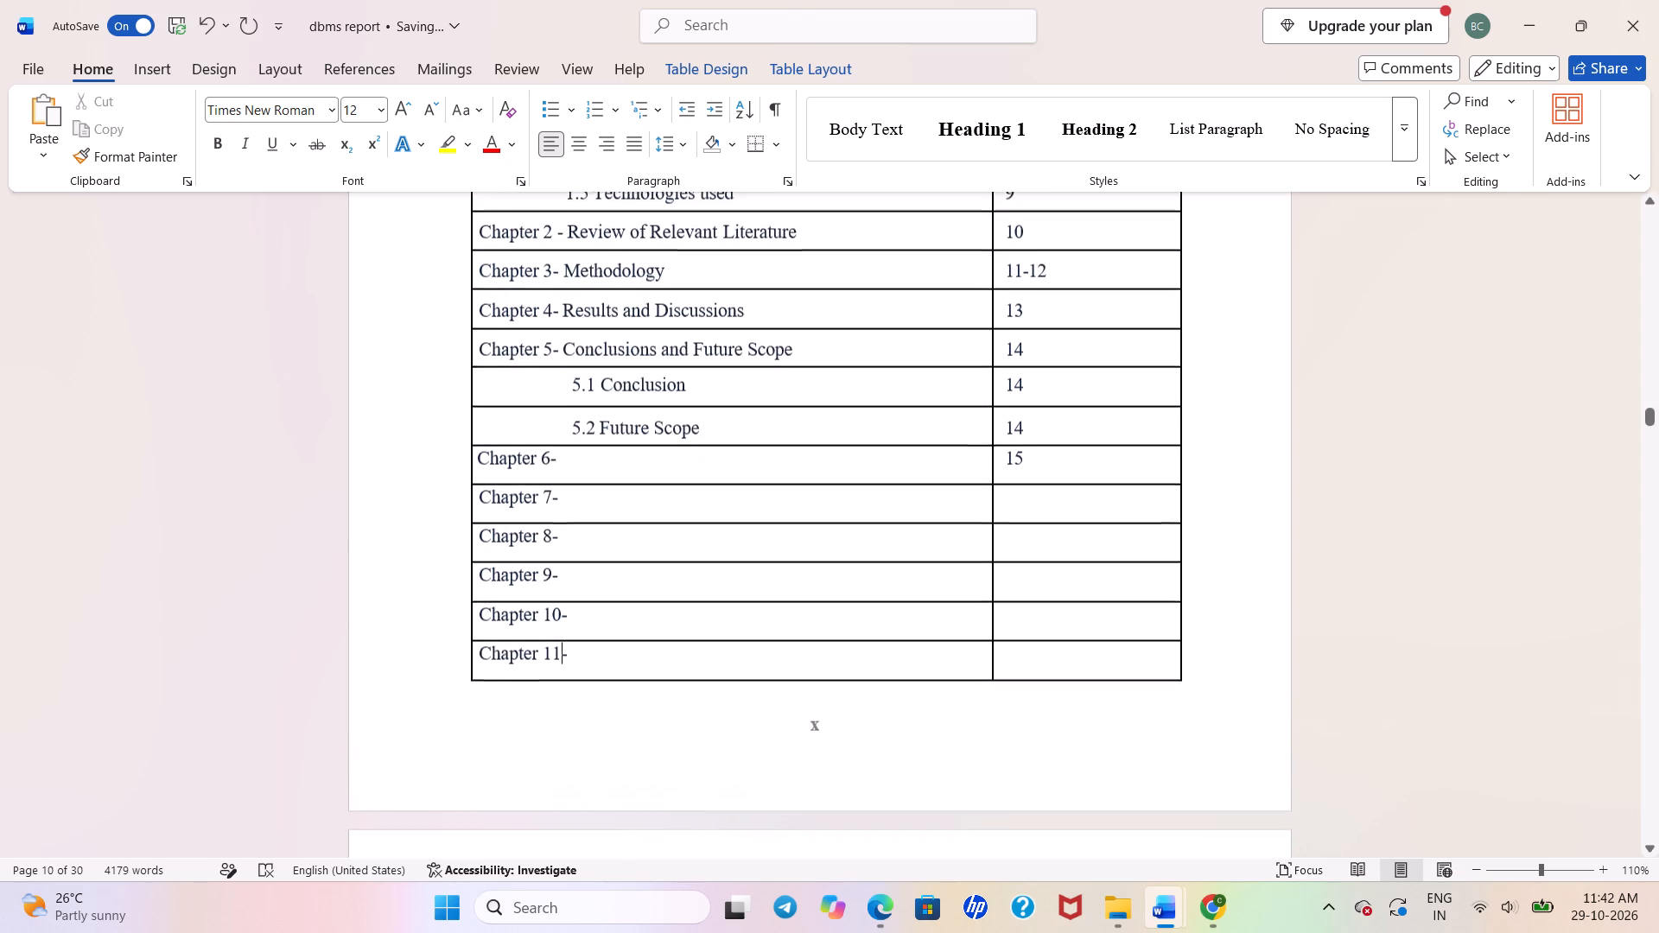
pyautogui.scroll(-1, 553, 607)
pyautogui.click(552, 719)
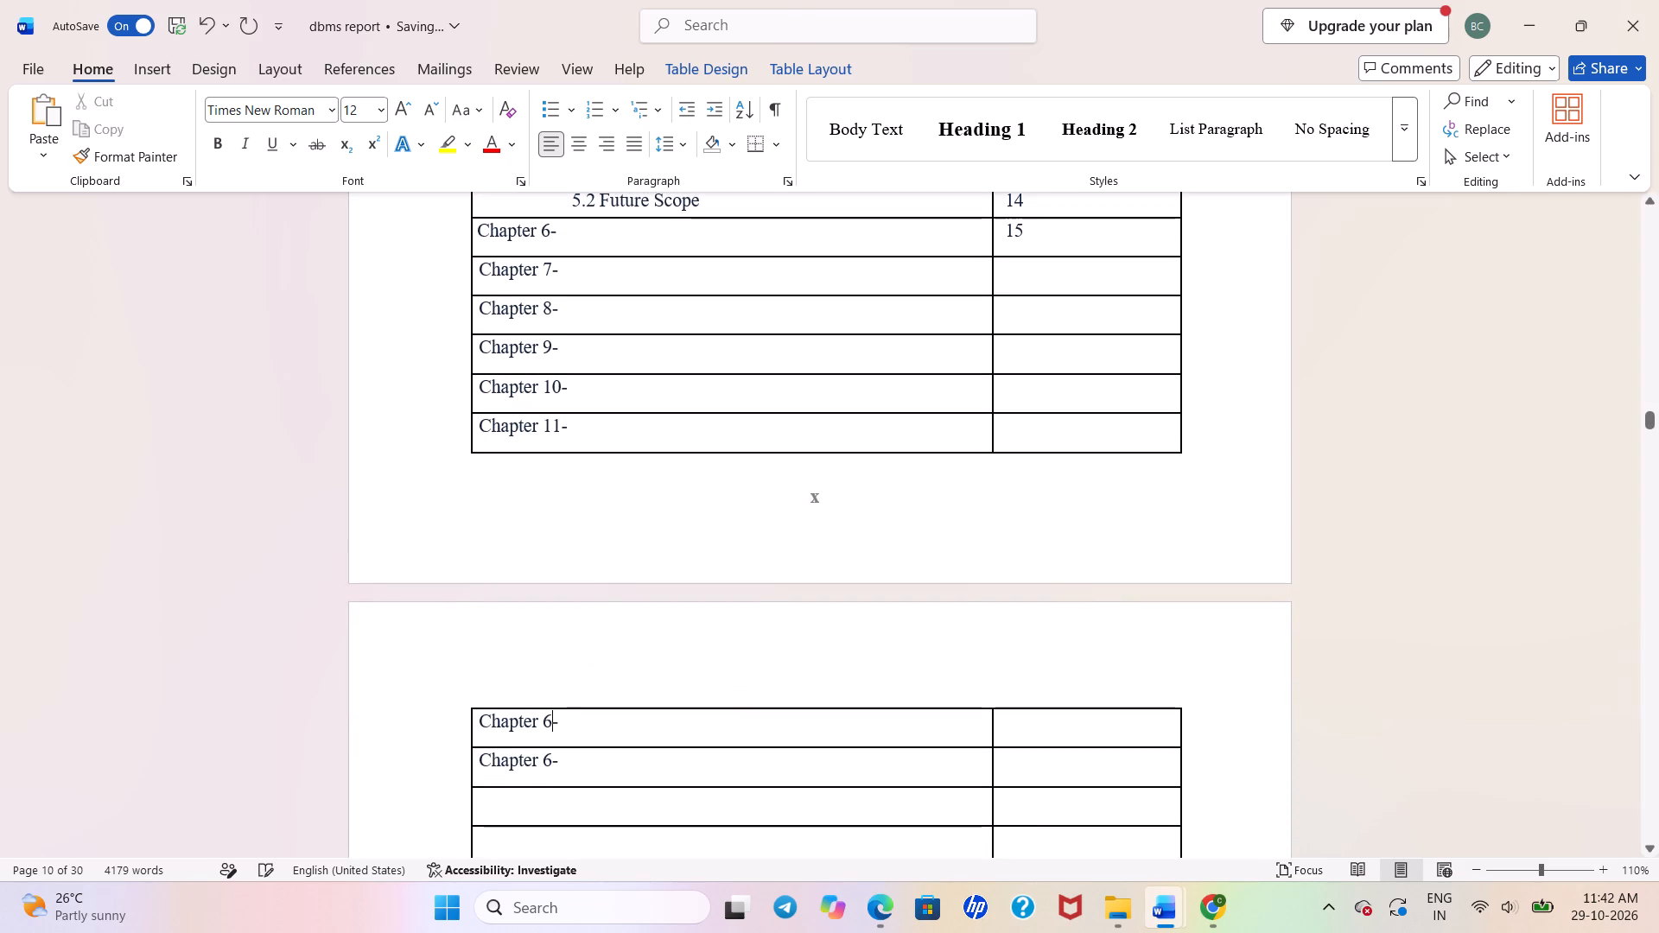
pyautogui.press('BackSpace')
pyautogui.write('12')
# Look through the report's chapters to locate the Chapter 6 heading and its title.
pyautogui.scroll(-15, 799, 866)
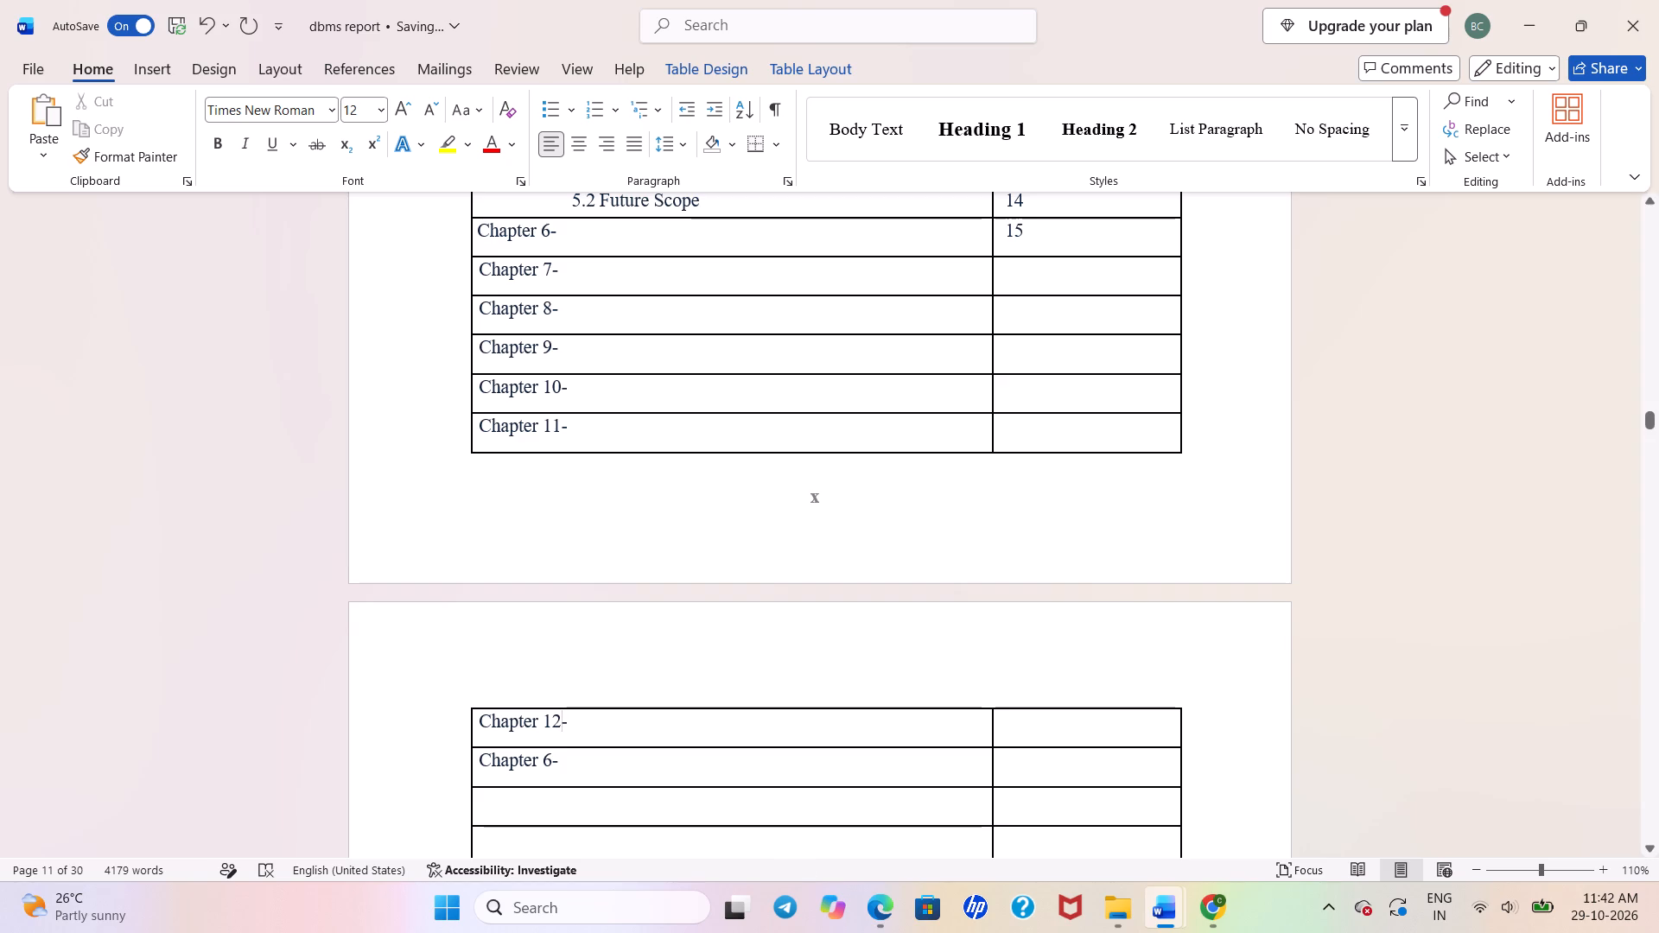
pyautogui.moveTo(1649, 422); pyautogui.dragTo(1658, 765)
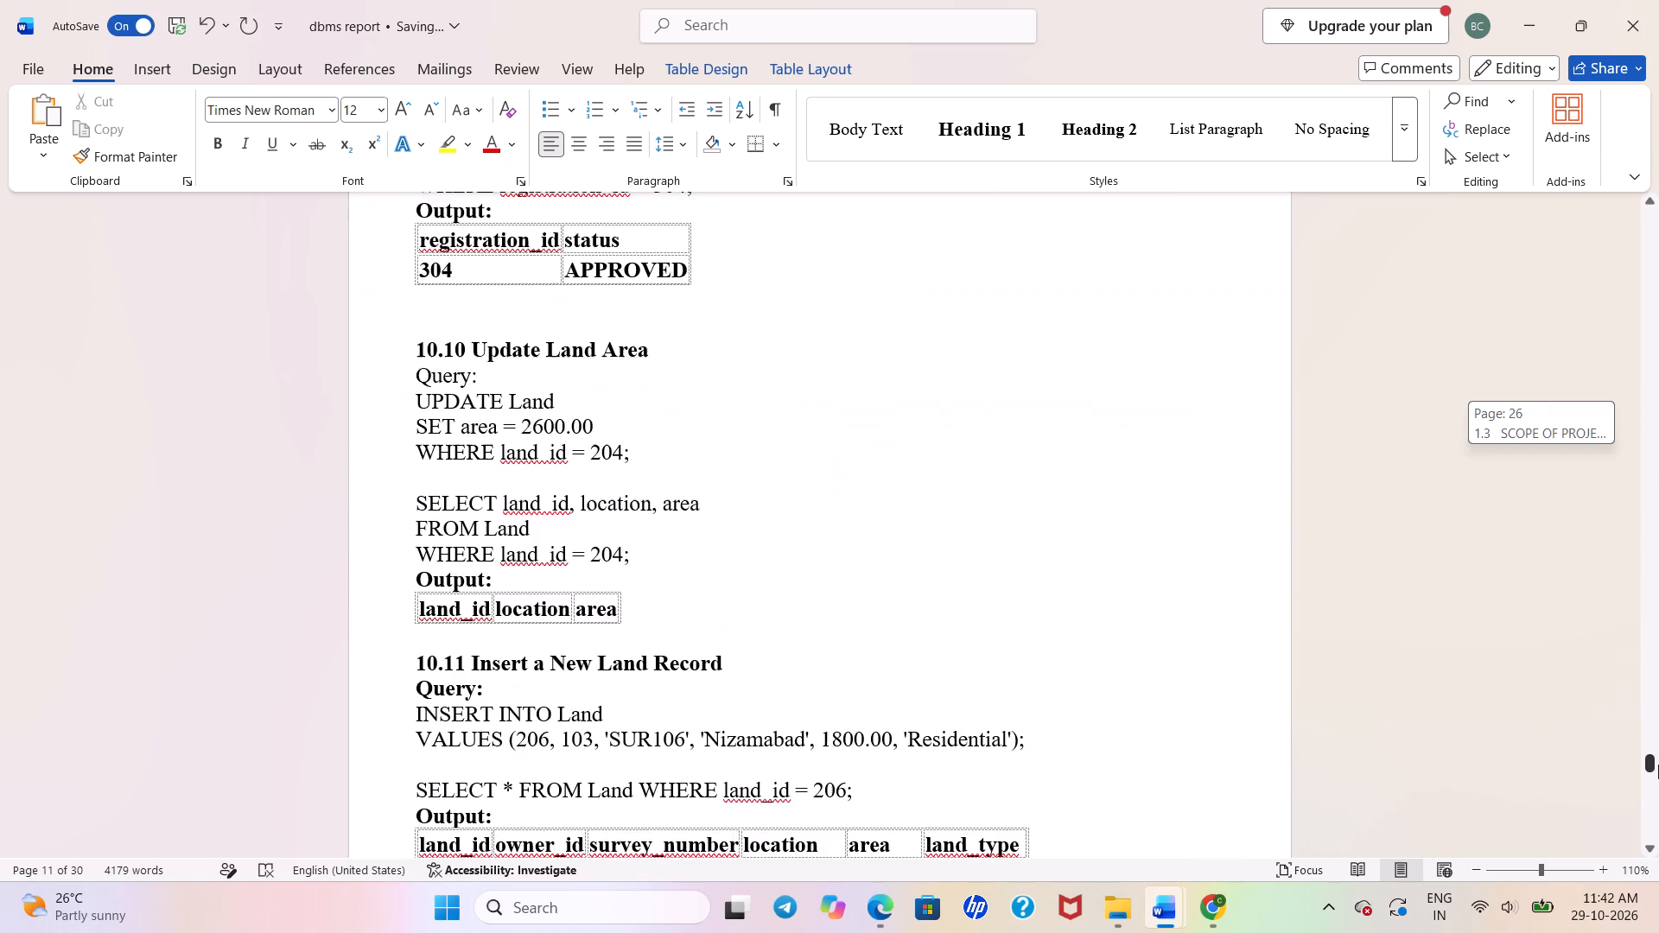
pyautogui.moveTo(1658, 765); pyautogui.dragTo(1657, 734)
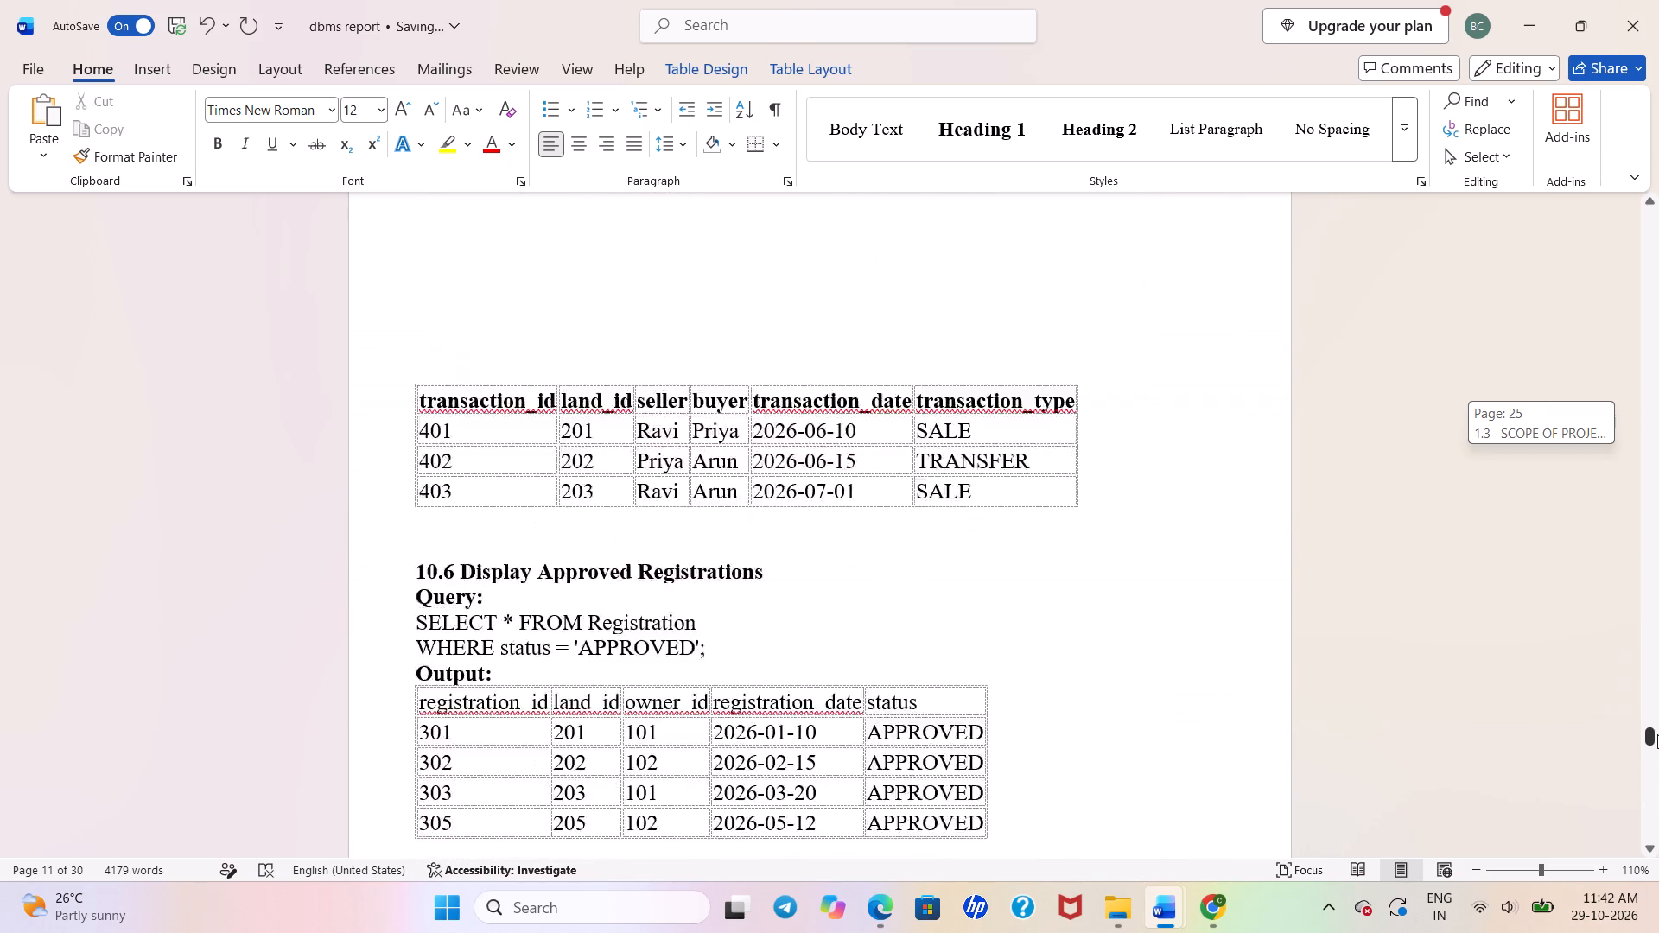
pyautogui.moveTo(1657, 734); pyautogui.dragTo(1658, 677)
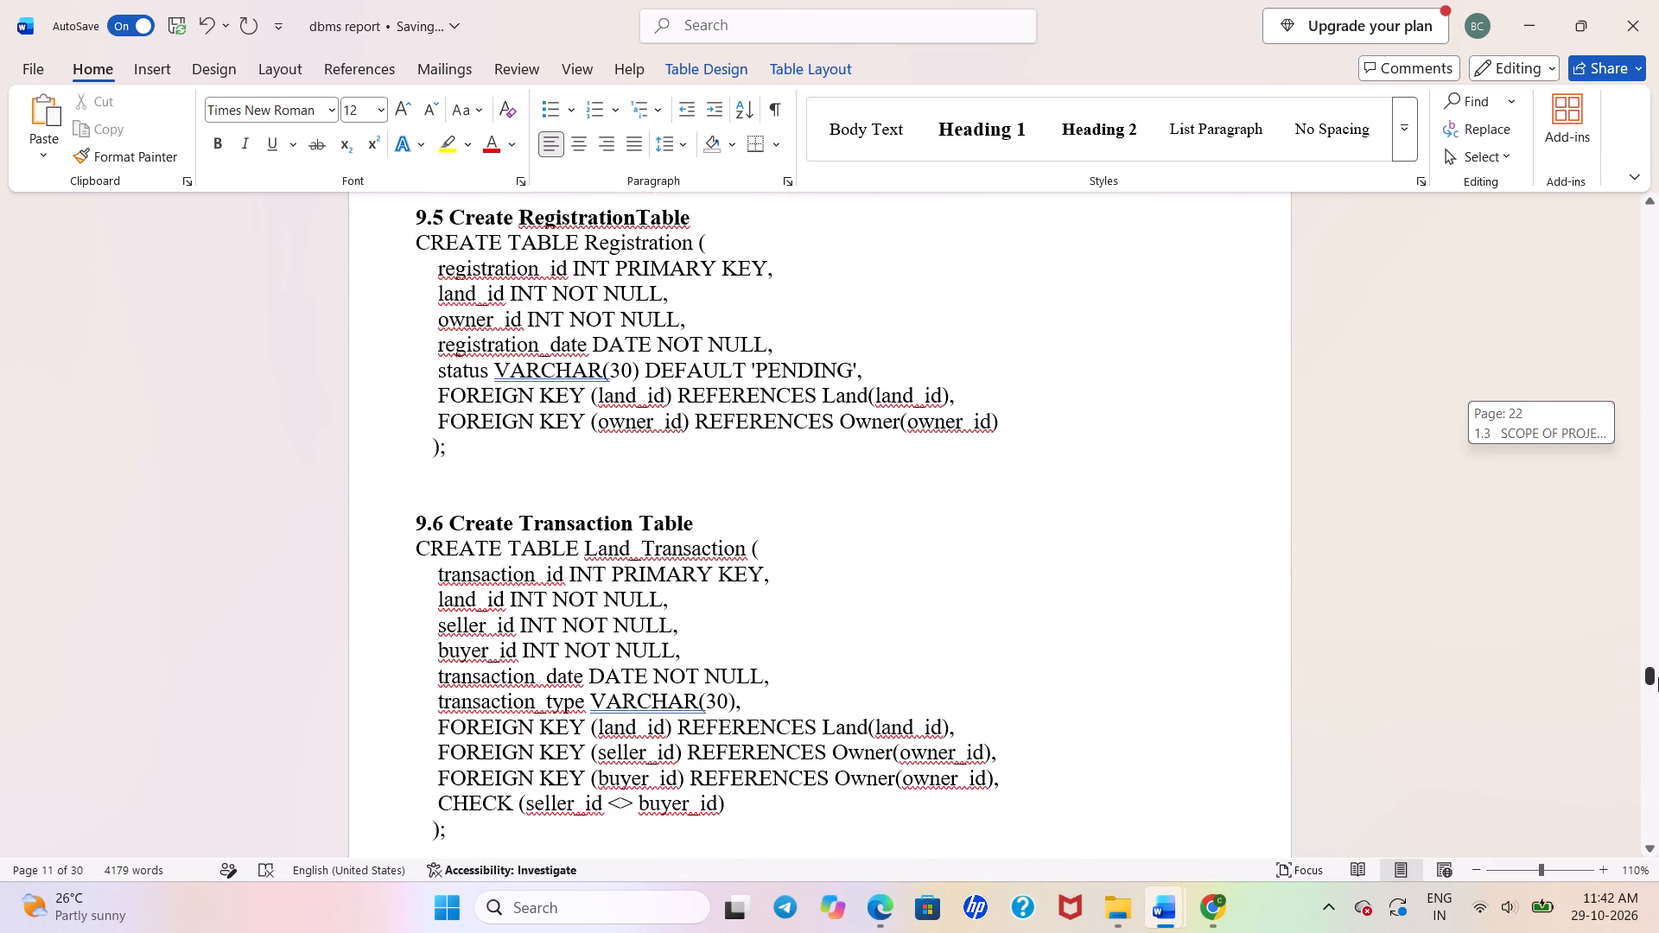
pyautogui.moveTo(1658, 677); pyautogui.dragTo(1656, 652)
pyautogui.moveTo(1658, 653); pyautogui.dragTo(1658, 676)
pyautogui.moveTo(1658, 676); pyautogui.dragTo(1658, 649)
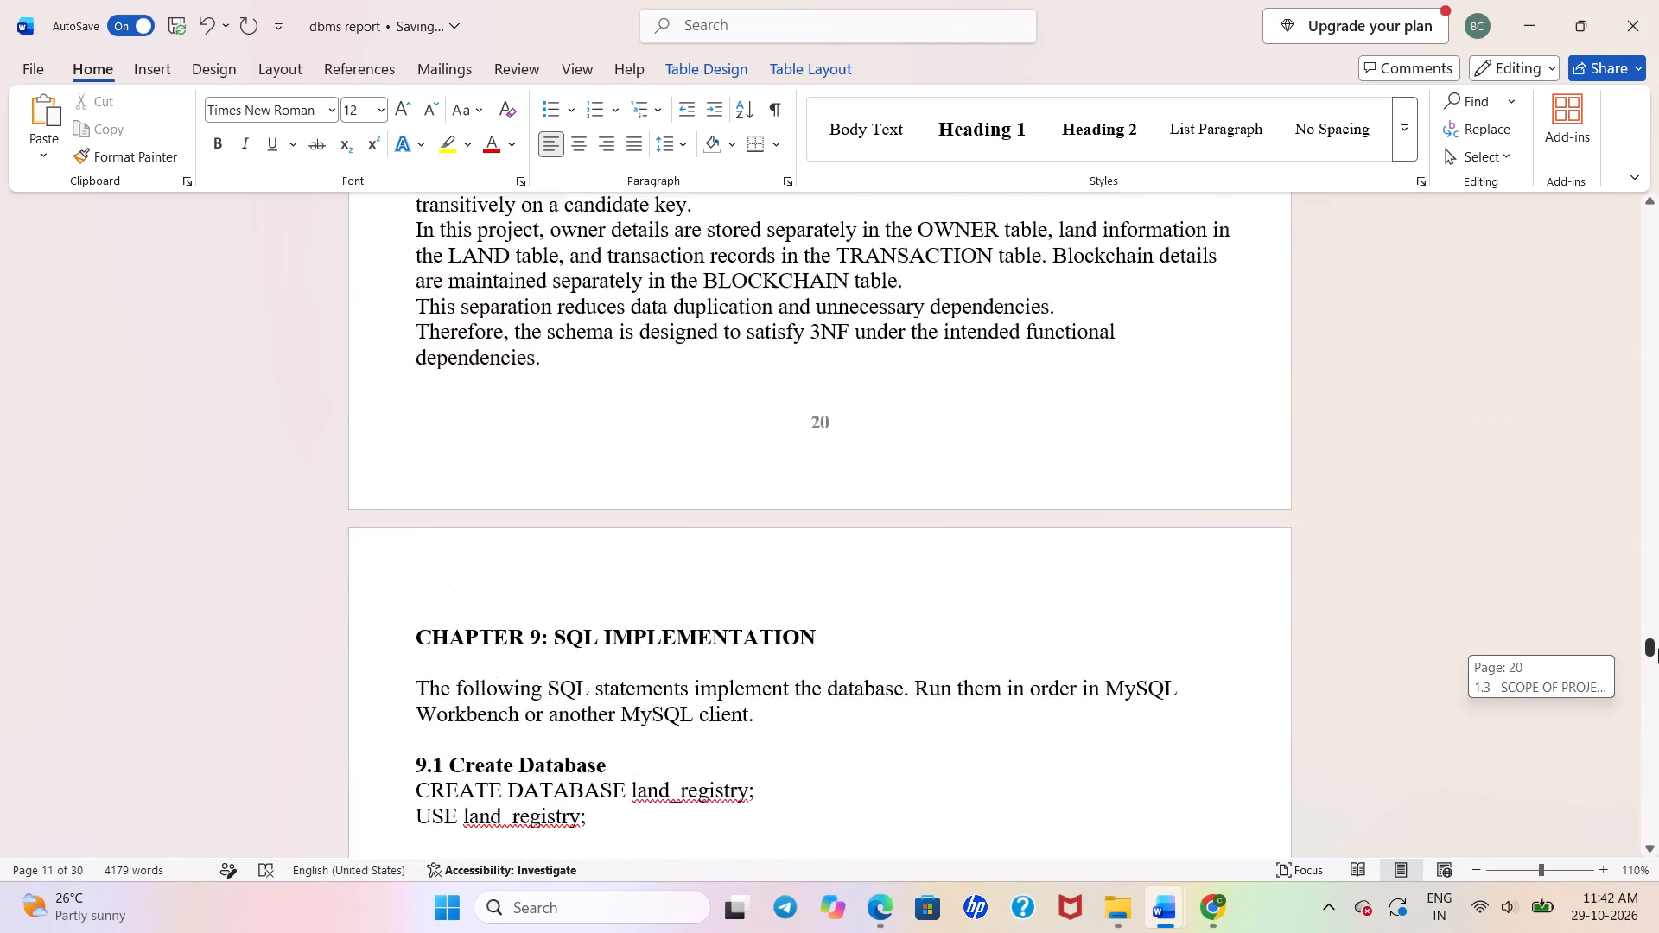
pyautogui.moveTo(1658, 649); pyautogui.dragTo(1658, 618)
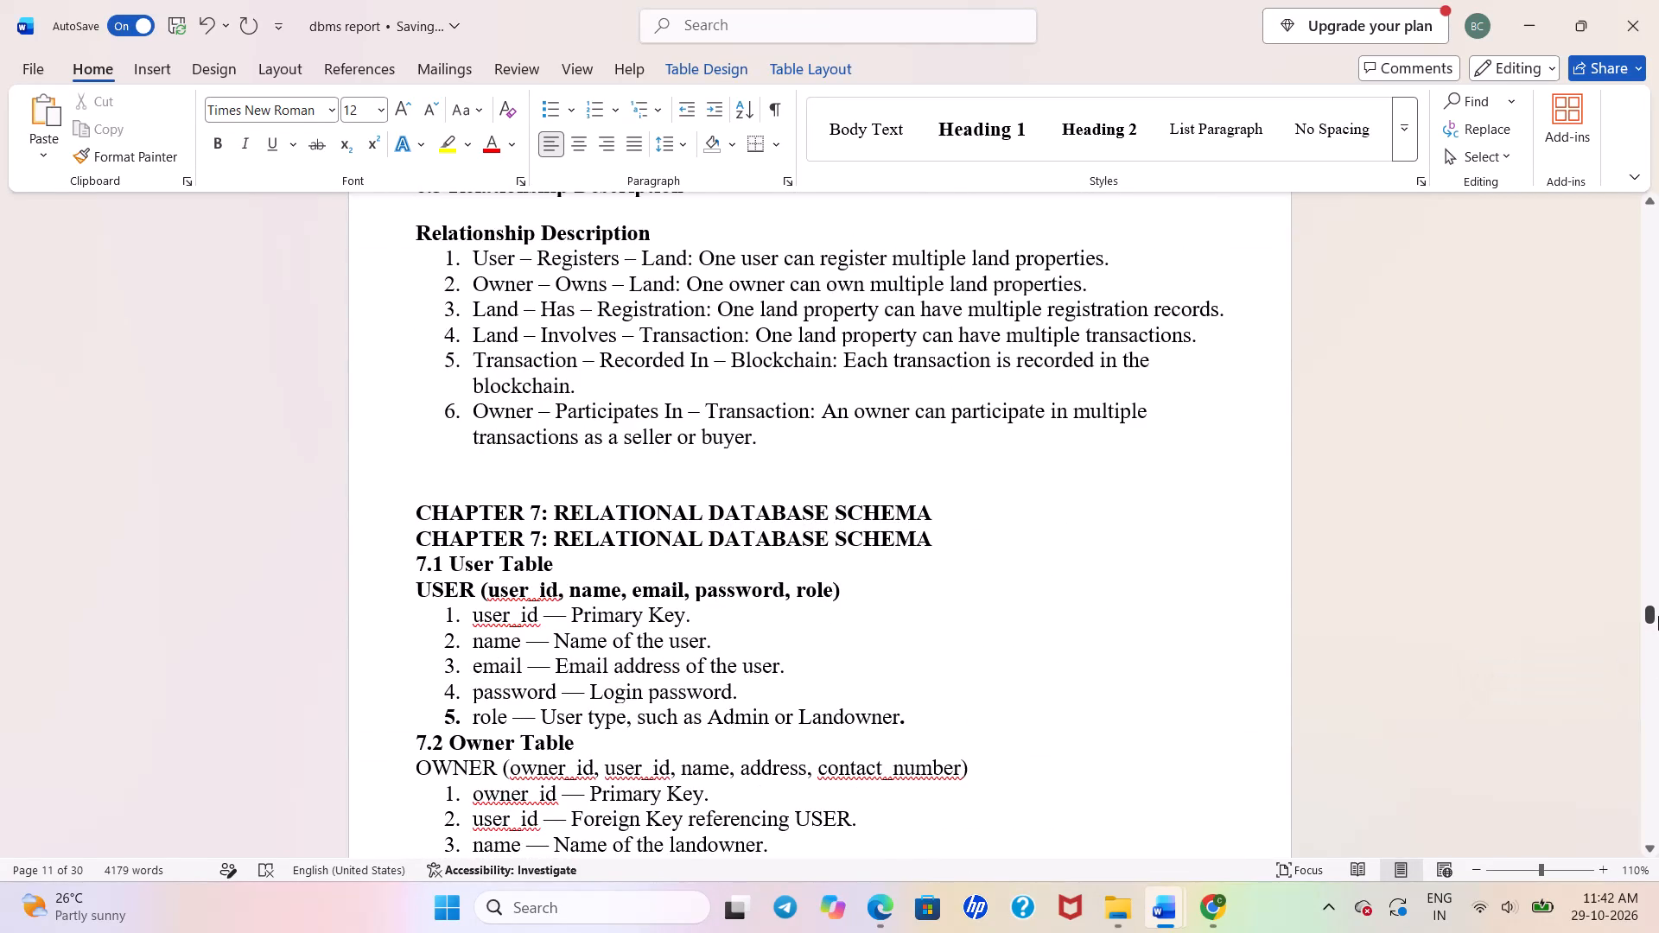
pyautogui.moveTo(1655, 618); pyautogui.dragTo(1658, 556)
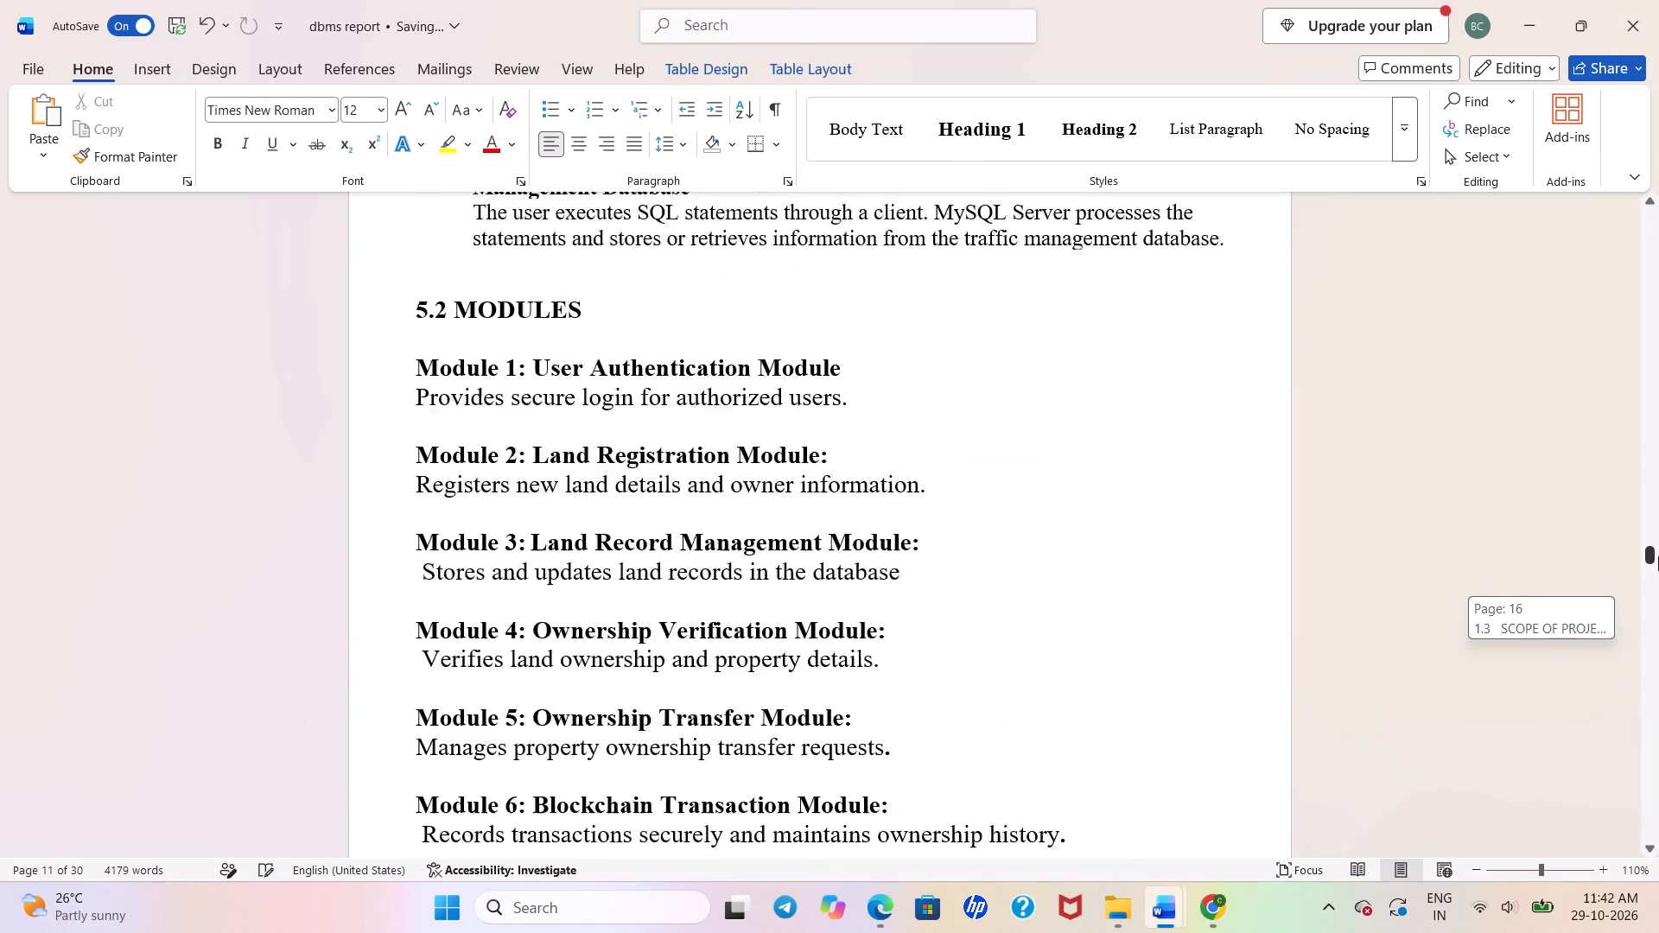
pyautogui.moveTo(1658, 556); pyautogui.dragTo(1653, 553)
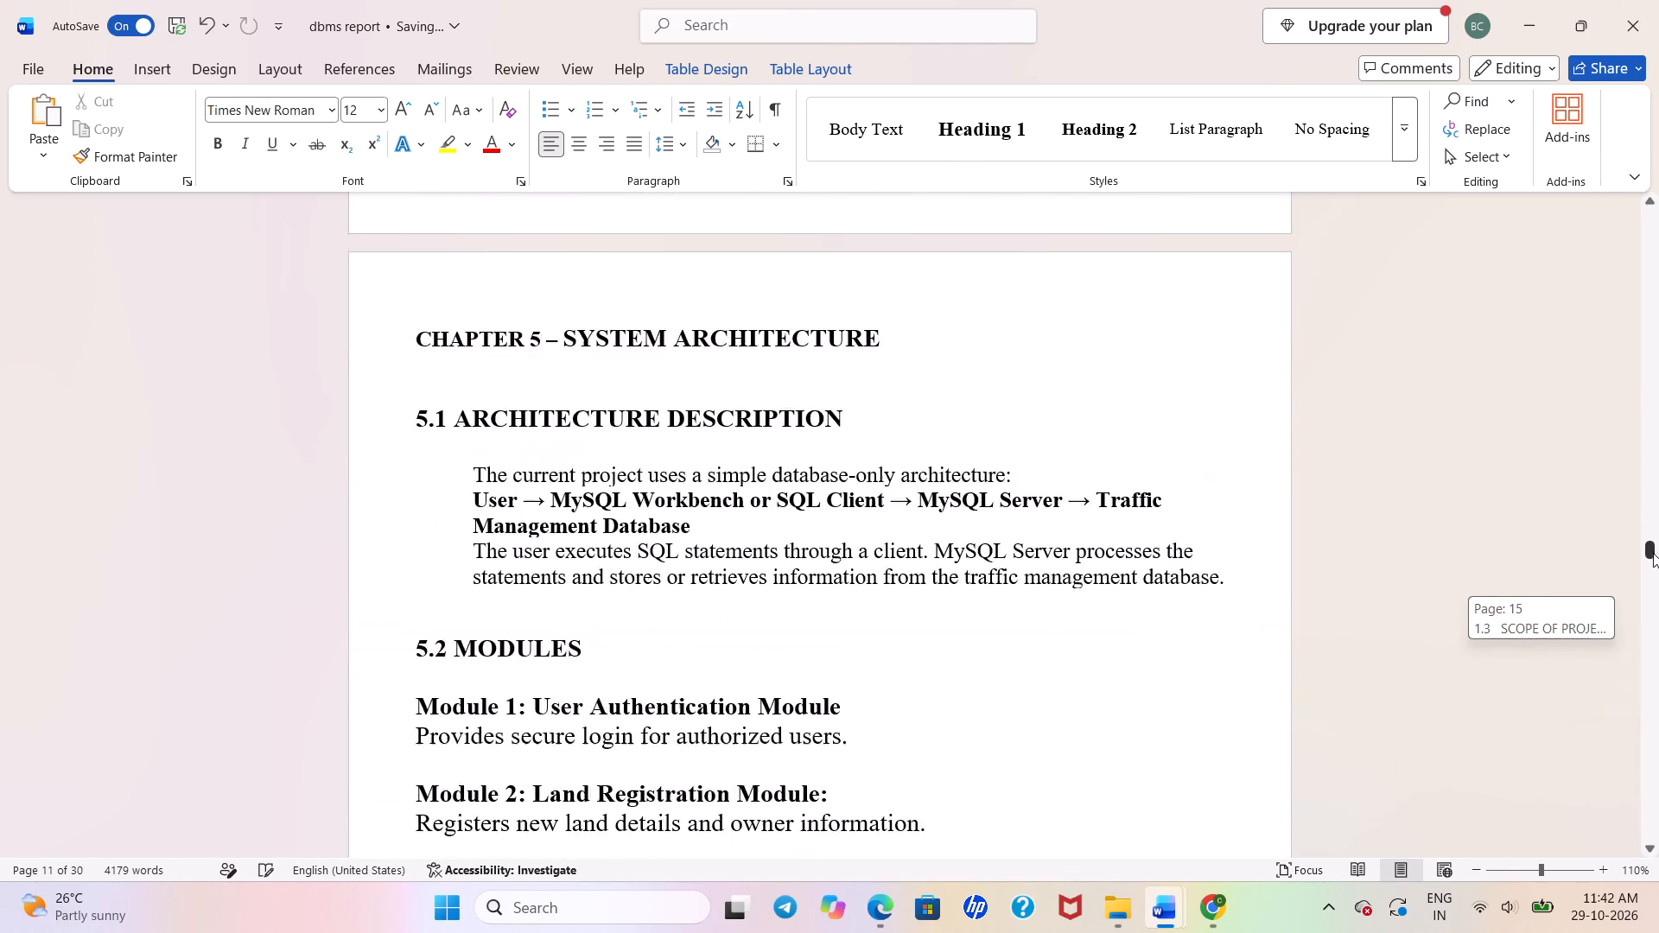
pyautogui.moveTo(1653, 553); pyautogui.dragTo(1657, 576)
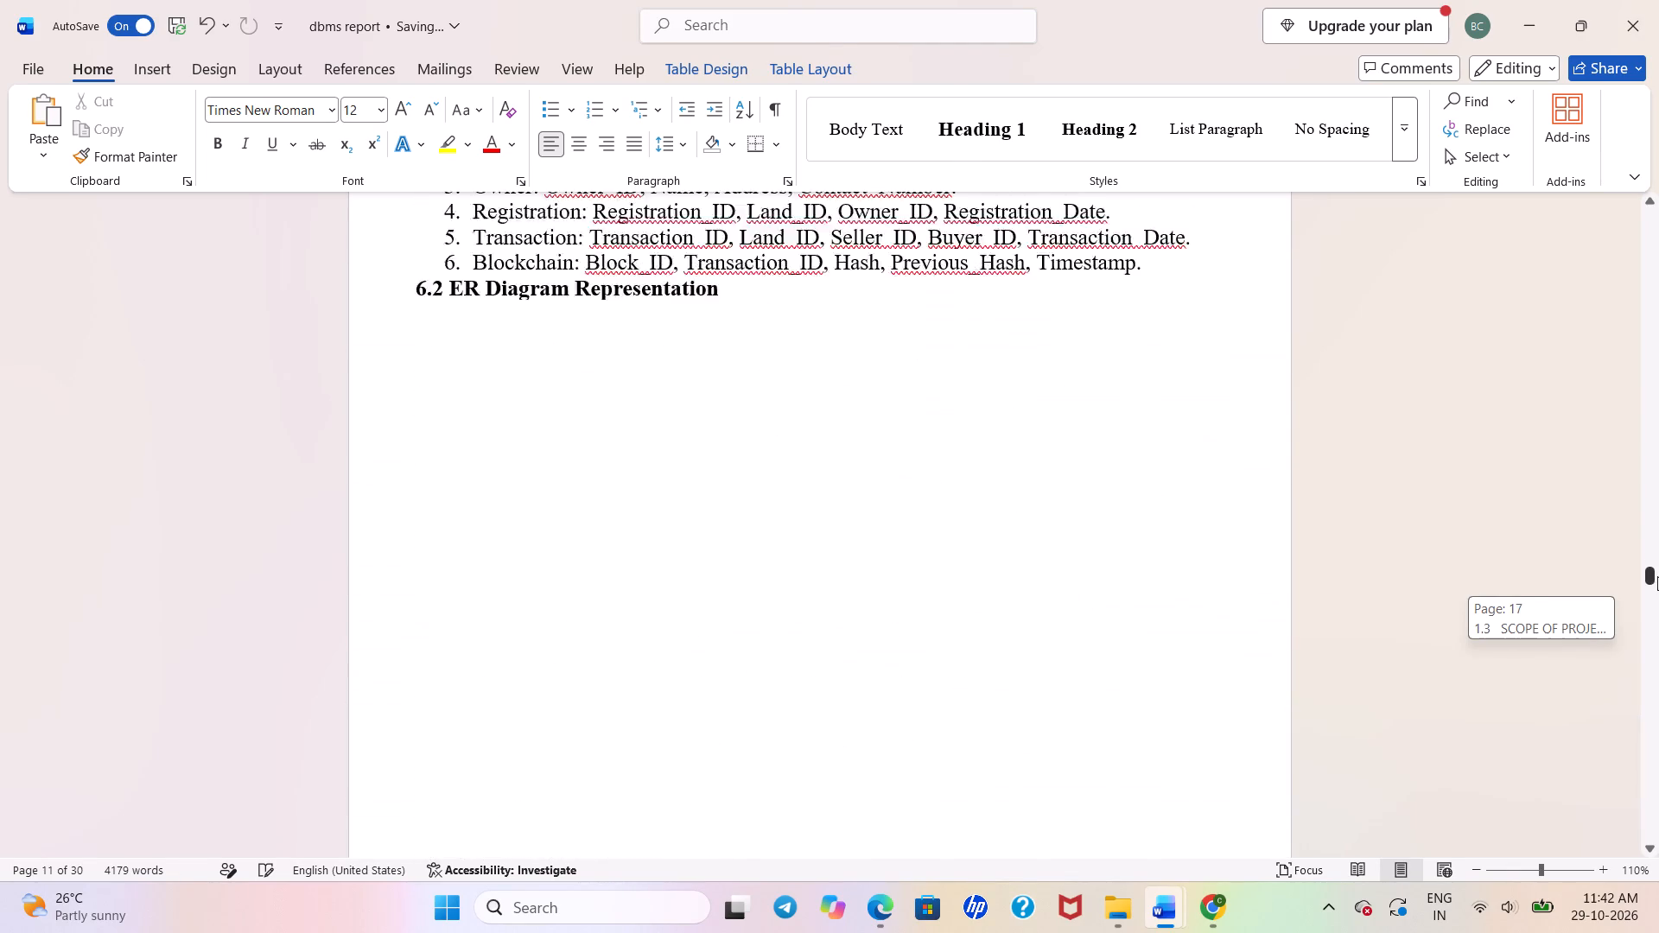
pyautogui.moveTo(1657, 576); pyautogui.dragTo(1657, 569)
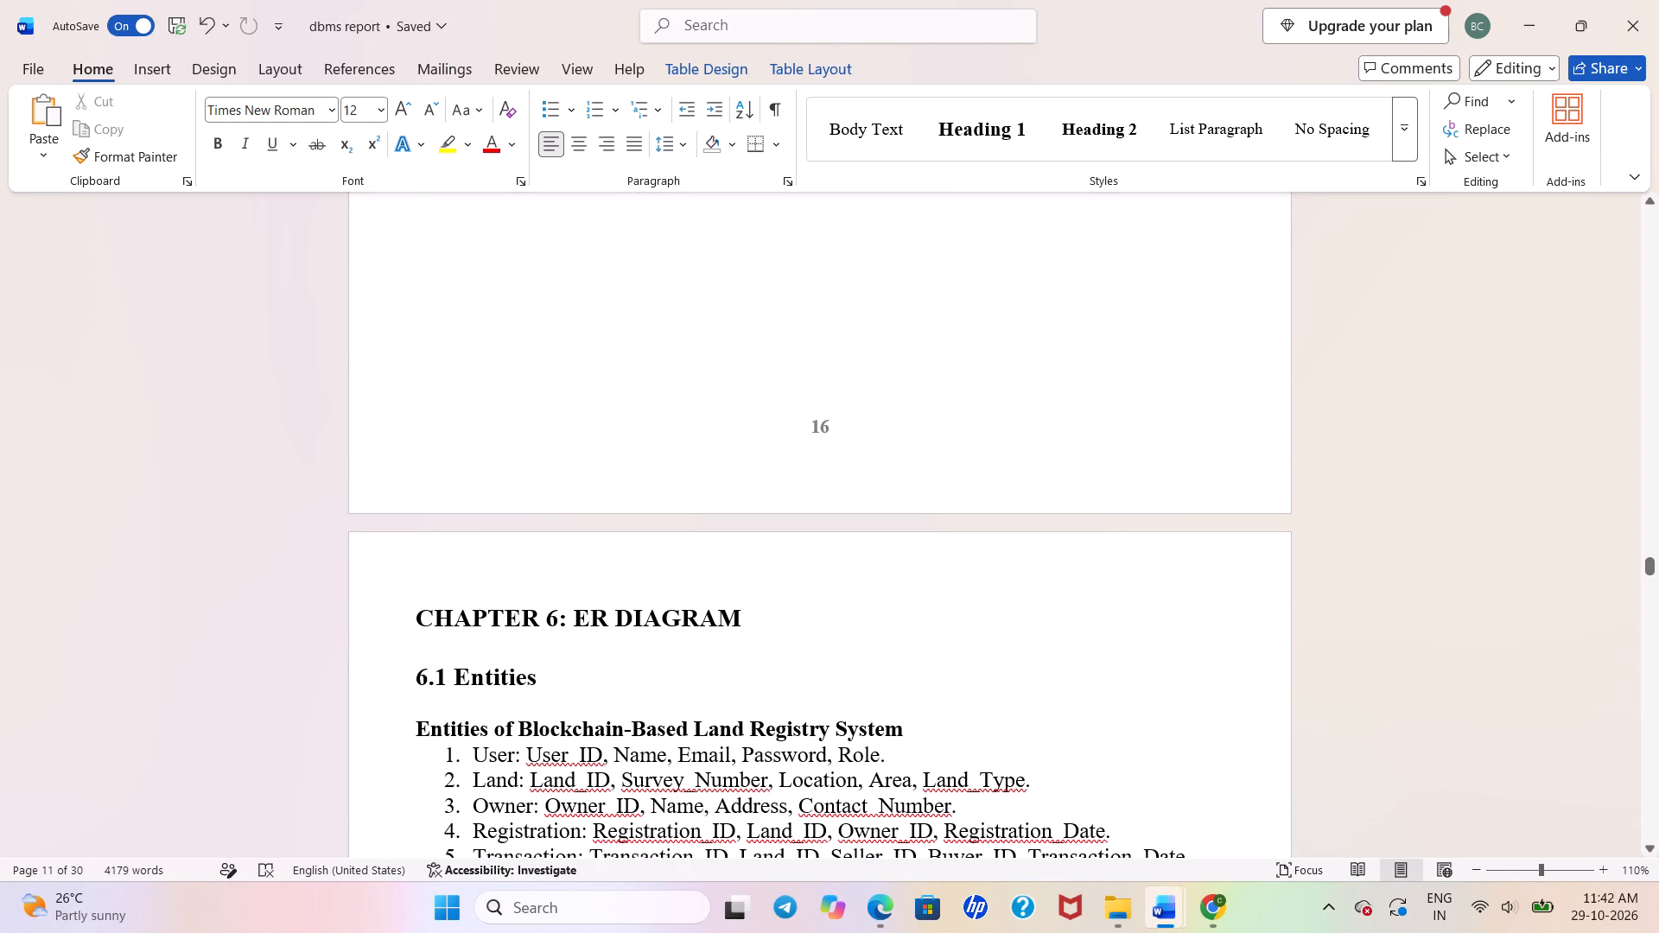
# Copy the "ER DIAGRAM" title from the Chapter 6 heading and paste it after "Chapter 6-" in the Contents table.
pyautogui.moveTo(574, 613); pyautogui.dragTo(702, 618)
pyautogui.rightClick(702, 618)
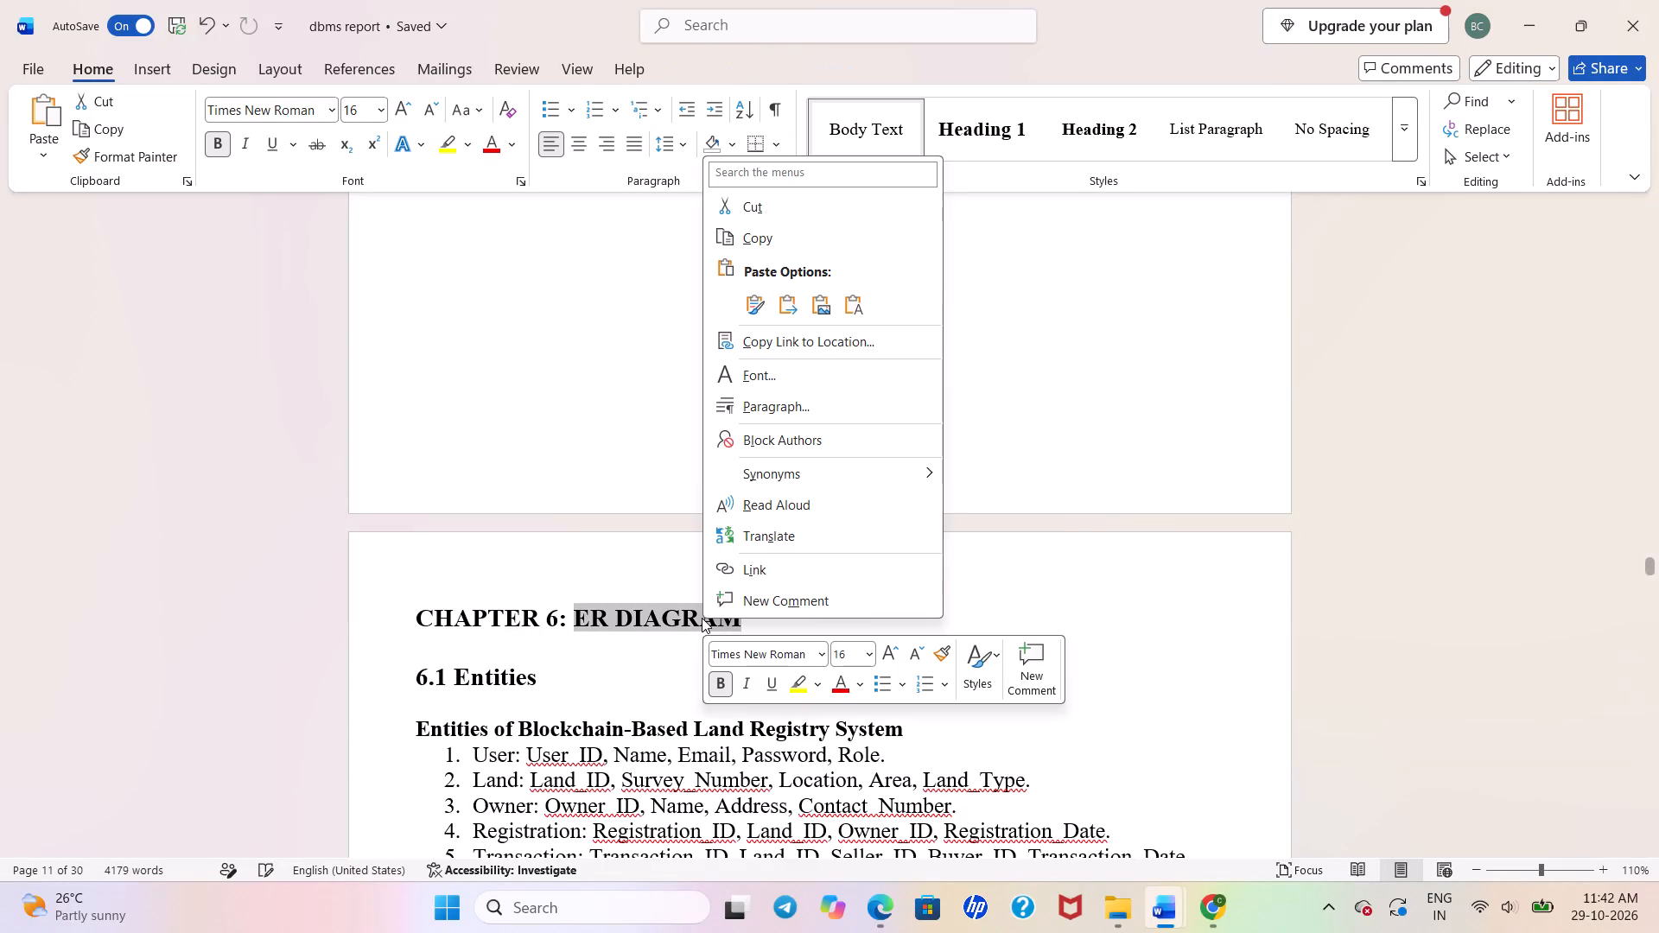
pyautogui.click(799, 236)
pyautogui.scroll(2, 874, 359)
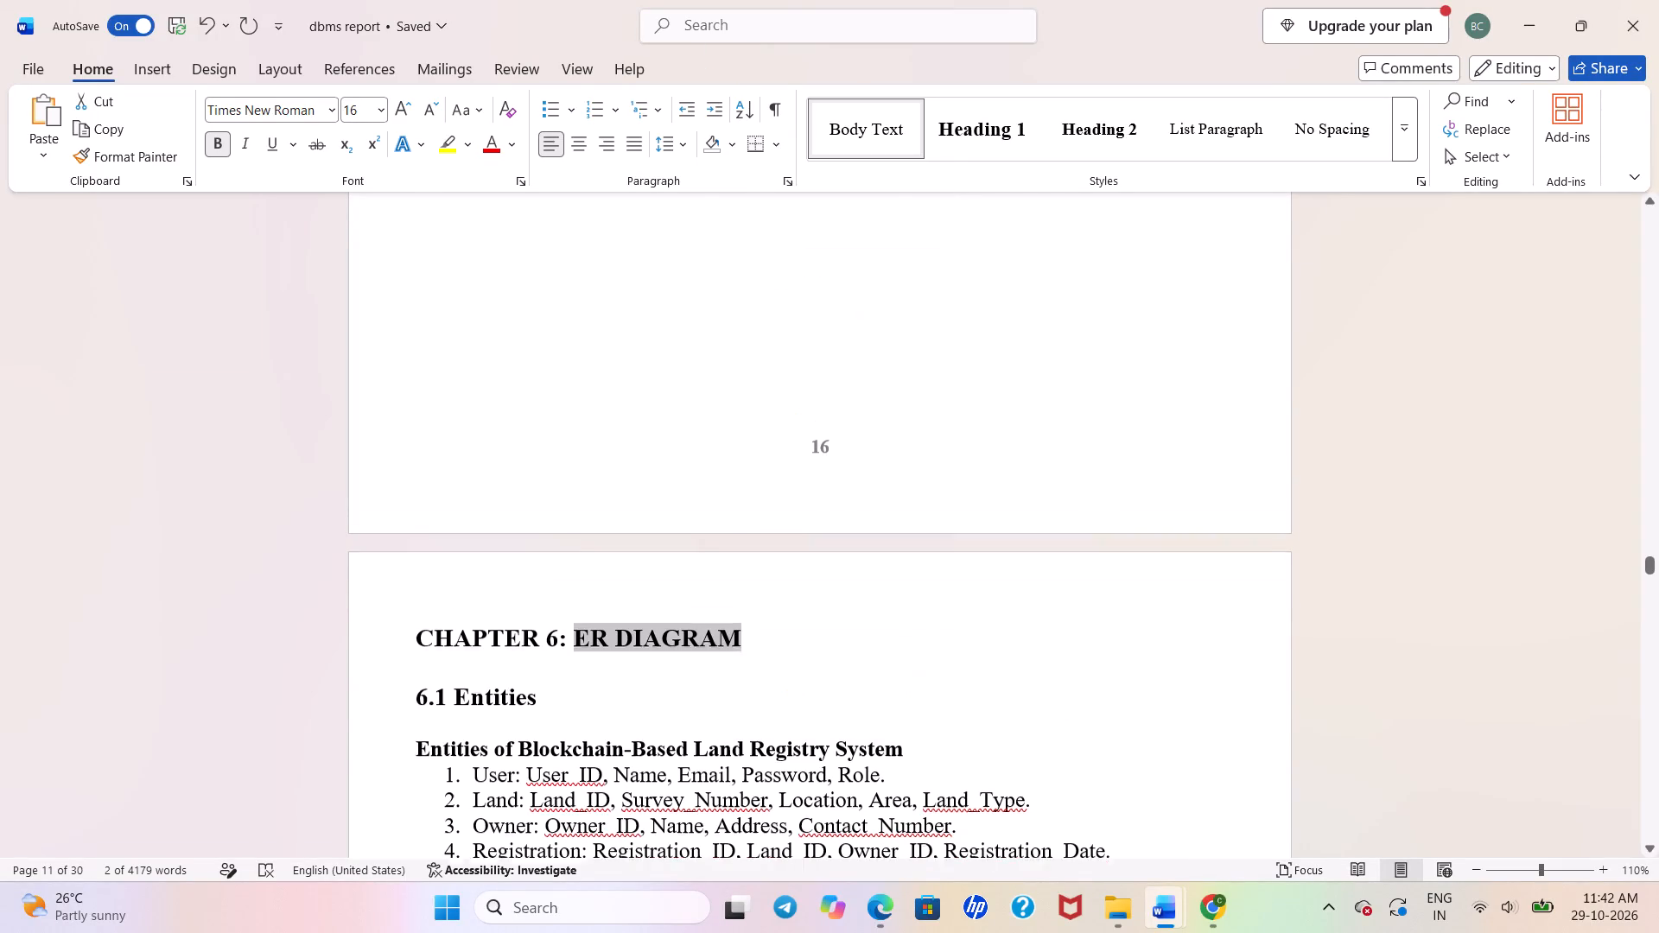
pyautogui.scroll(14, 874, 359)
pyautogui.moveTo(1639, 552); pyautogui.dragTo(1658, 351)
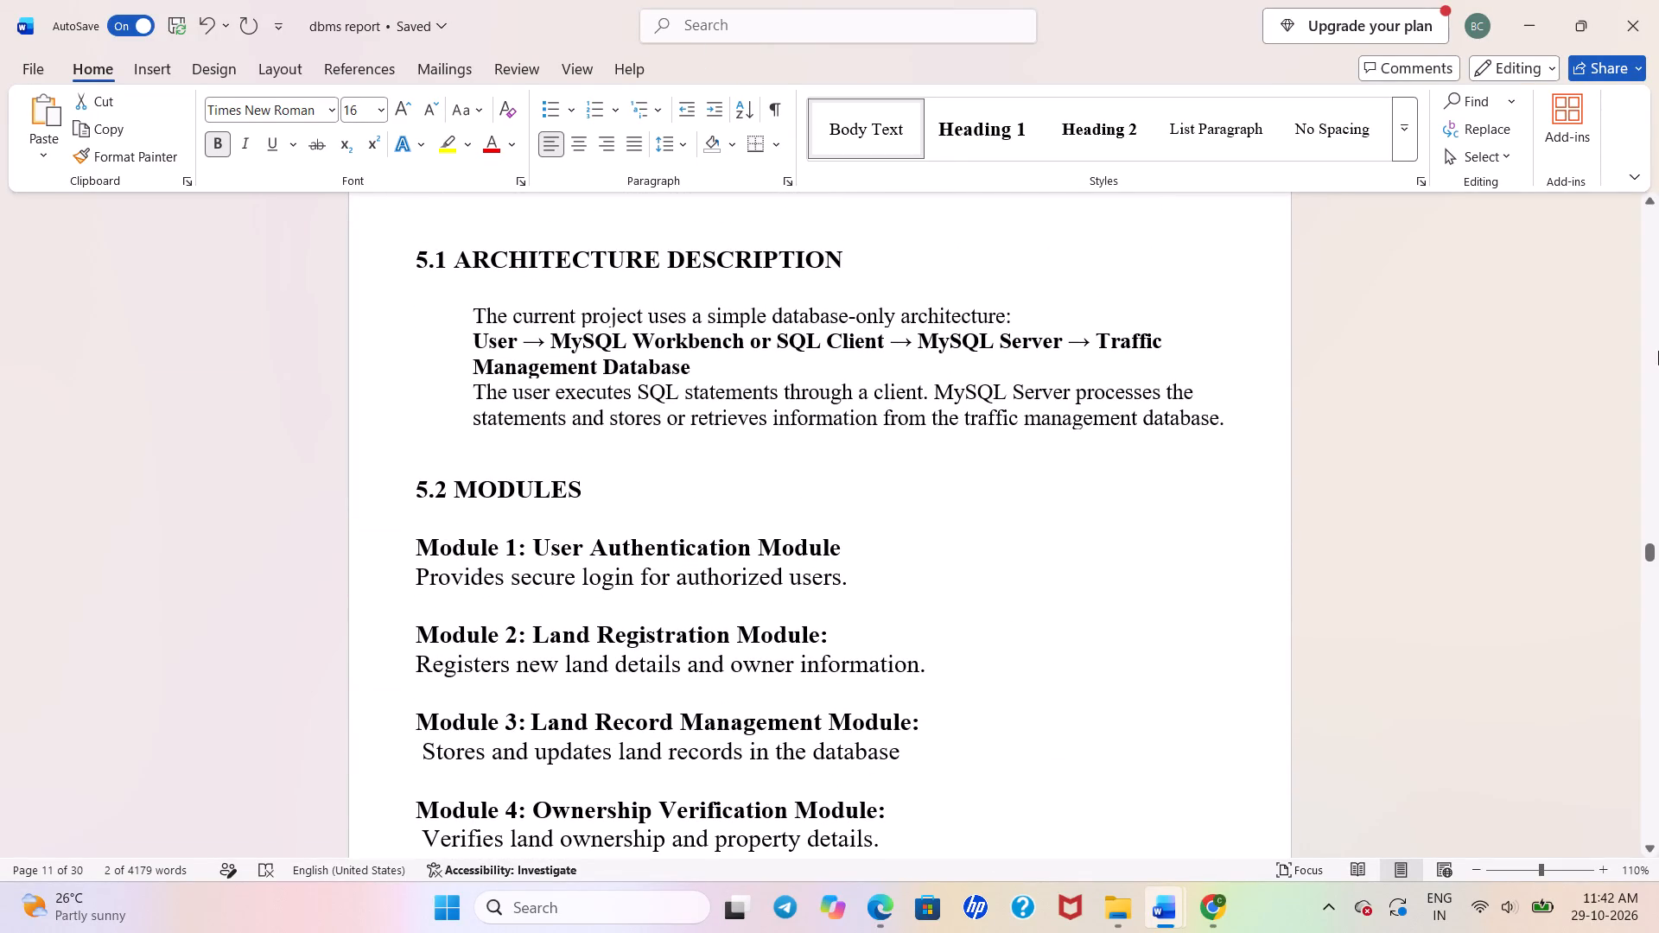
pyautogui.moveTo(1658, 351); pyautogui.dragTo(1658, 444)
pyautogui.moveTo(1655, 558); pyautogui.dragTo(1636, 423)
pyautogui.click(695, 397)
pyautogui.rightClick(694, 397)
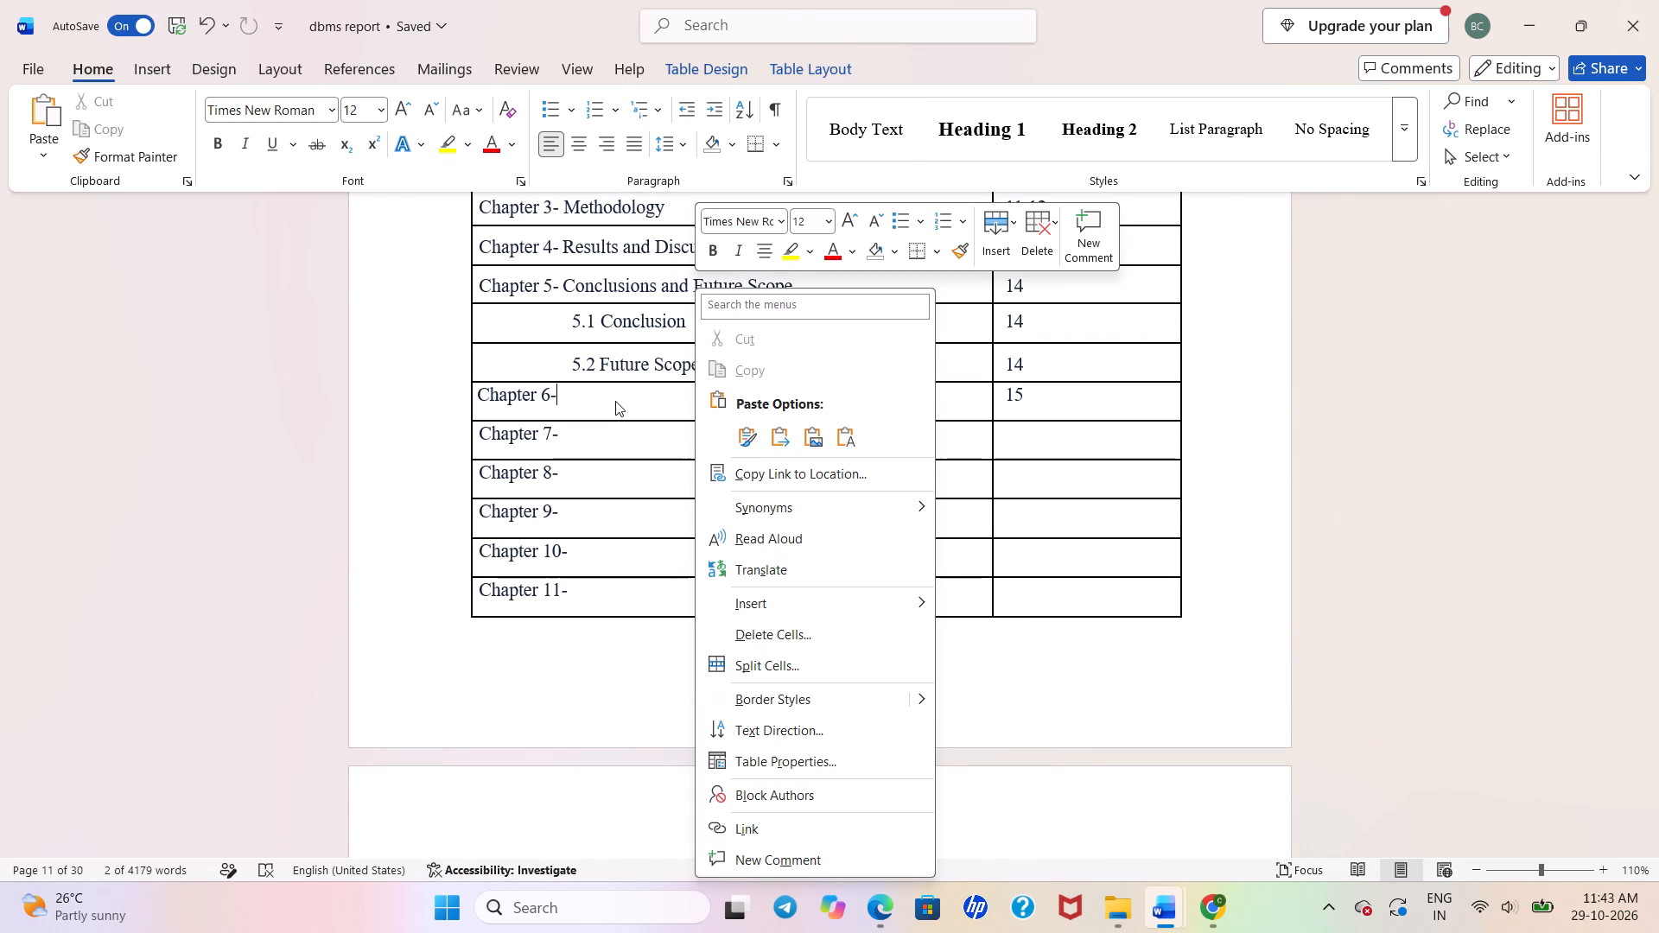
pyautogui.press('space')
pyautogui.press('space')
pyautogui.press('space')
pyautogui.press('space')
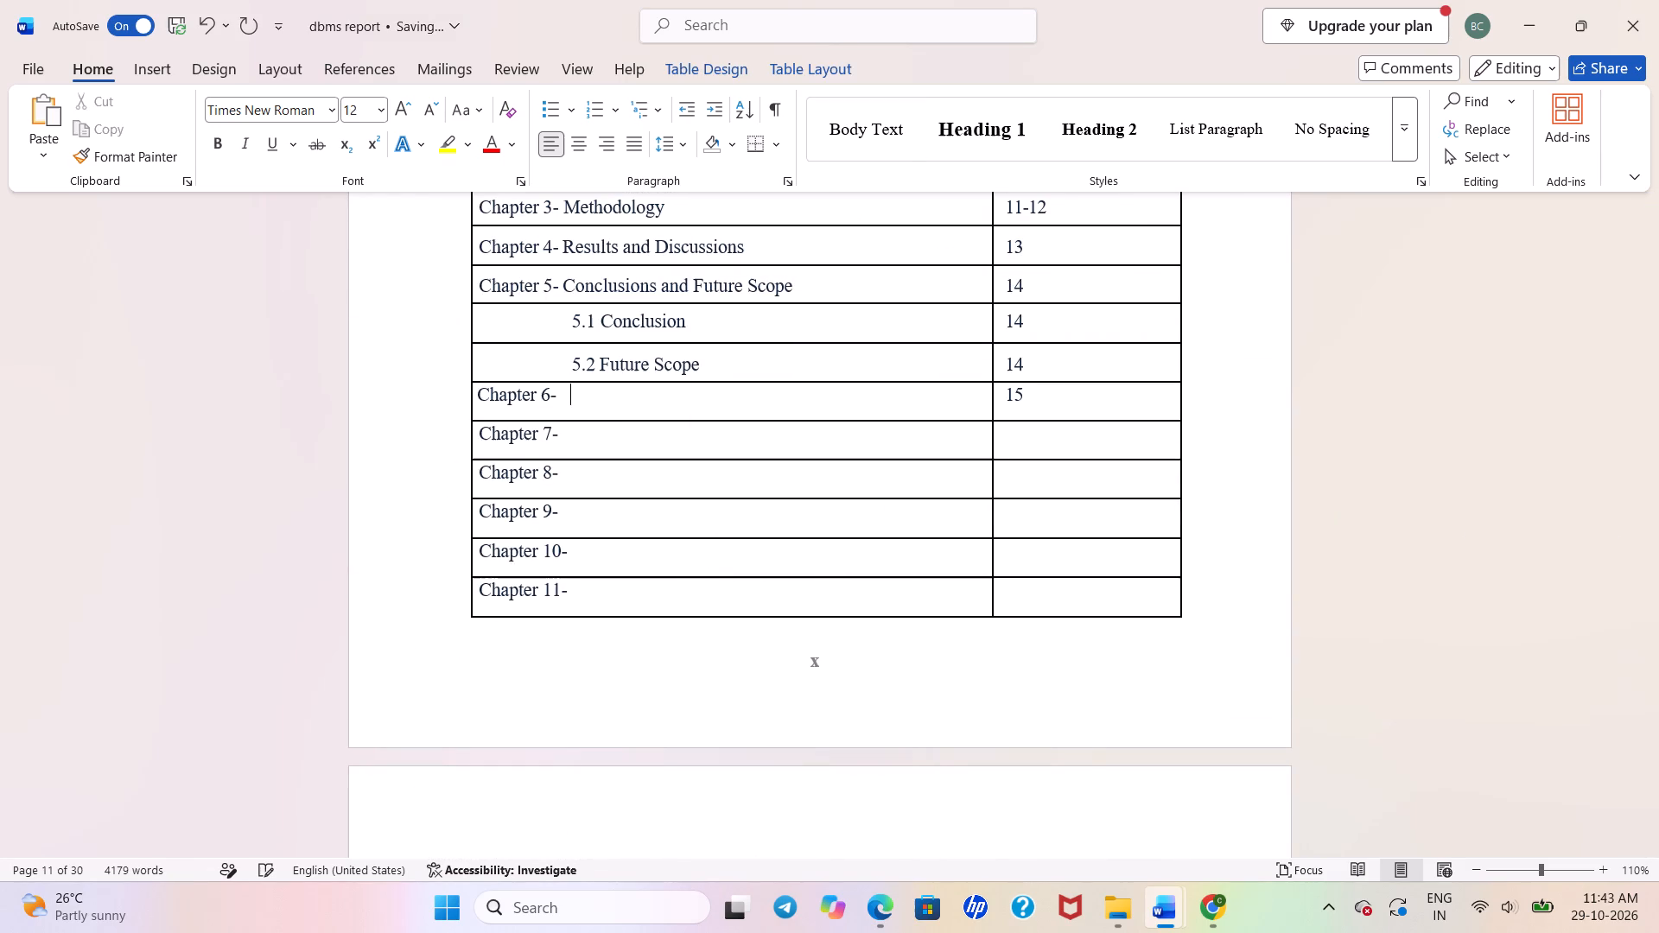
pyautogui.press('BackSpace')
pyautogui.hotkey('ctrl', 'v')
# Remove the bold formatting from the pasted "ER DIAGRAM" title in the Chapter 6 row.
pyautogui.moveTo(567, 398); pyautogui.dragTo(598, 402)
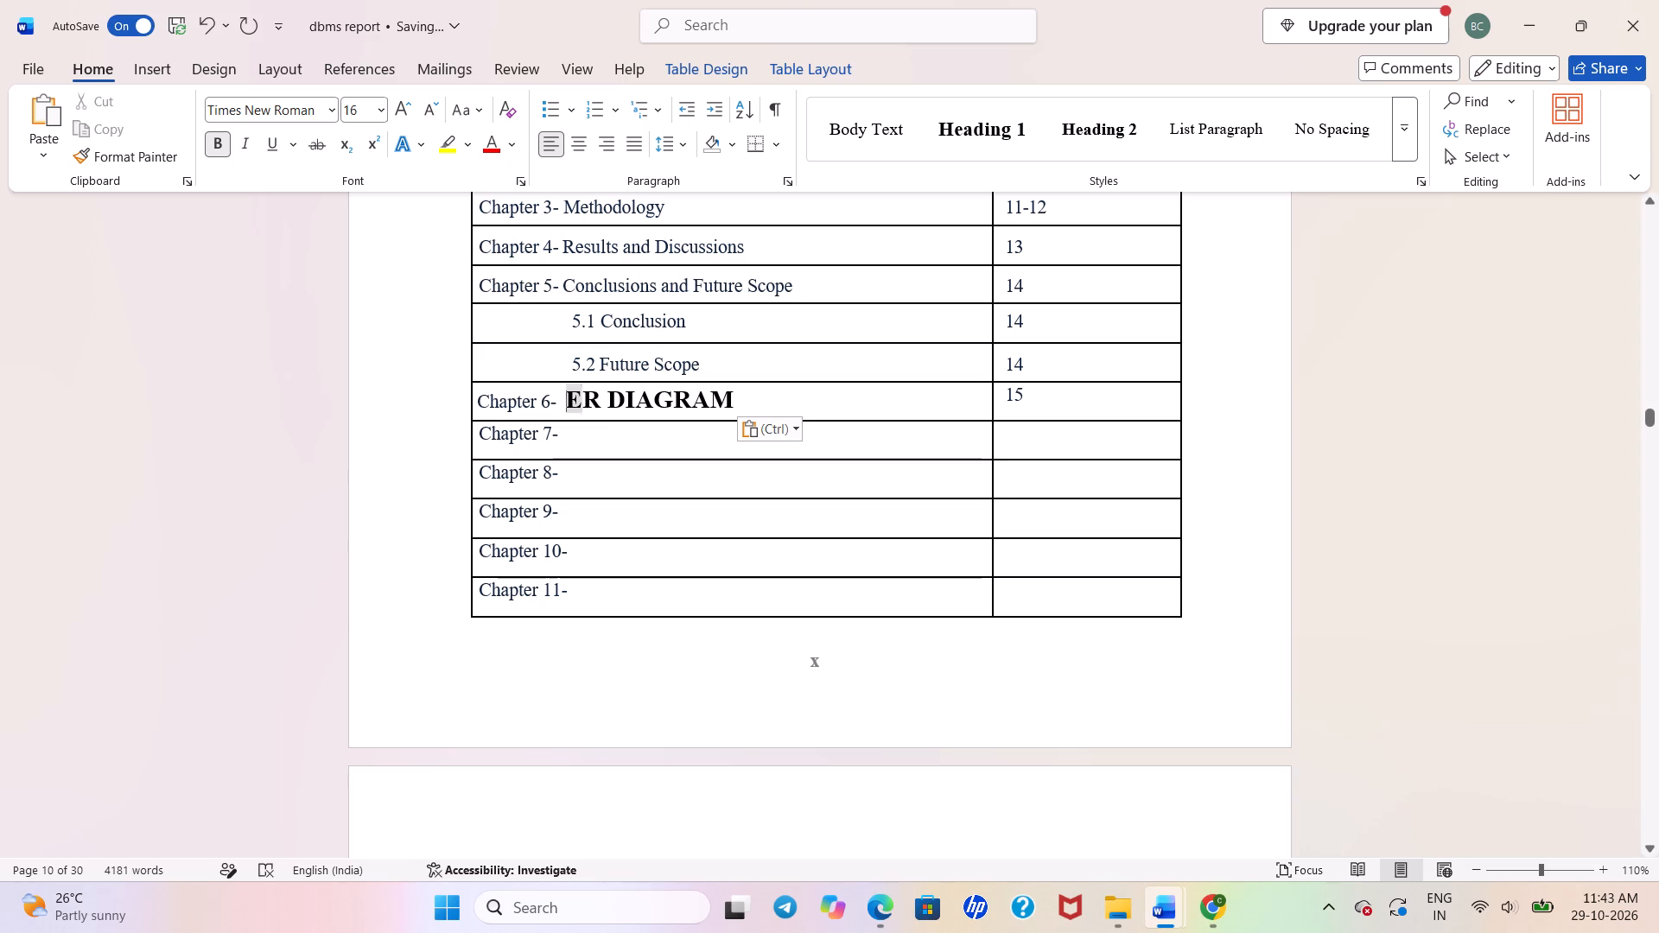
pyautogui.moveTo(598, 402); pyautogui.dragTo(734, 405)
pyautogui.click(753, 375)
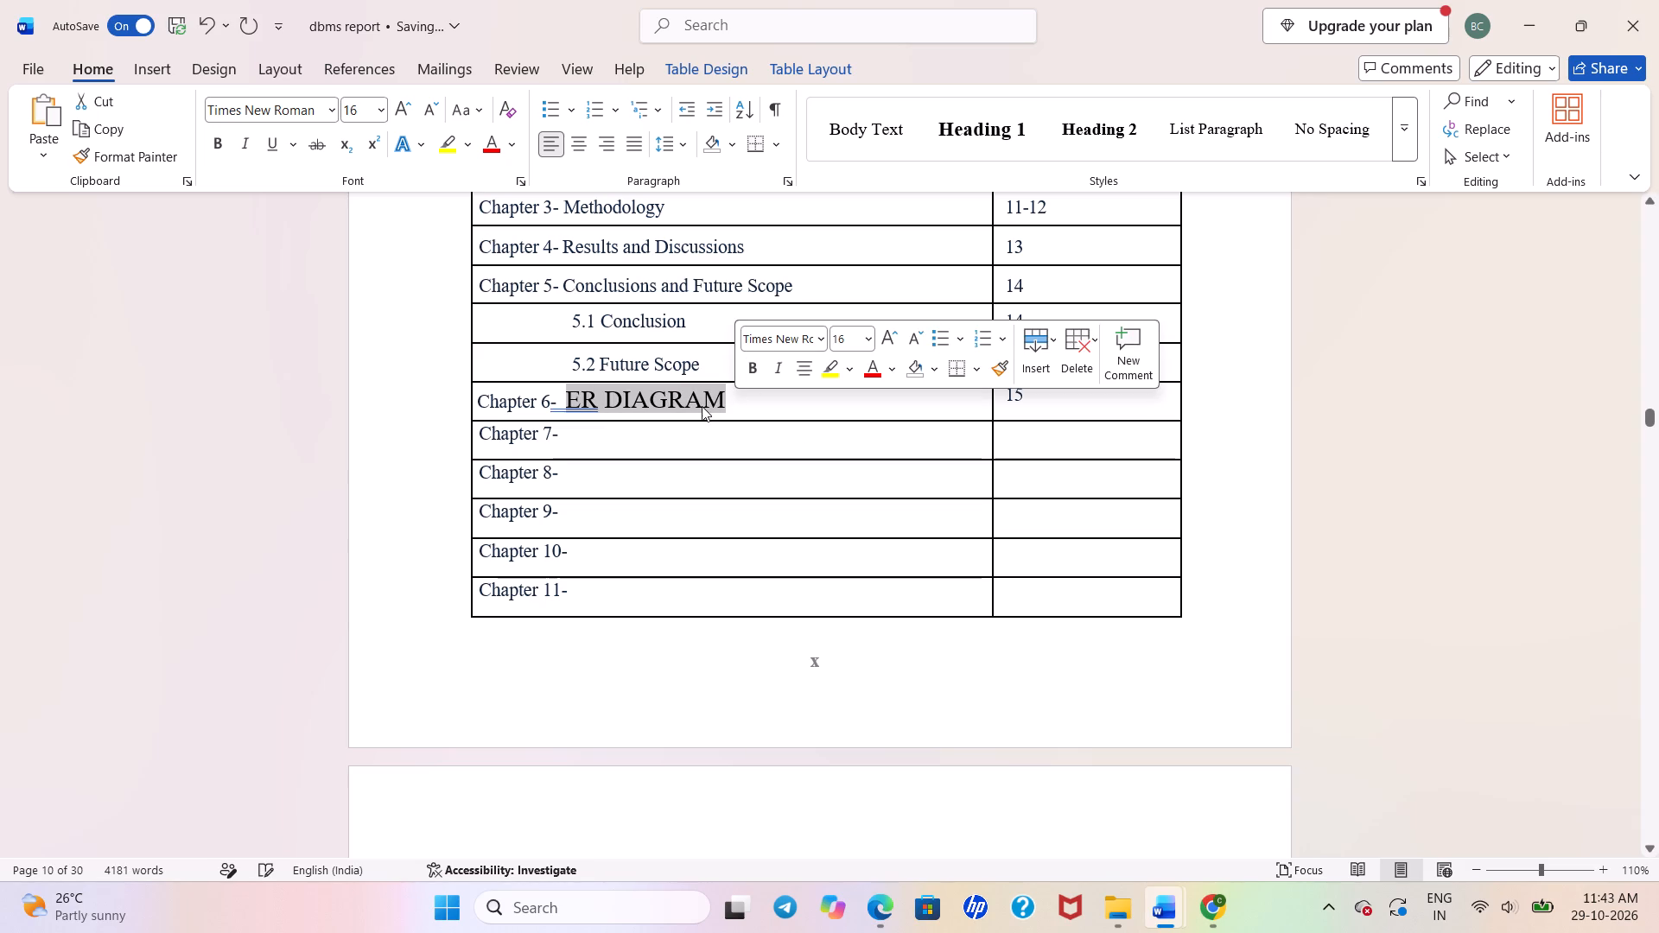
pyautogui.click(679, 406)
# Replace the pasted title in the Chapter 6 Contents row with "ER-Diagram", matching the 12 pt text of the other rows.
pyautogui.moveTo(568, 397); pyautogui.dragTo(709, 406)
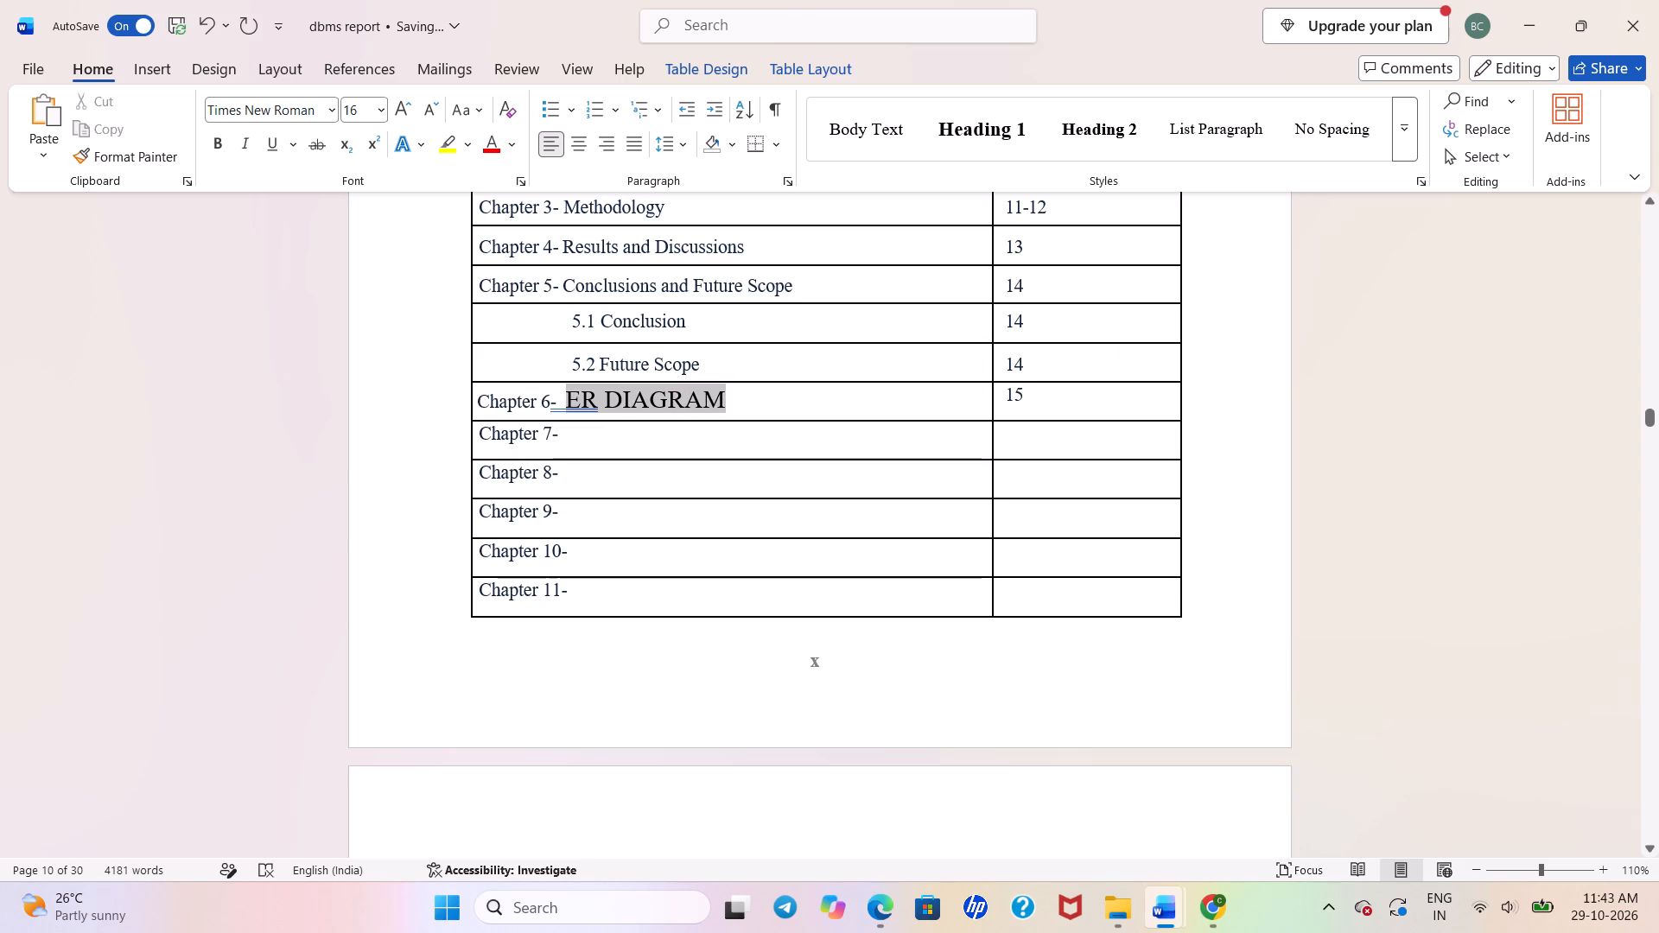
pyautogui.moveTo(709, 406); pyautogui.dragTo(729, 406)
pyautogui.press('BackSpace')
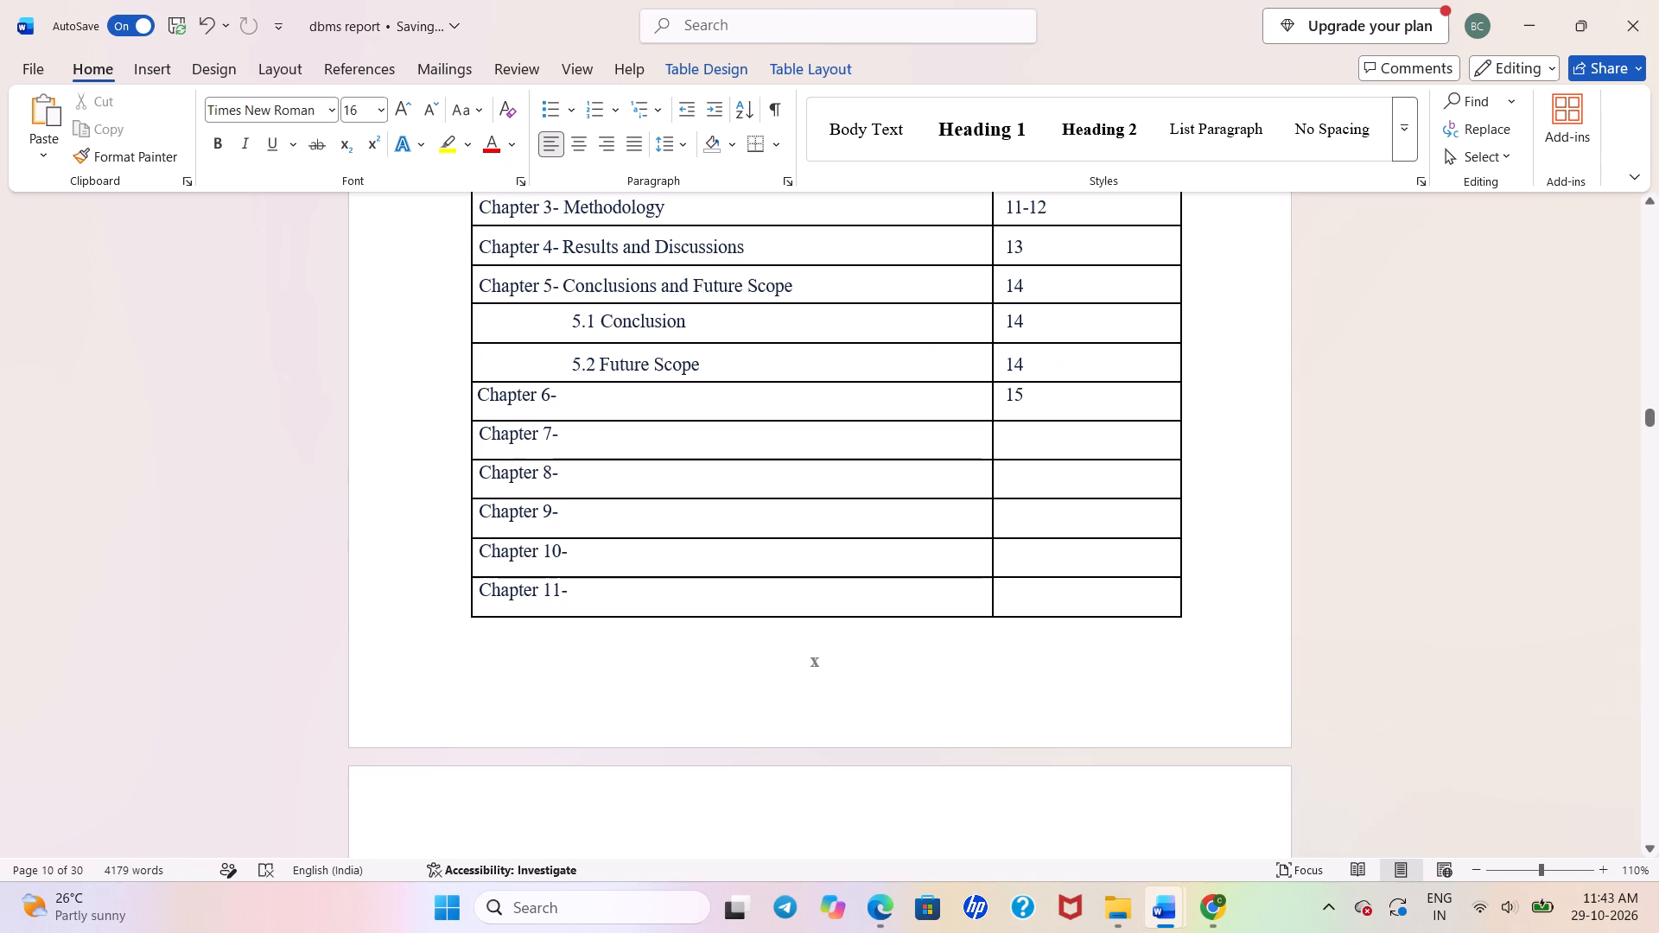
pyautogui.press('r')
pyautogui.press('BackSpace')
pyautogui.write('ER')
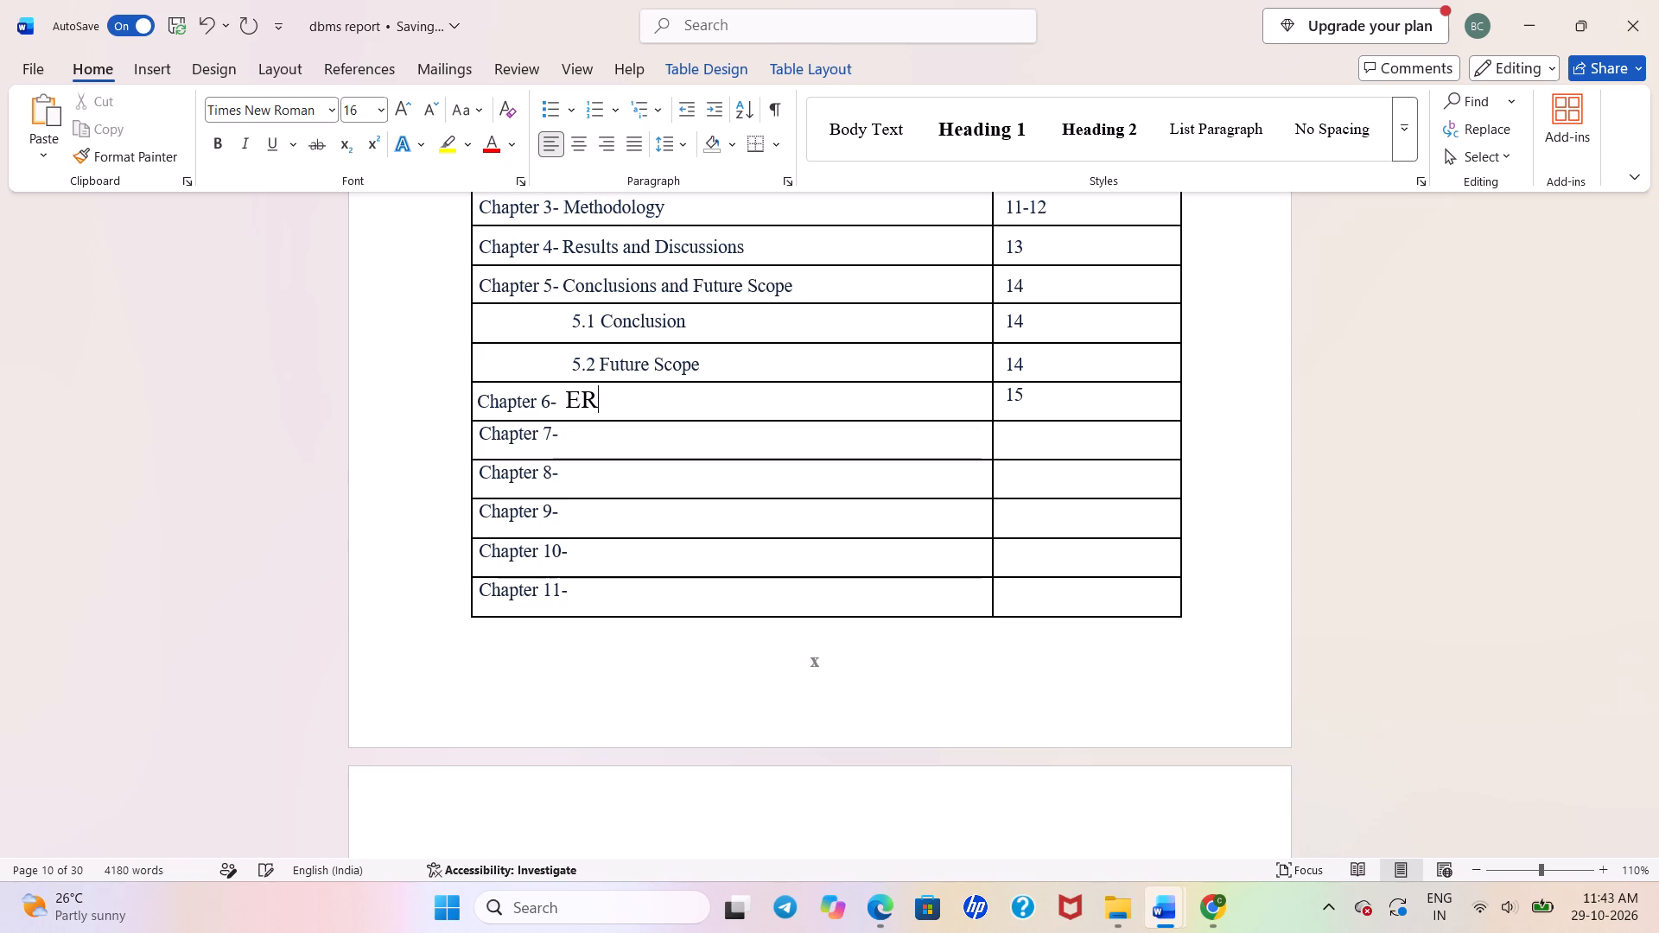
pyautogui.write('\\\\')
pyautogui.press('BackSpace')
pyautogui.press('BackSpace')
pyautogui.press('BackSpace')
pyautogui.press('BackSpace')
pyautogui.press('BackSpace')
pyautogui.write('er')
pyautogui.press('BackSpace')
pyautogui.press('BackSpace')
pyautogui.press('e')
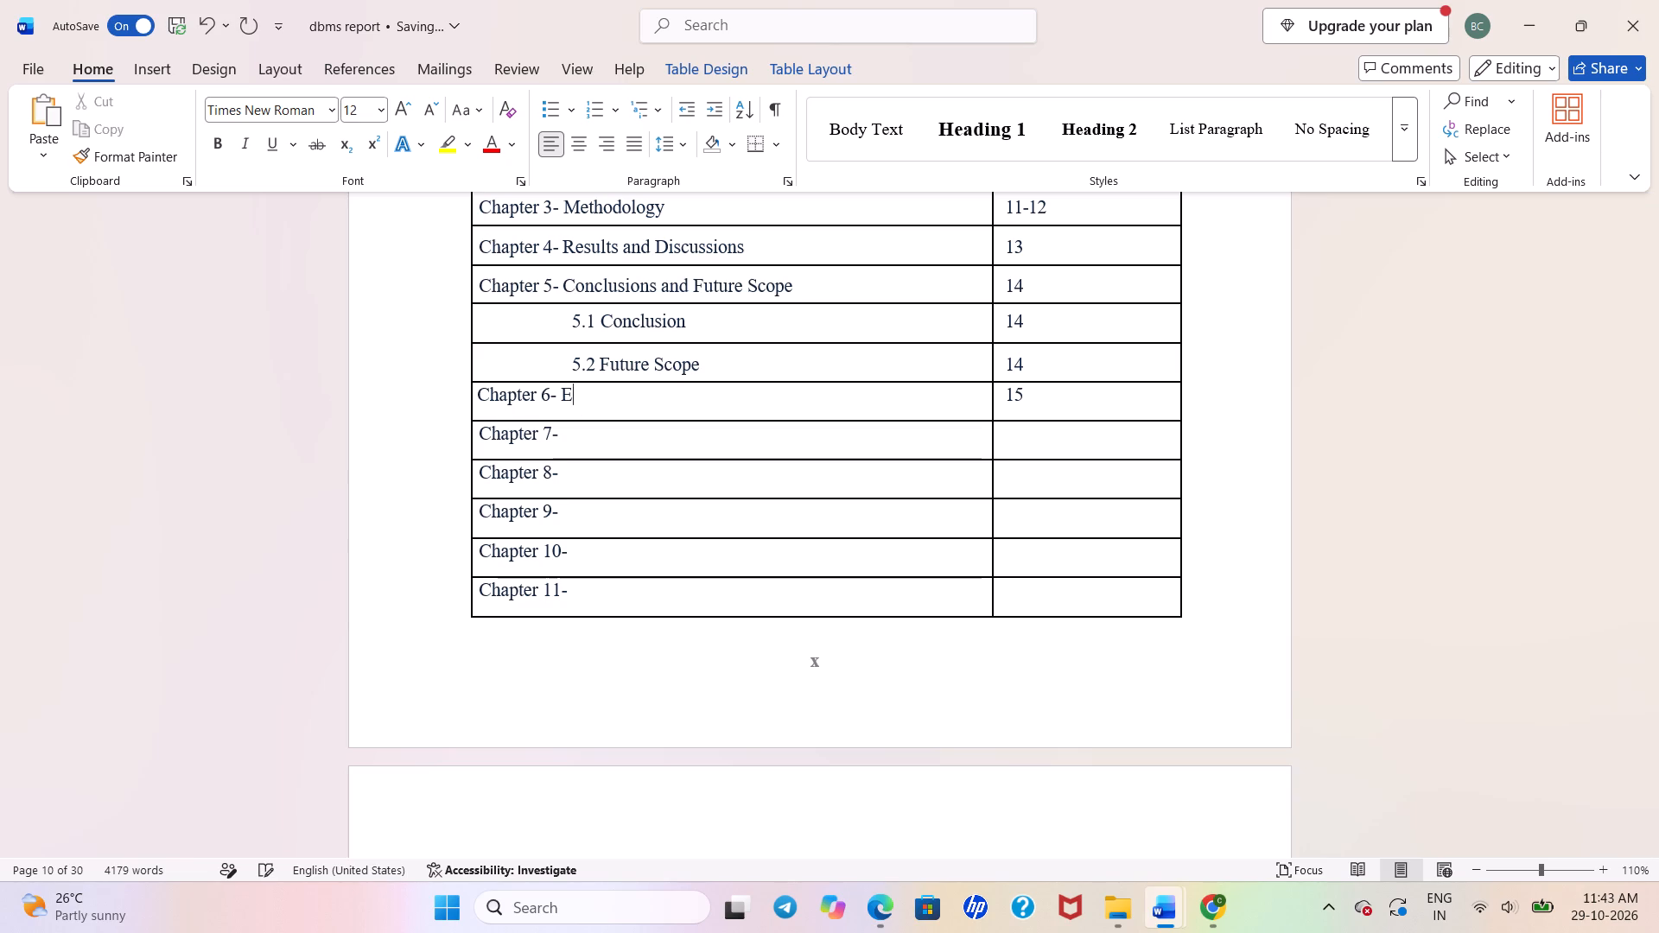
pyautogui.press('r')
pyautogui.write('-d')
pyautogui.press('BackSpace')
pyautogui.write('iagra')
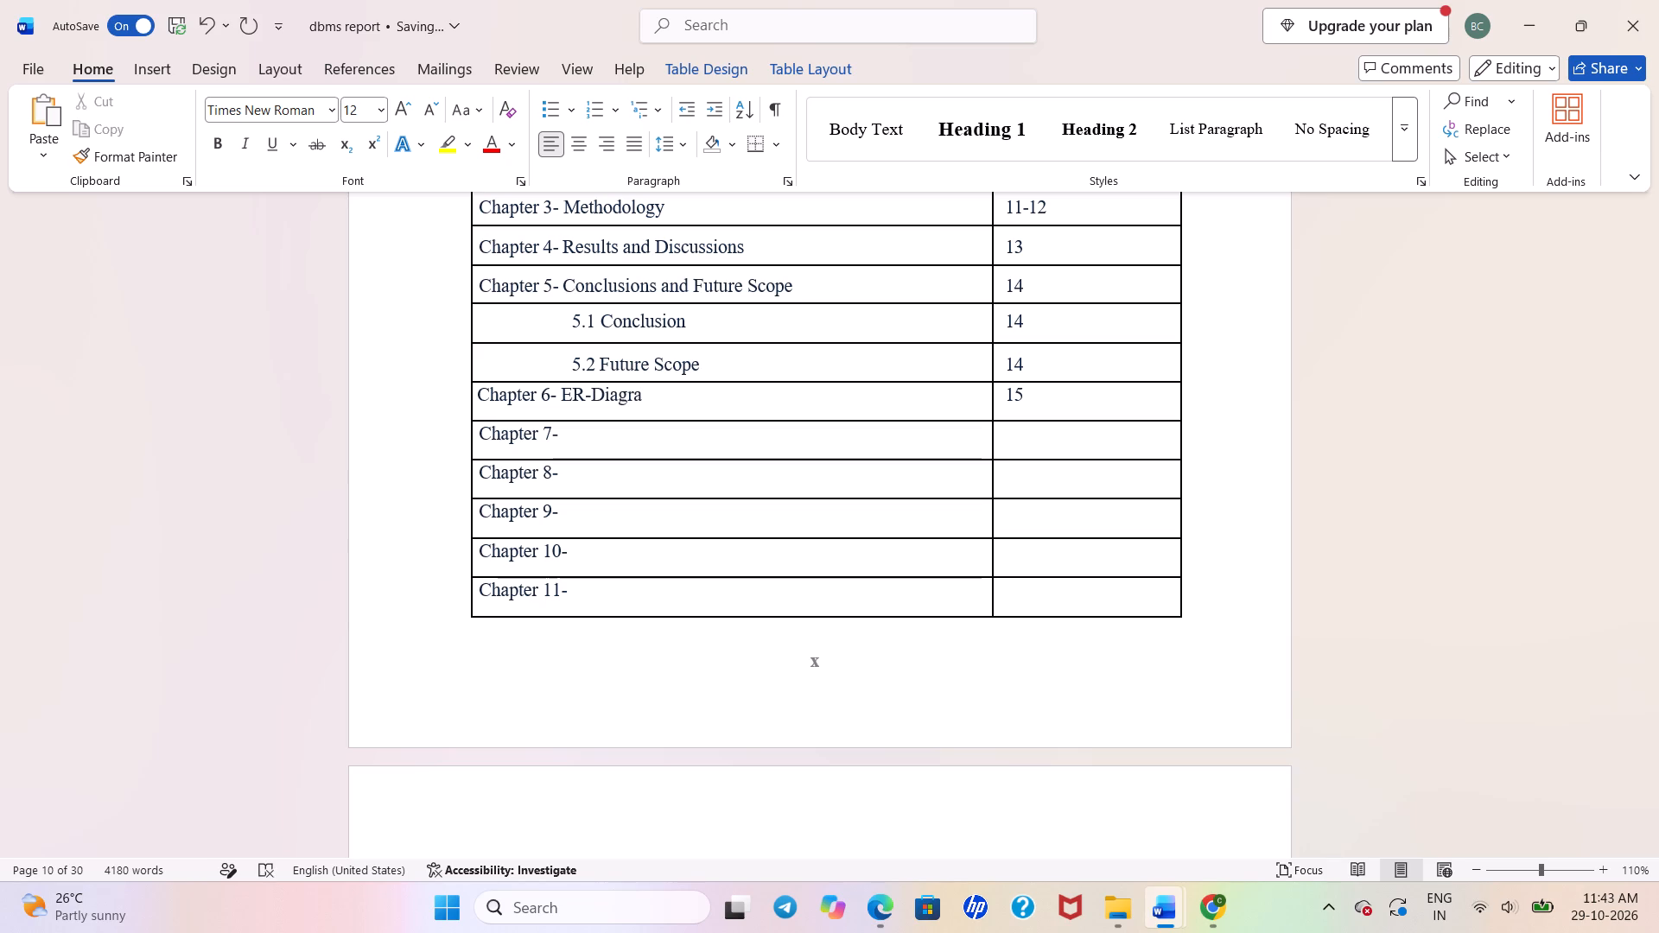
pyautogui.press('m')
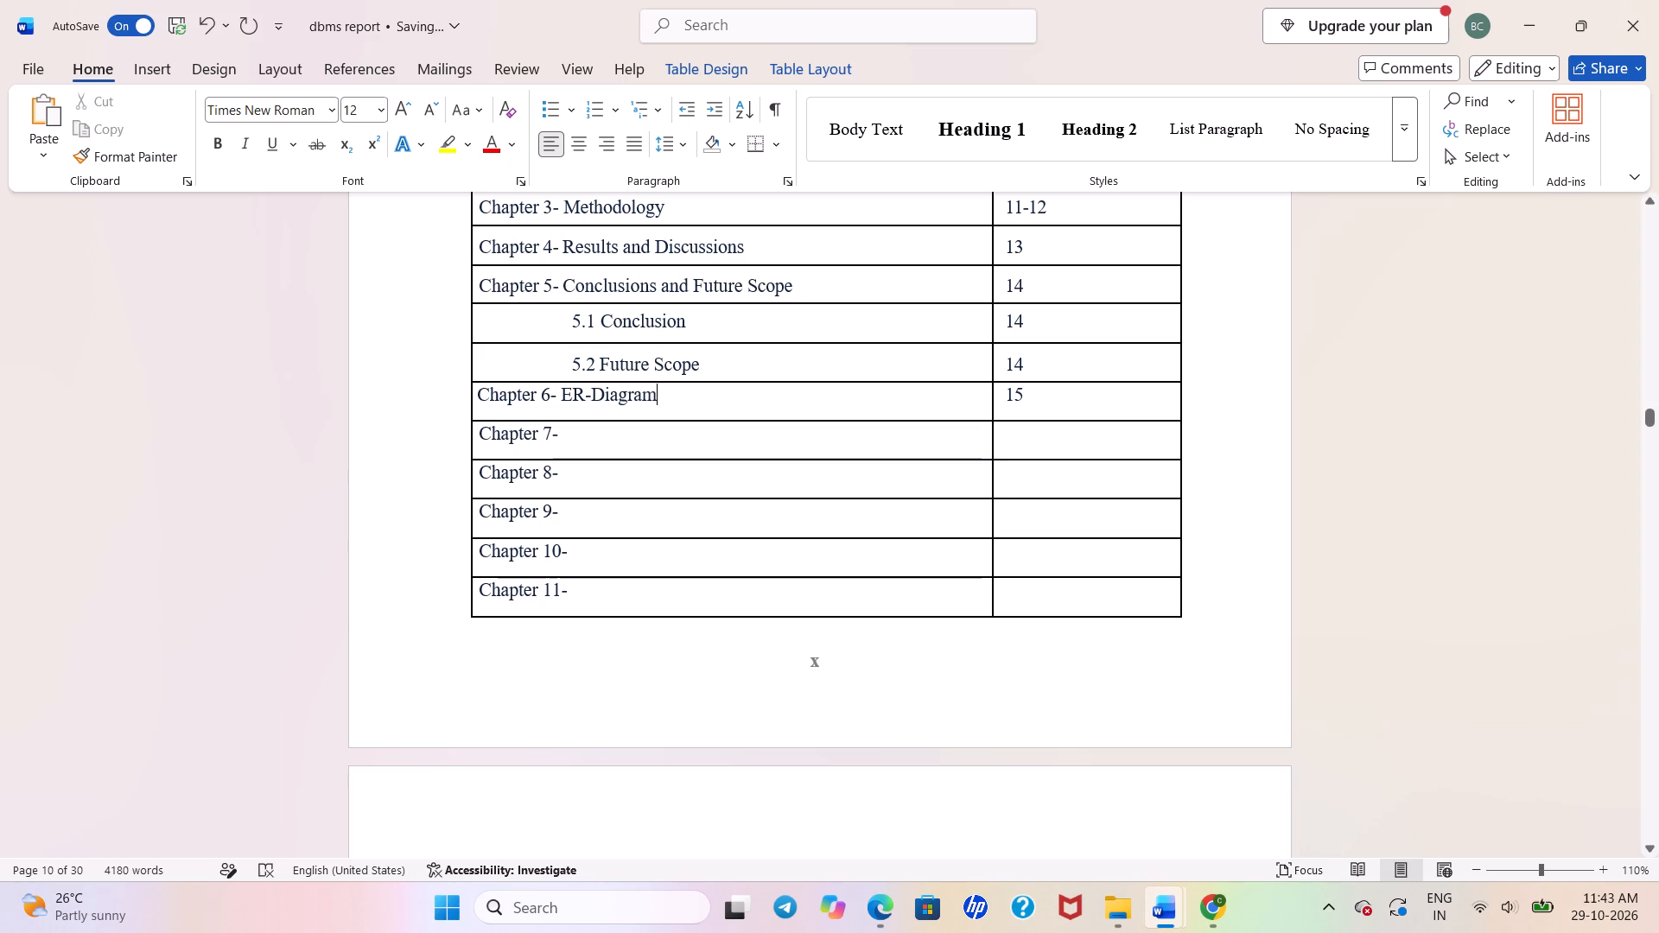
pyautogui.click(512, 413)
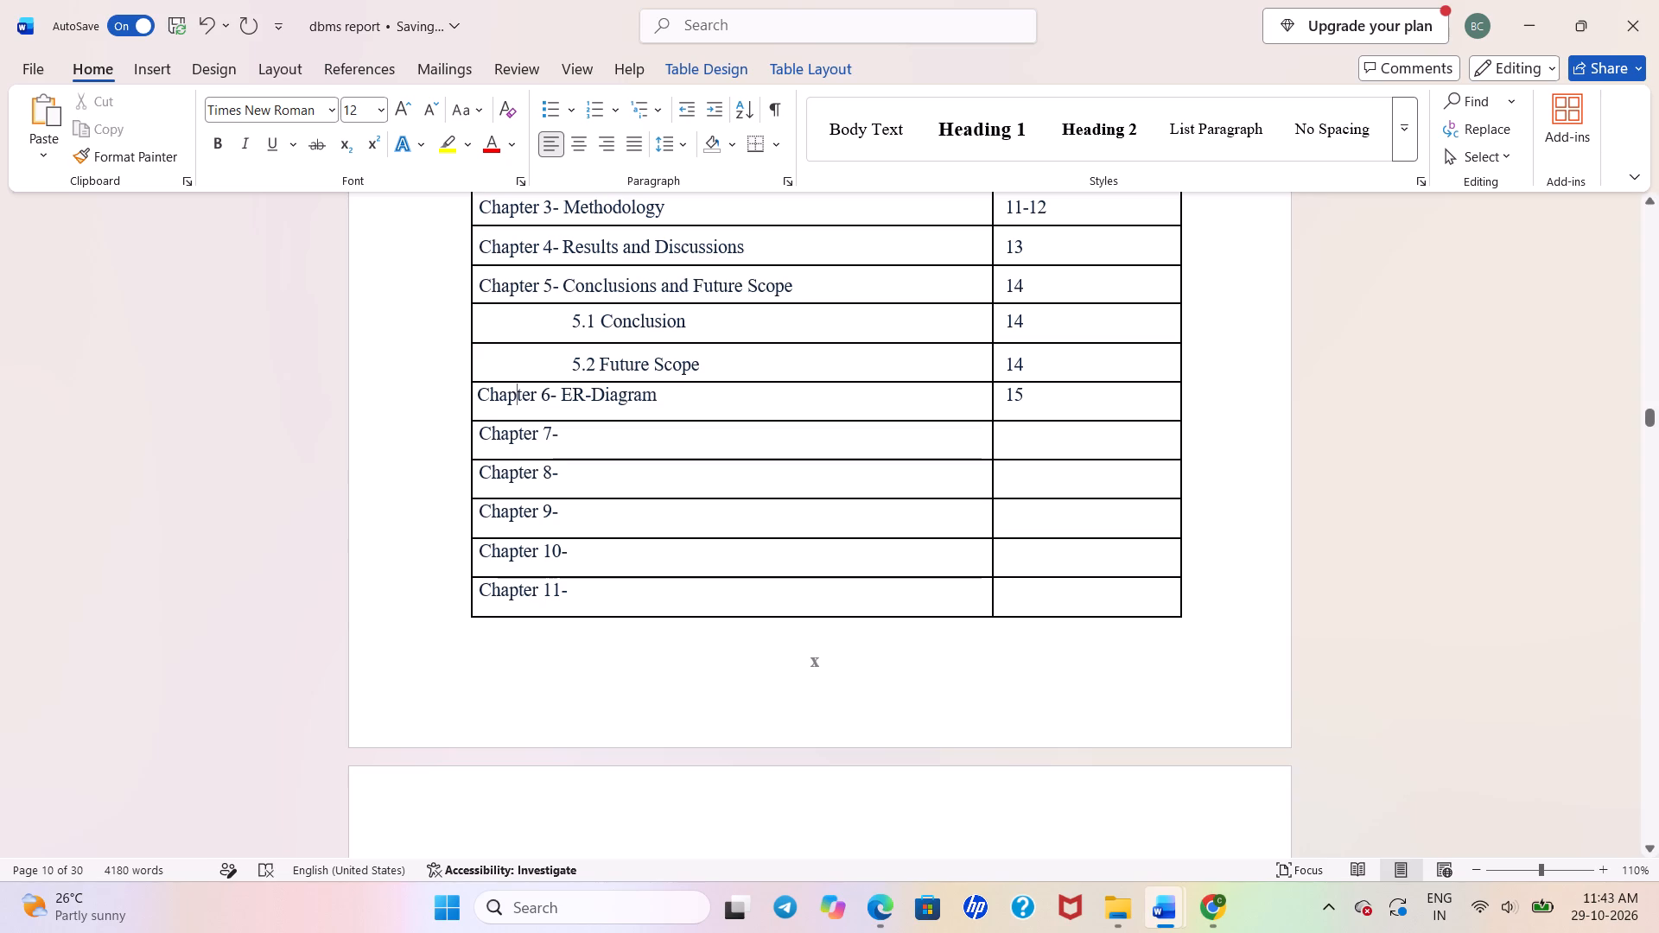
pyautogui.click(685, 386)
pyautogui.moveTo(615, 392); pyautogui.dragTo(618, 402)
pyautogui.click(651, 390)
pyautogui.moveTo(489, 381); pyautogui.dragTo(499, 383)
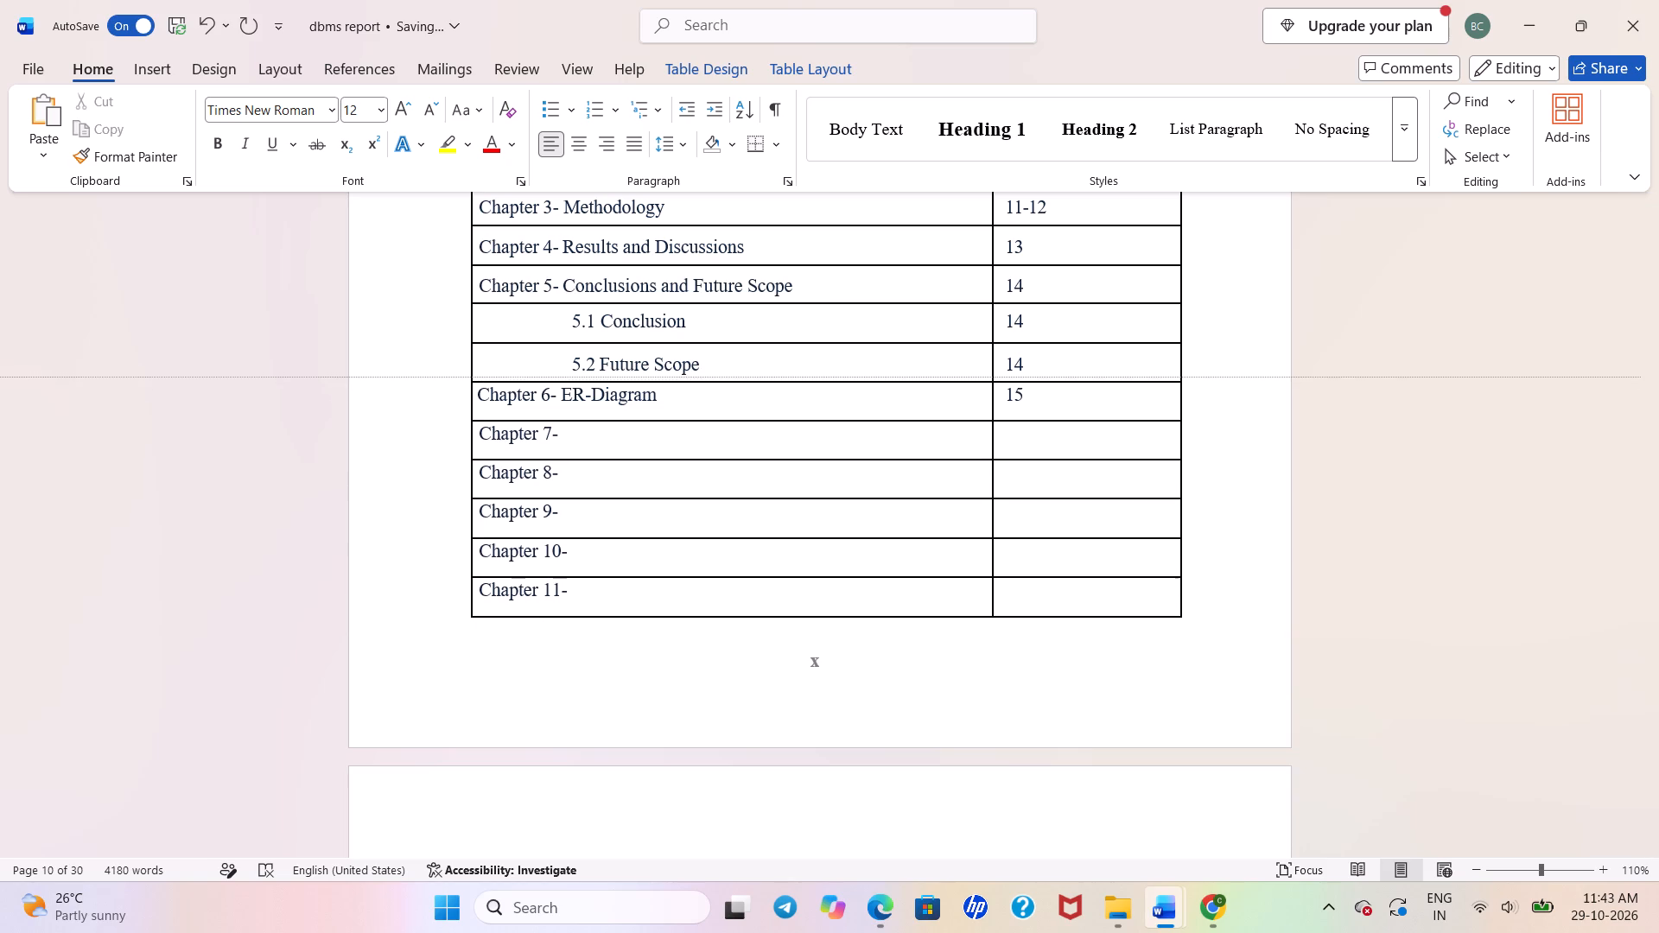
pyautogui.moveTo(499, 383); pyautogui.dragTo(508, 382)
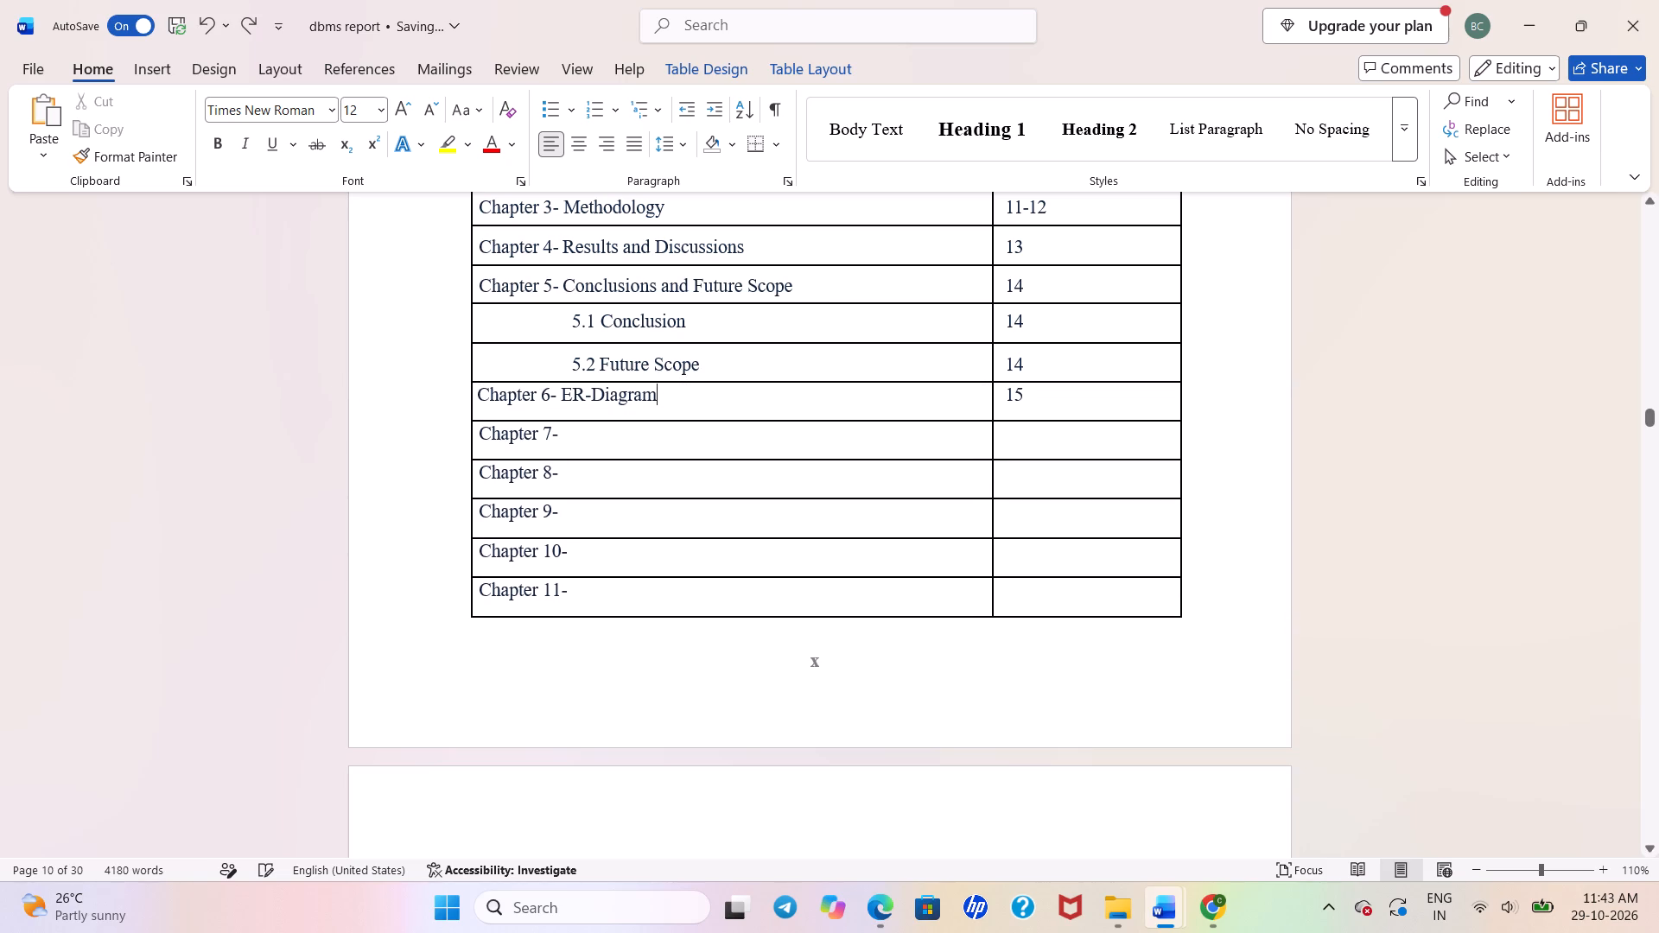
# Delete the duplicate "CHAPTER 7: RELATIONAL DATABASE SCHEMA" heading line directly above section 7.1 User Table.
pyautogui.click(590, 437)
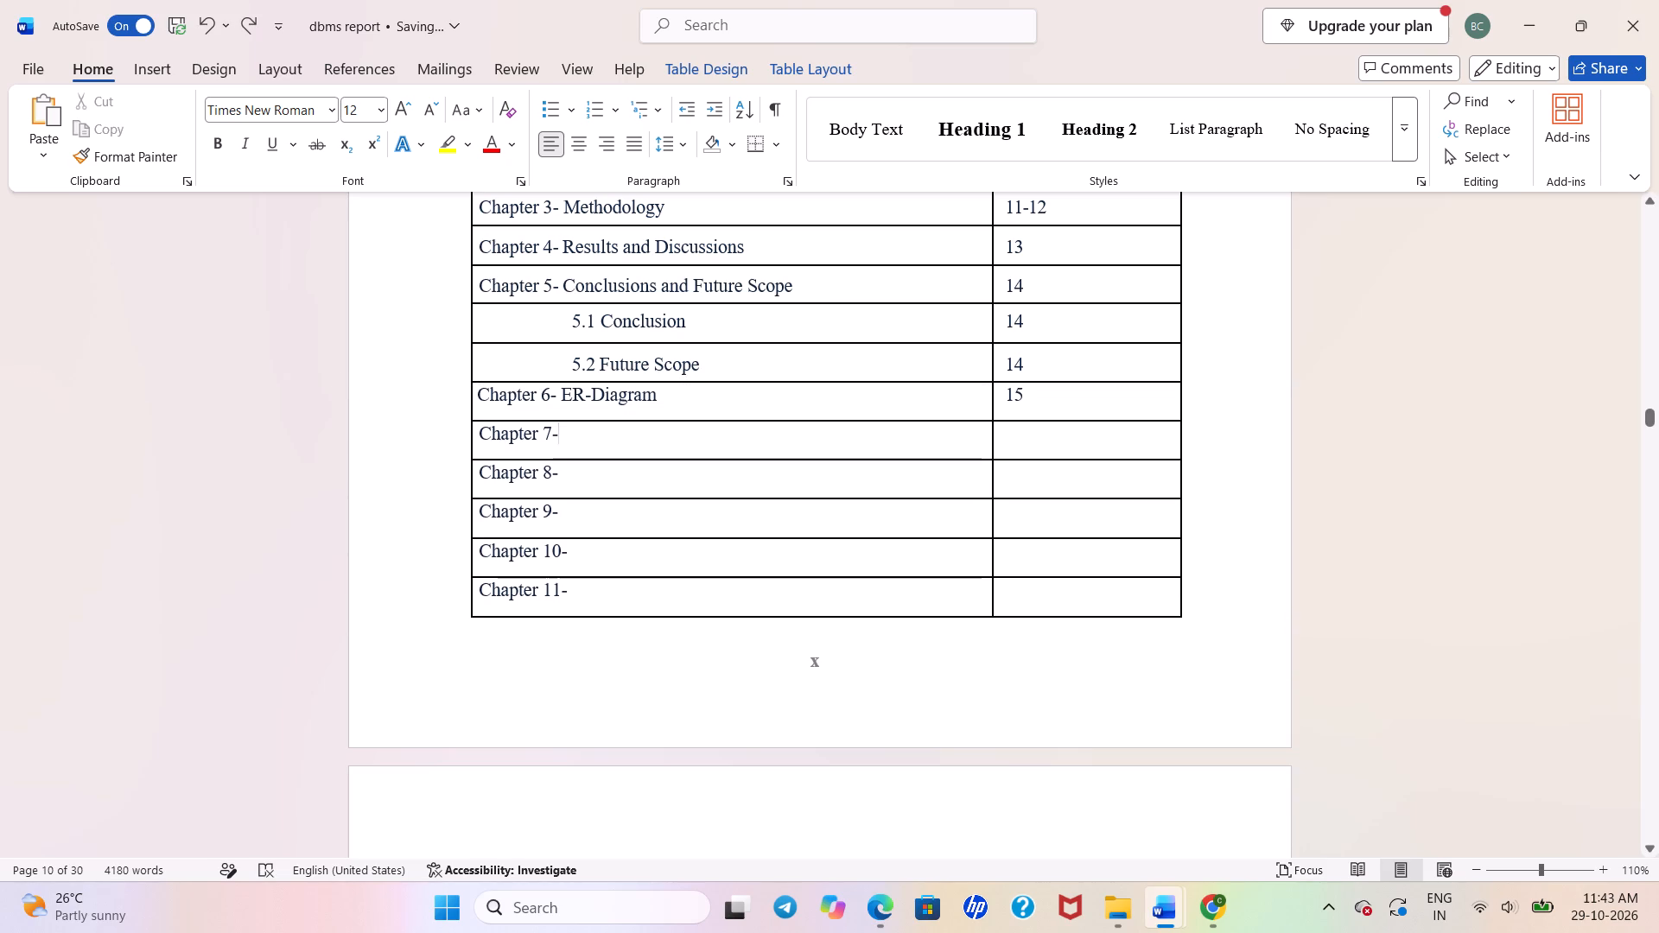
pyautogui.moveTo(1658, 422); pyautogui.dragTo(1658, 541)
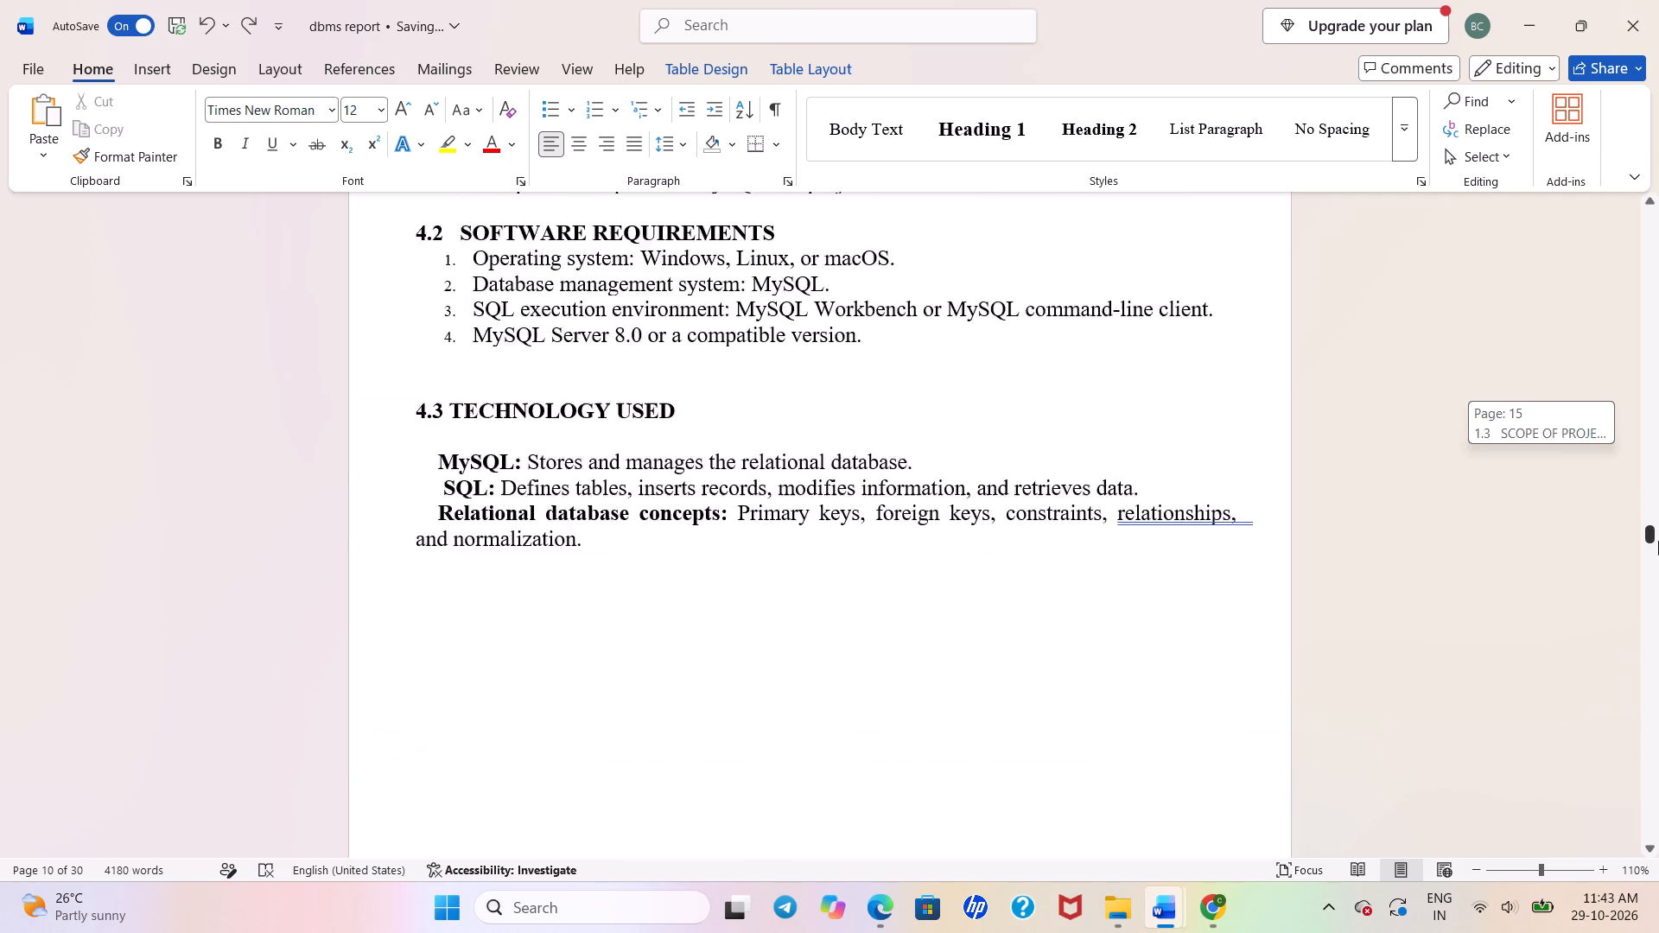
pyautogui.moveTo(1658, 541); pyautogui.dragTo(1658, 603)
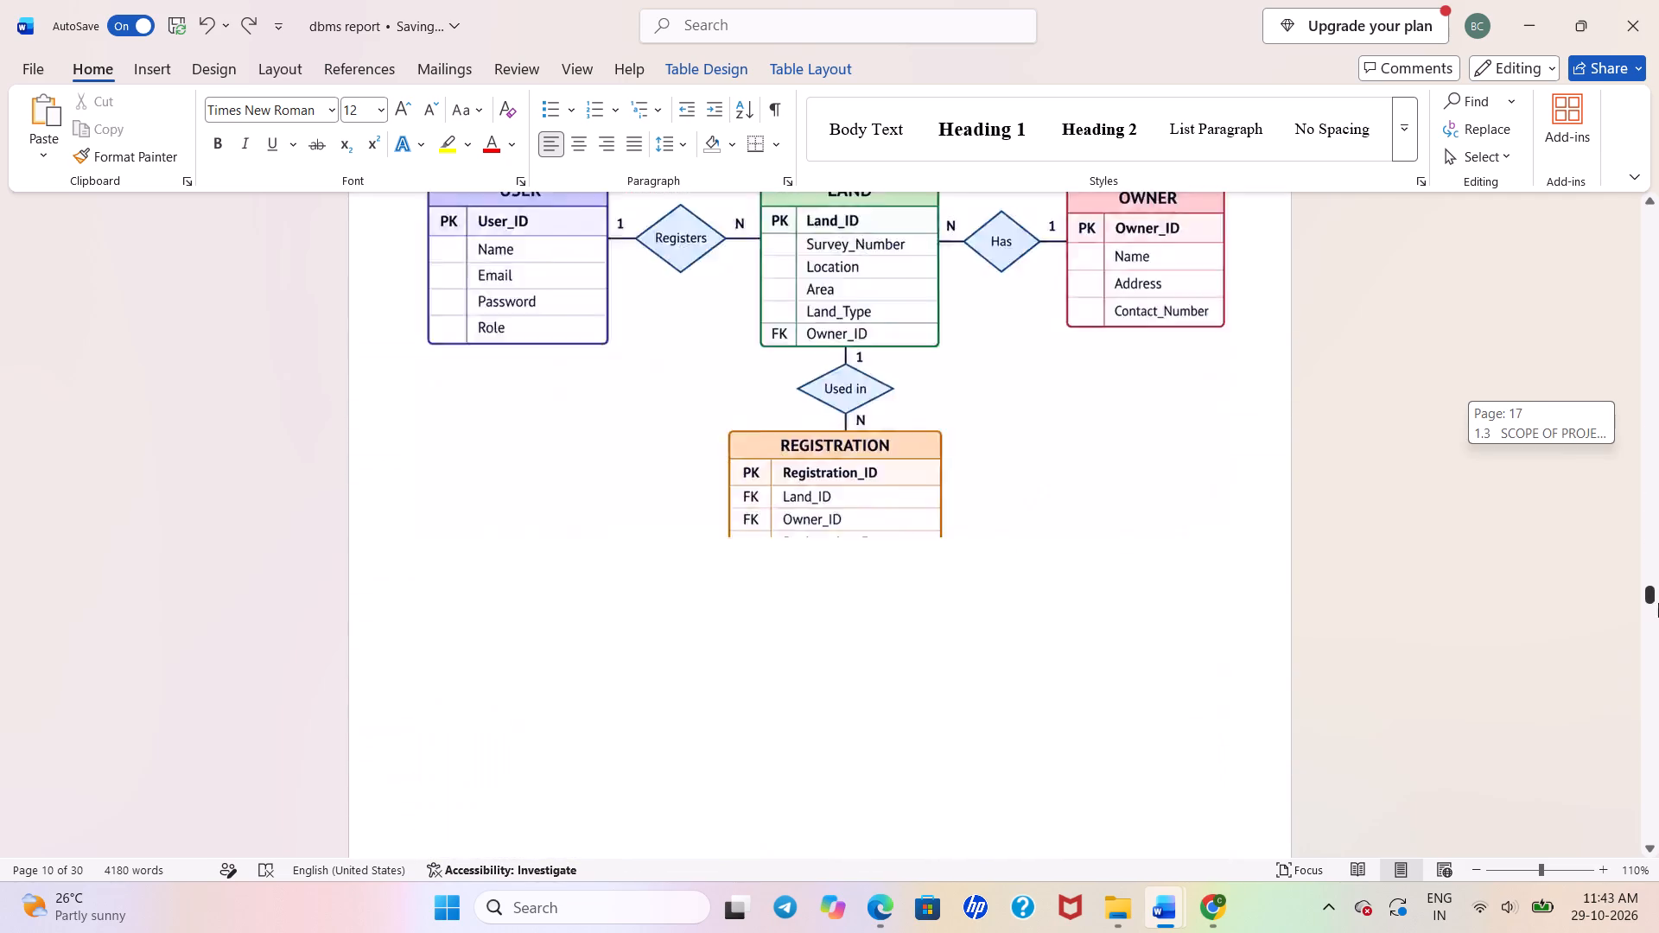
pyautogui.moveTo(1658, 603); pyautogui.dragTo(1649, 612)
pyautogui.scroll(2, 1514, 625)
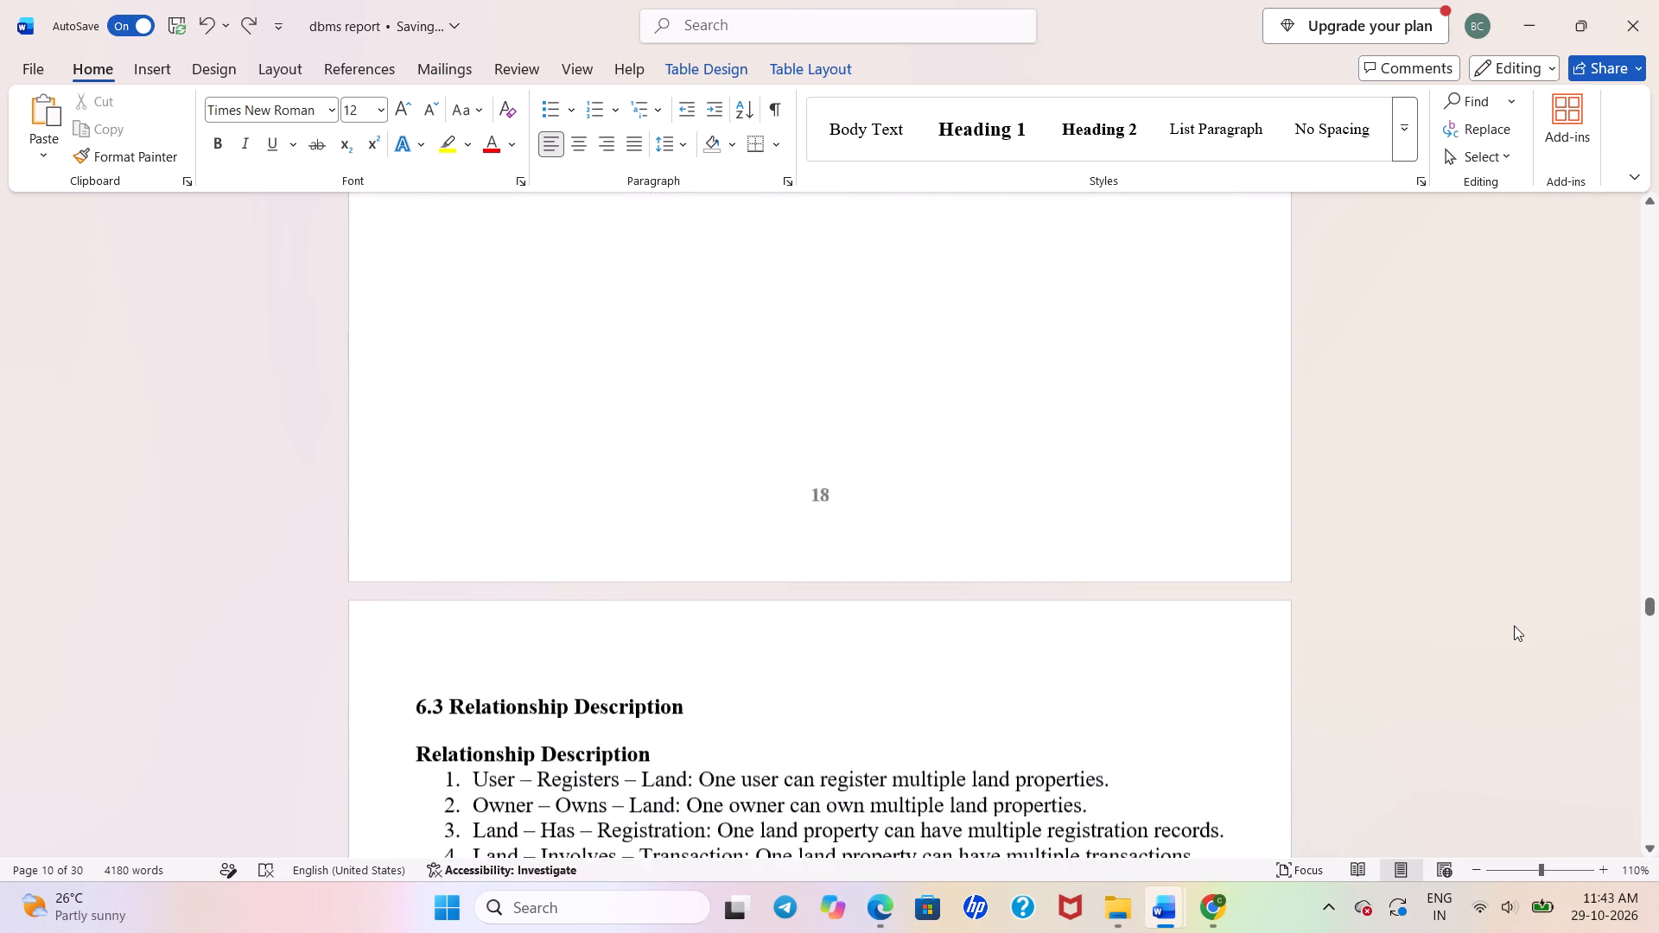
pyautogui.scroll(-12, 1514, 625)
pyautogui.scroll(-1, 1400, 651)
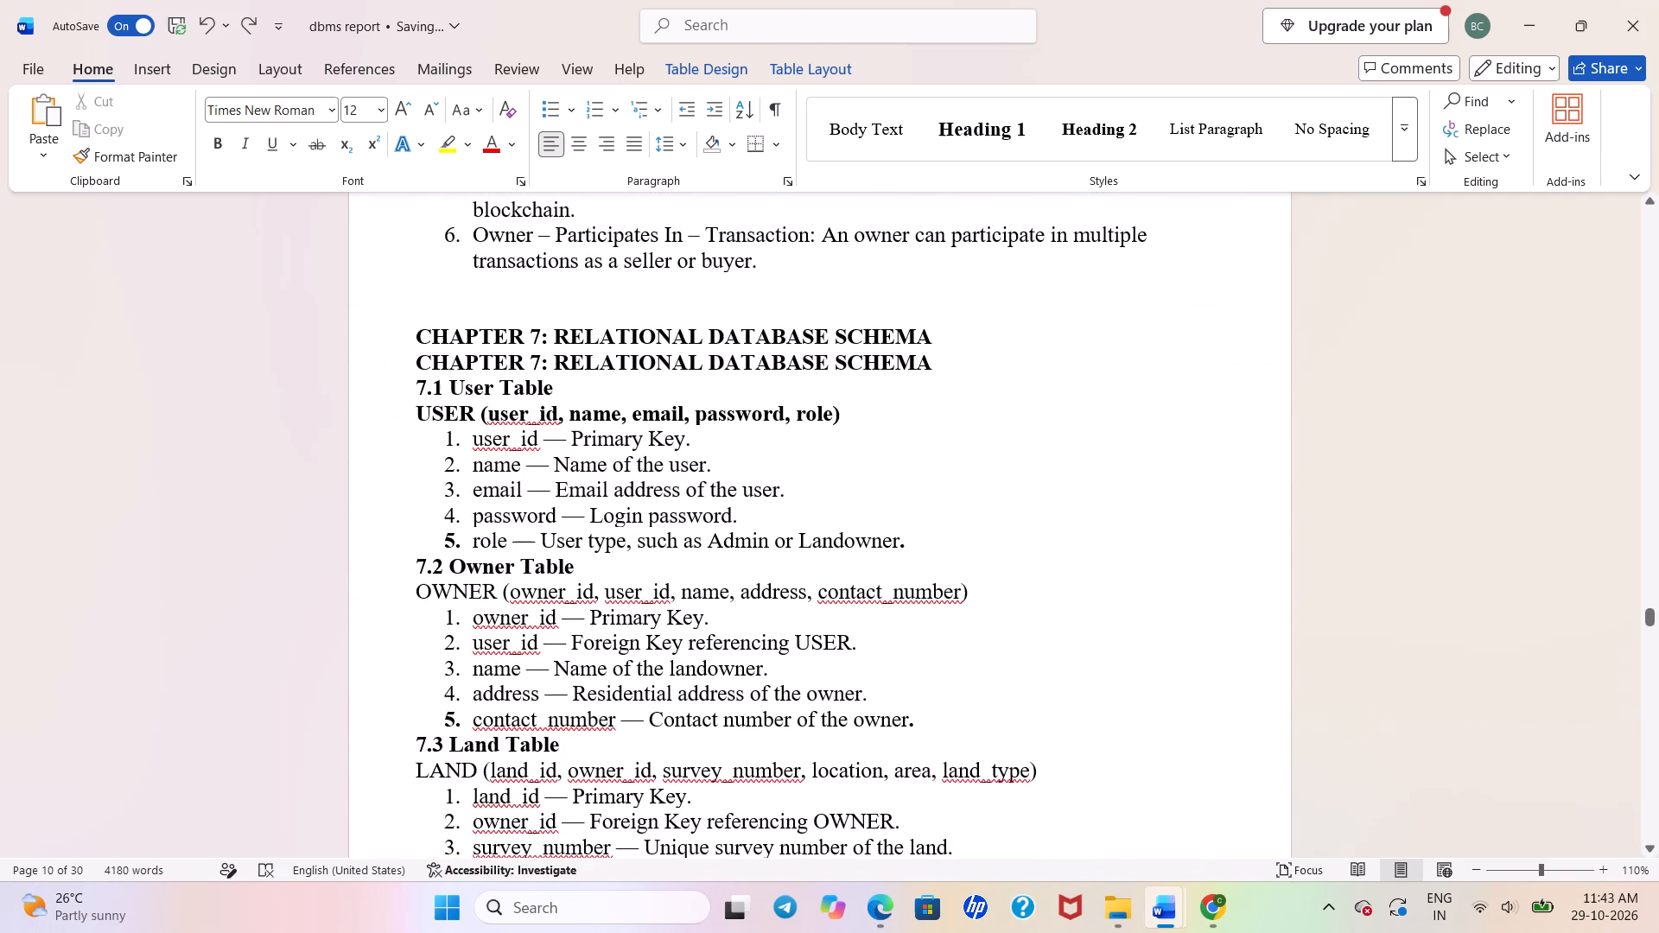
pyautogui.moveTo(410, 357); pyautogui.dragTo(416, 358)
pyautogui.moveTo(416, 358); pyautogui.dragTo(979, 359)
pyautogui.press('BackSpace')
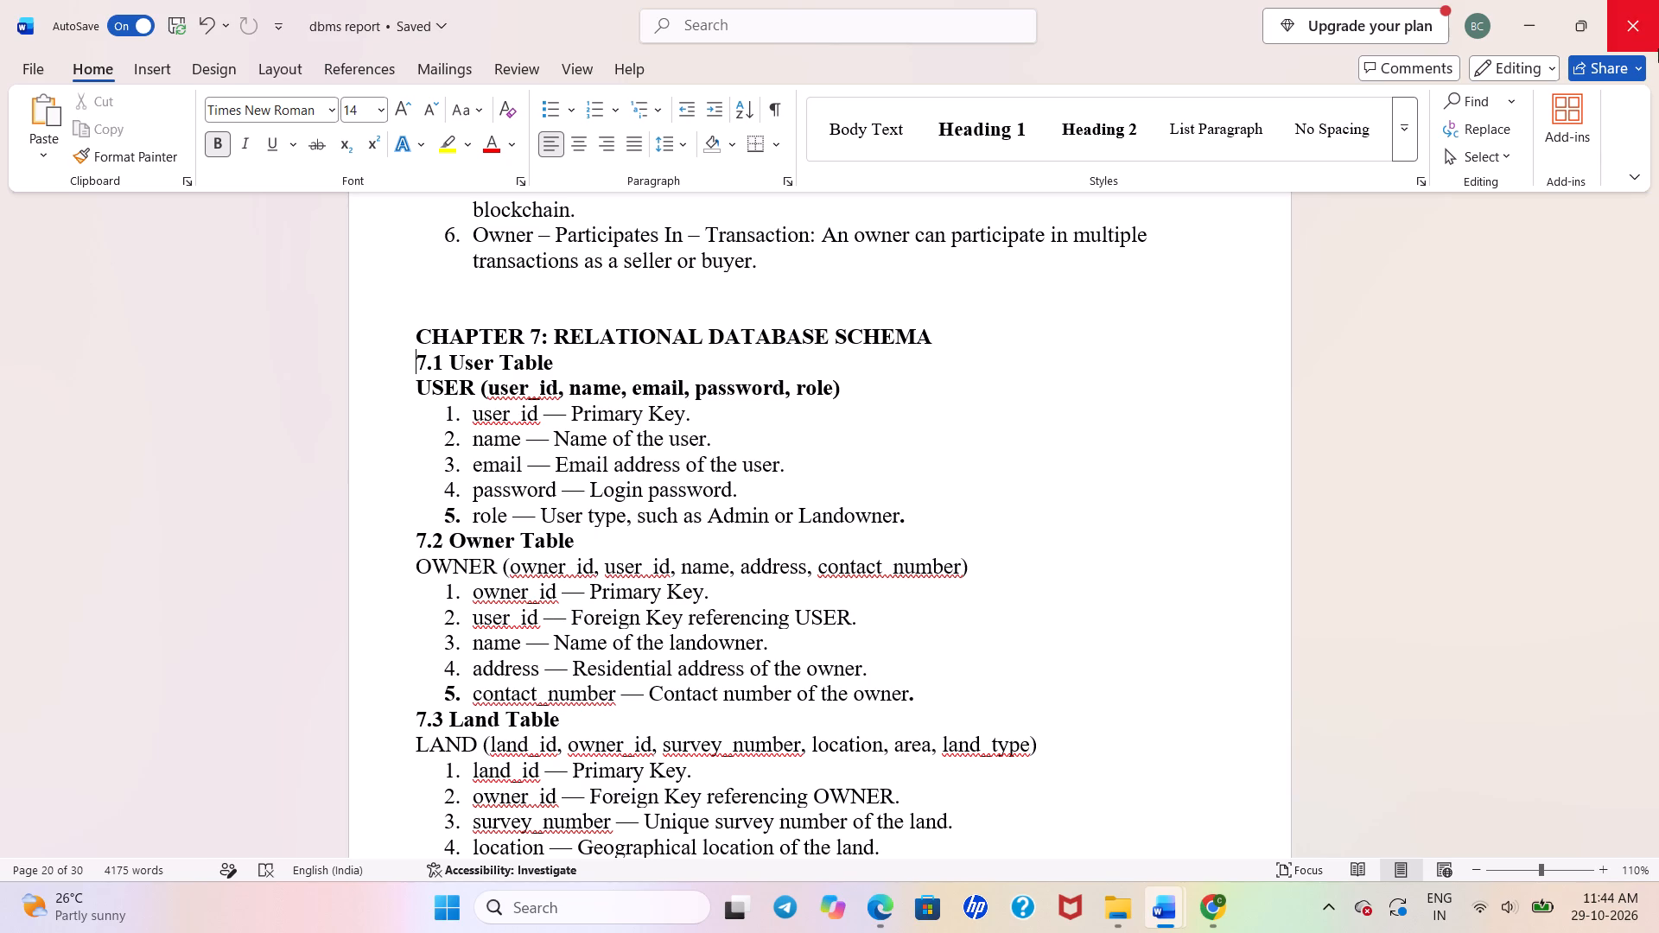
# Insert a blank line between the last item of section 7.6 Blockchain Table and the "CHAPTER 8: NORMALIZATION" heading.
pyautogui.scroll(-1, 1469, 4)
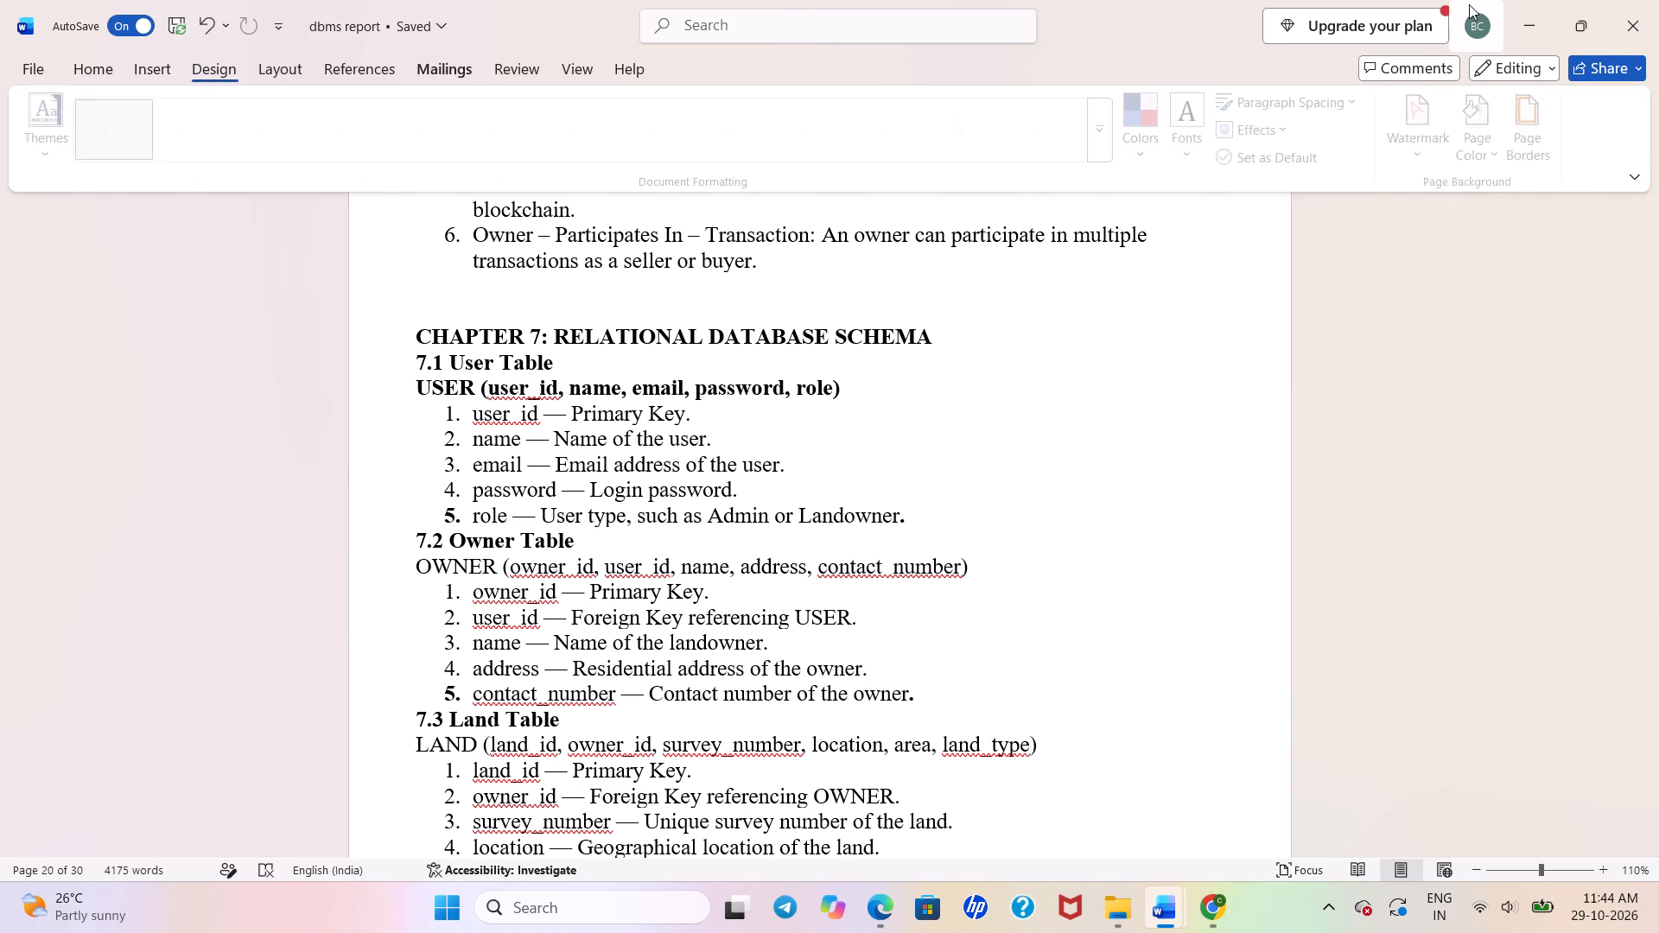
pyautogui.scroll(-1, 1469, 4)
pyautogui.scroll(-2, 1121, 414)
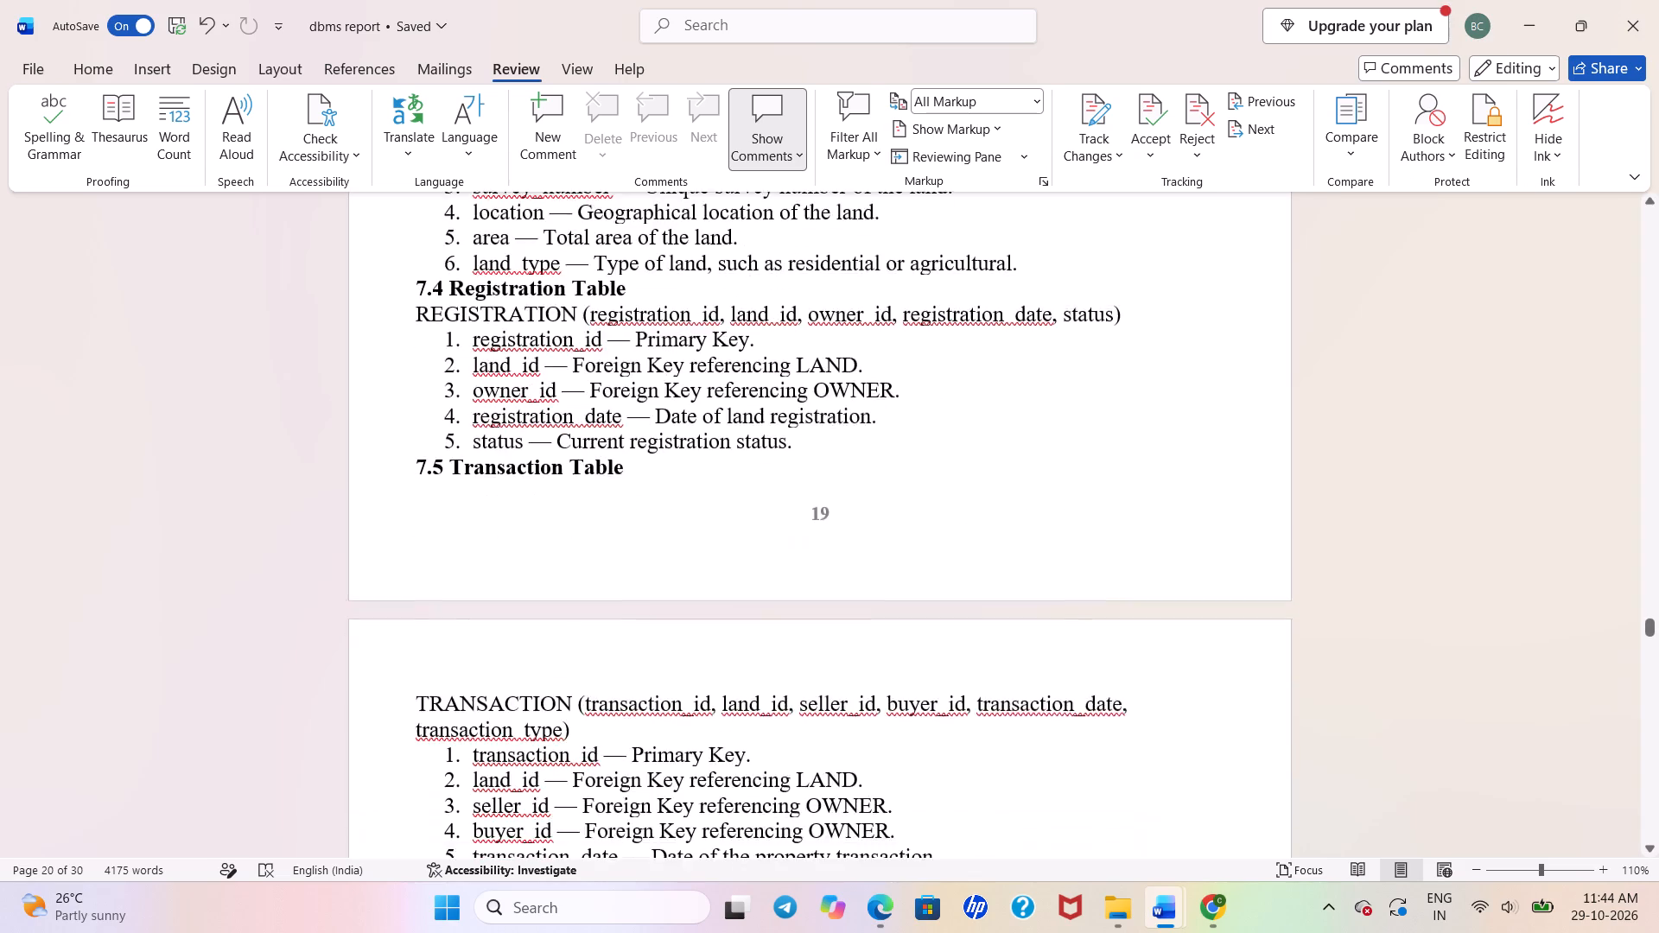
pyautogui.scroll(-4, 1121, 414)
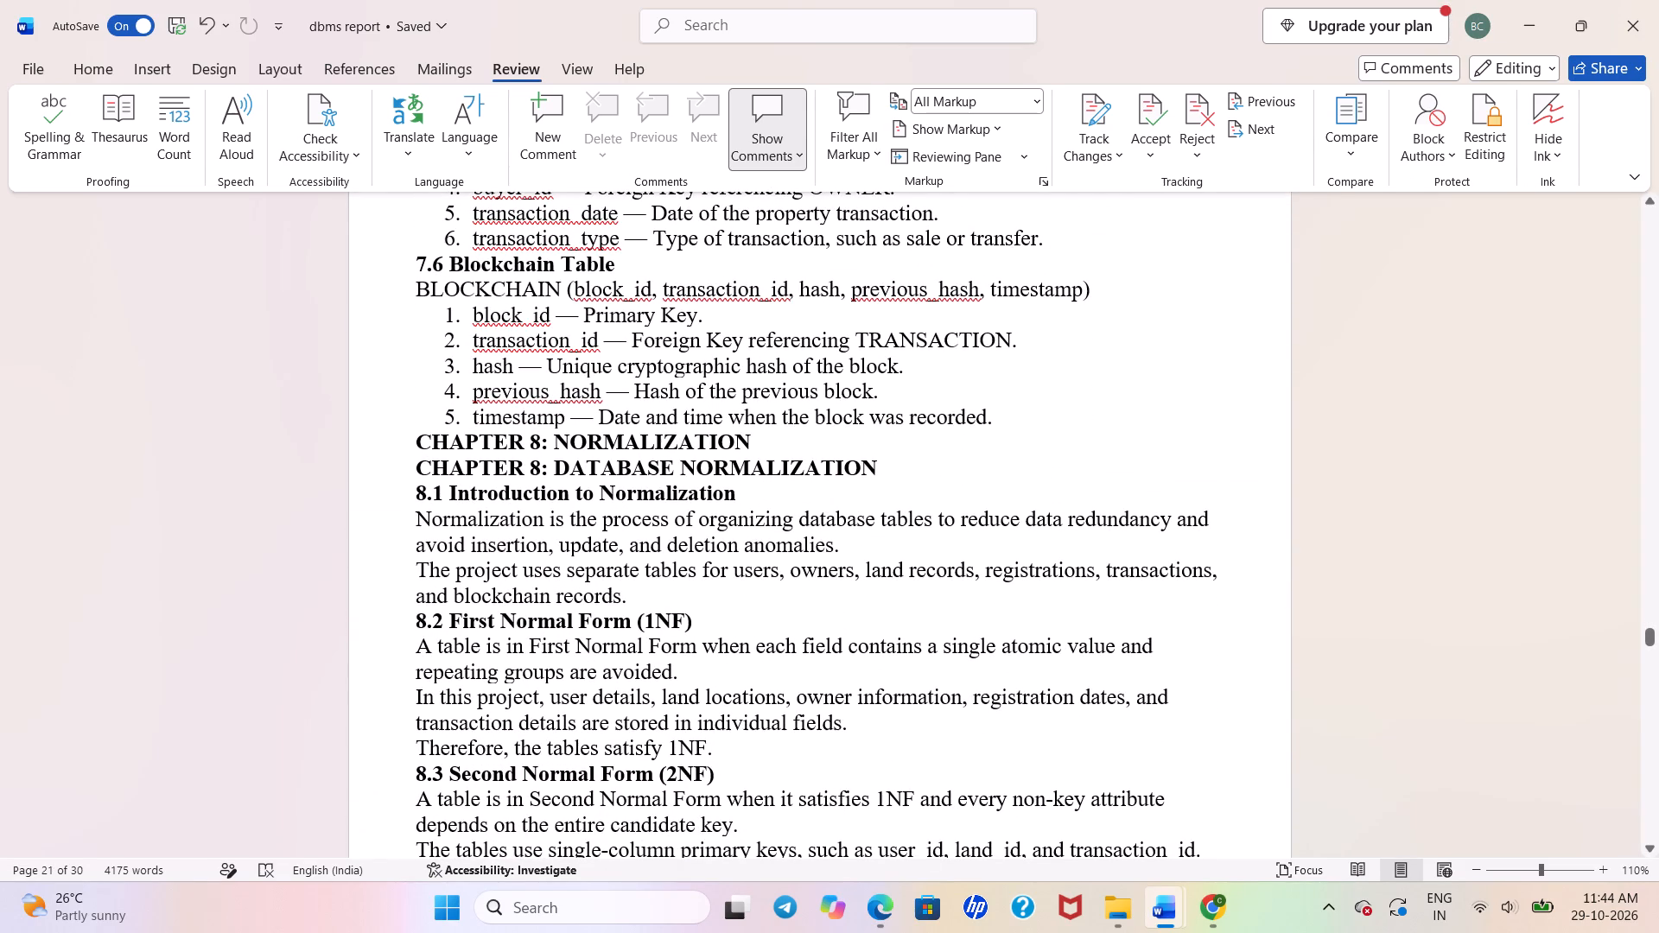
pyautogui.click(1006, 423)
pyautogui.press('Return')
pyautogui.press('Return')
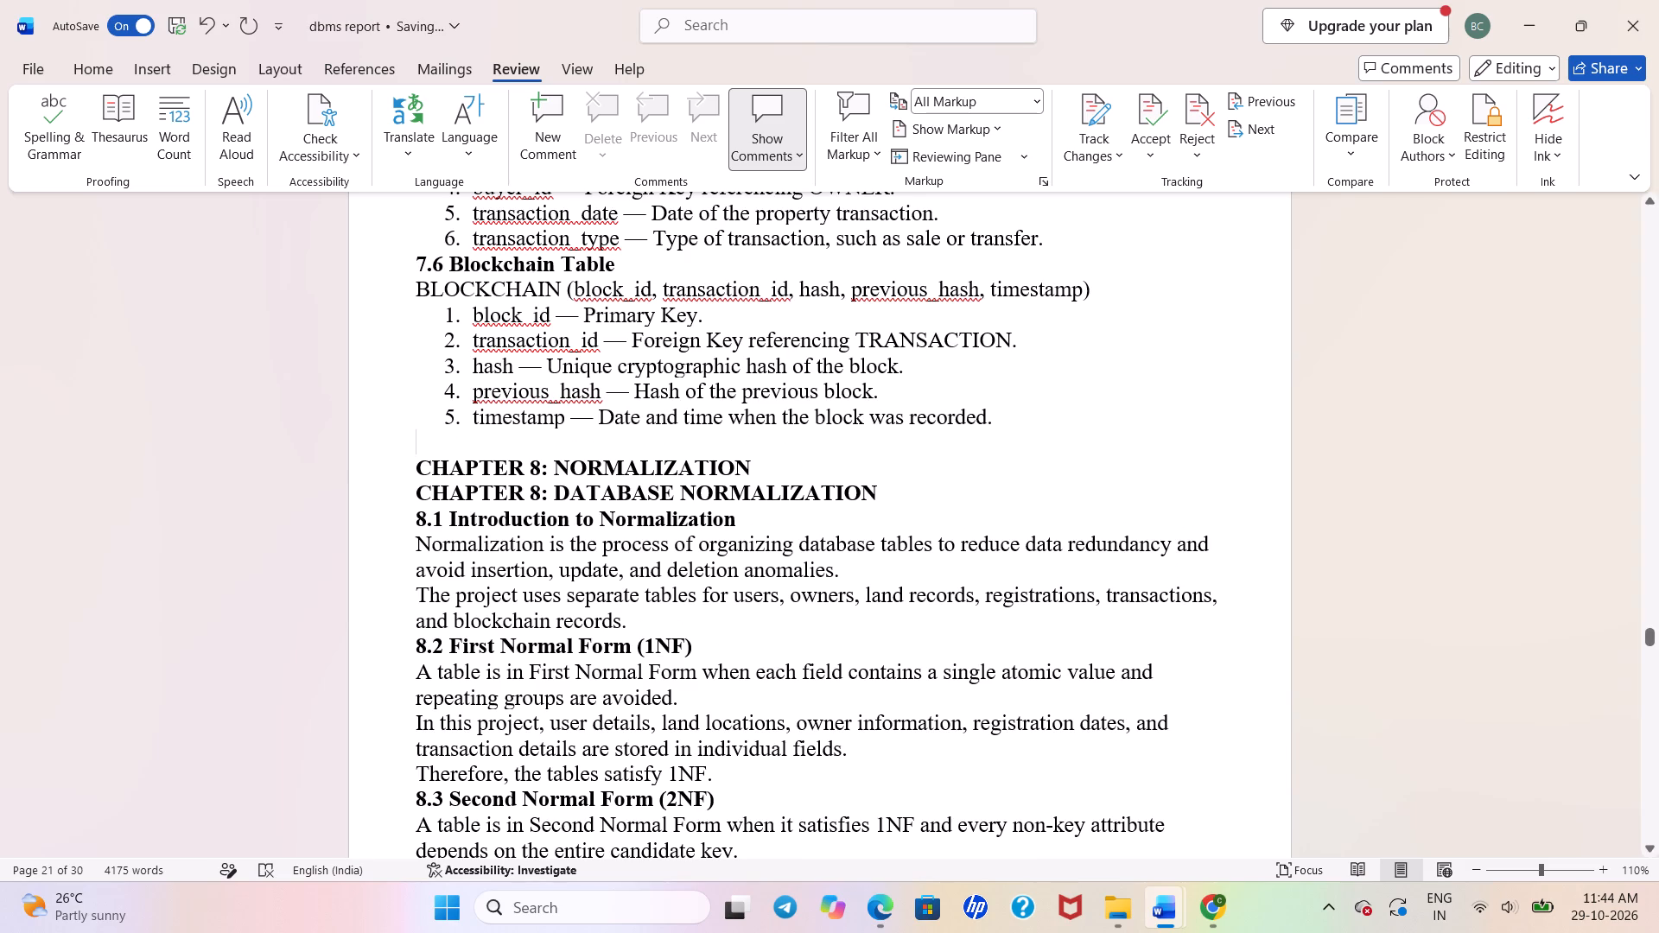
# Delete the text of the second Chapter 8 heading, "CHAPTER 8: DATABASE NORMALIZATION", leaving a blank line above section 8.1.
pyautogui.moveTo(416, 485); pyautogui.dragTo(707, 505)
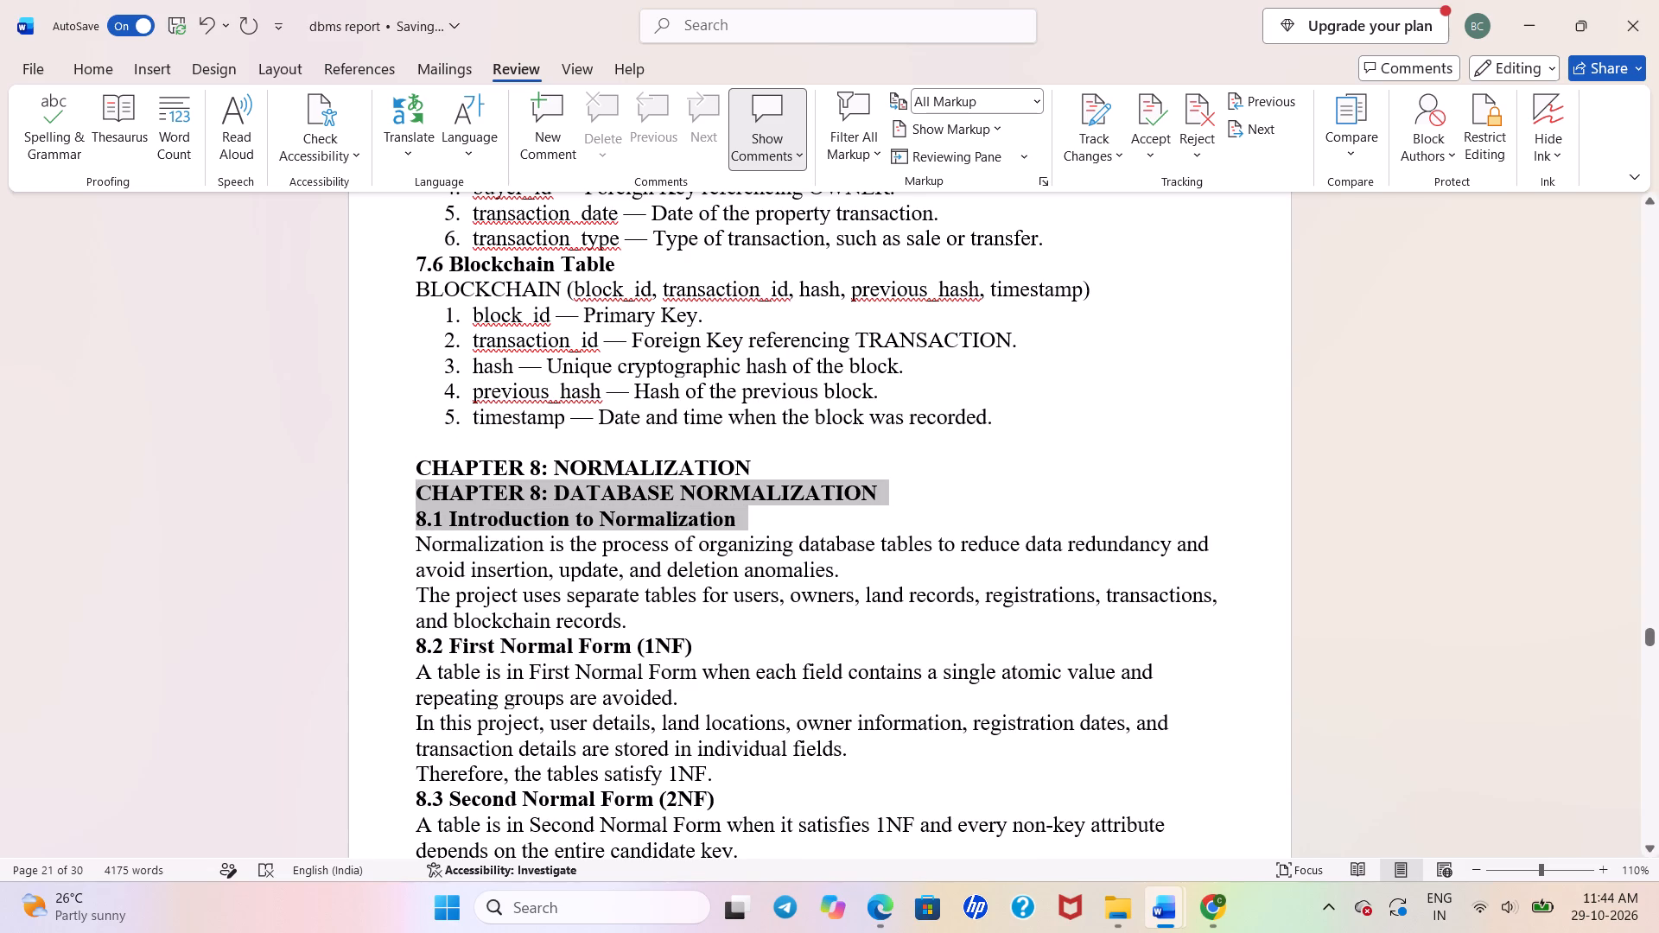
pyautogui.moveTo(707, 505); pyautogui.dragTo(864, 485)
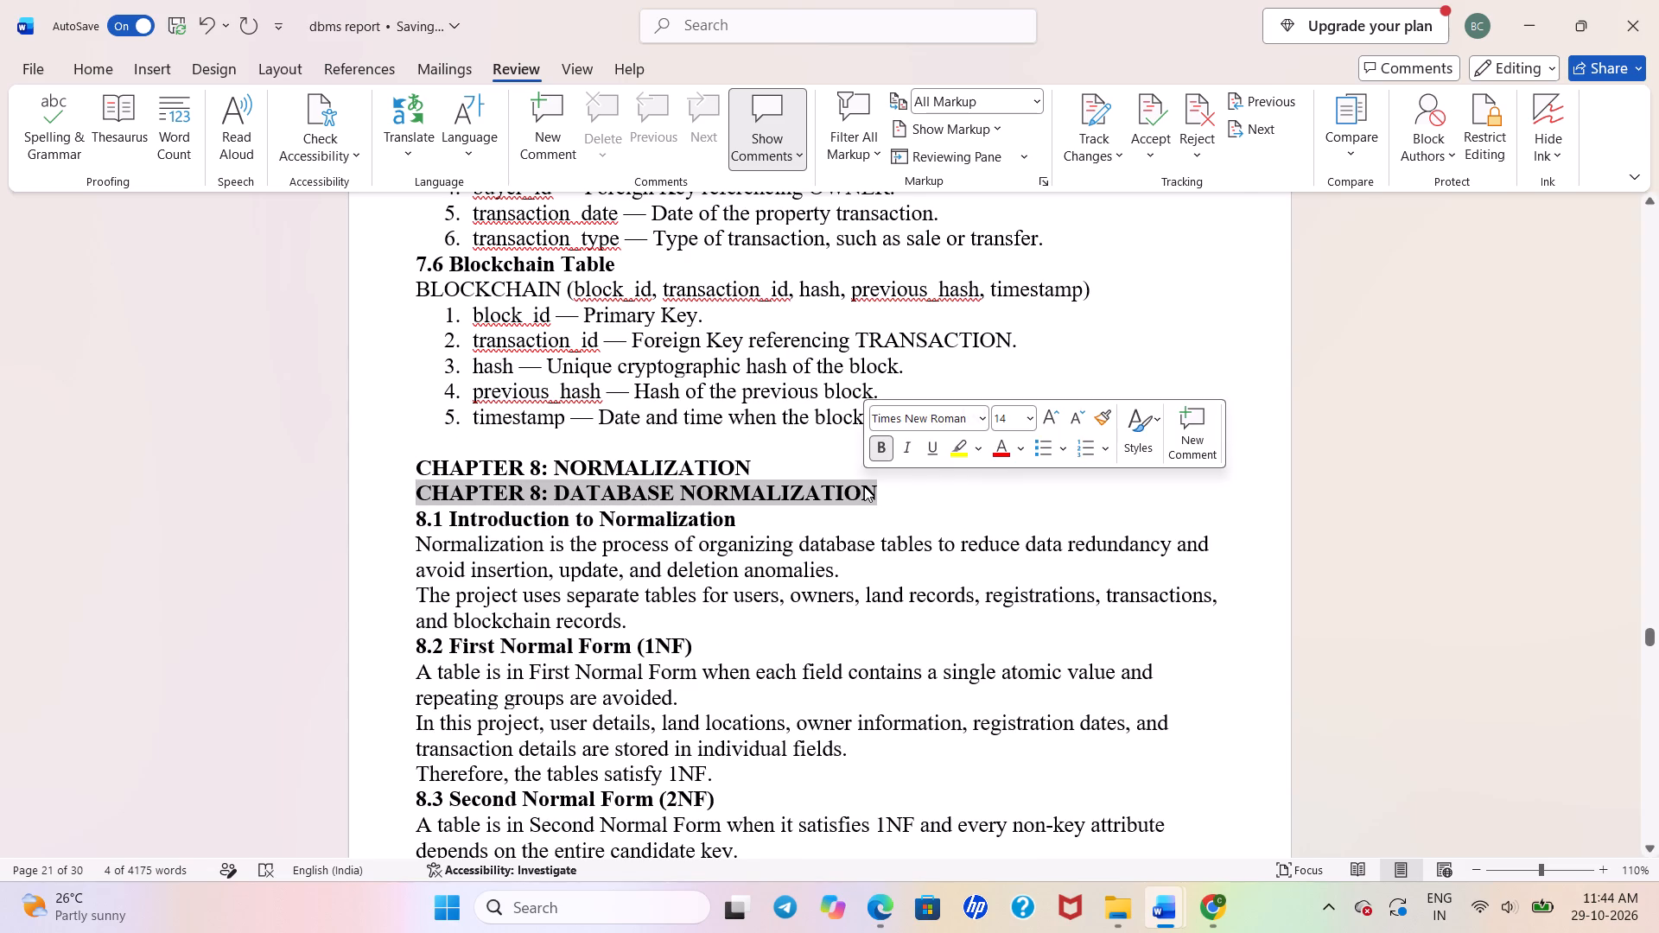
pyautogui.press('BackSpace')
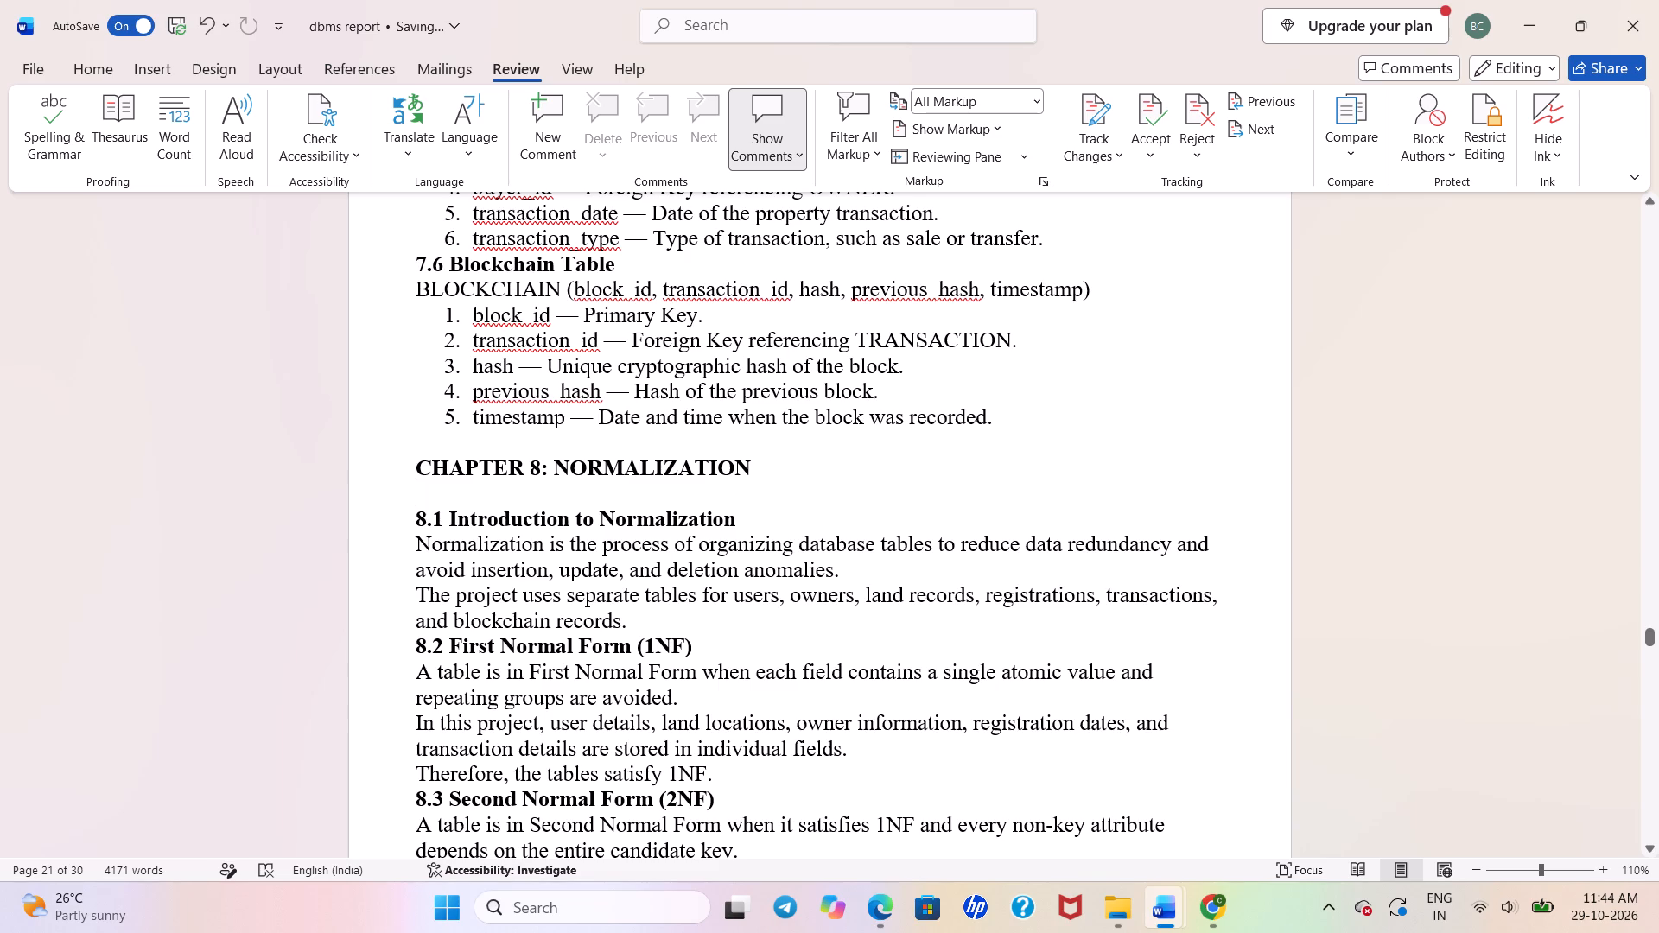
pyautogui.scroll(-3, 1079, 476)
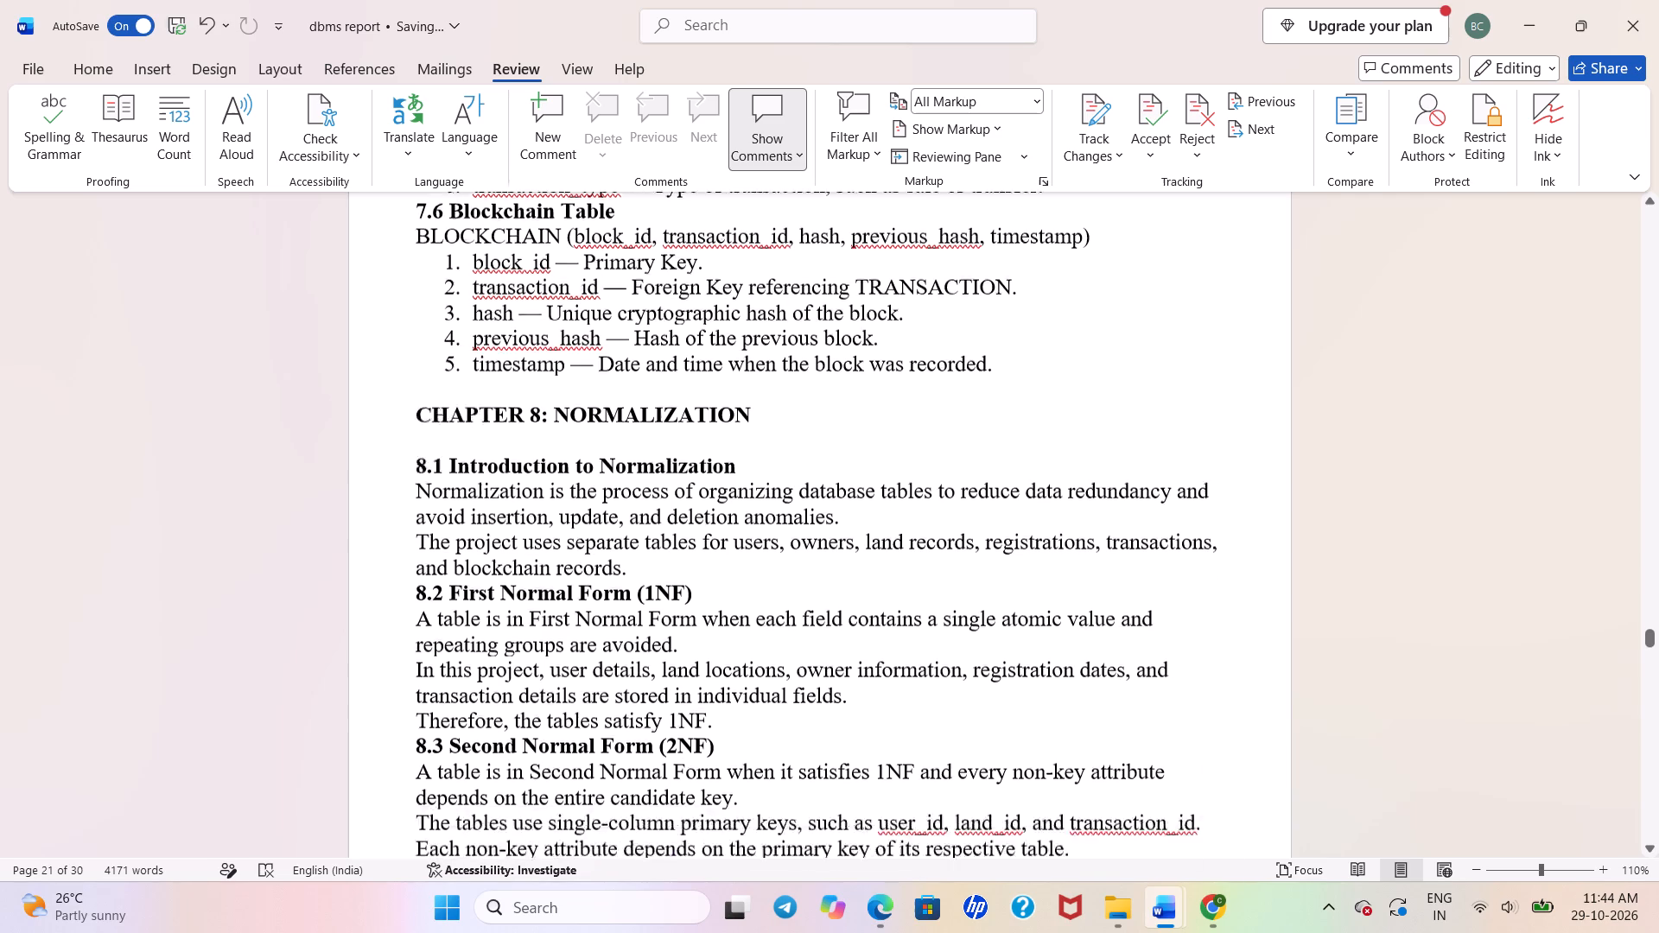
pyautogui.scroll(-14, 1078, 474)
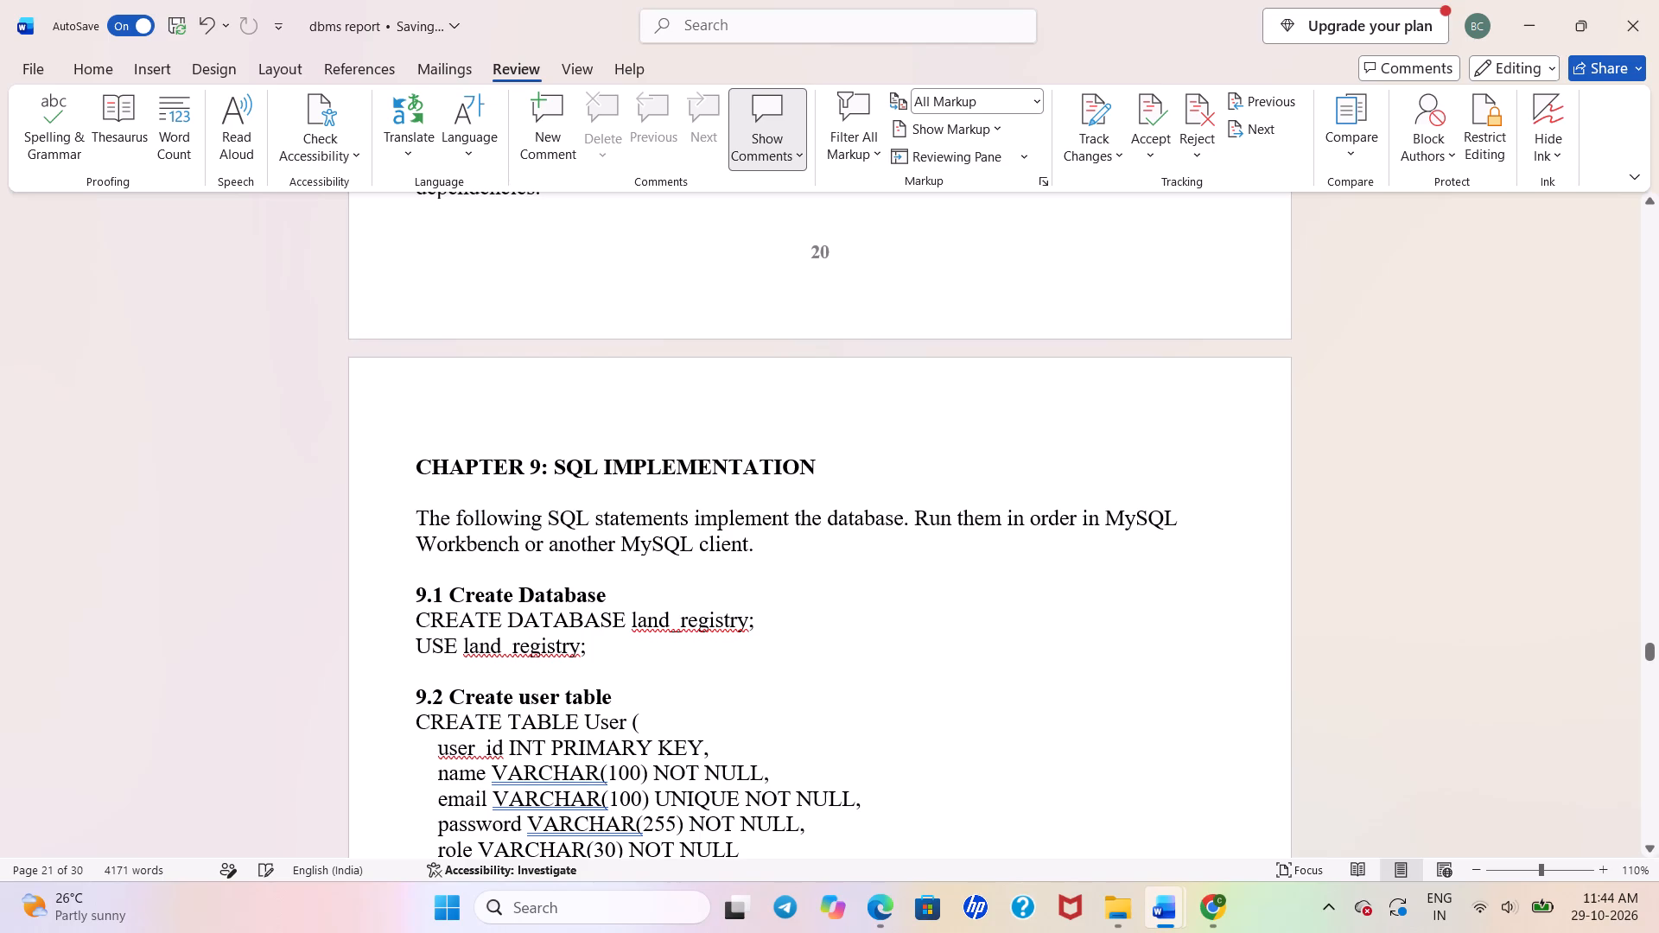
pyautogui.scroll(-1, 1014, 428)
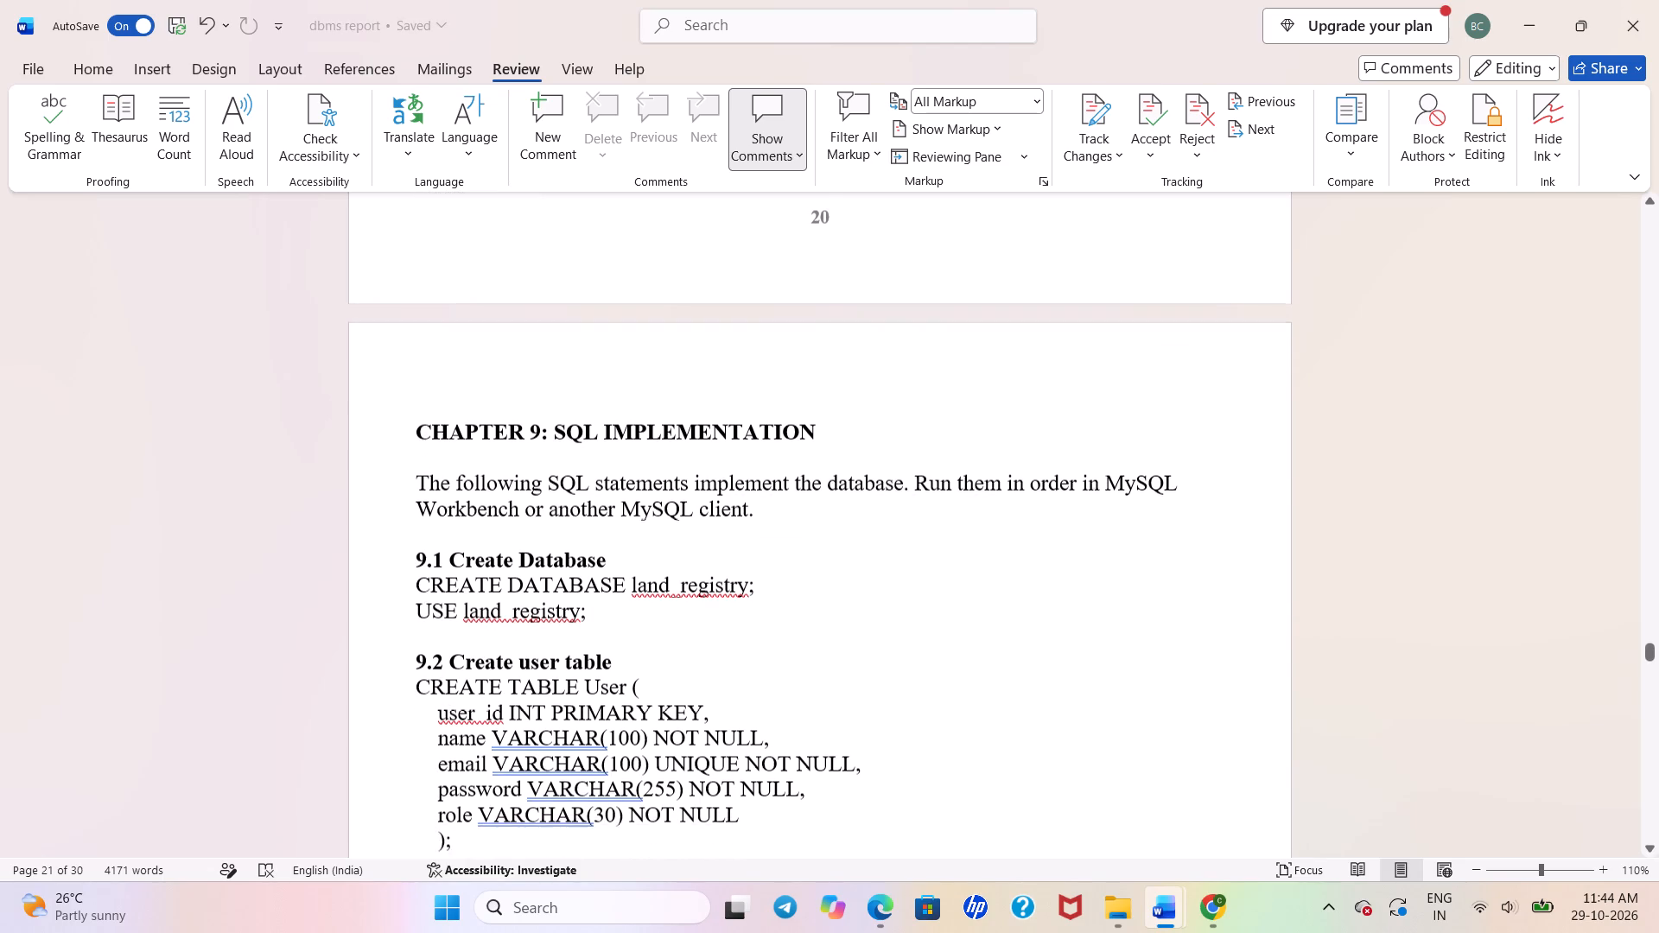
pyautogui.scroll(-6, 964, 420)
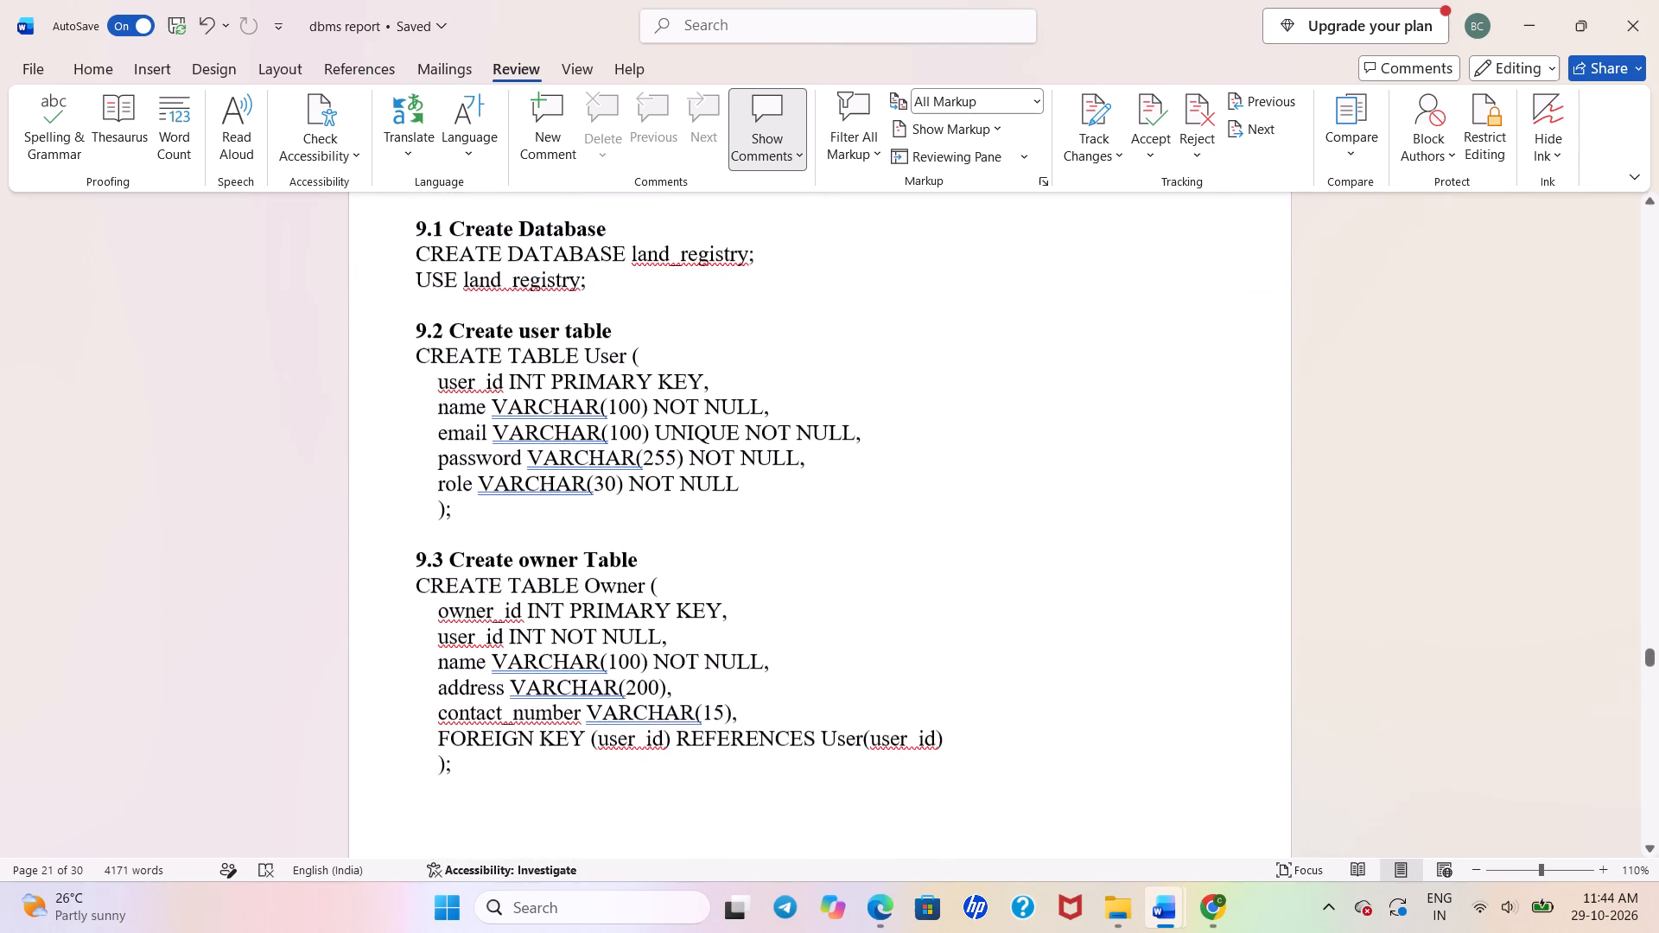
pyautogui.scroll(-17, 962, 420)
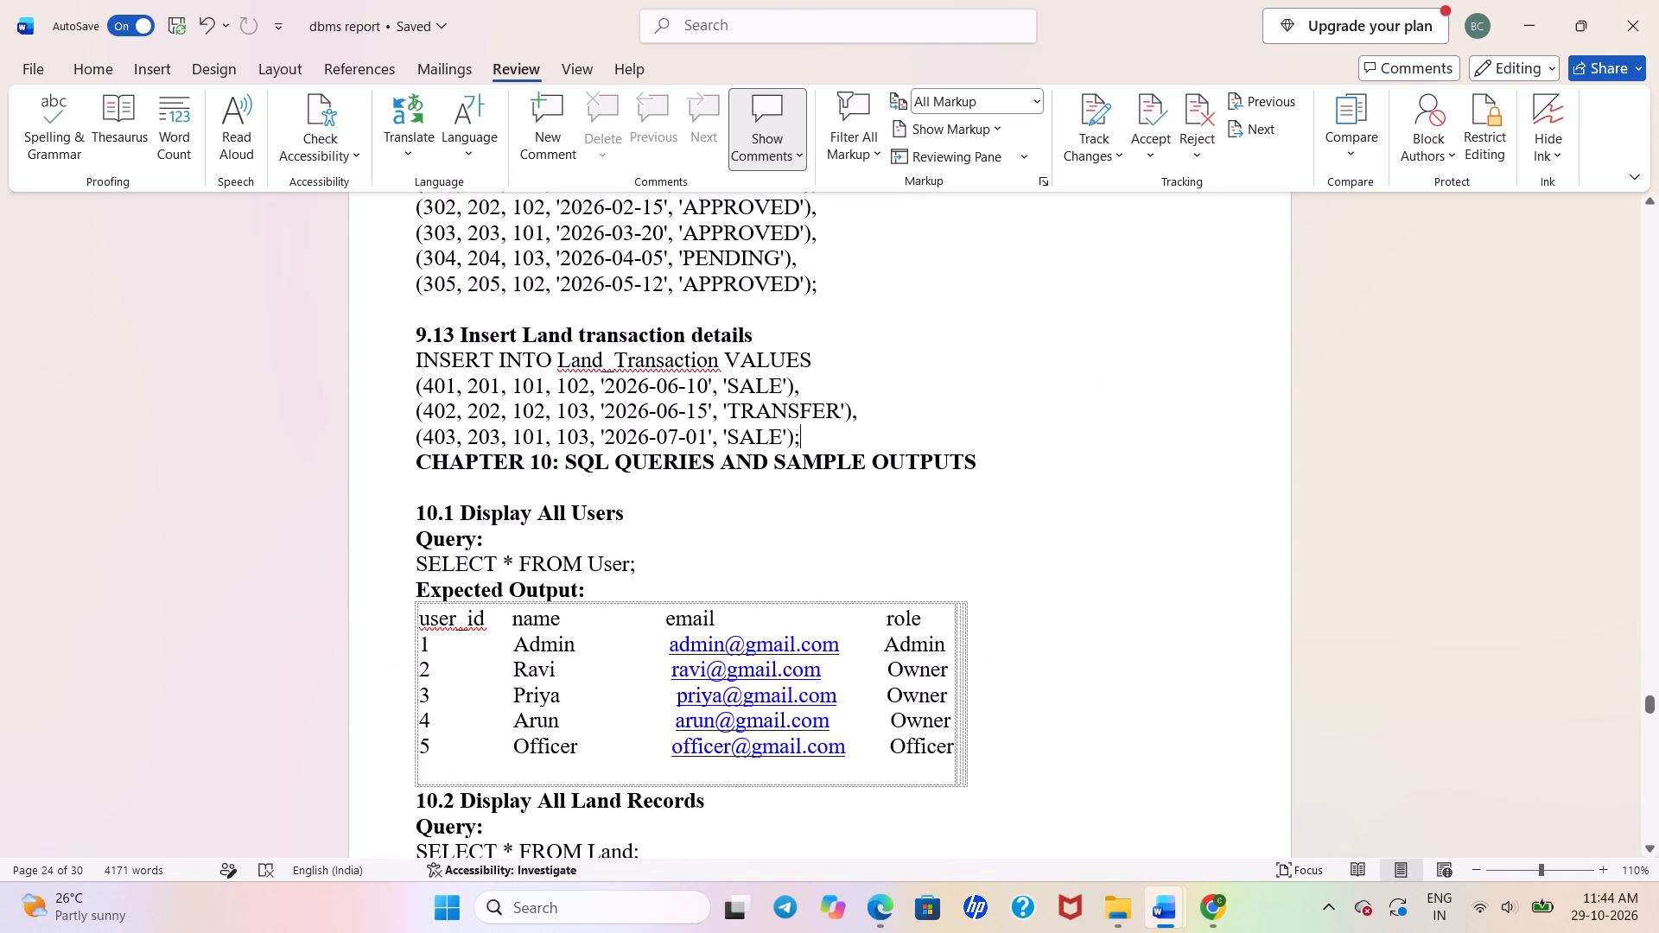
pyautogui.press('Return')
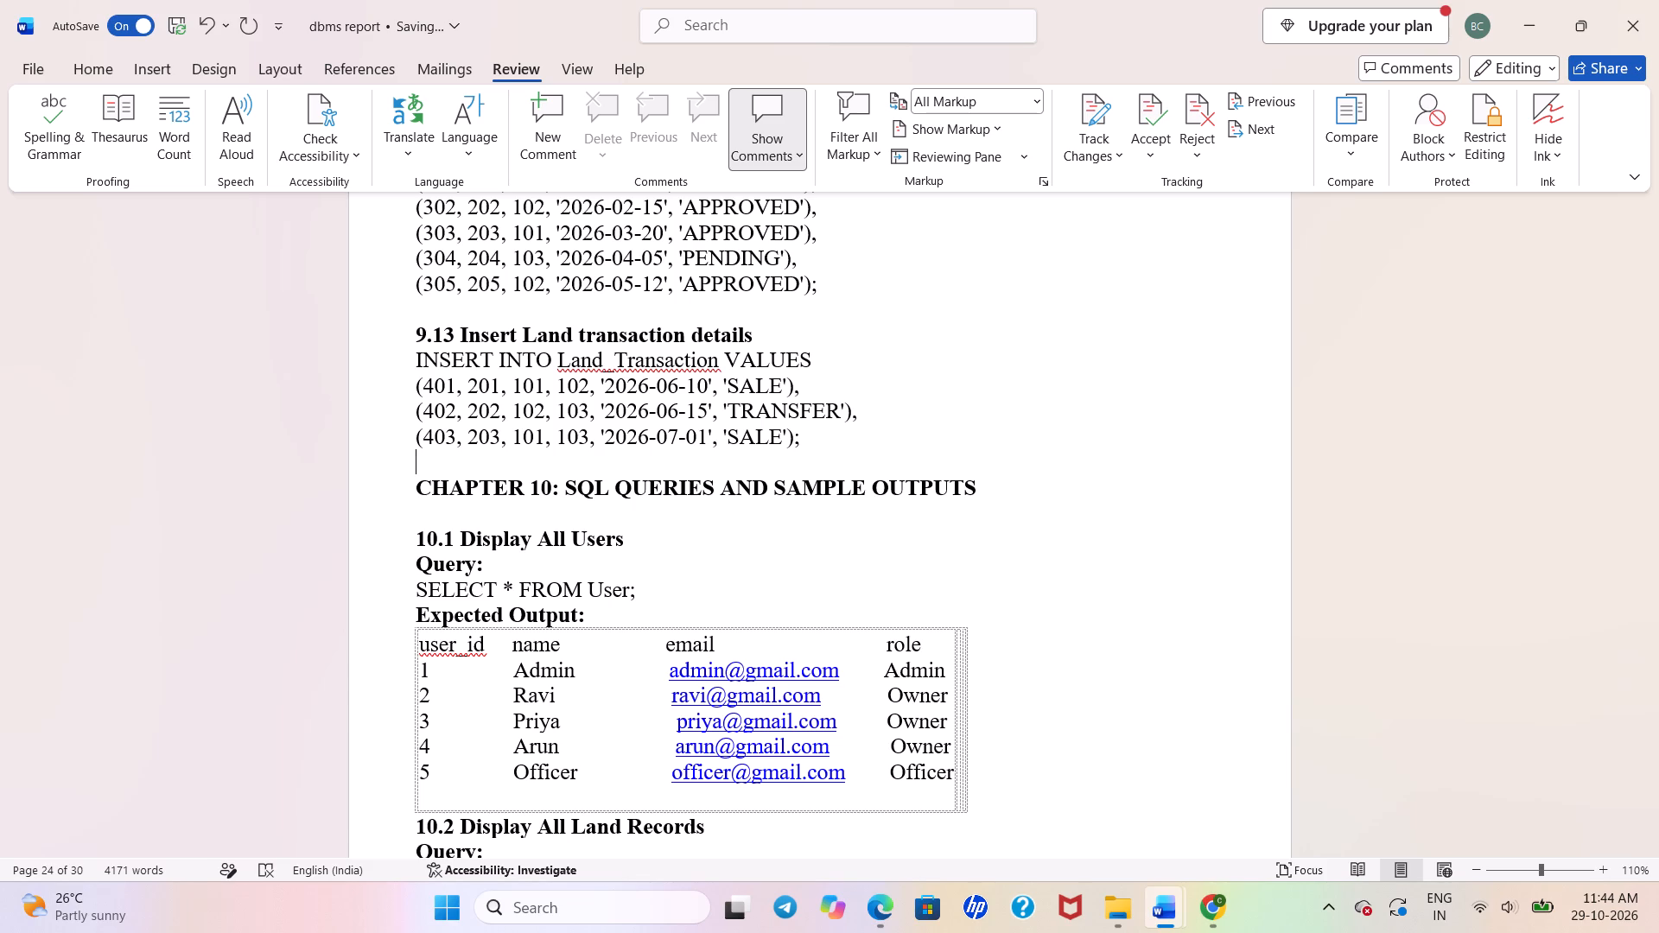
# Look through the rest of the report from Chapter 10 to the References, checking the chapter headings and their spacing.
pyautogui.scroll(-10, 812, 447)
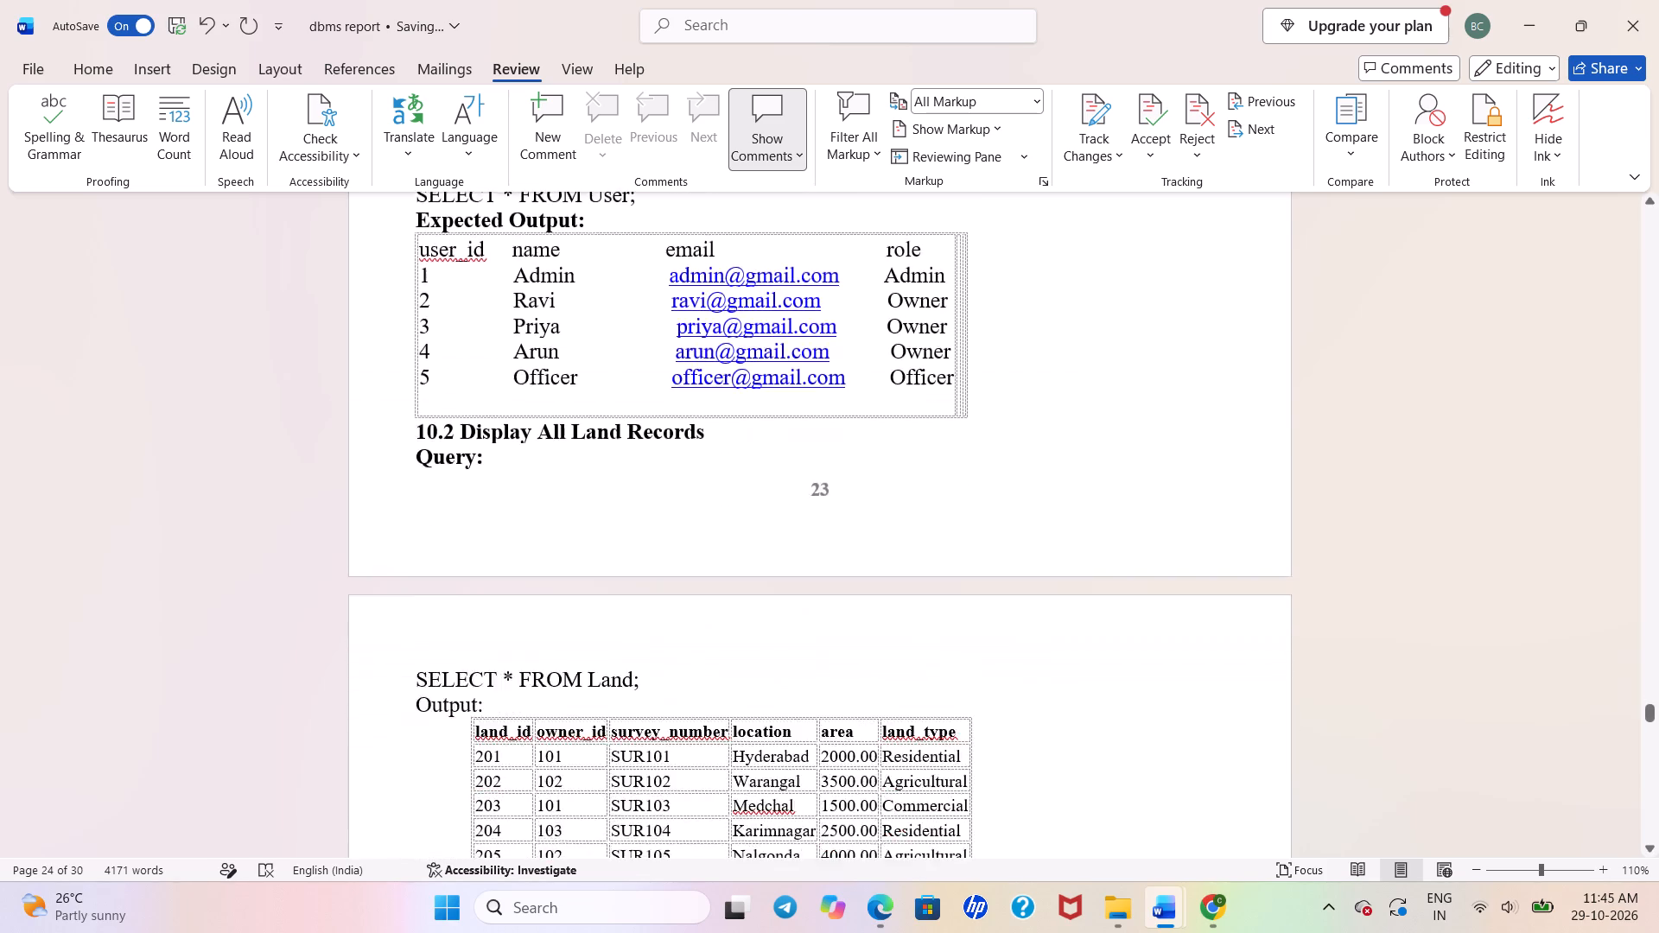
pyautogui.scroll(-19, 812, 447)
pyautogui.scroll(-6, 812, 447)
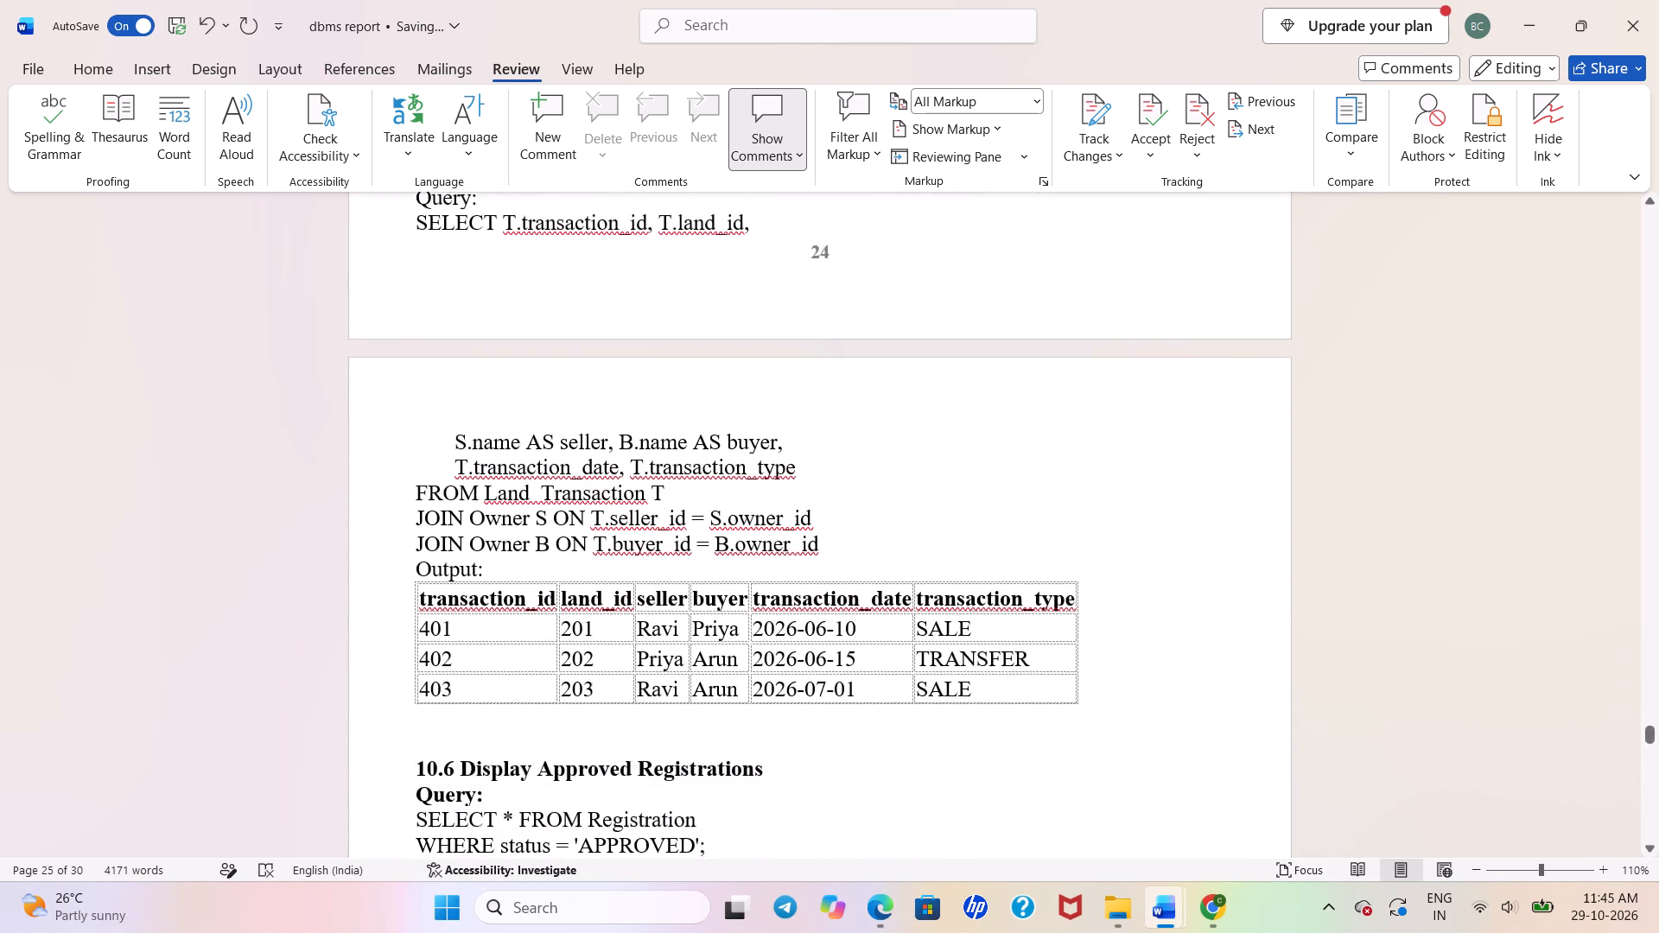
pyautogui.scroll(-20, 812, 447)
pyautogui.scroll(-5, 814, 447)
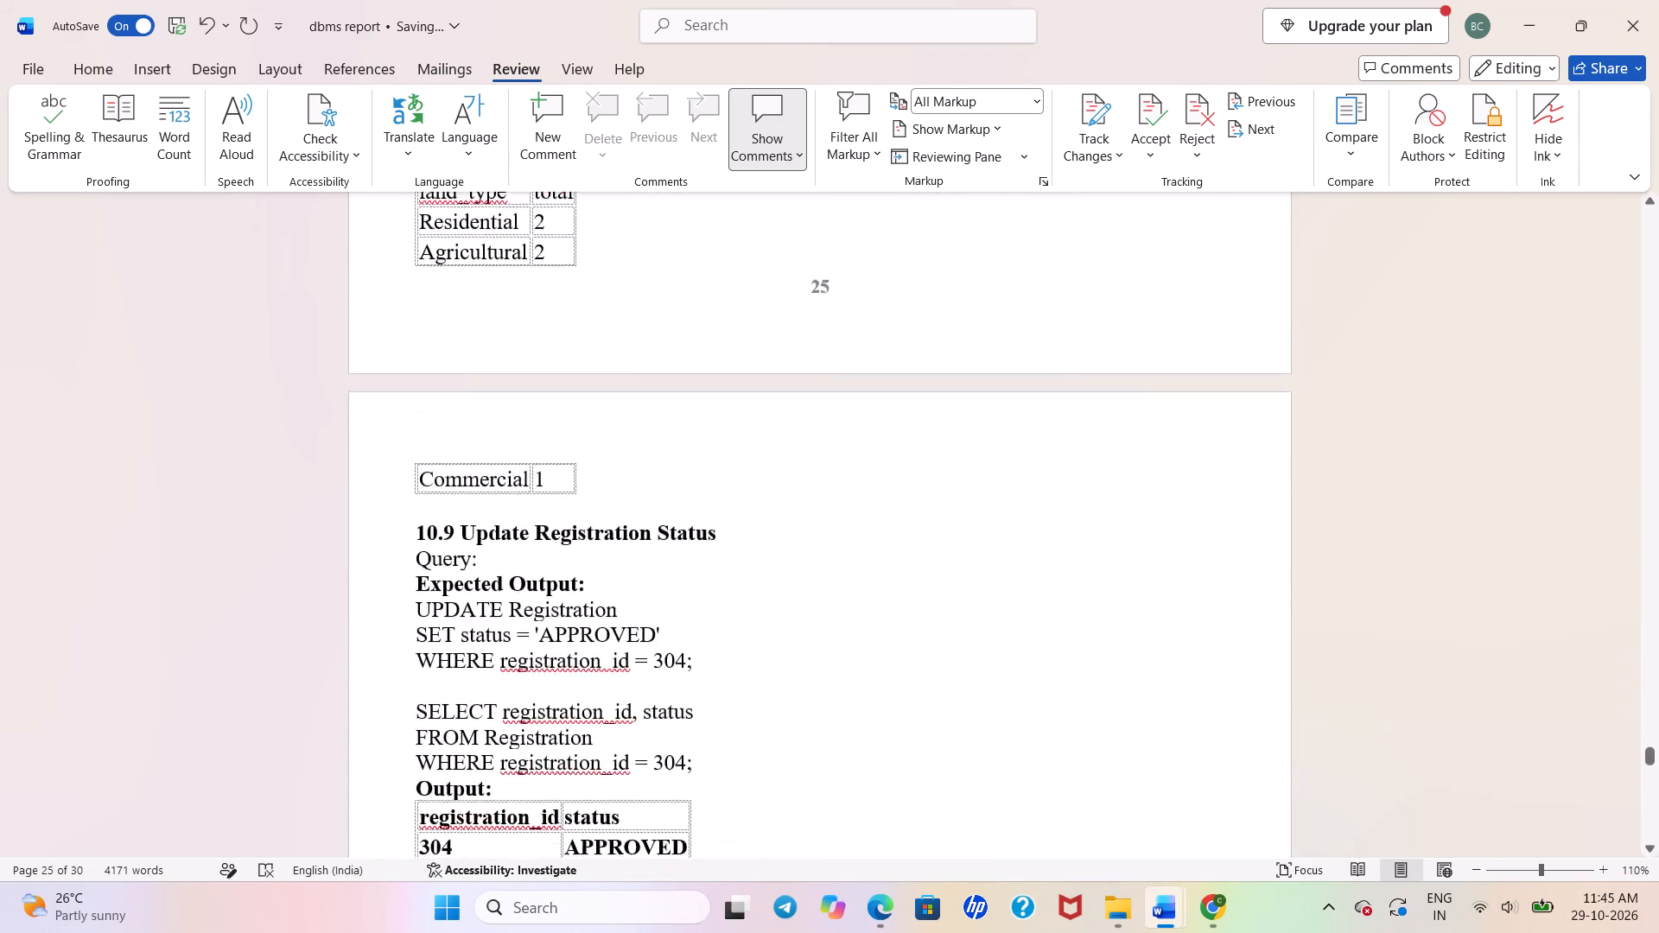
pyautogui.scroll(-15, 814, 447)
pyautogui.scroll(-10, 814, 447)
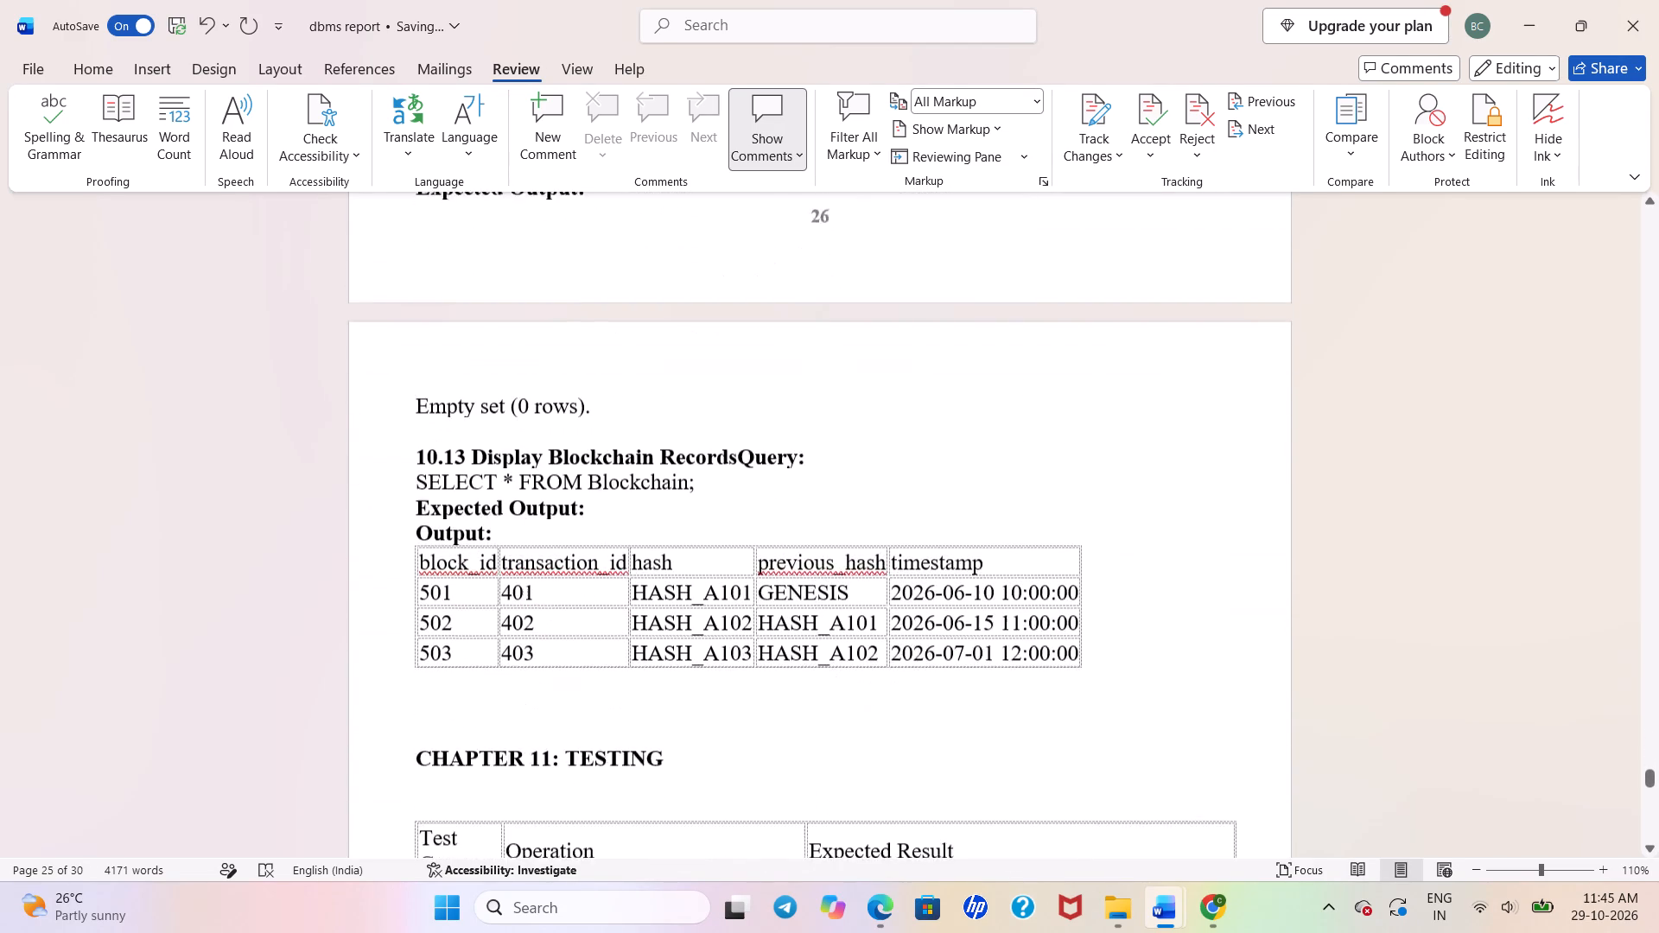
pyautogui.scroll(-7, 817, 445)
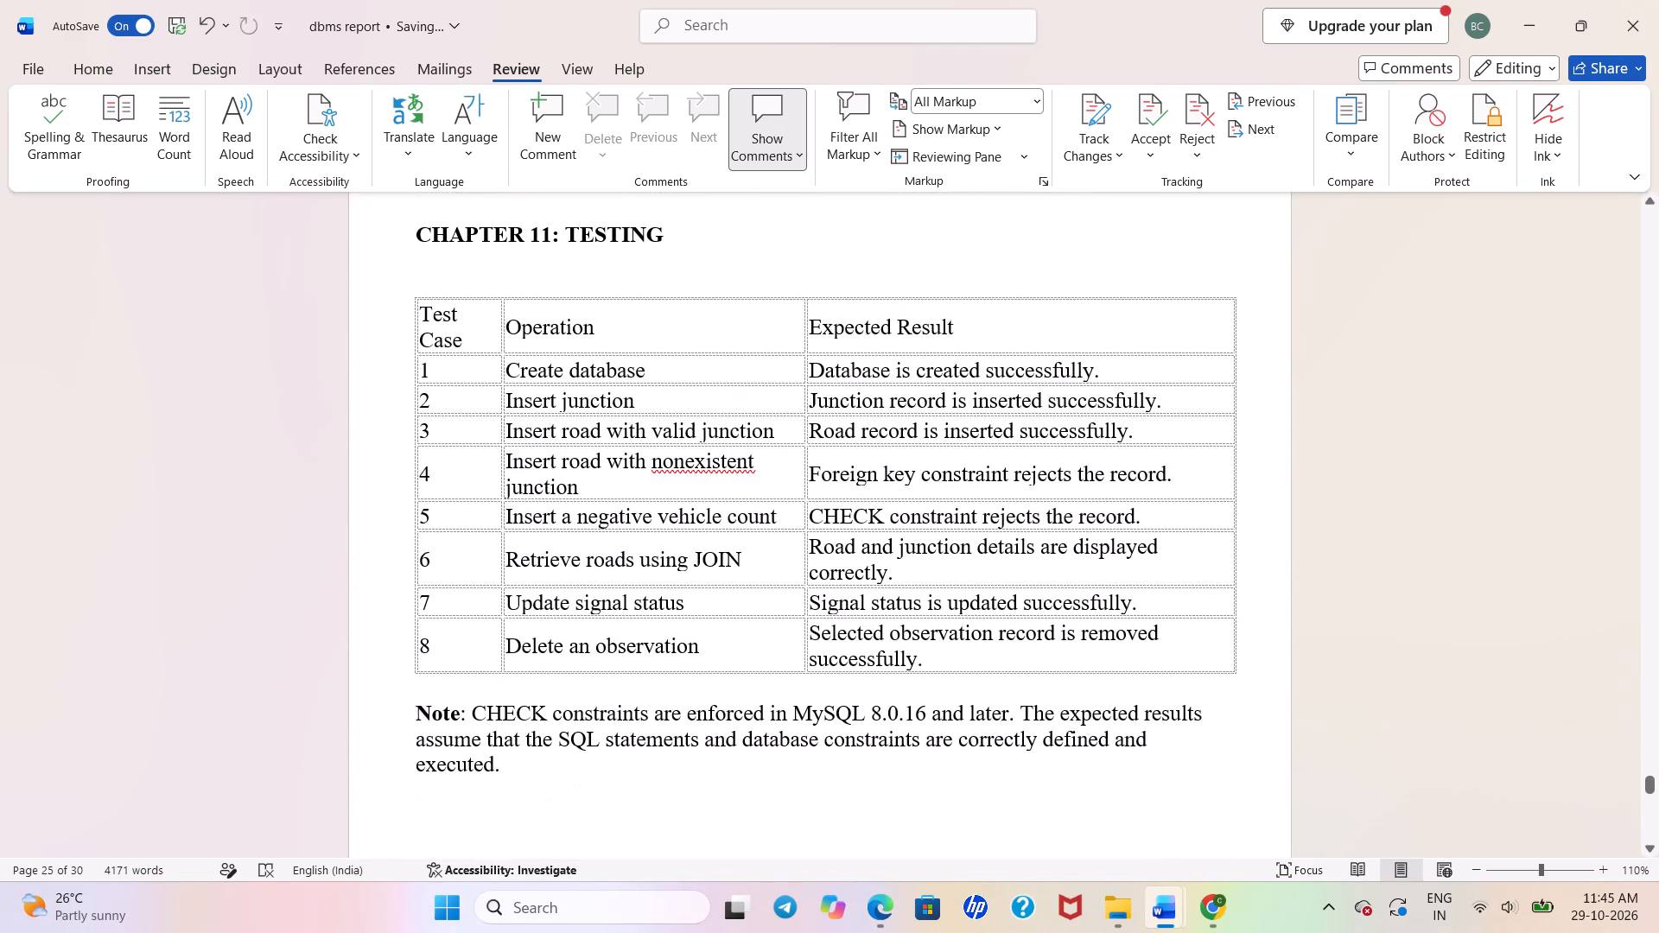
pyautogui.scroll(-9, 817, 445)
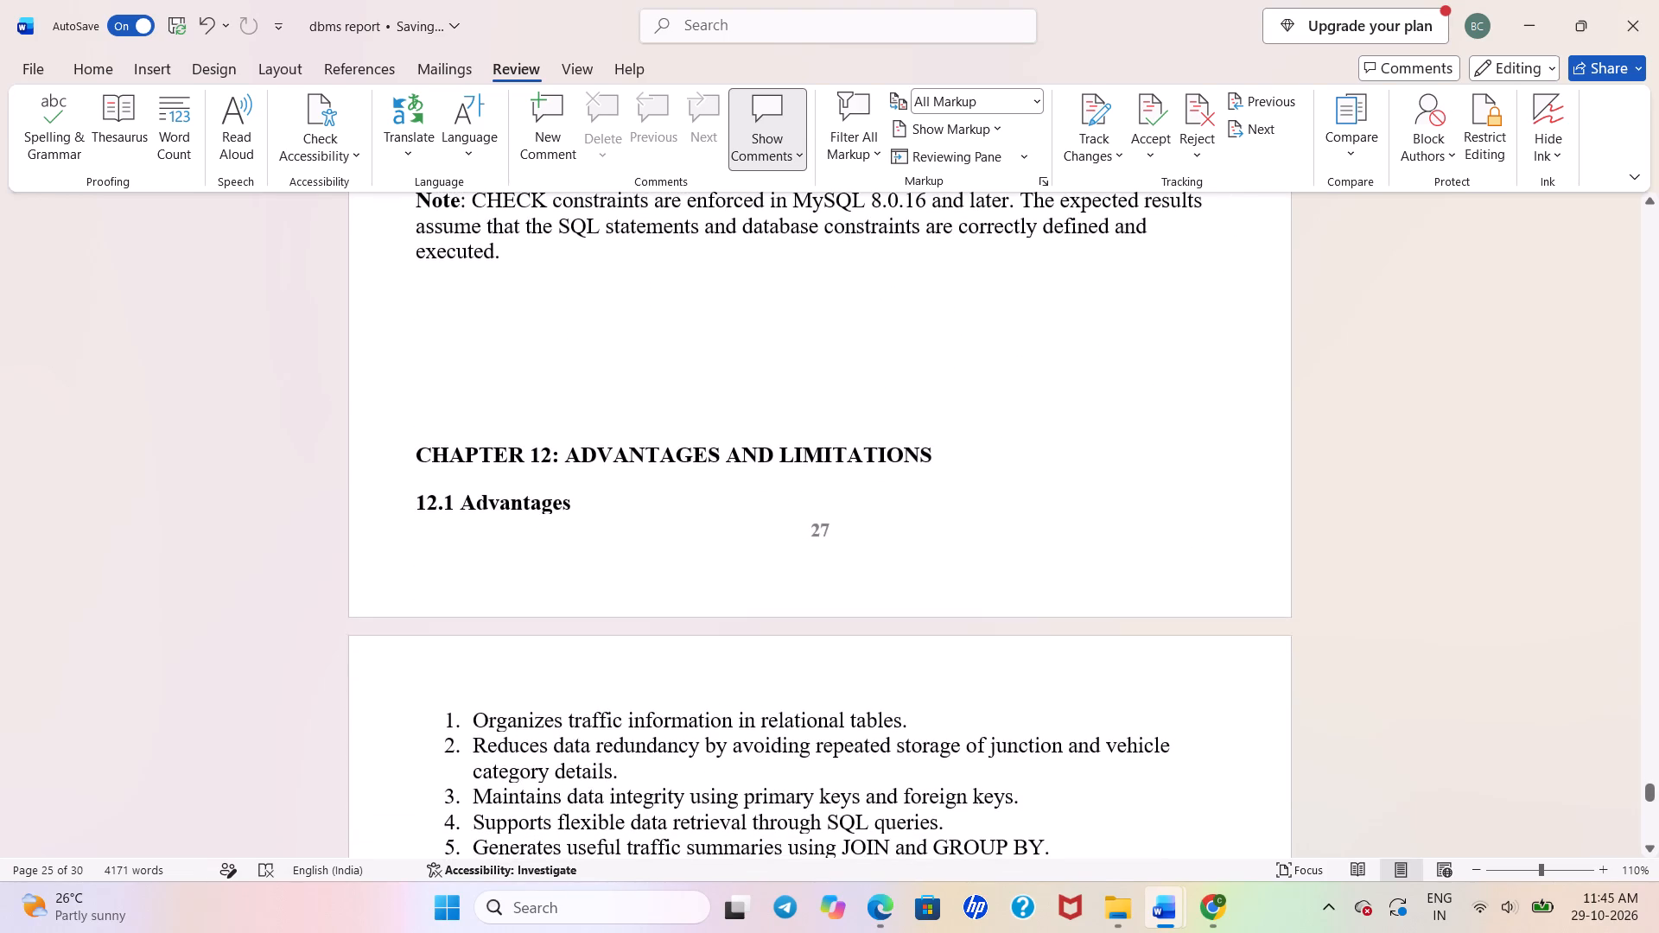
pyautogui.scroll(1, 817, 445)
pyautogui.scroll(-7, 829, 418)
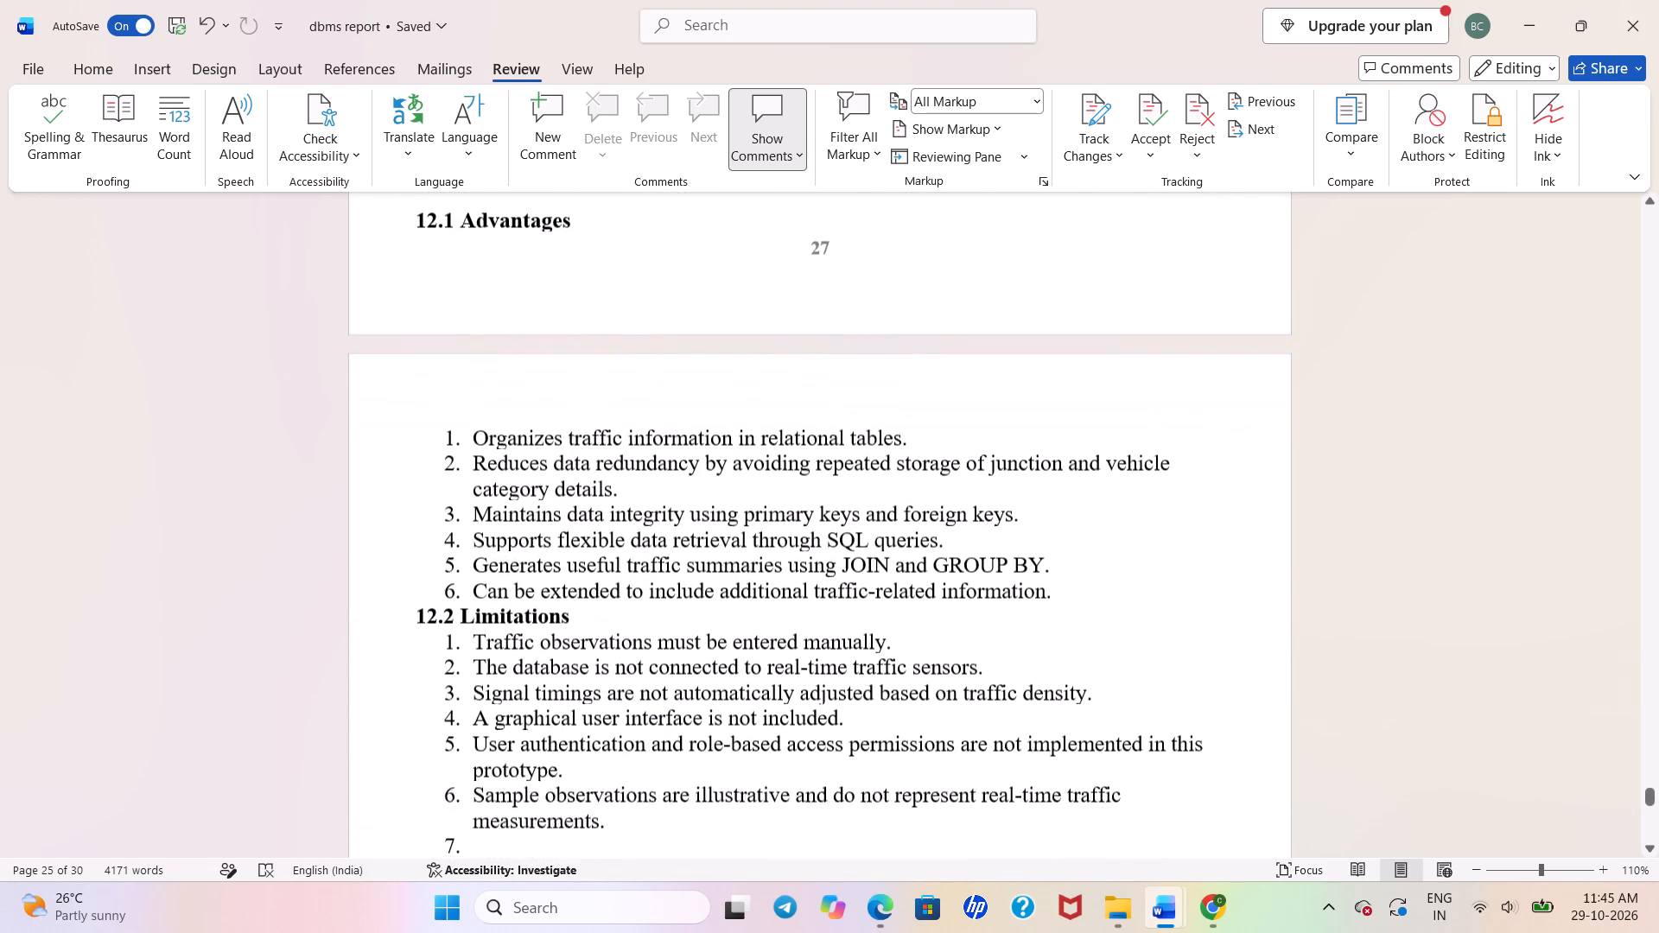
pyautogui.scroll(-9, 842, 414)
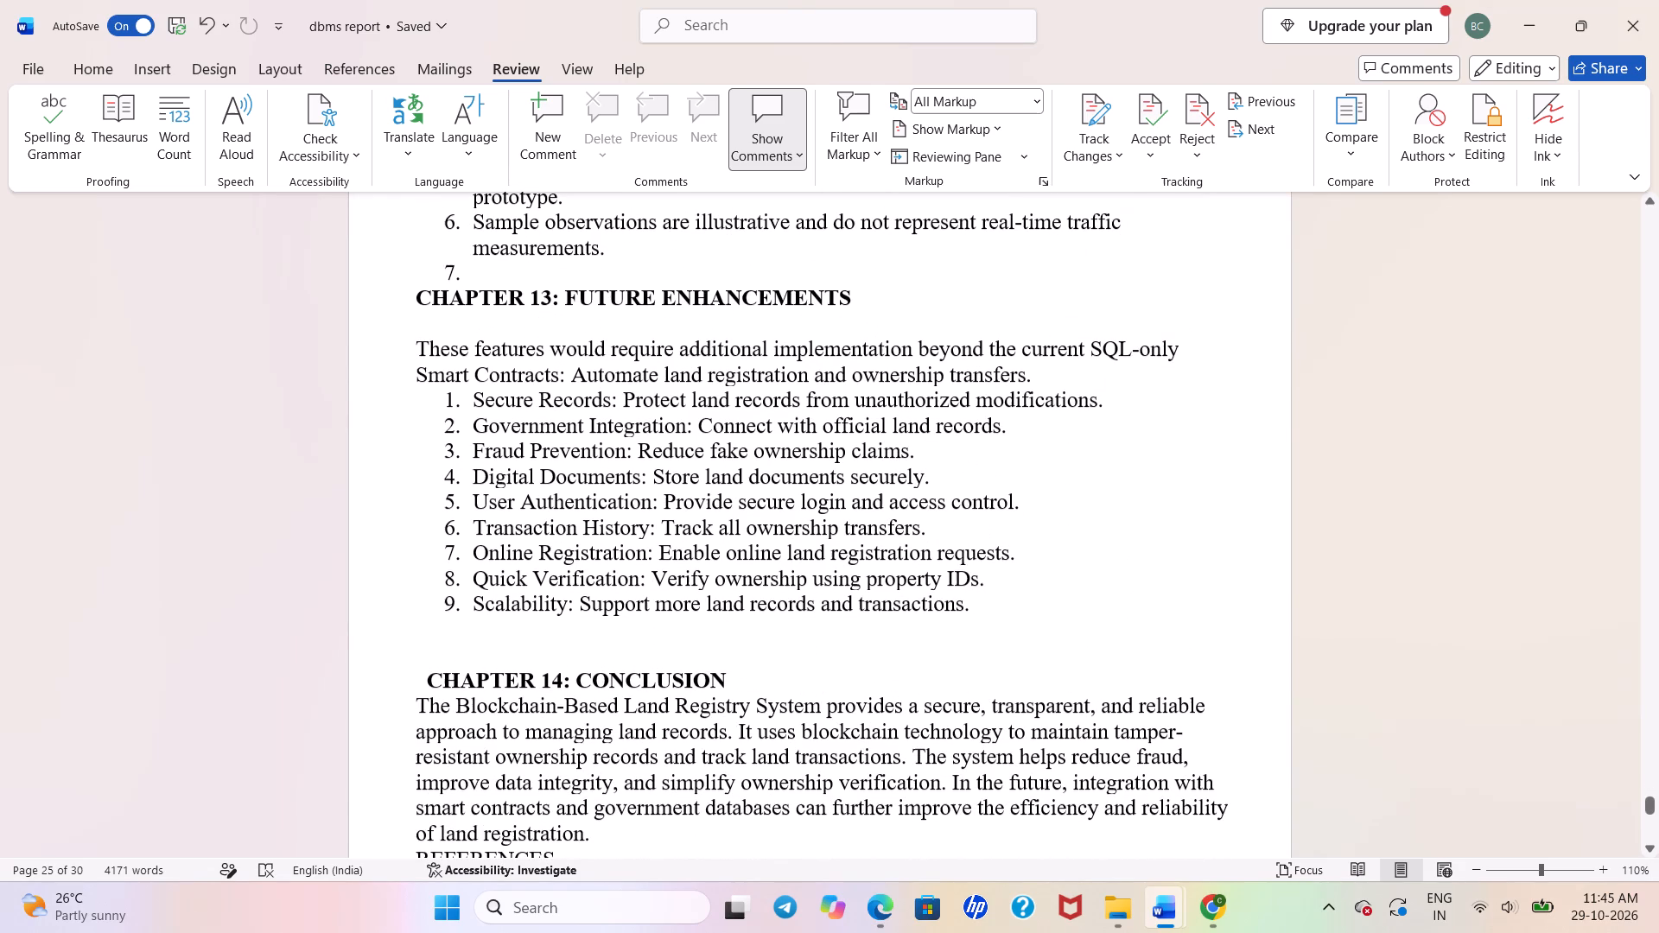
pyautogui.scroll(-4, 822, 424)
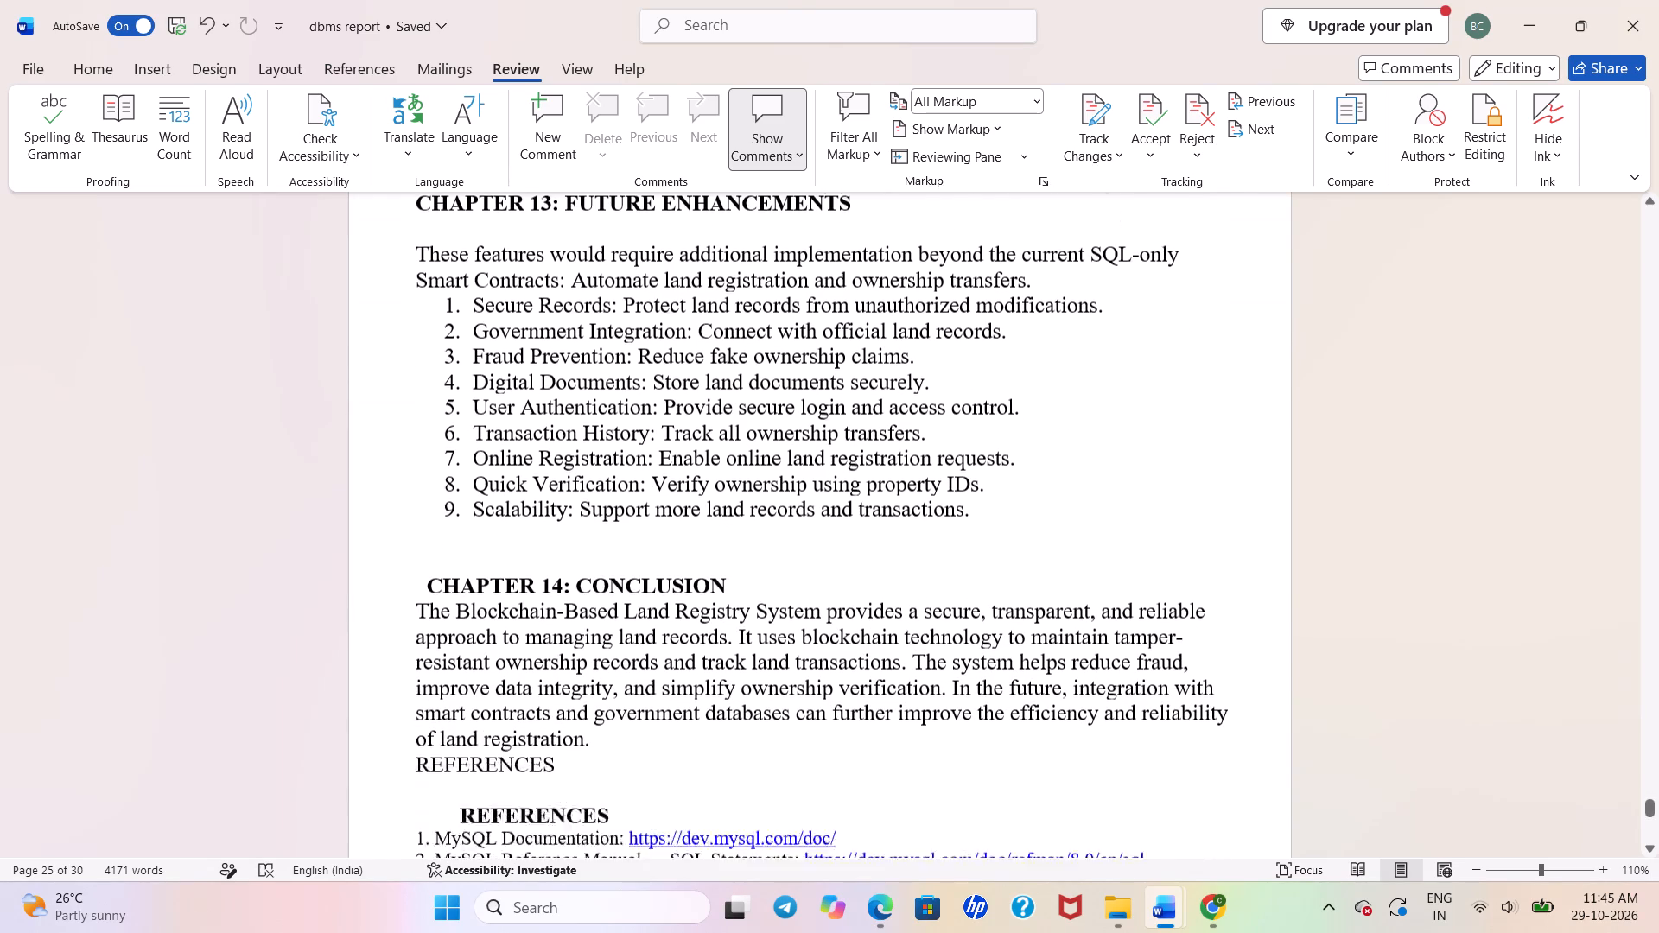
pyautogui.scroll(-4, 823, 422)
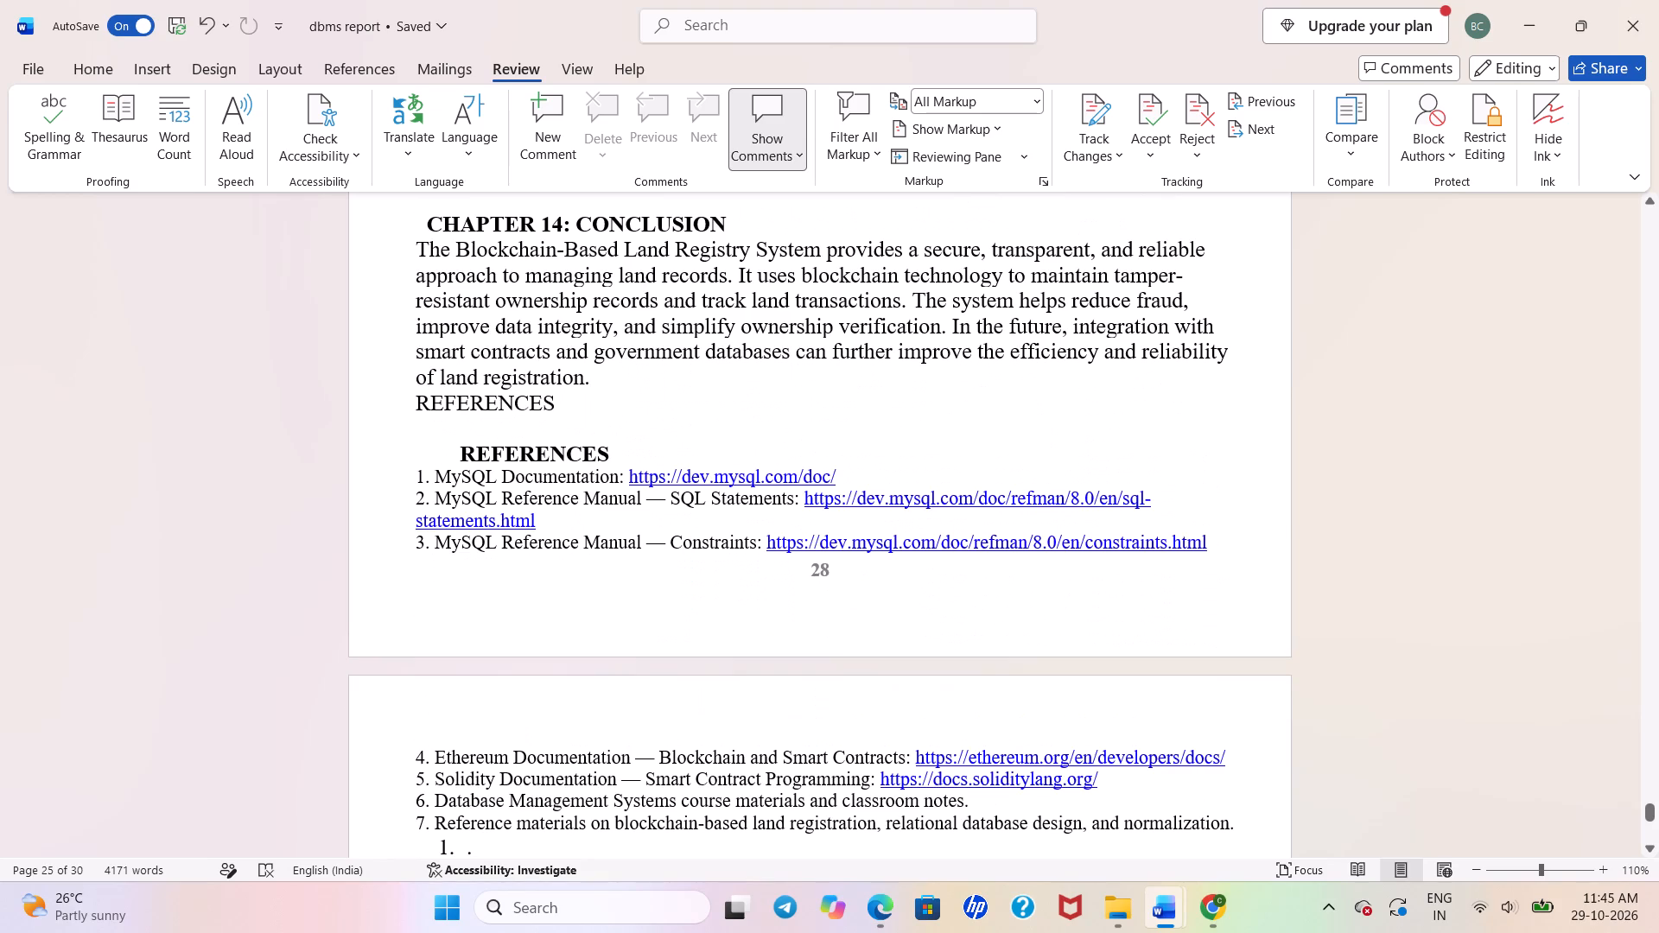
pyautogui.scroll(-15, 896, 466)
pyautogui.scroll(9, 899, 465)
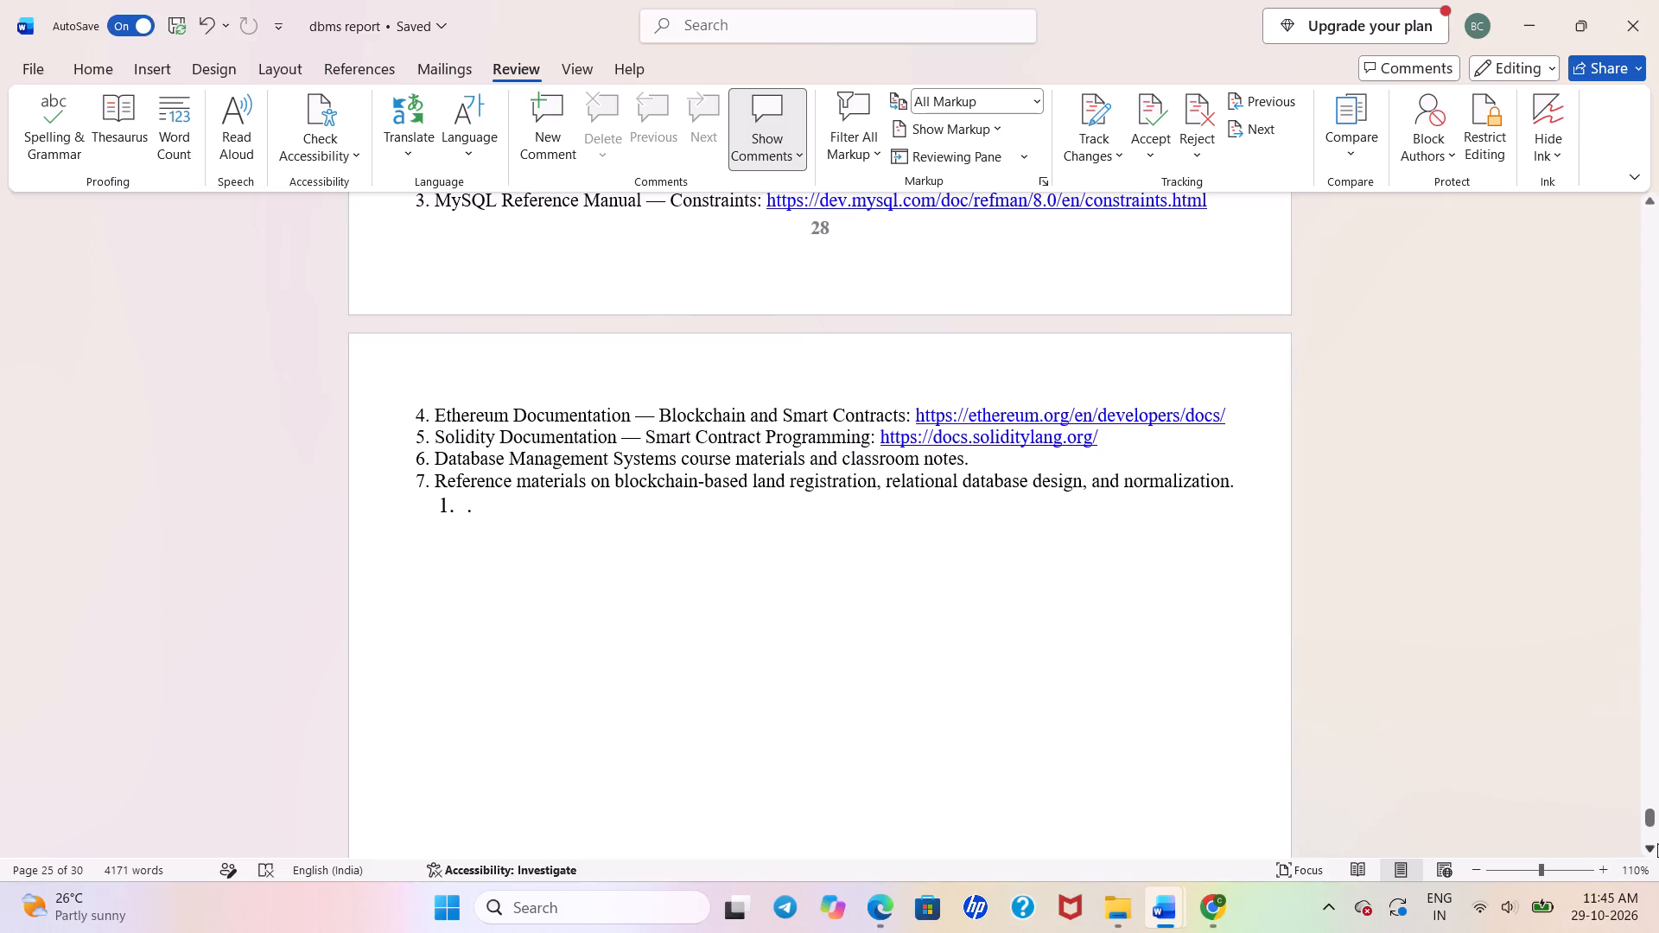
# Fill in the Chapter 7 entry of the Contents table with the title "Relational DataBase Schema".
pyautogui.moveTo(1650, 818); pyautogui.dragTo(1617, 270)
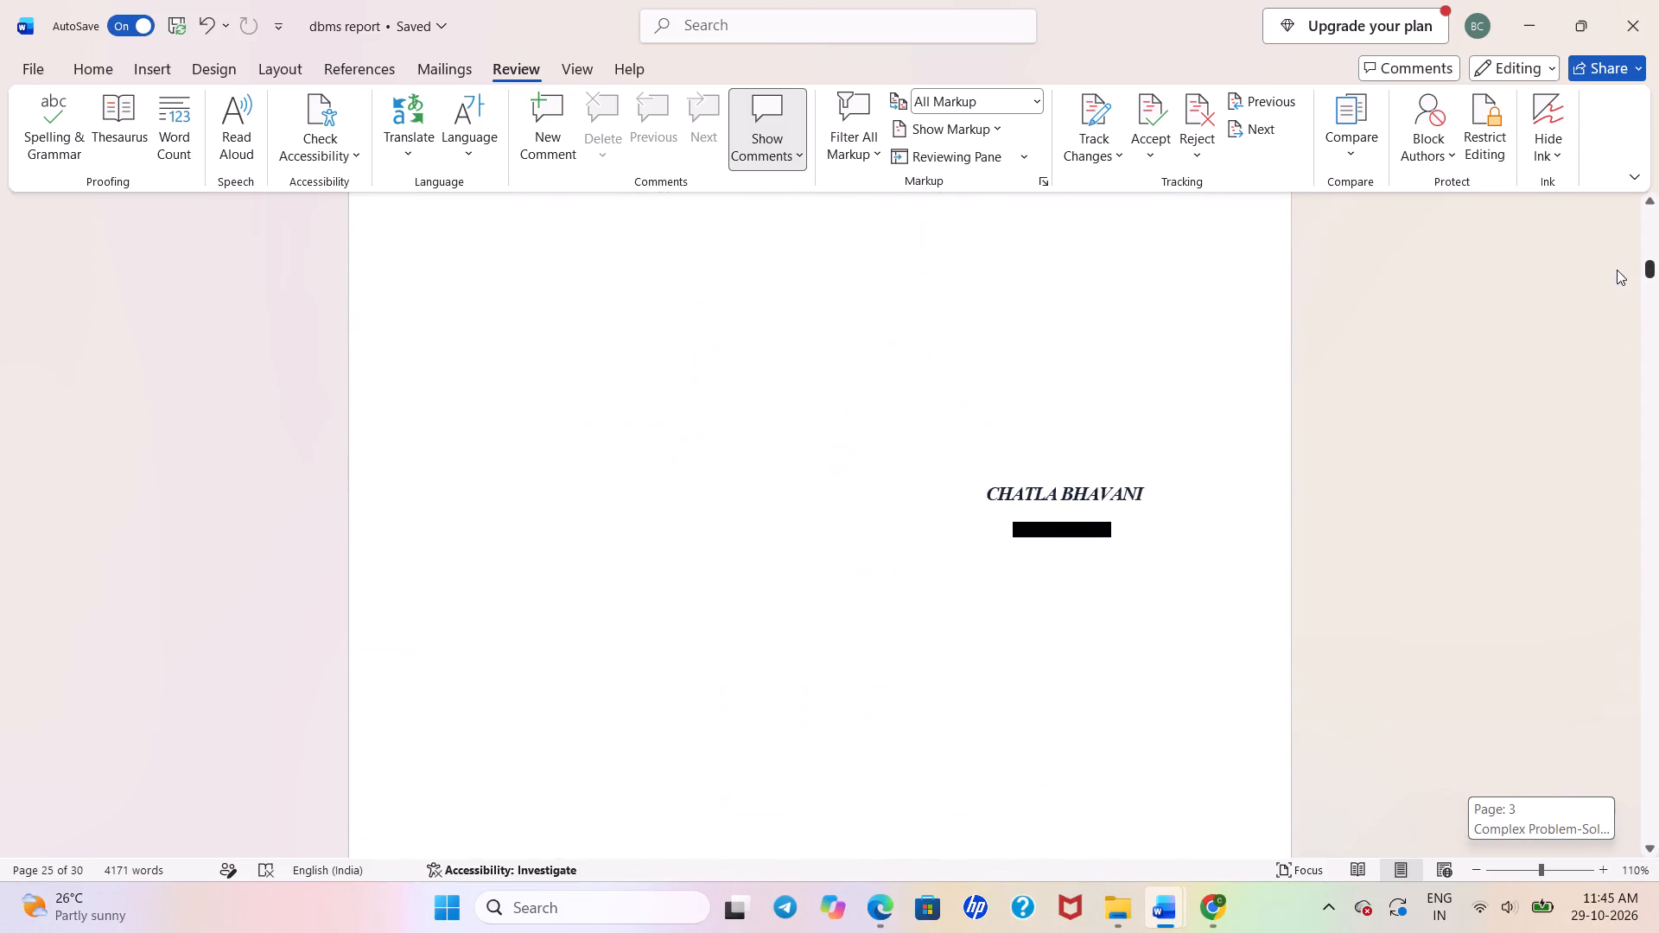
pyautogui.moveTo(1617, 270); pyautogui.dragTo(1504, 340)
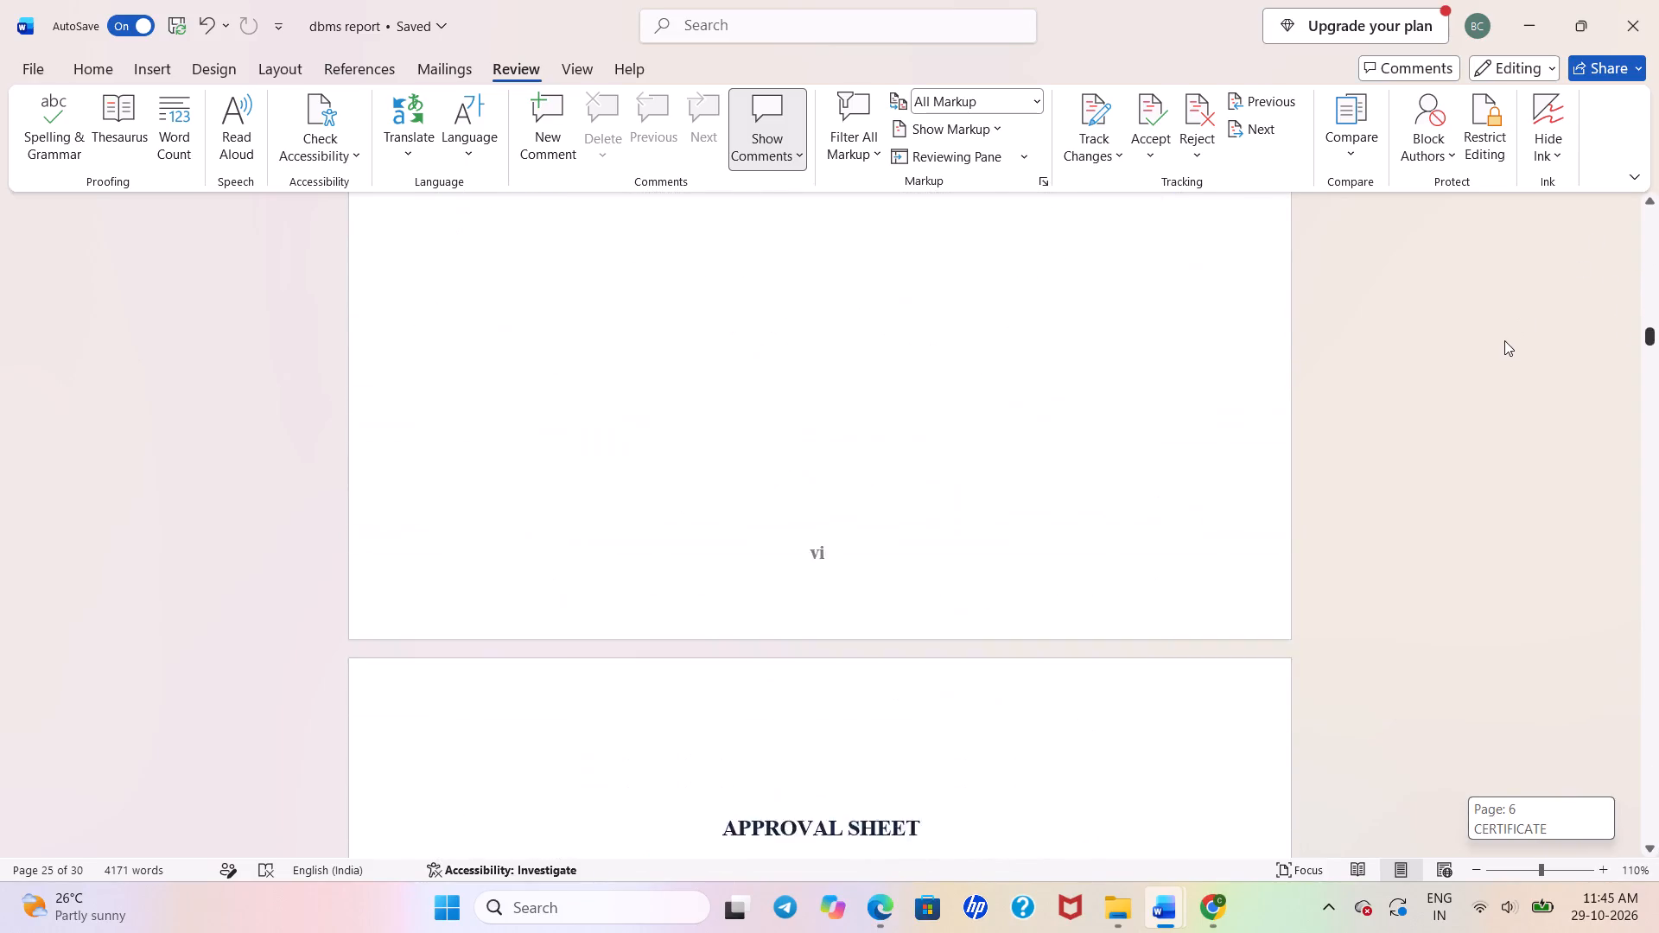
pyautogui.moveTo(1504, 340); pyautogui.dragTo(1530, 279)
pyautogui.scroll(10, 1413, 339)
pyautogui.scroll(-15, 883, 478)
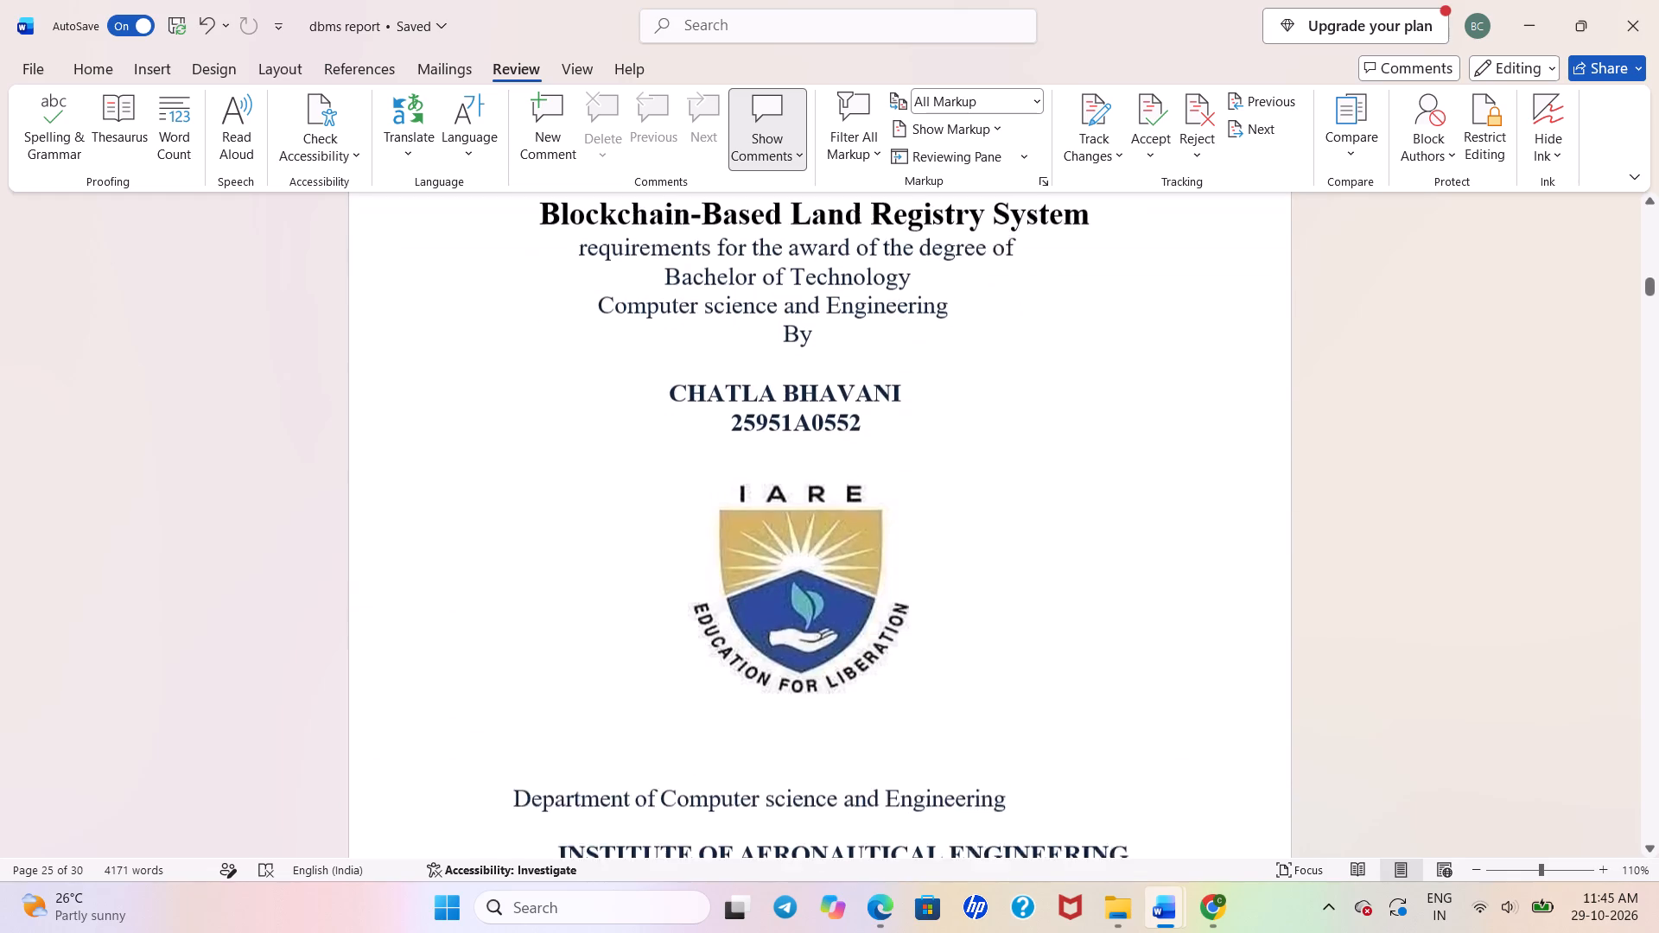
pyautogui.scroll(-20, 818, 441)
pyautogui.scroll(-20, 818, 441)
pyautogui.scroll(-1, 818, 441)
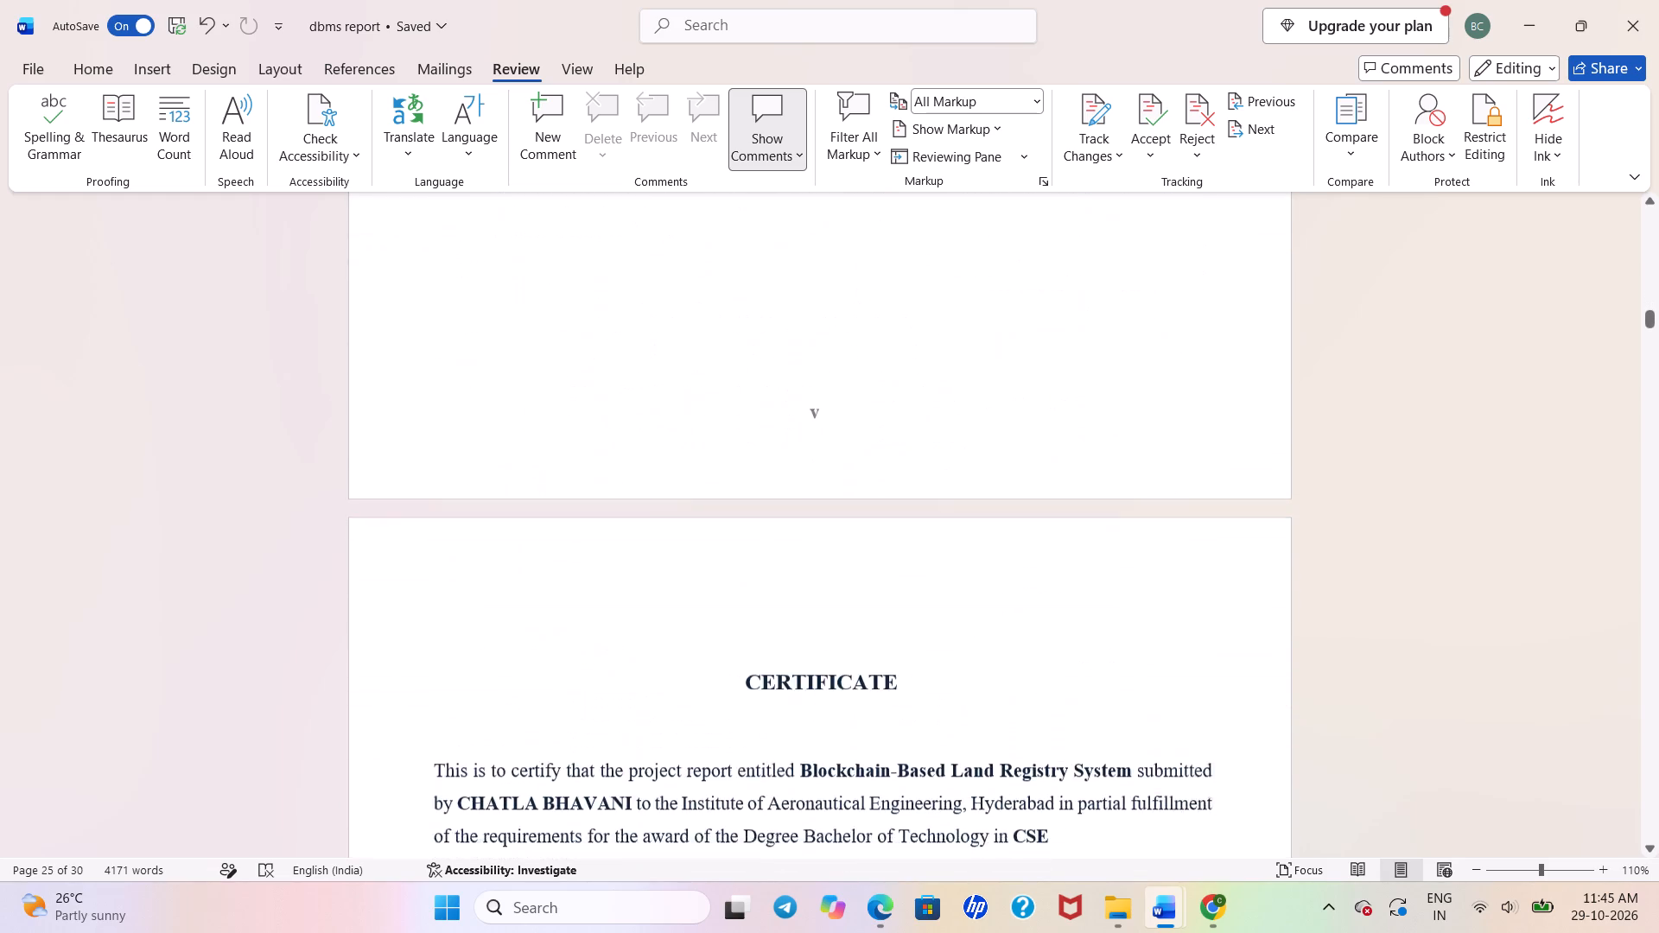
pyautogui.scroll(-20, 828, 441)
pyautogui.scroll(-20, 828, 441)
pyautogui.scroll(-1, 828, 441)
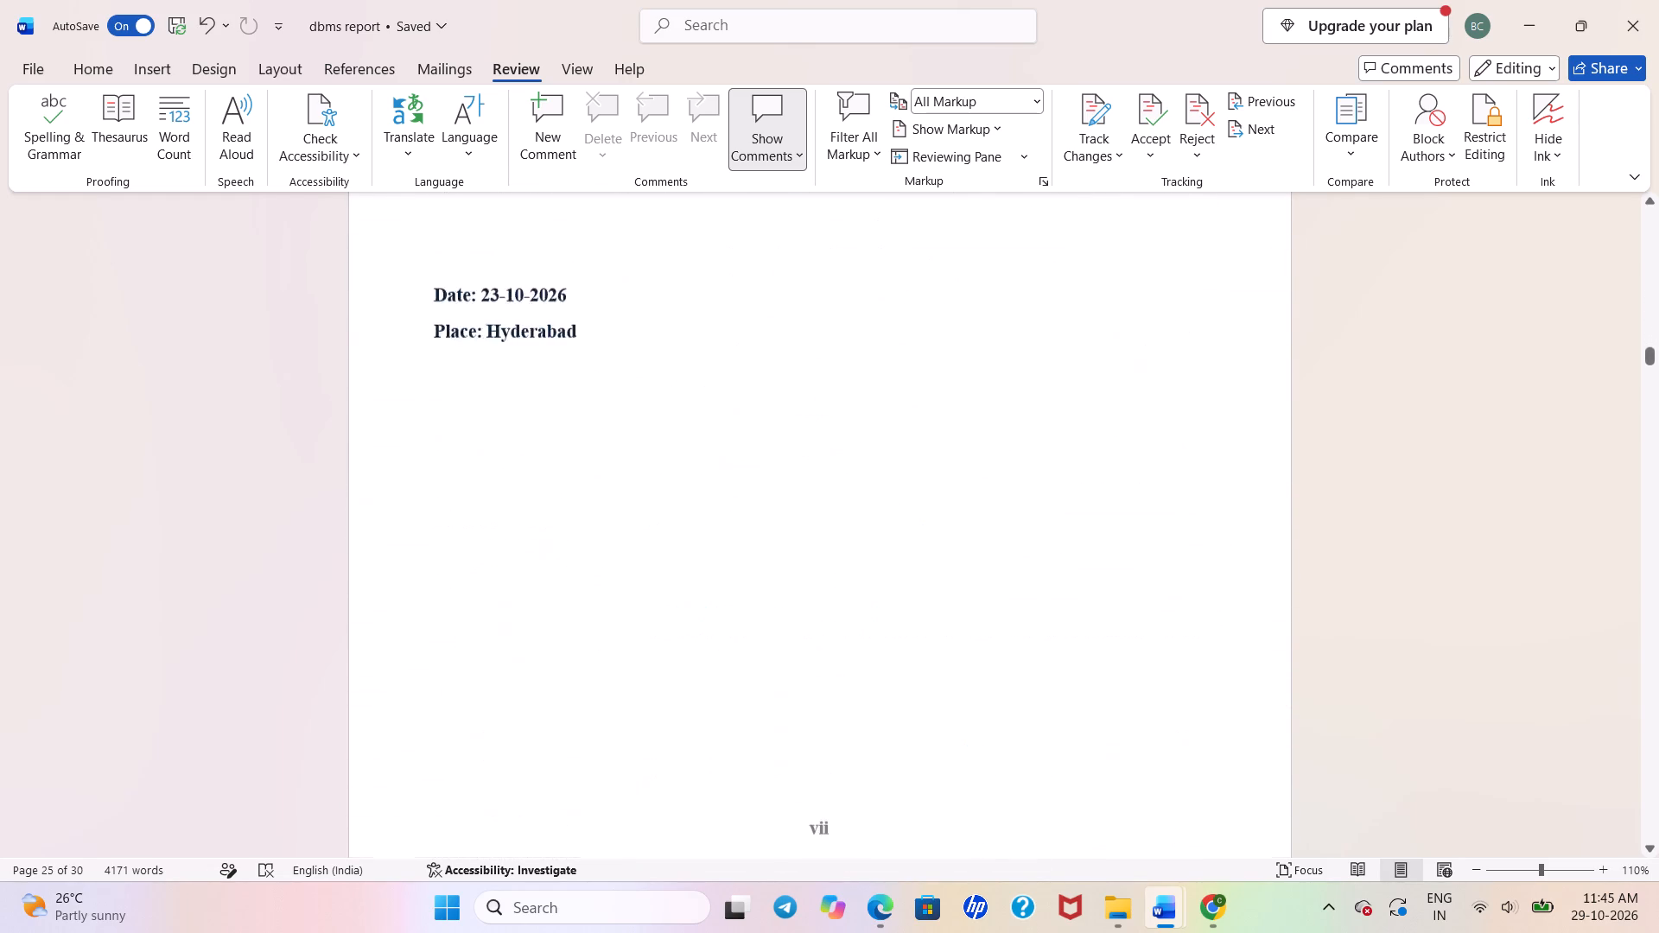
pyautogui.scroll(-17, 805, 479)
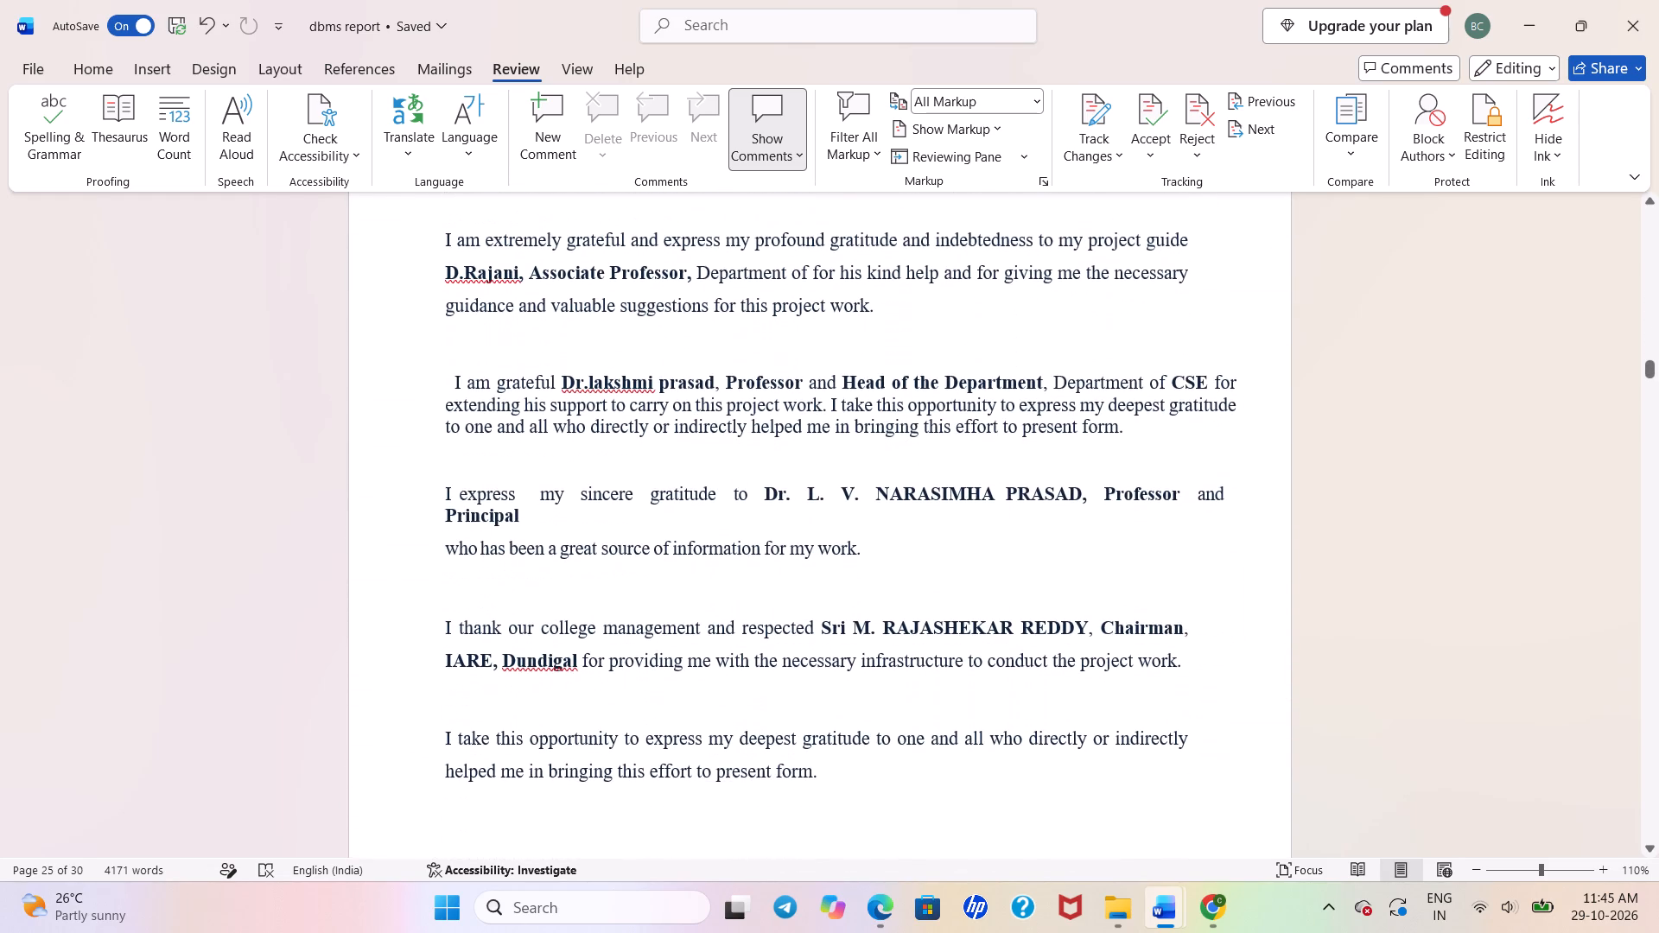
pyautogui.scroll(-20, 811, 482)
pyautogui.scroll(-8, 811, 482)
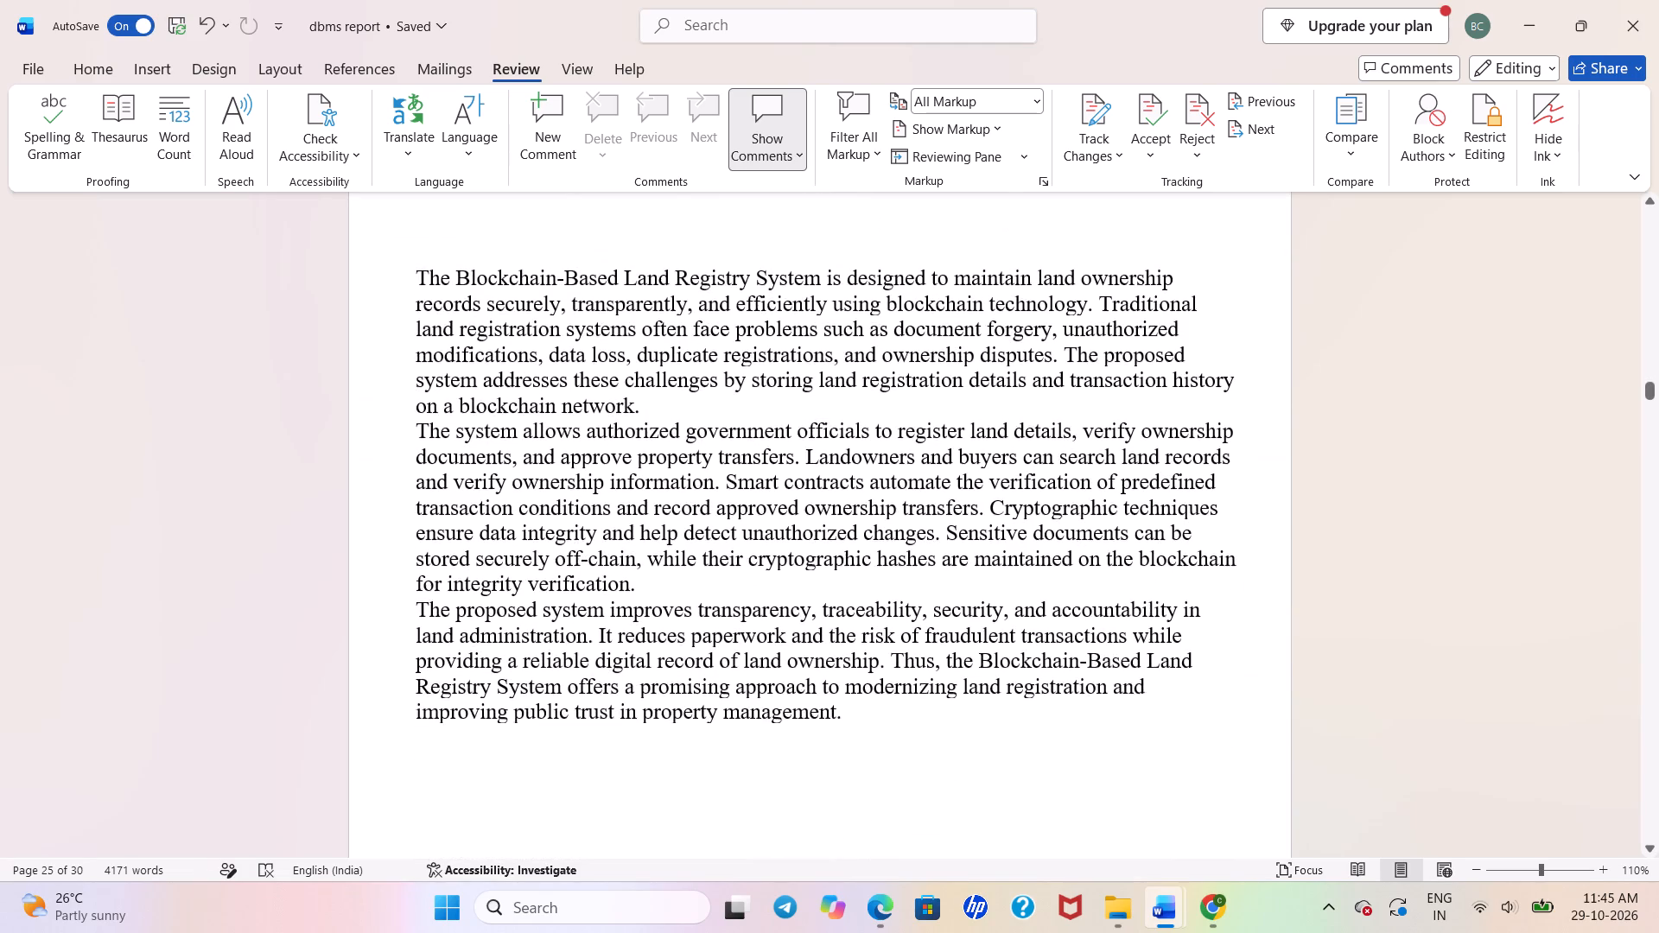
pyautogui.scroll(-17, 811, 480)
pyautogui.scroll(-8, 812, 480)
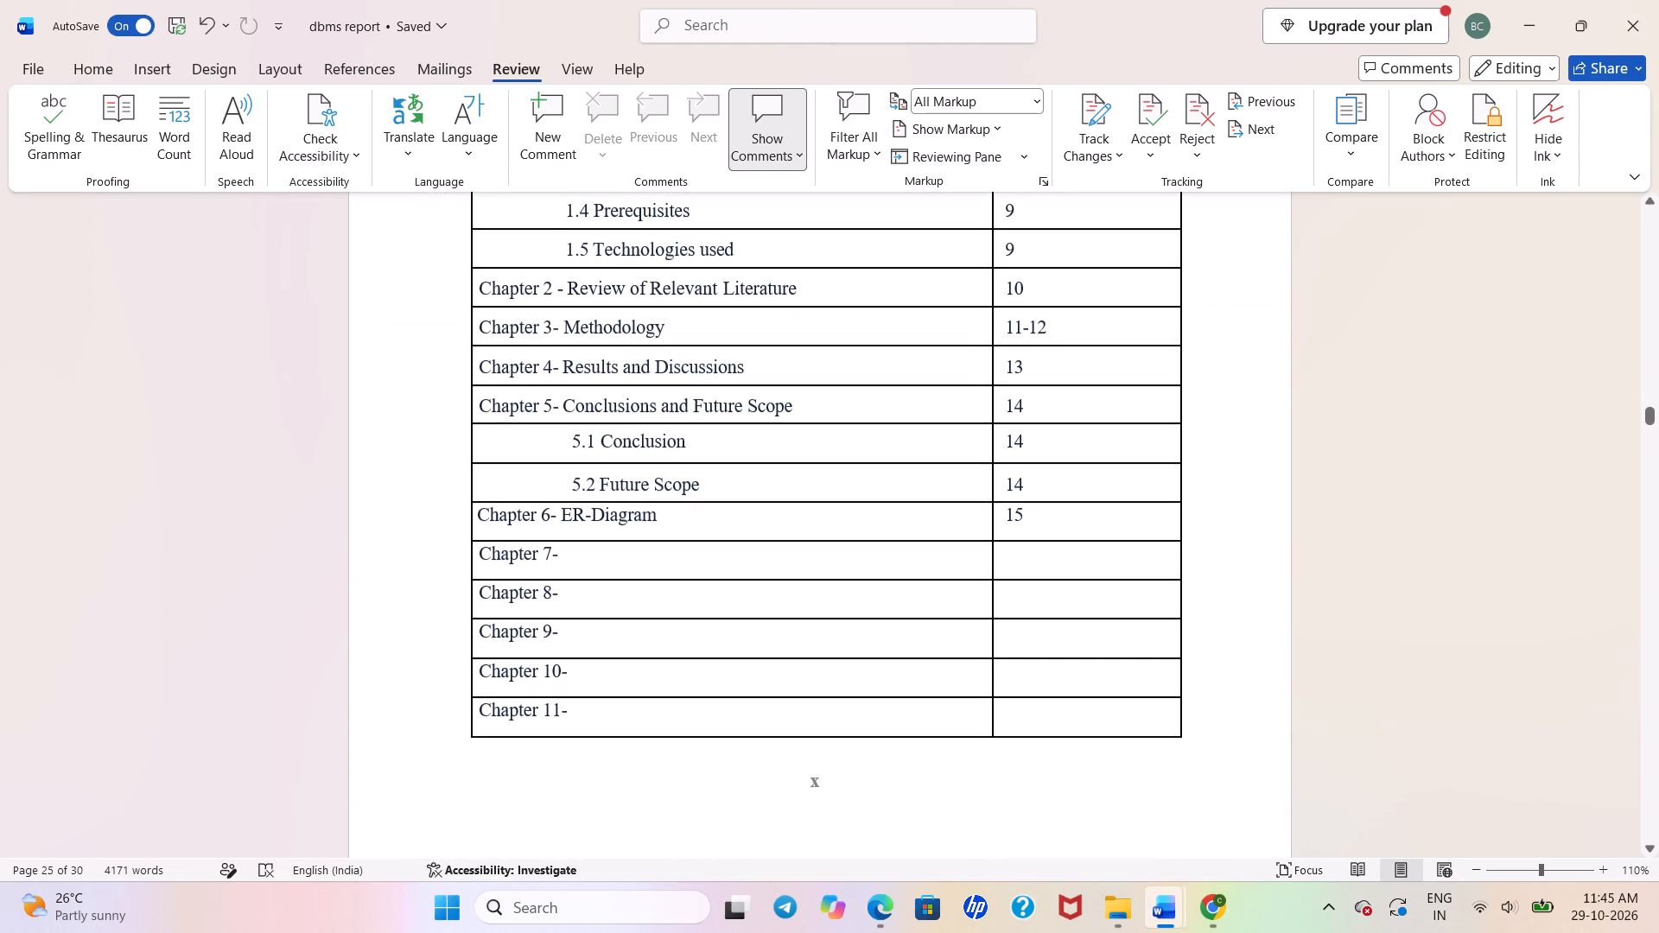
pyautogui.click(577, 548)
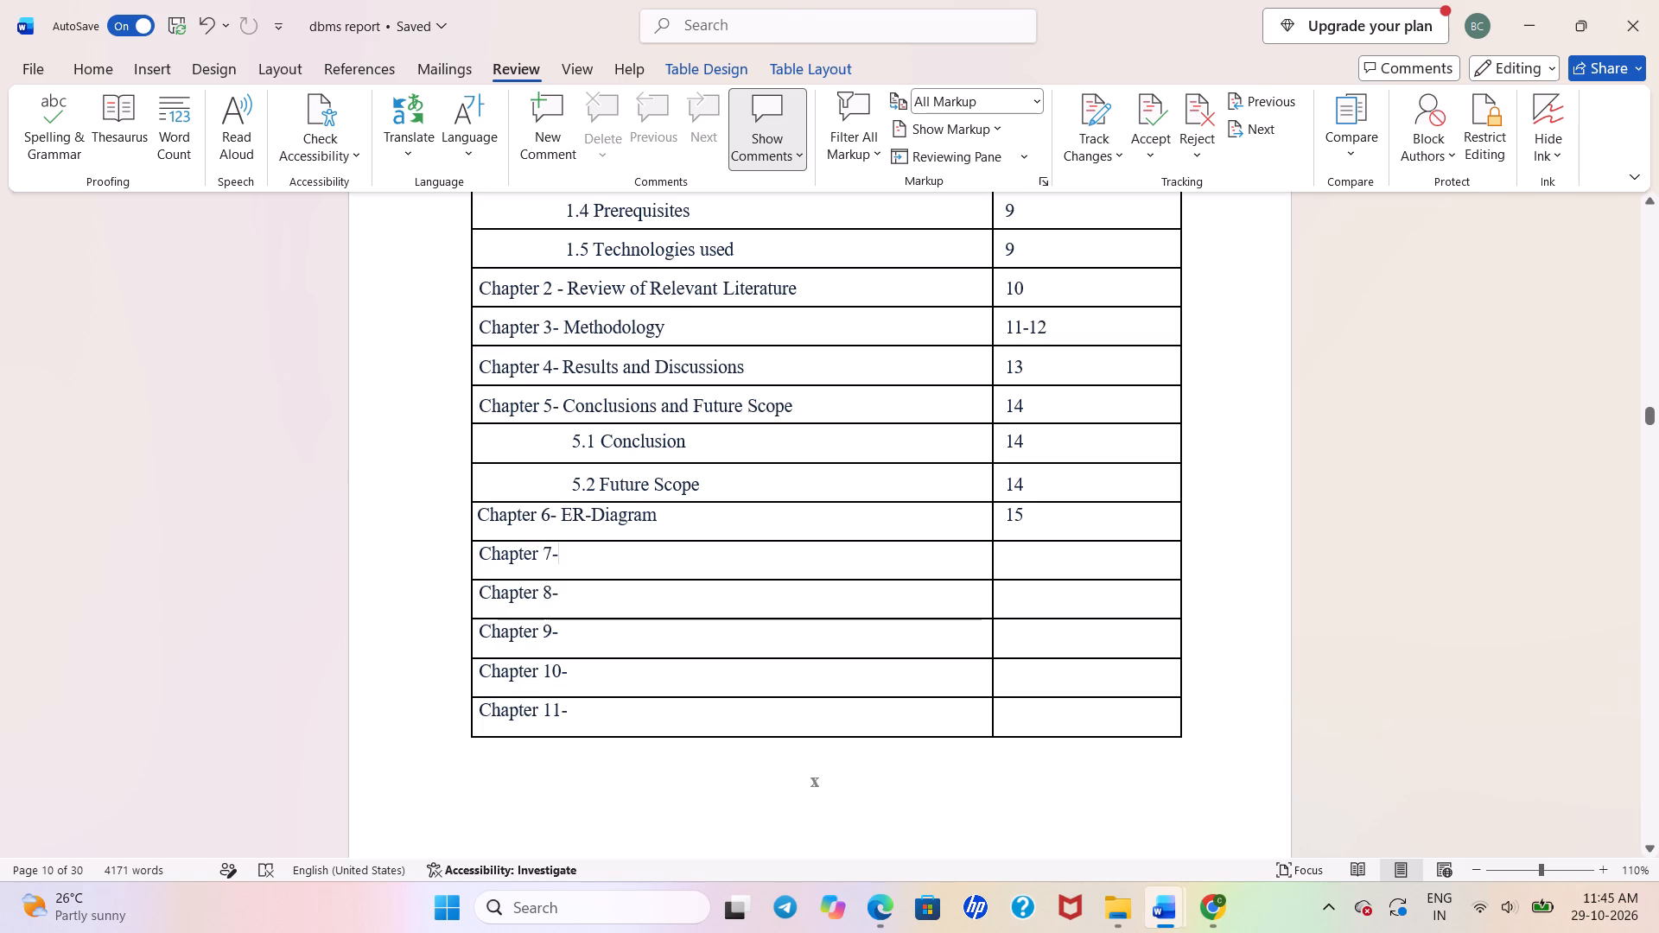
pyautogui.write('ela')
pyautogui.write('tional')
pyautogui.press('space')
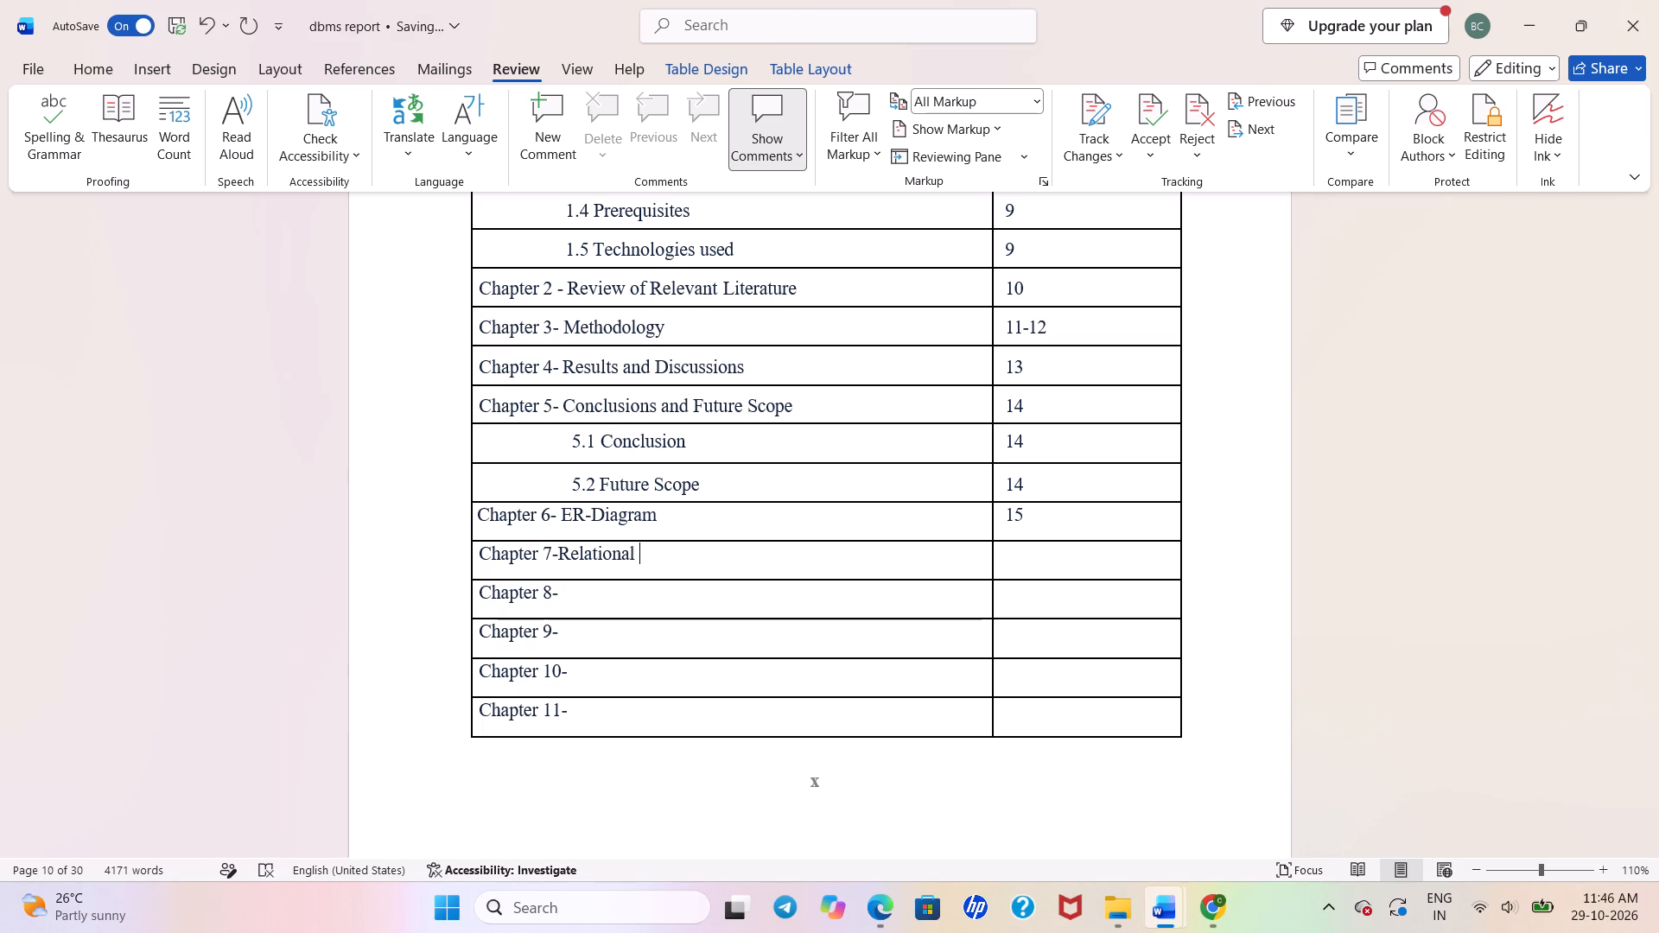
pyautogui.press('BackSpace')
pyautogui.write('tab')
pyautogui.press('BackSpace')
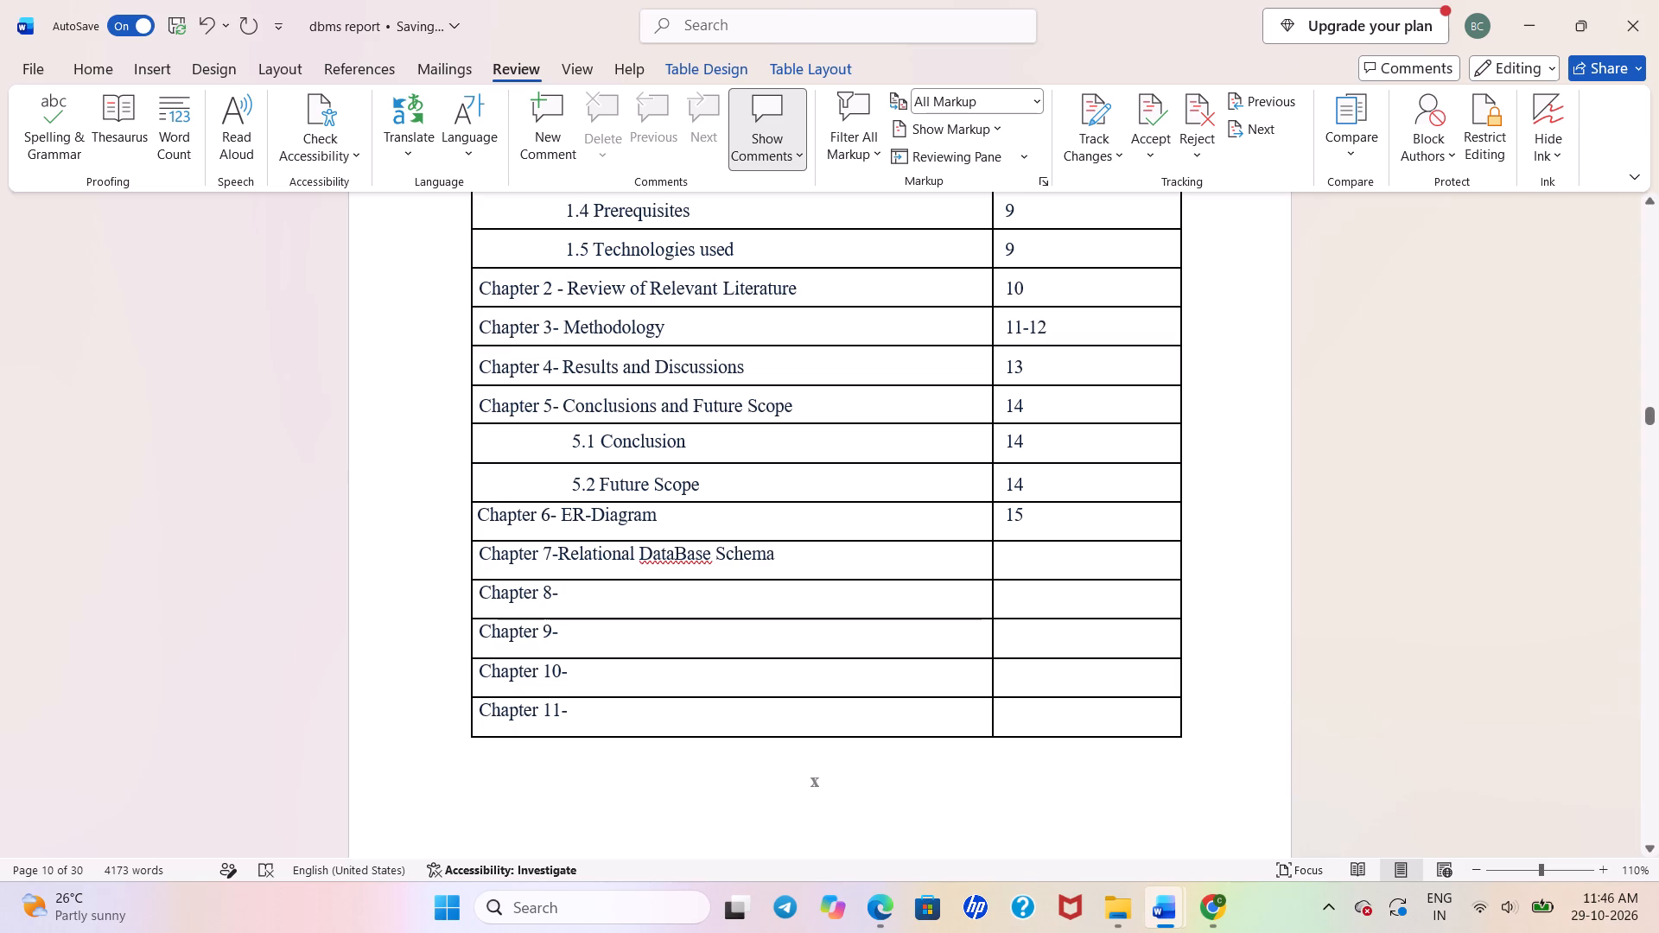
# Fill in the Chapter 8 entry of the Contents table with the title "Normalizatiom".
pyautogui.click(728, 574)
pyautogui.click(712, 574)
pyautogui.click(676, 578)
pyautogui.click(633, 589)
pyautogui.press('o')
pyautogui.write('rmali')
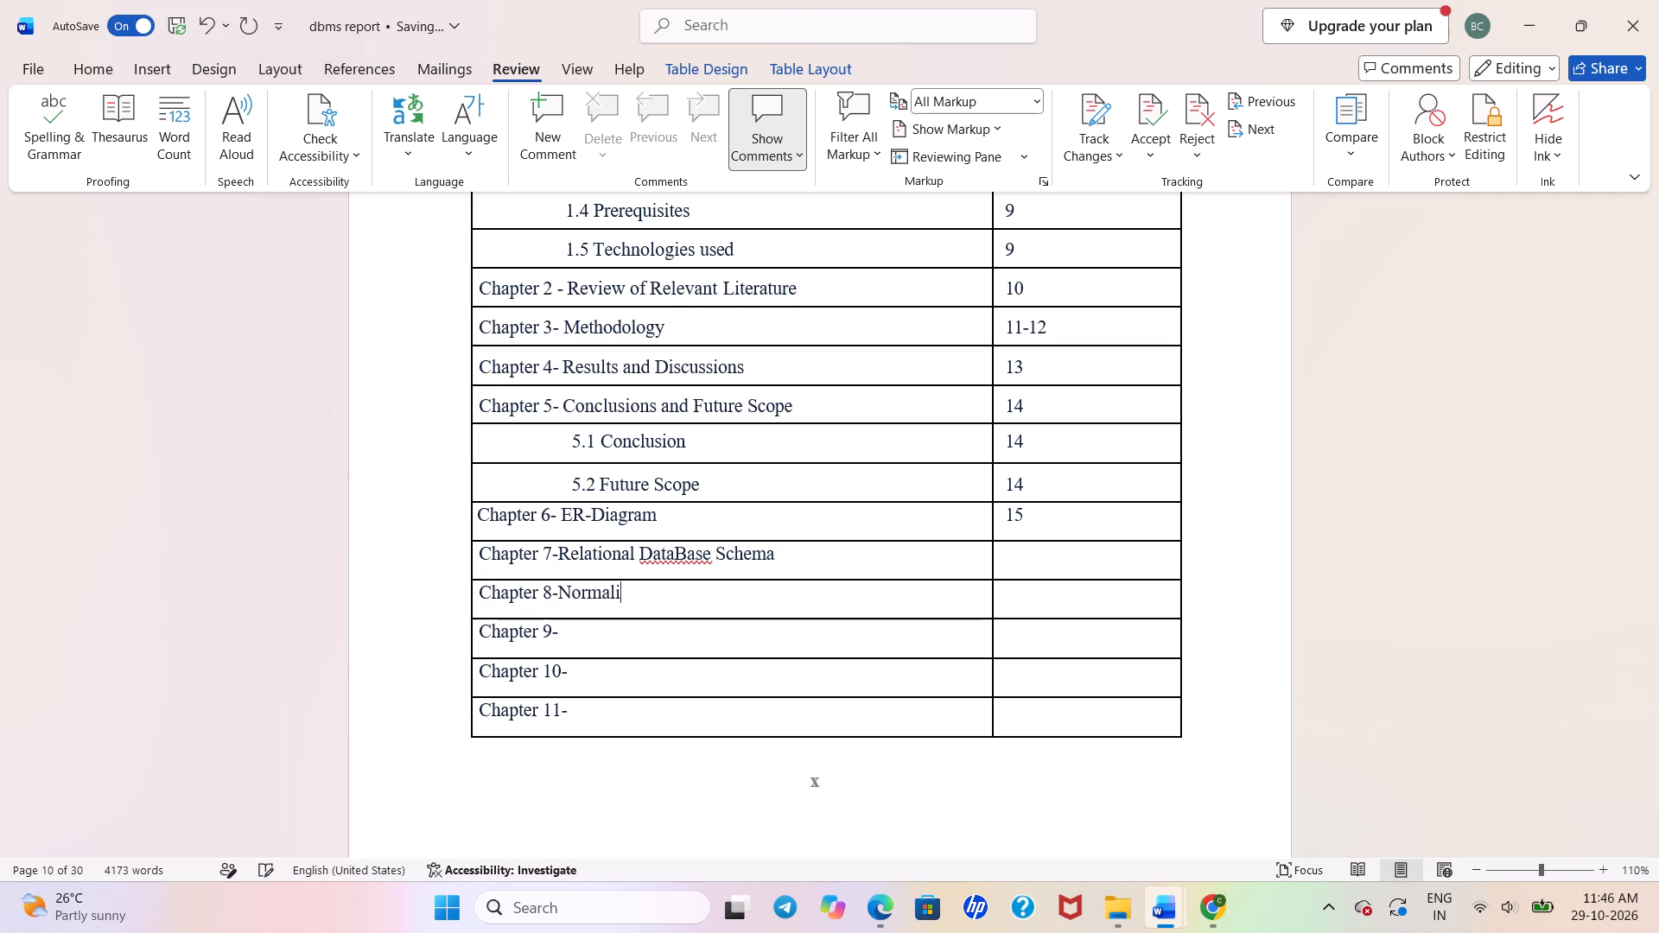
pyautogui.write('zatiom')
# Fill in the Chapter 9 entry of the Contents table with the title "SQL Implementation".
pyautogui.scroll(-1, 645, 581)
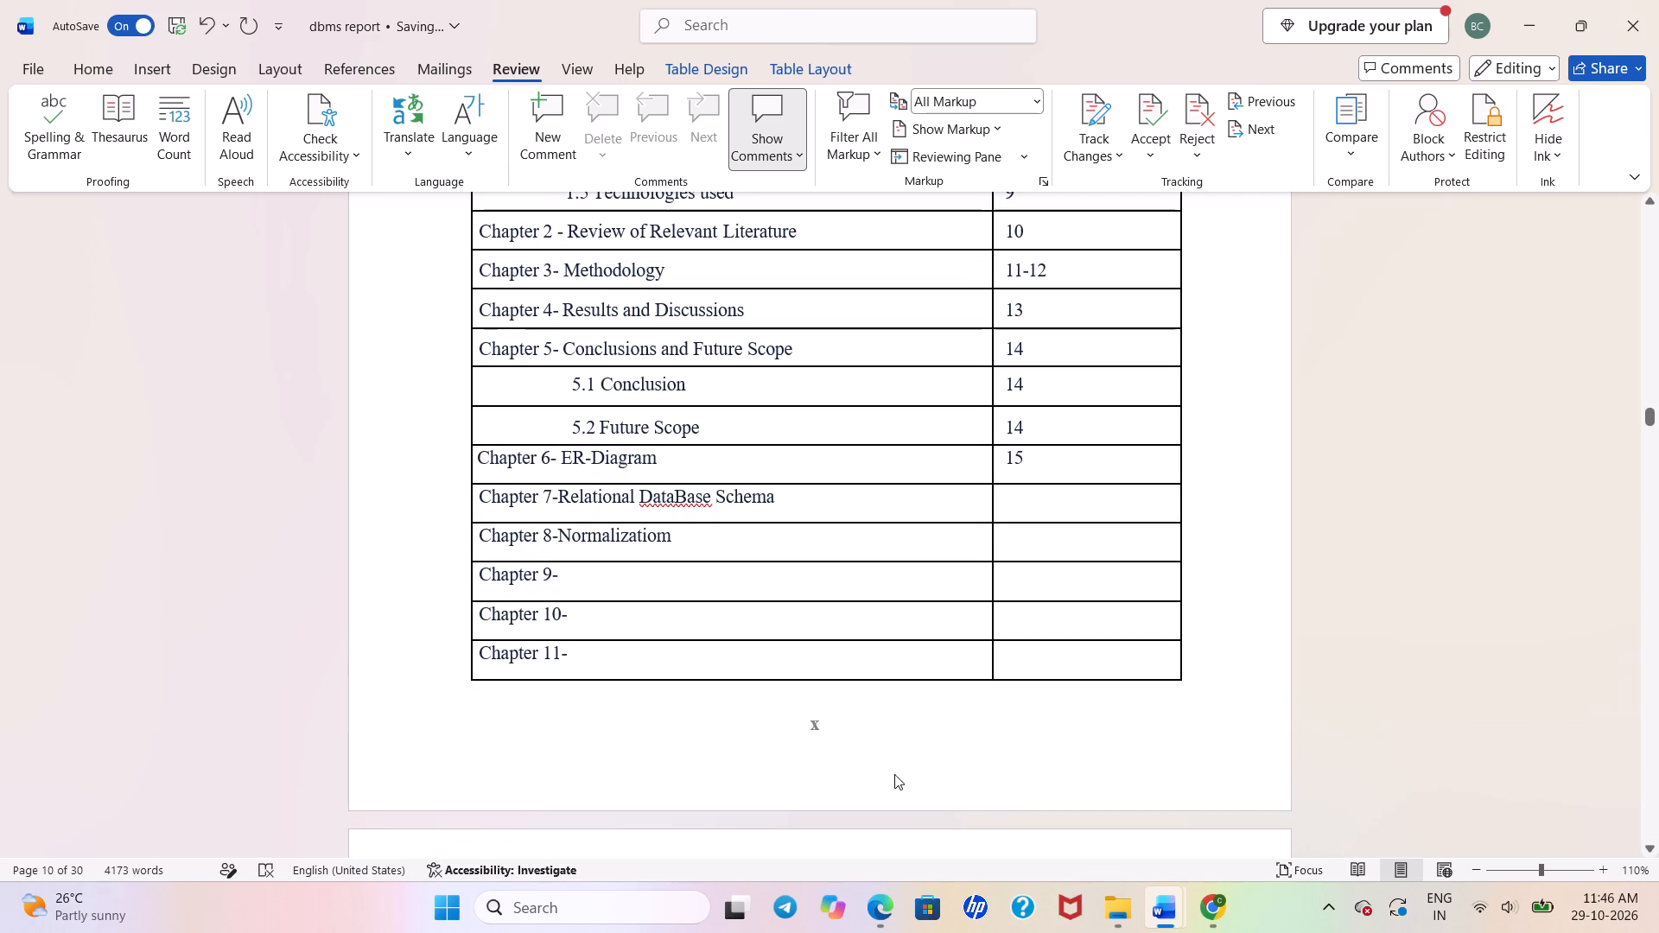
pyautogui.click(684, 602)
pyautogui.click(695, 578)
pyautogui.write('SQK')
pyautogui.press('BackSpace')
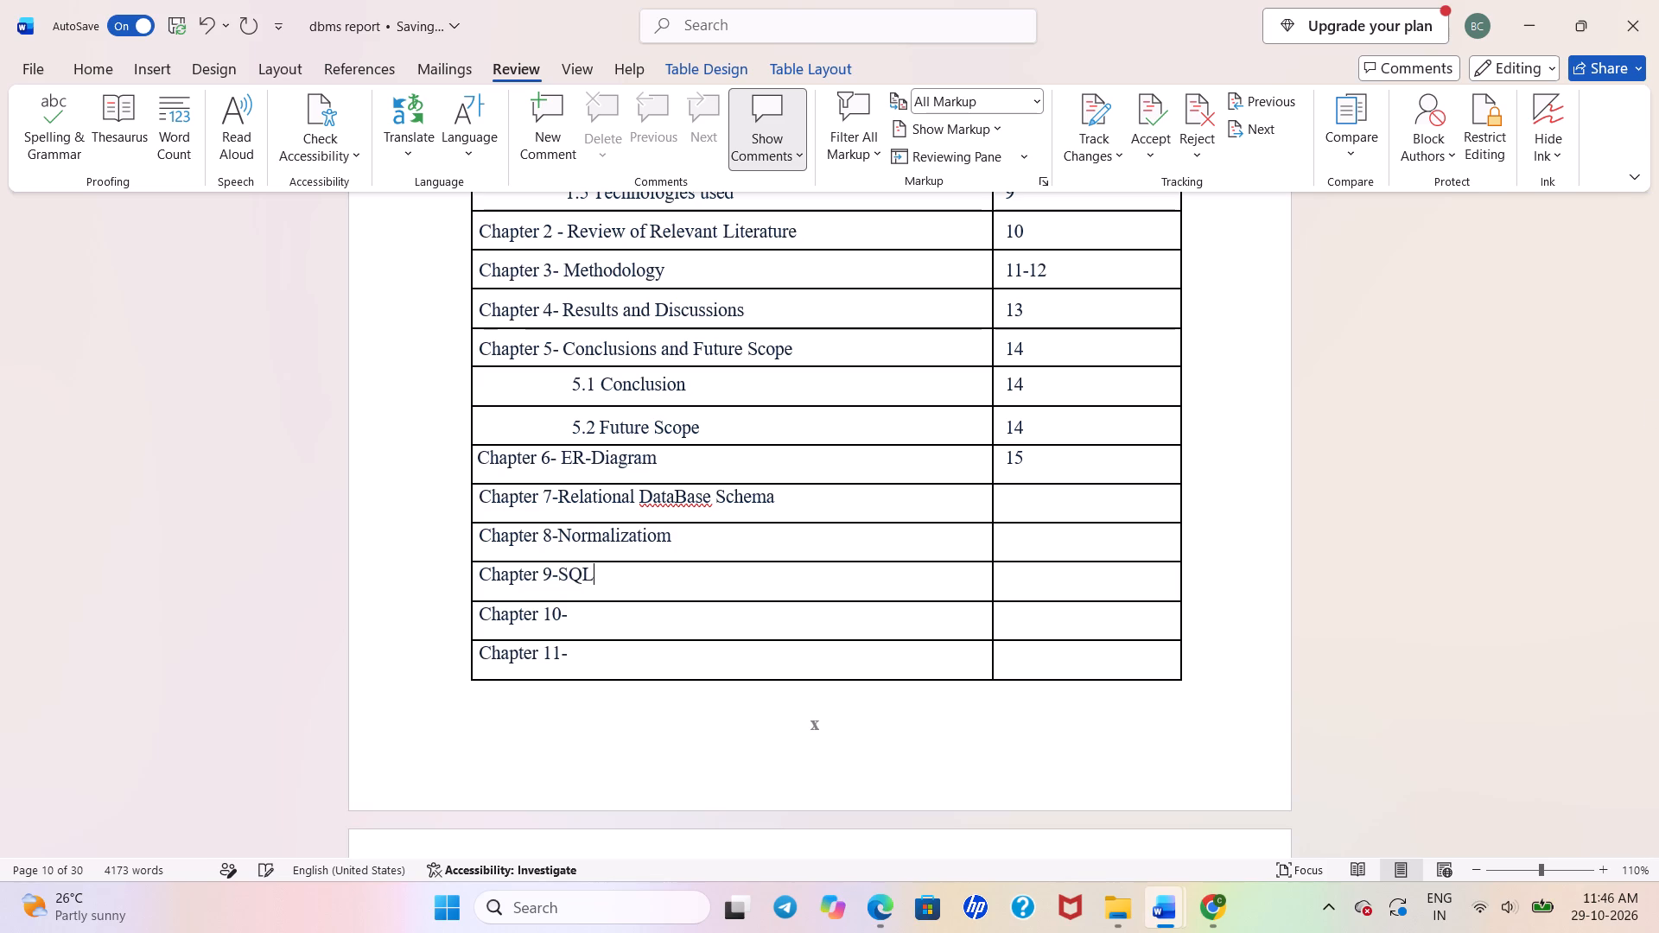
pyautogui.press('space')
pyautogui.write('mplen')
pyautogui.press('BackSpace')
pyautogui.press('BackSpace')
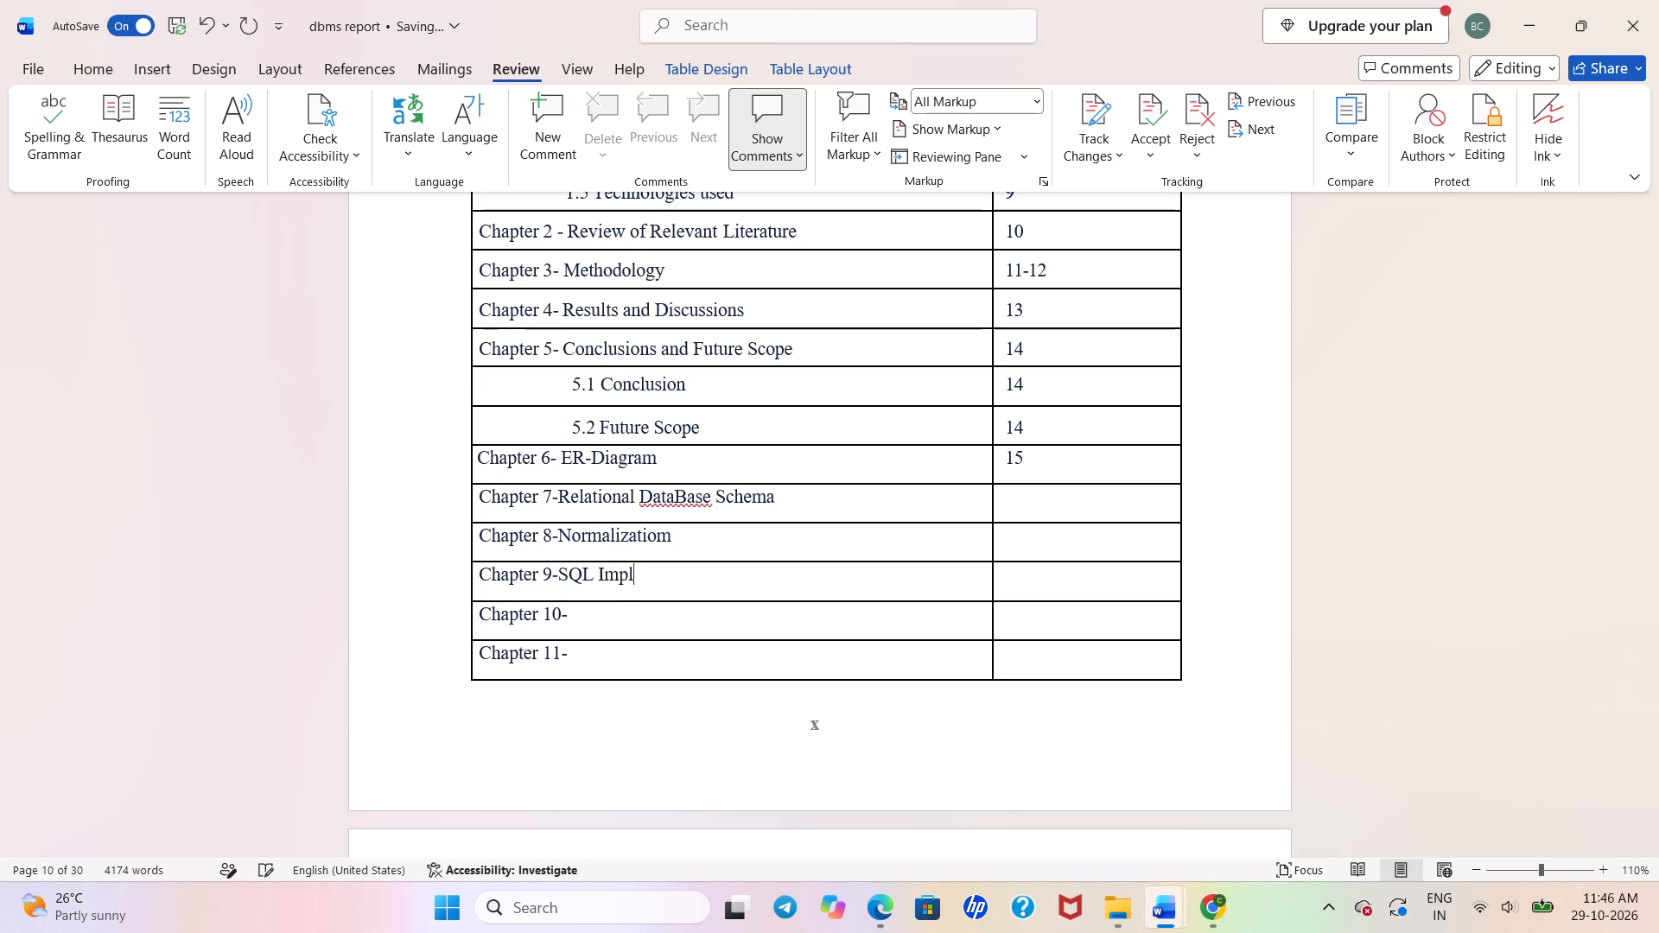
pyautogui.write('ementation')
# Complete the Contents table entries for Chapter 10 with "Sample Output" and Chapter 11 with "Testing".
pyautogui.scroll(-1, 628, 571)
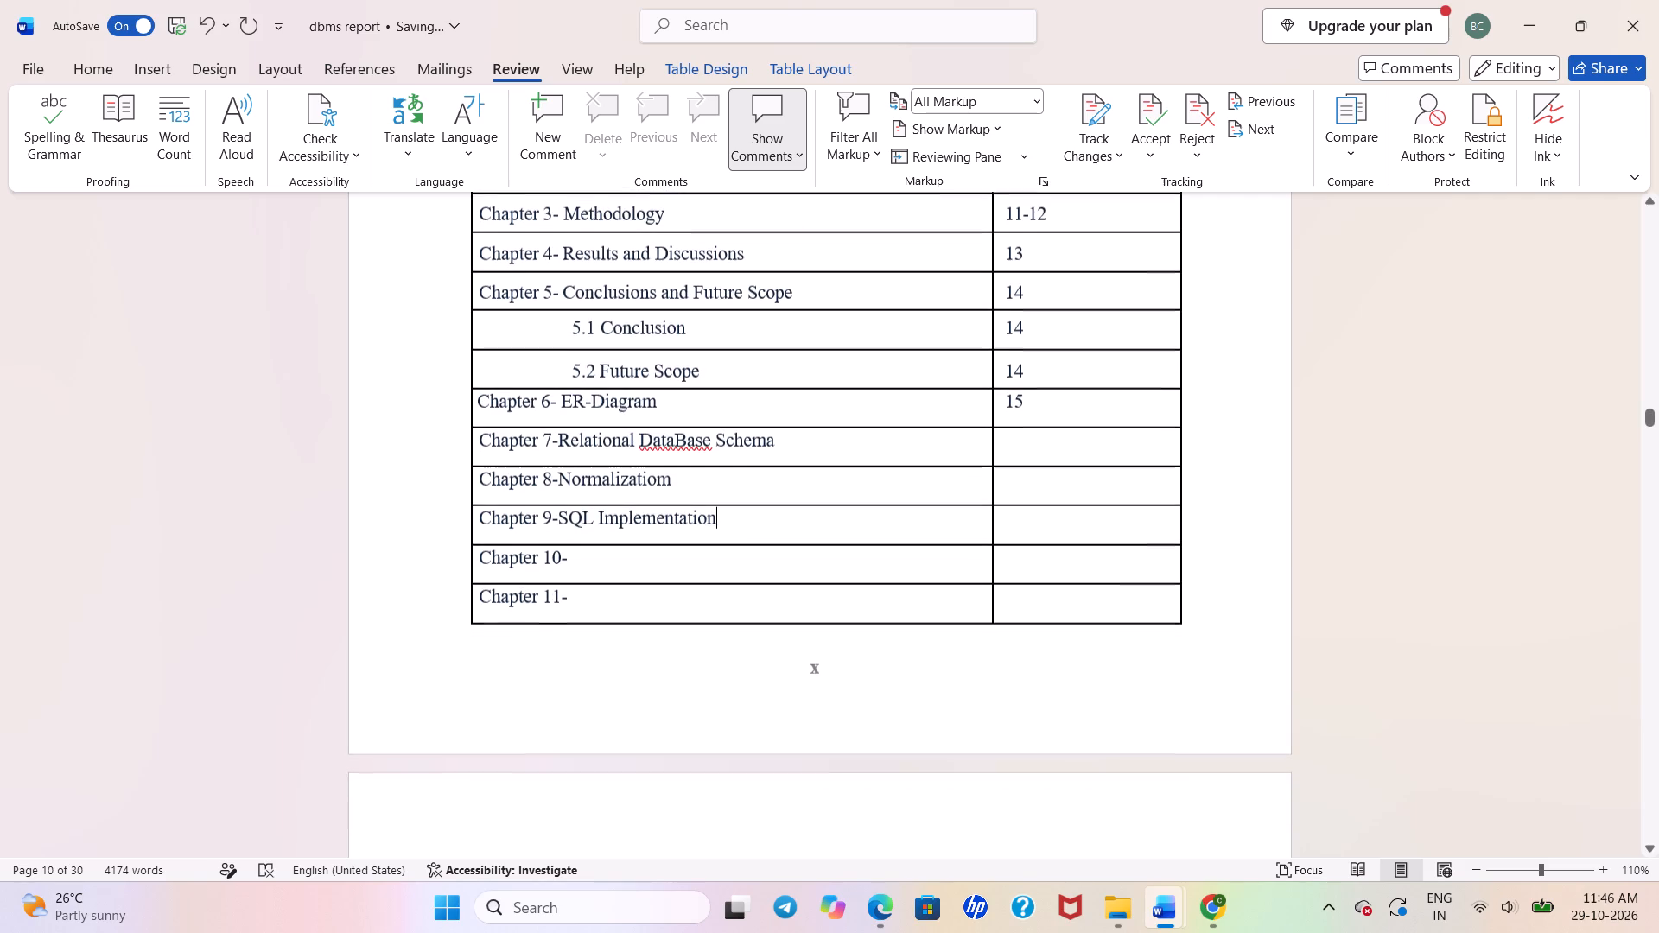
pyautogui.click(622, 574)
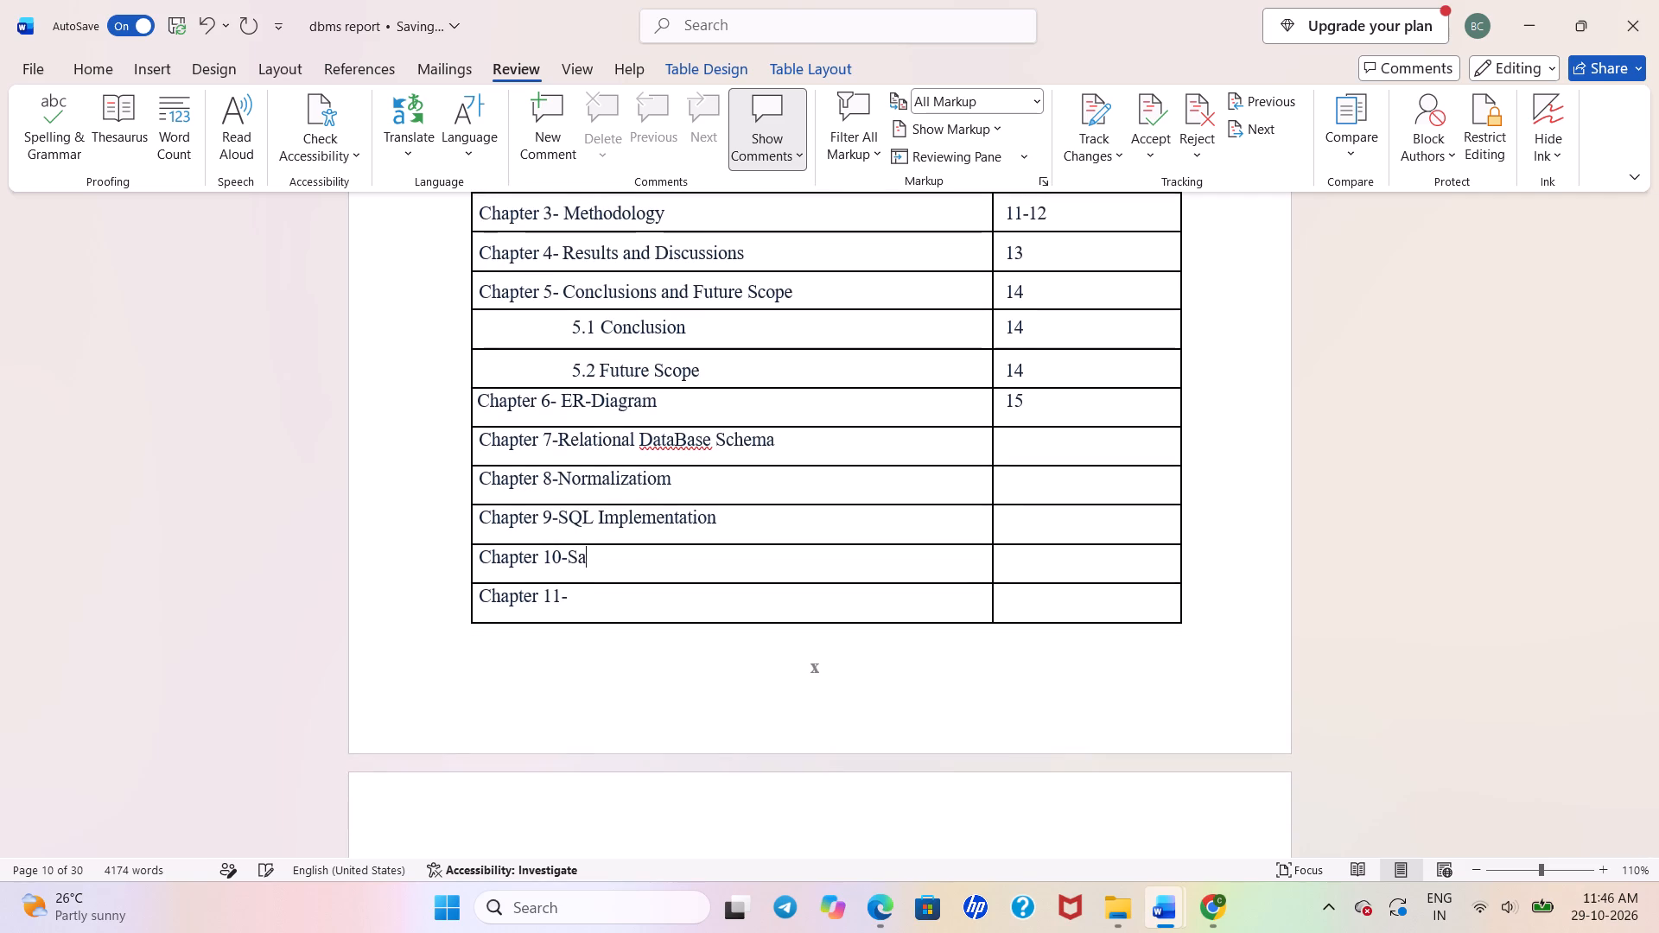
pyautogui.write('mple')
pyautogui.press('space')
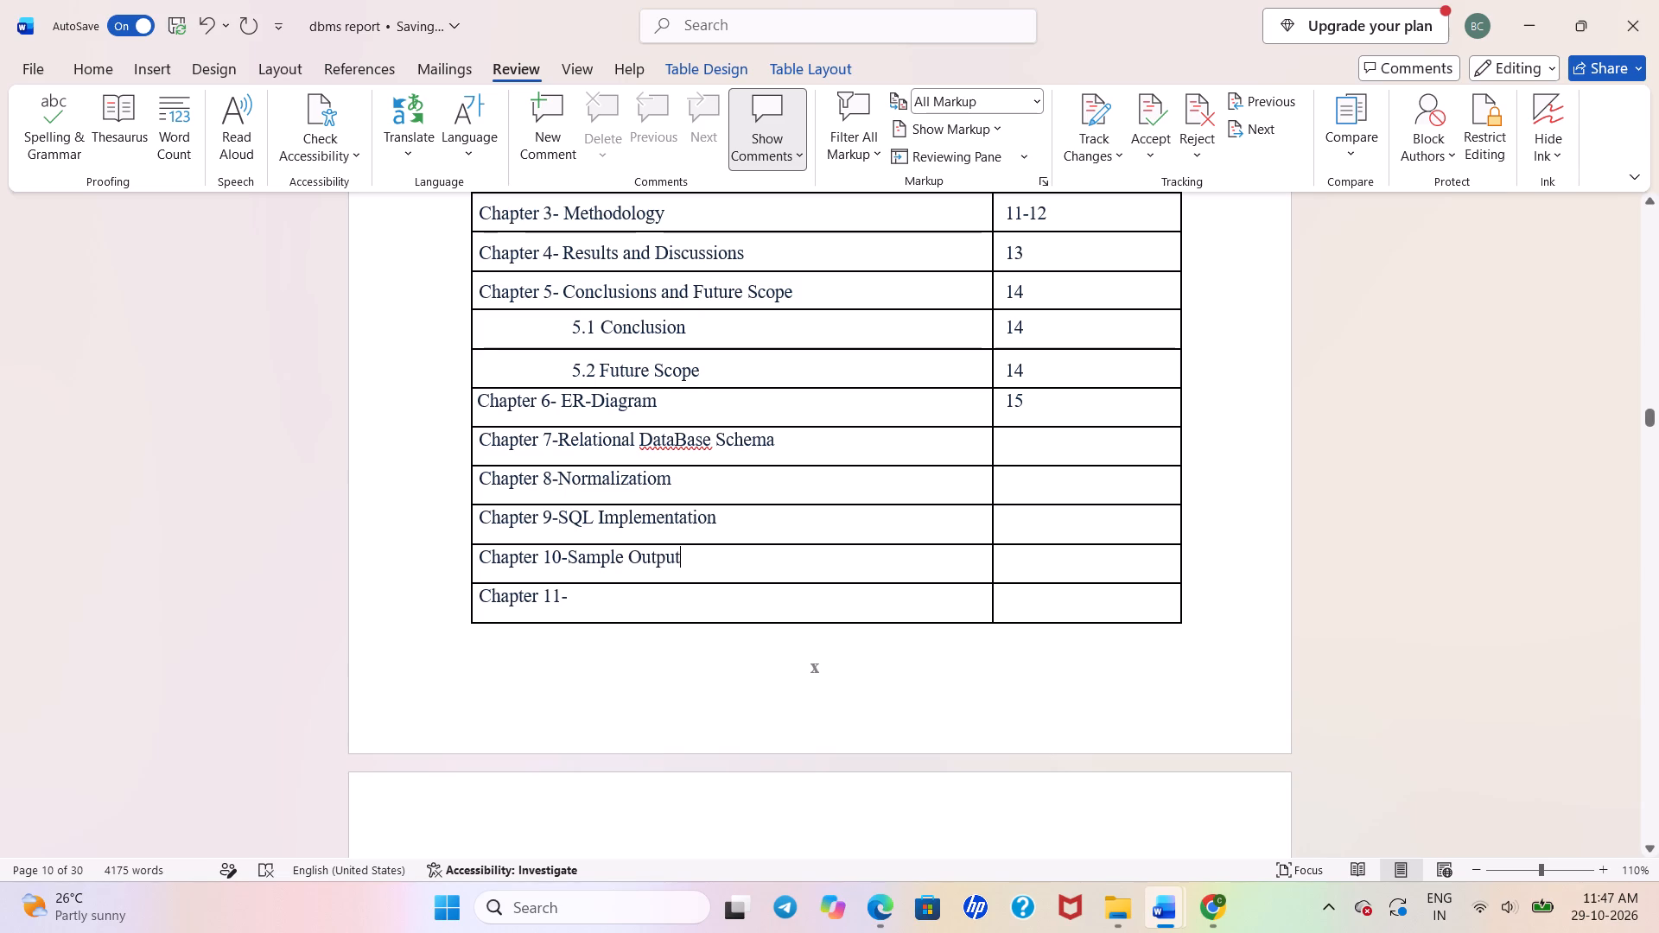
pyautogui.click(600, 604)
pyautogui.write('esting')
# Fill in the Chapter 12 entry of the Contents table with the title "Advantages & Limitations".
pyautogui.scroll(-5, 605, 616)
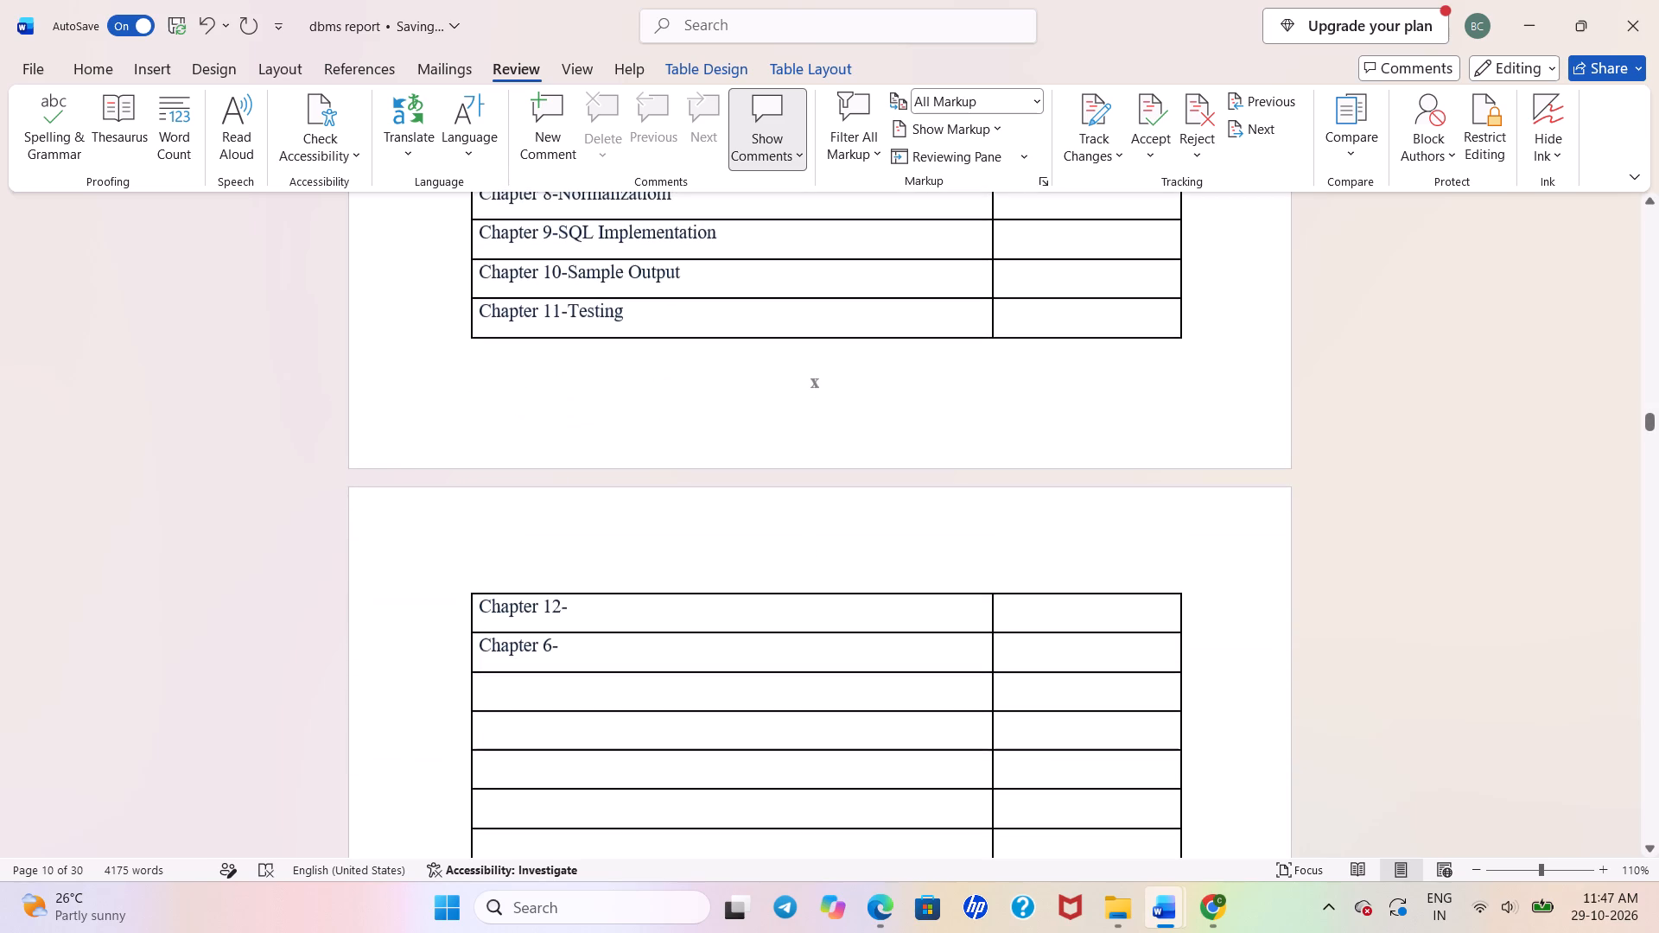
pyautogui.click(605, 619)
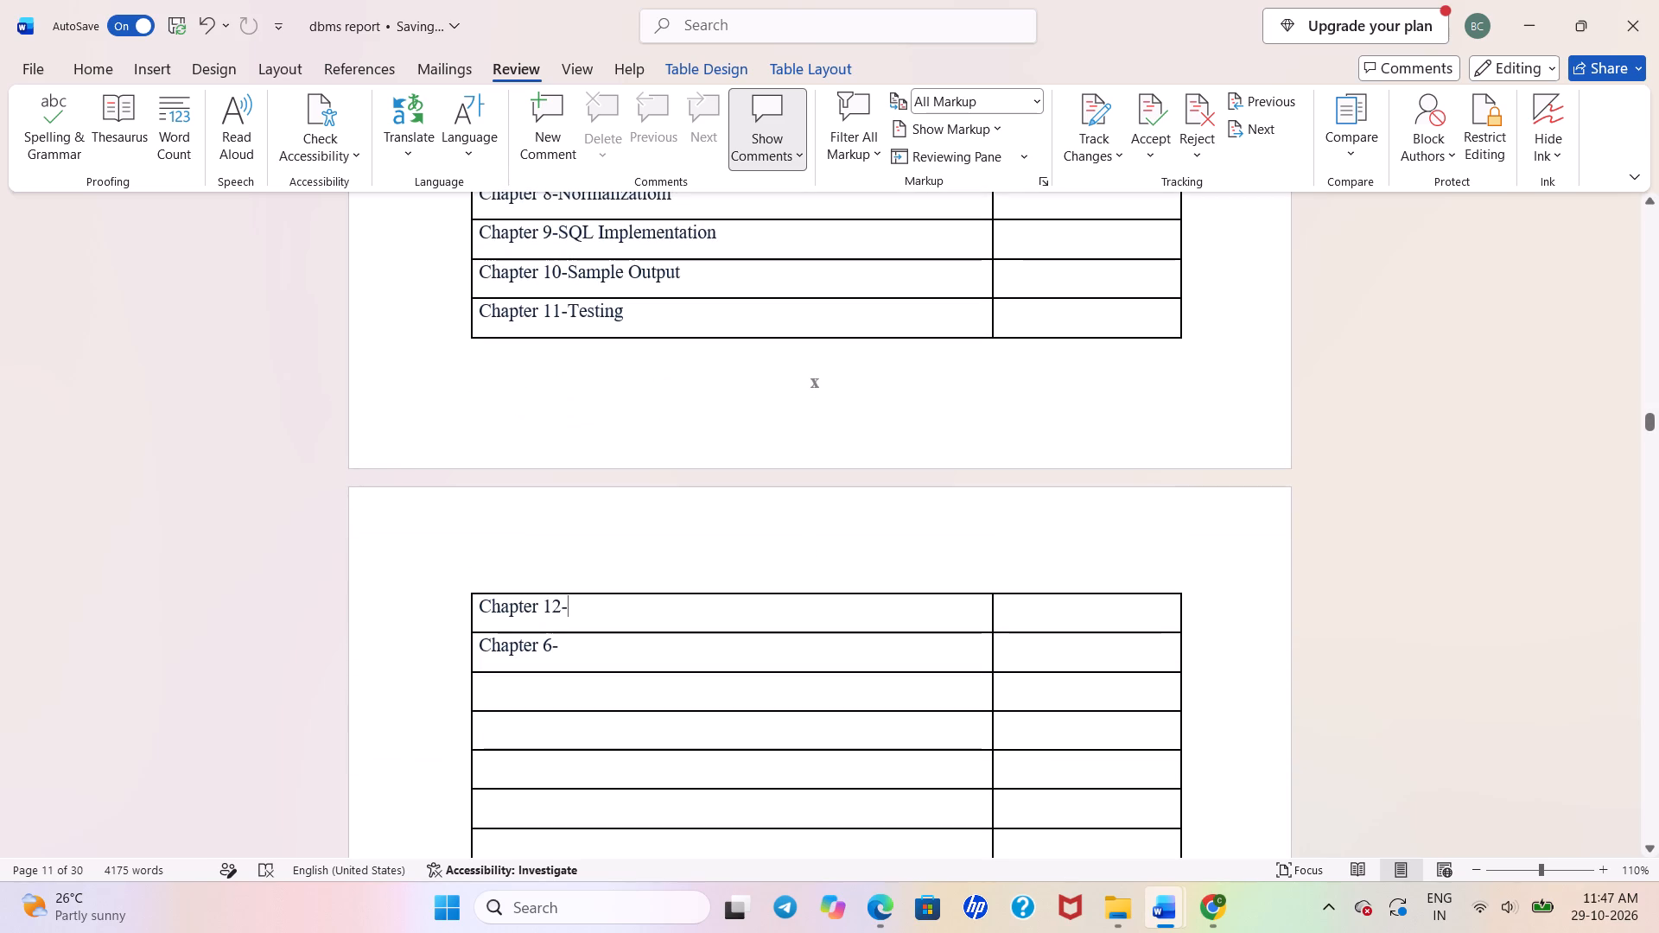
pyautogui.write('dvantg')
pyautogui.press('BackSpace')
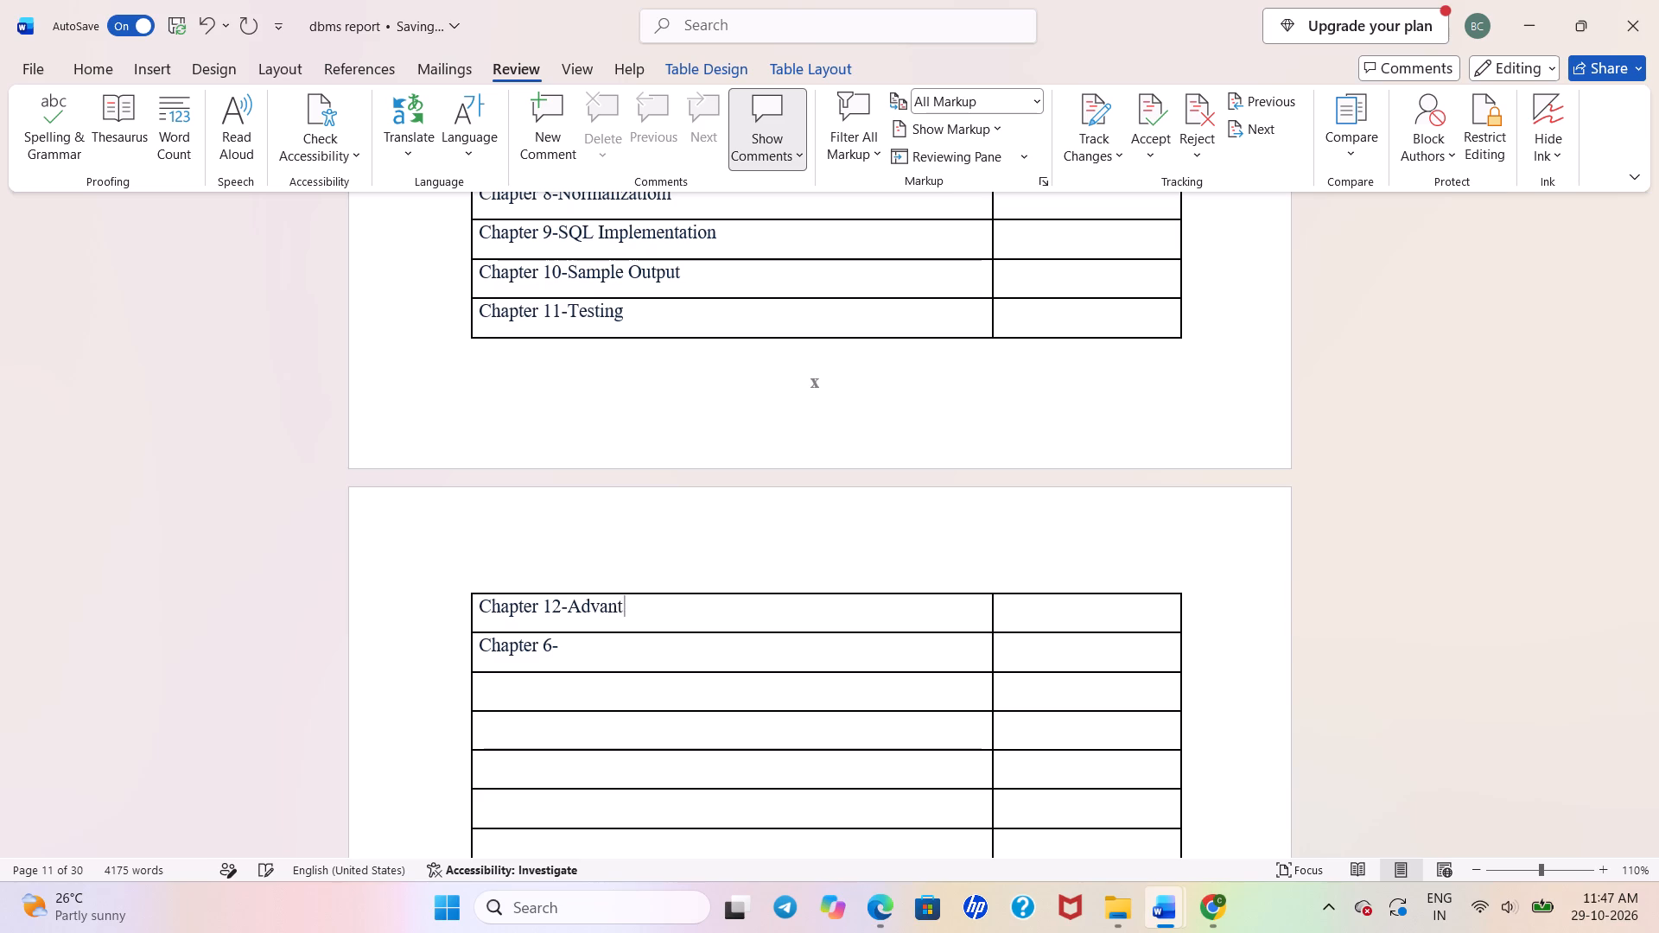
pyautogui.write('ages')
pyautogui.press('space')
pyautogui.hotkey('shift', '&')
pyautogui.press('space')
pyautogui.press('BackSpace')
pyautogui.write('mitatt]\\\\')
pyautogui.press('BackSpace')
pyautogui.press('BackSpace')
pyautogui.press('BackSpace')
pyautogui.press('BackSpace')
pyautogui.press('BackSpace')
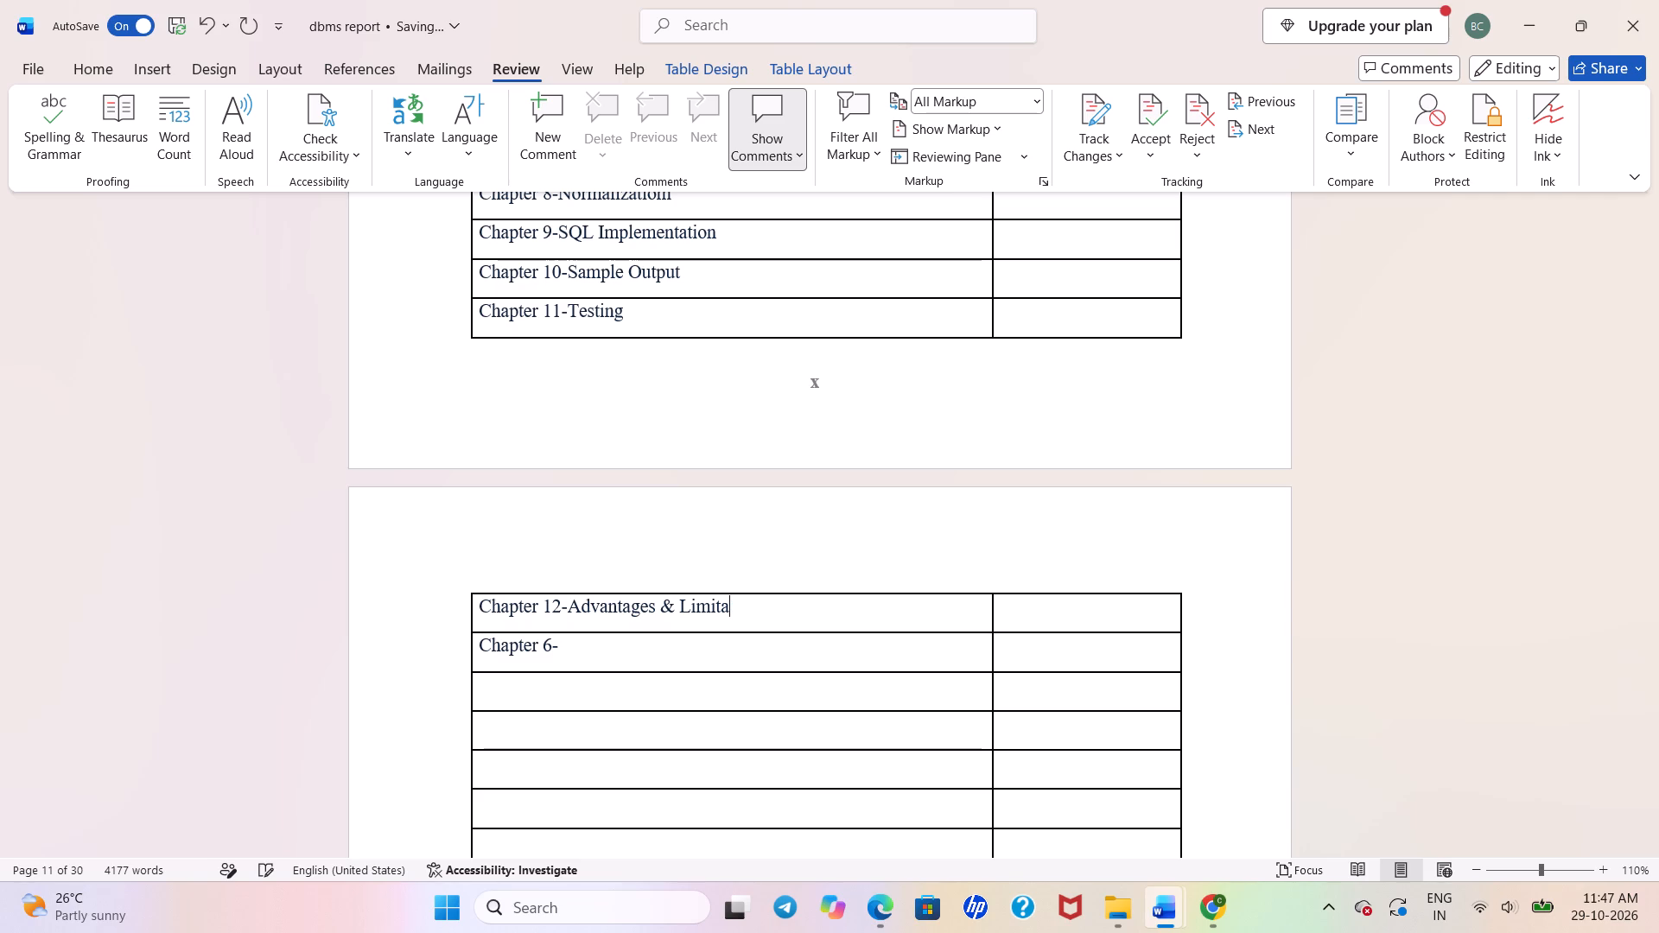
pyautogui.write('tions')
# Renumber the leftover Chapter 6 entry below Chapter 12 in the Contents table as Chapter 13 and title it "Future Enhancements".
pyautogui.moveTo(574, 648); pyautogui.dragTo(564, 648)
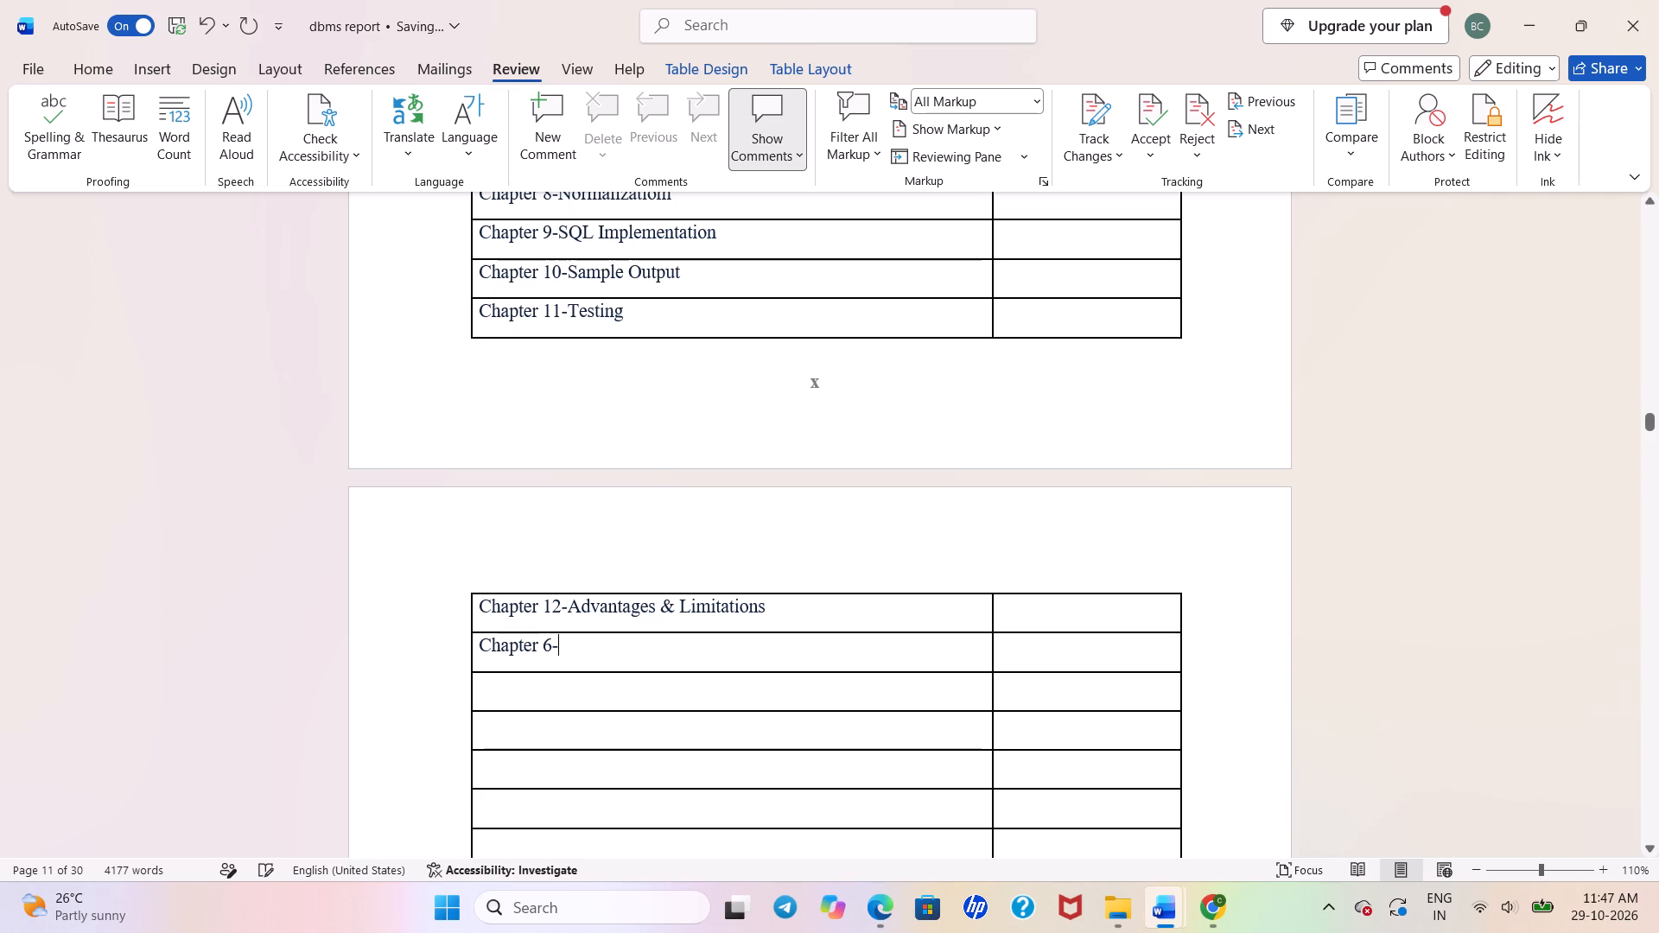
pyautogui.click(550, 644)
pyautogui.press('BackSpace')
pyautogui.write('13')
pyautogui.click(587, 644)
pyautogui.write('uture')
pyautogui.press('space')
pyautogui.press('e')
pyautogui.write('nhan')
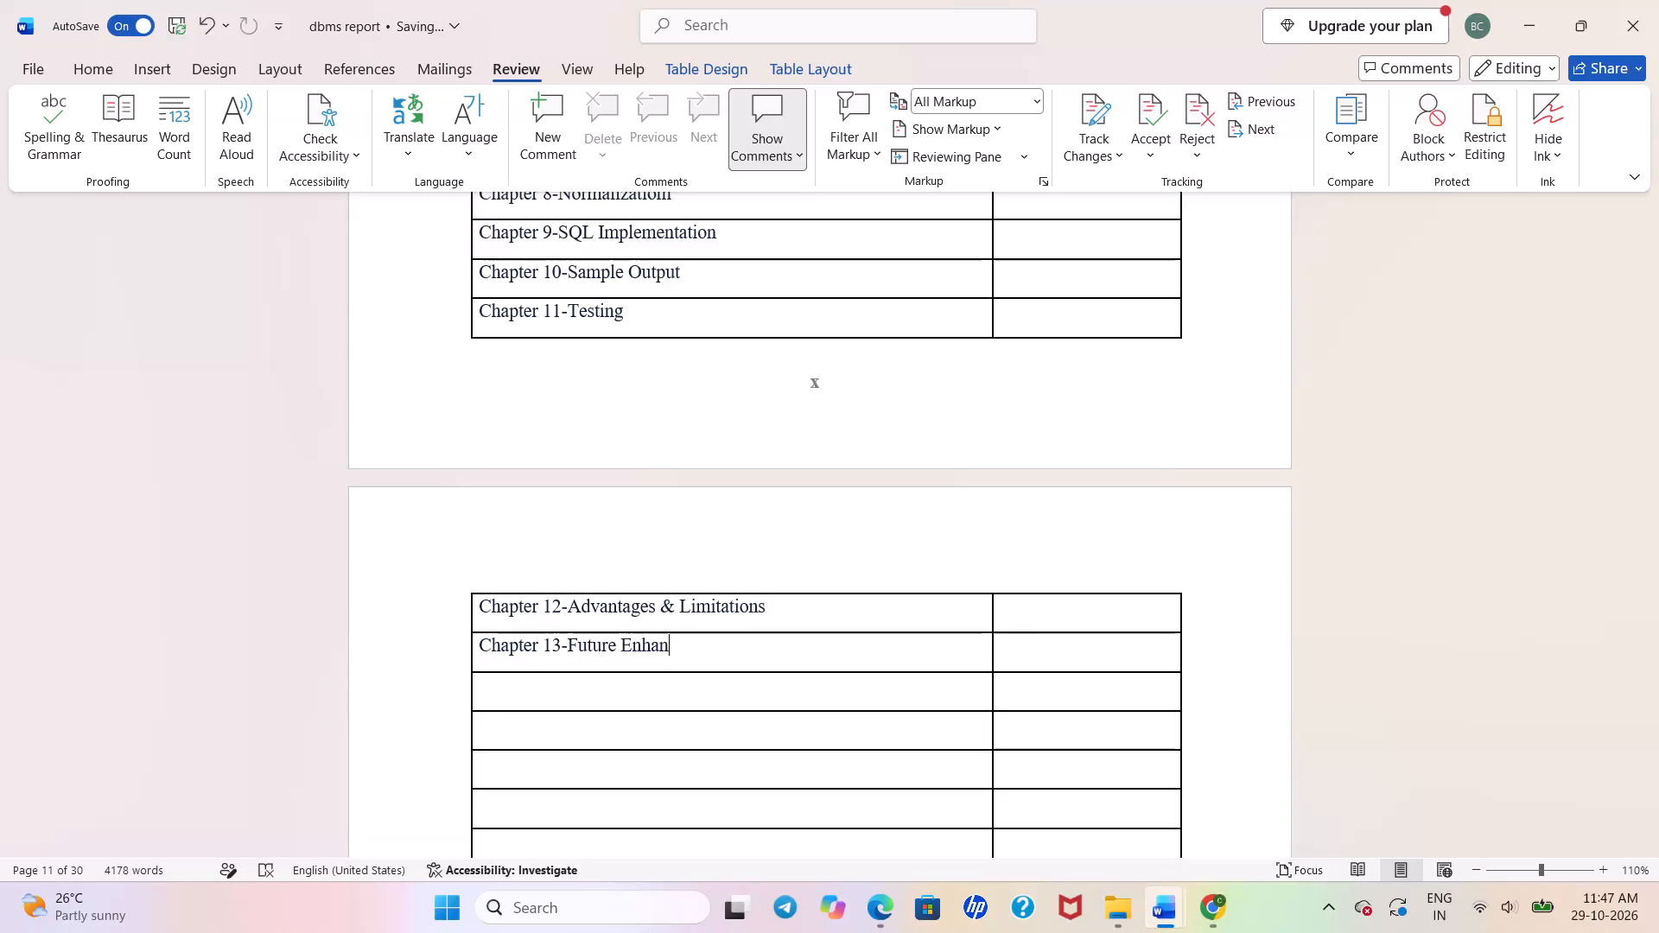
pyautogui.write('ceme')
pyautogui.write('nts')
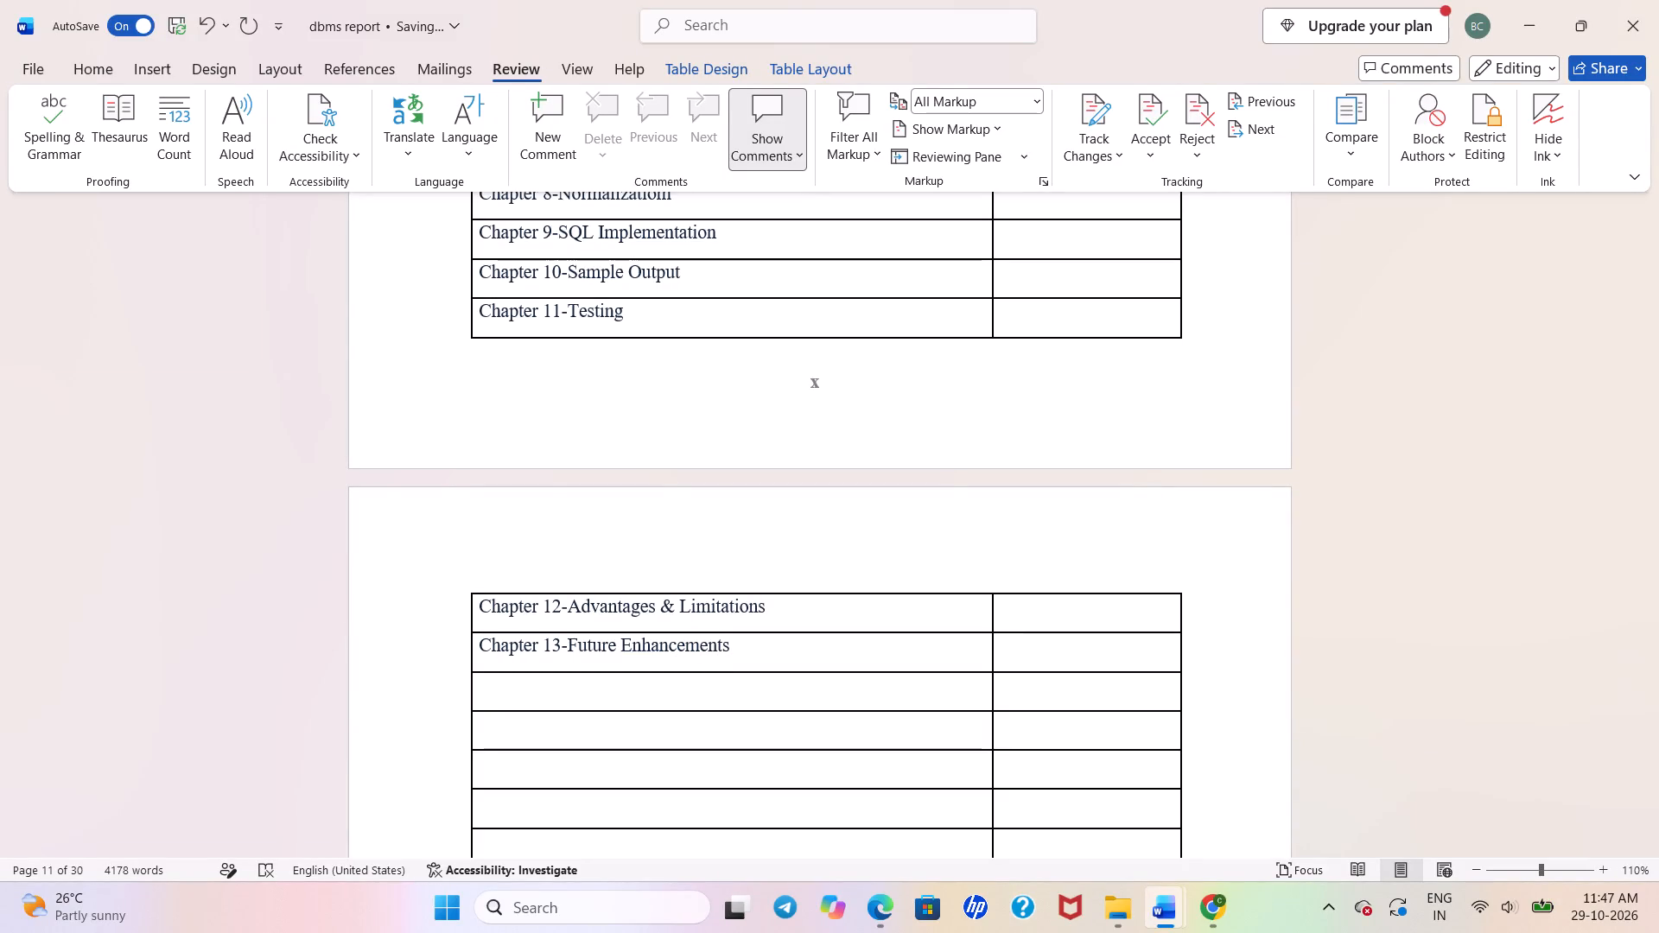
# Add the entry "Chapter 14- Conclusion" in the empty Contents table row below Chapter 13.
pyautogui.scroll(-3, 587, 644)
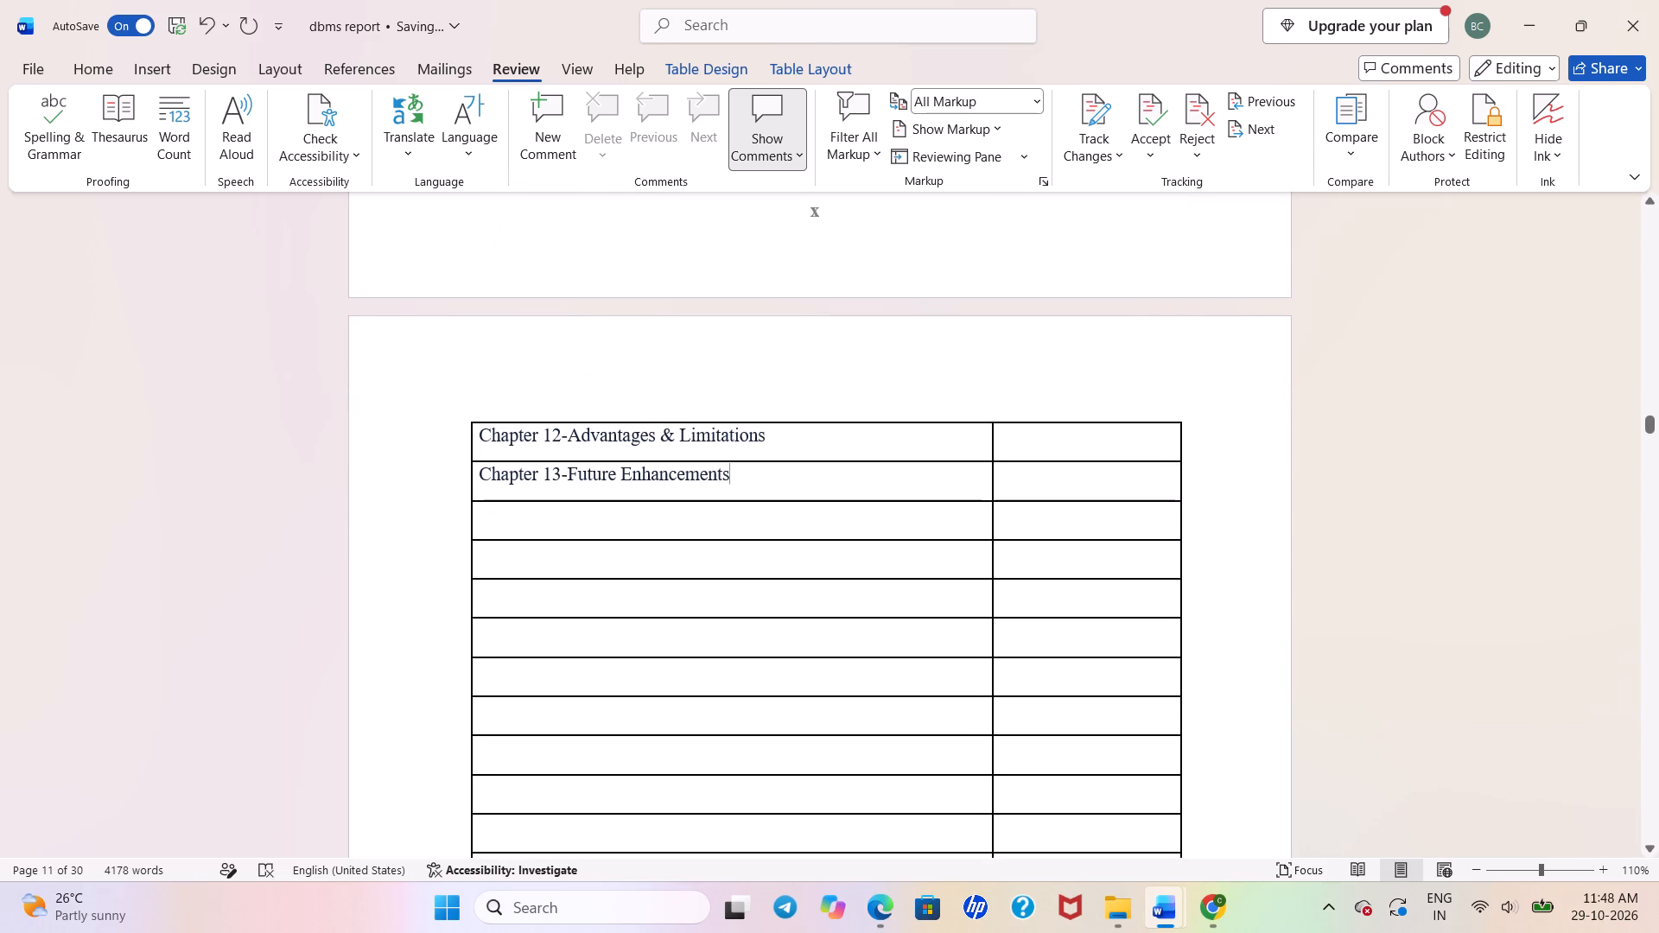
pyautogui.click(904, 667)
pyautogui.click(663, 527)
pyautogui.press('c')
pyautogui.write('hapter 14')
pyautogui.press('space')
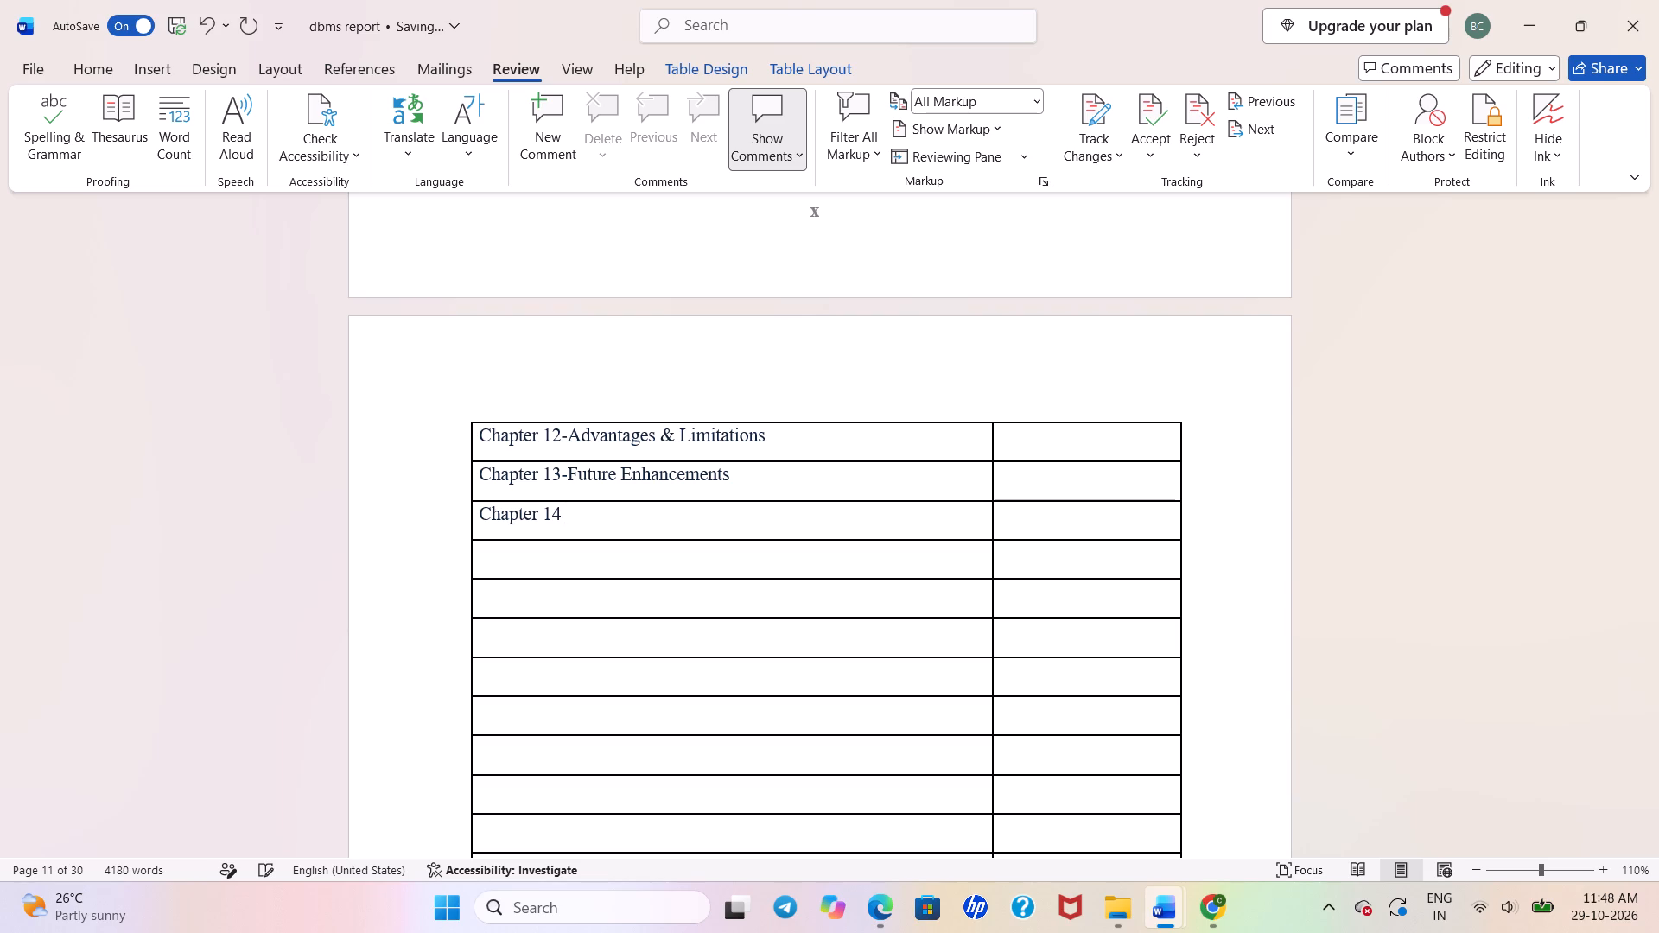
pyautogui.press('BackSpace')
pyautogui.press('-')
pyautogui.press('space')
pyautogui.write('onclusiom')
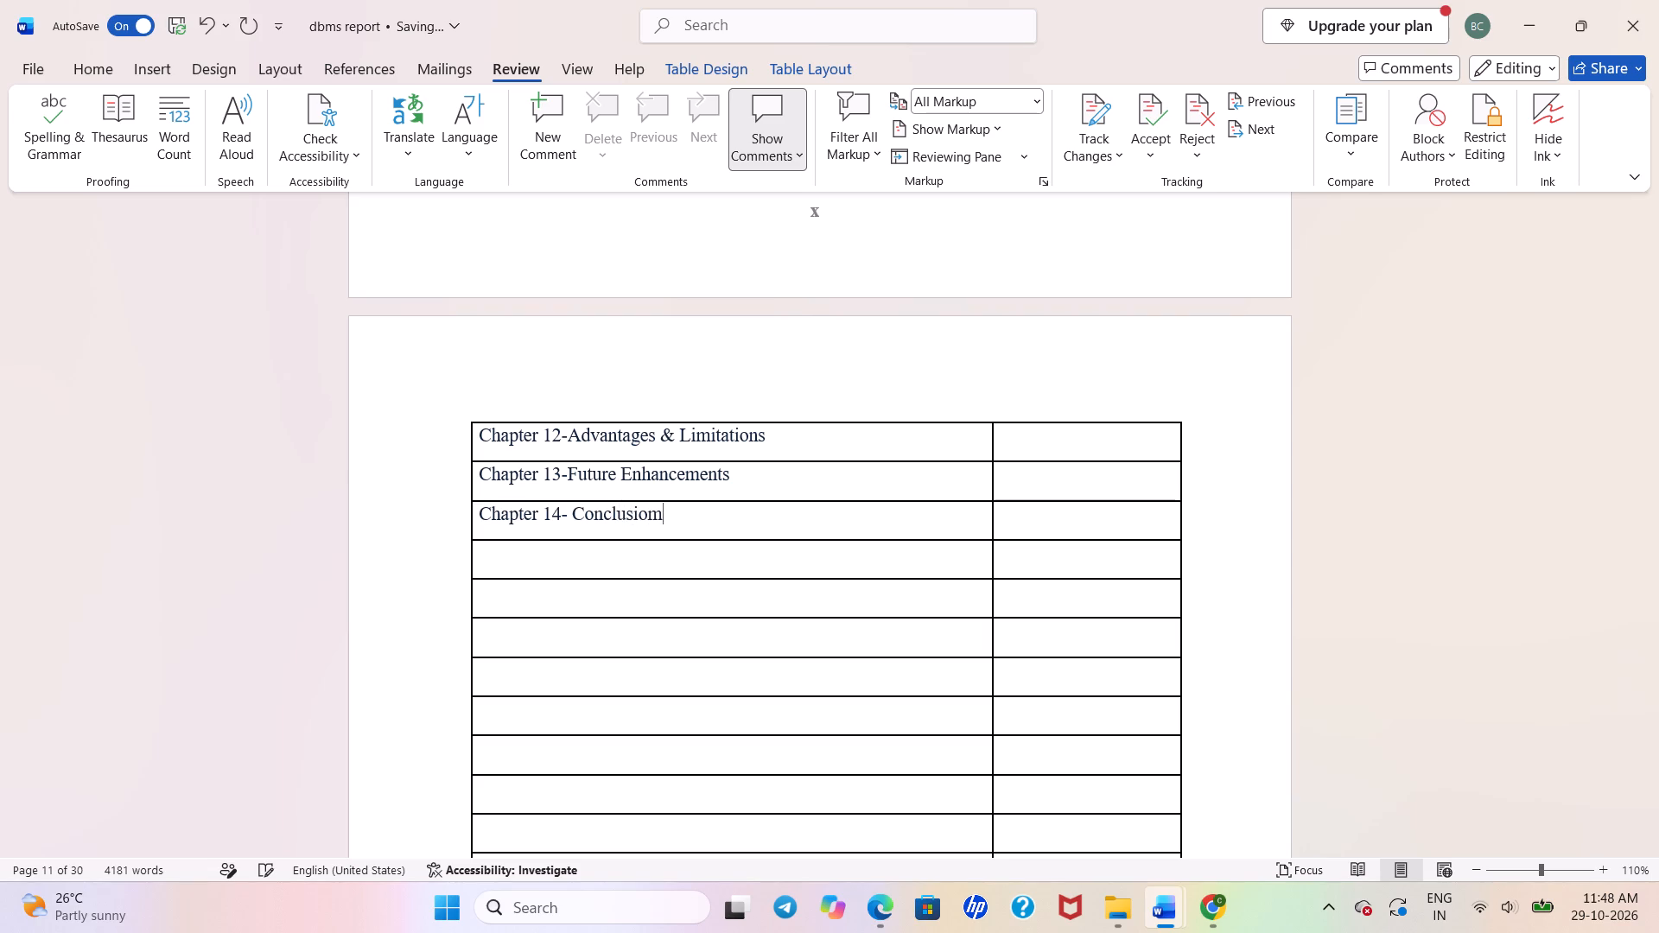
pyautogui.press('BackSpace')
pyautogui.press('n')
pyautogui.press('Return')
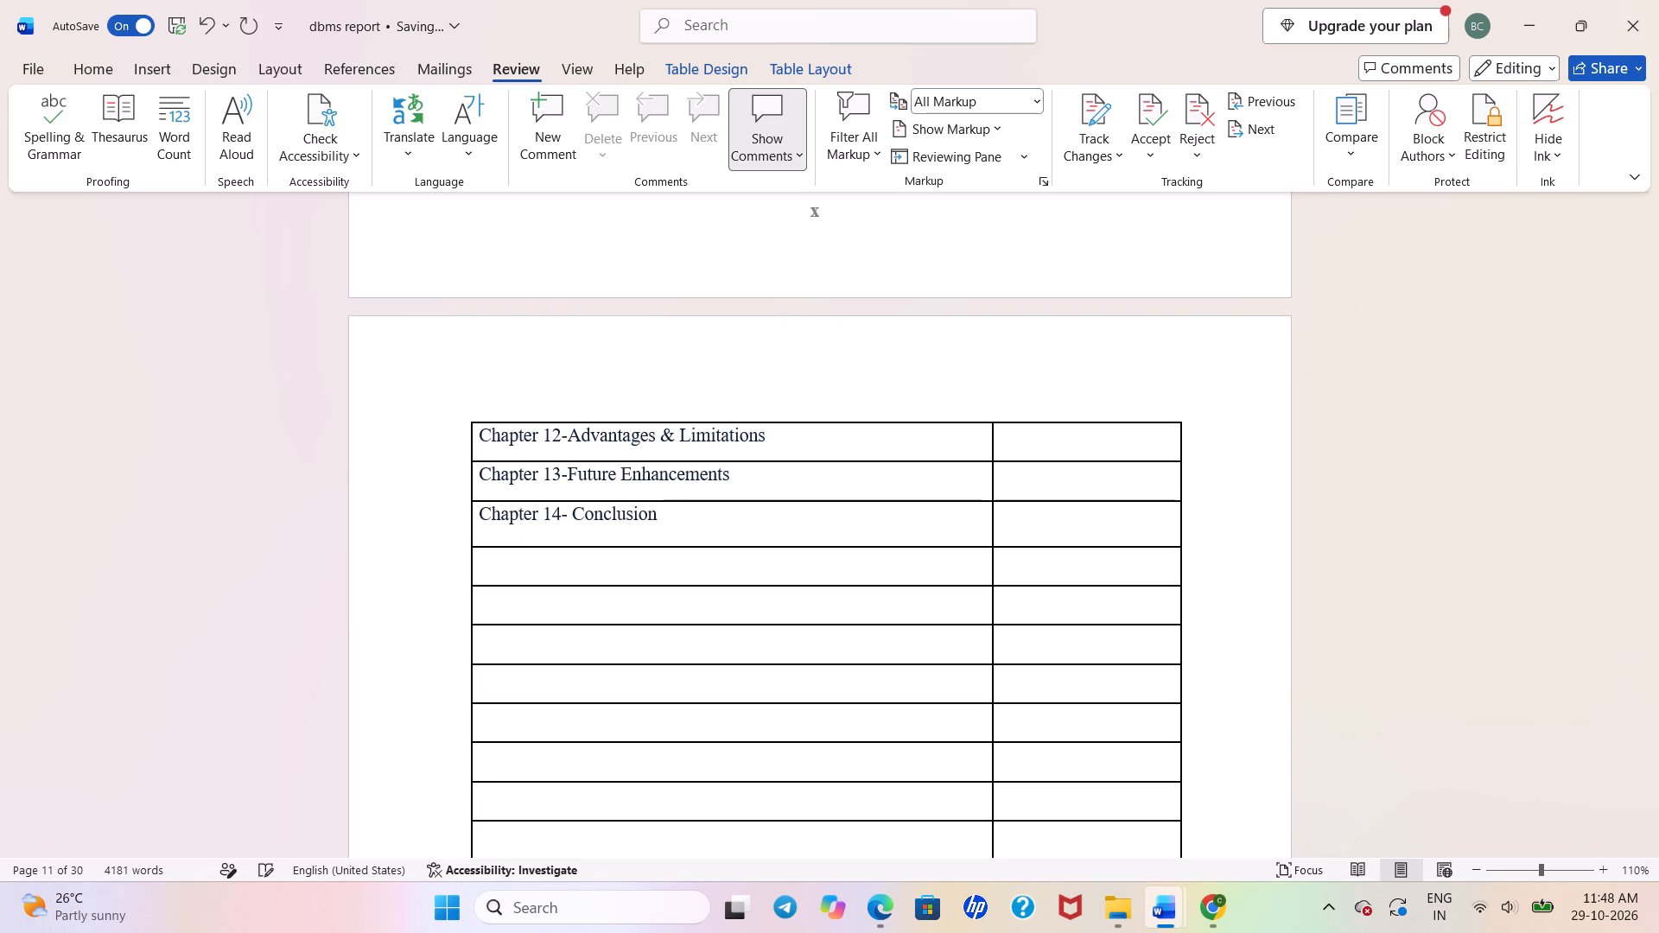
pyautogui.press('BackSpace')
pyautogui.press('BackSpace')
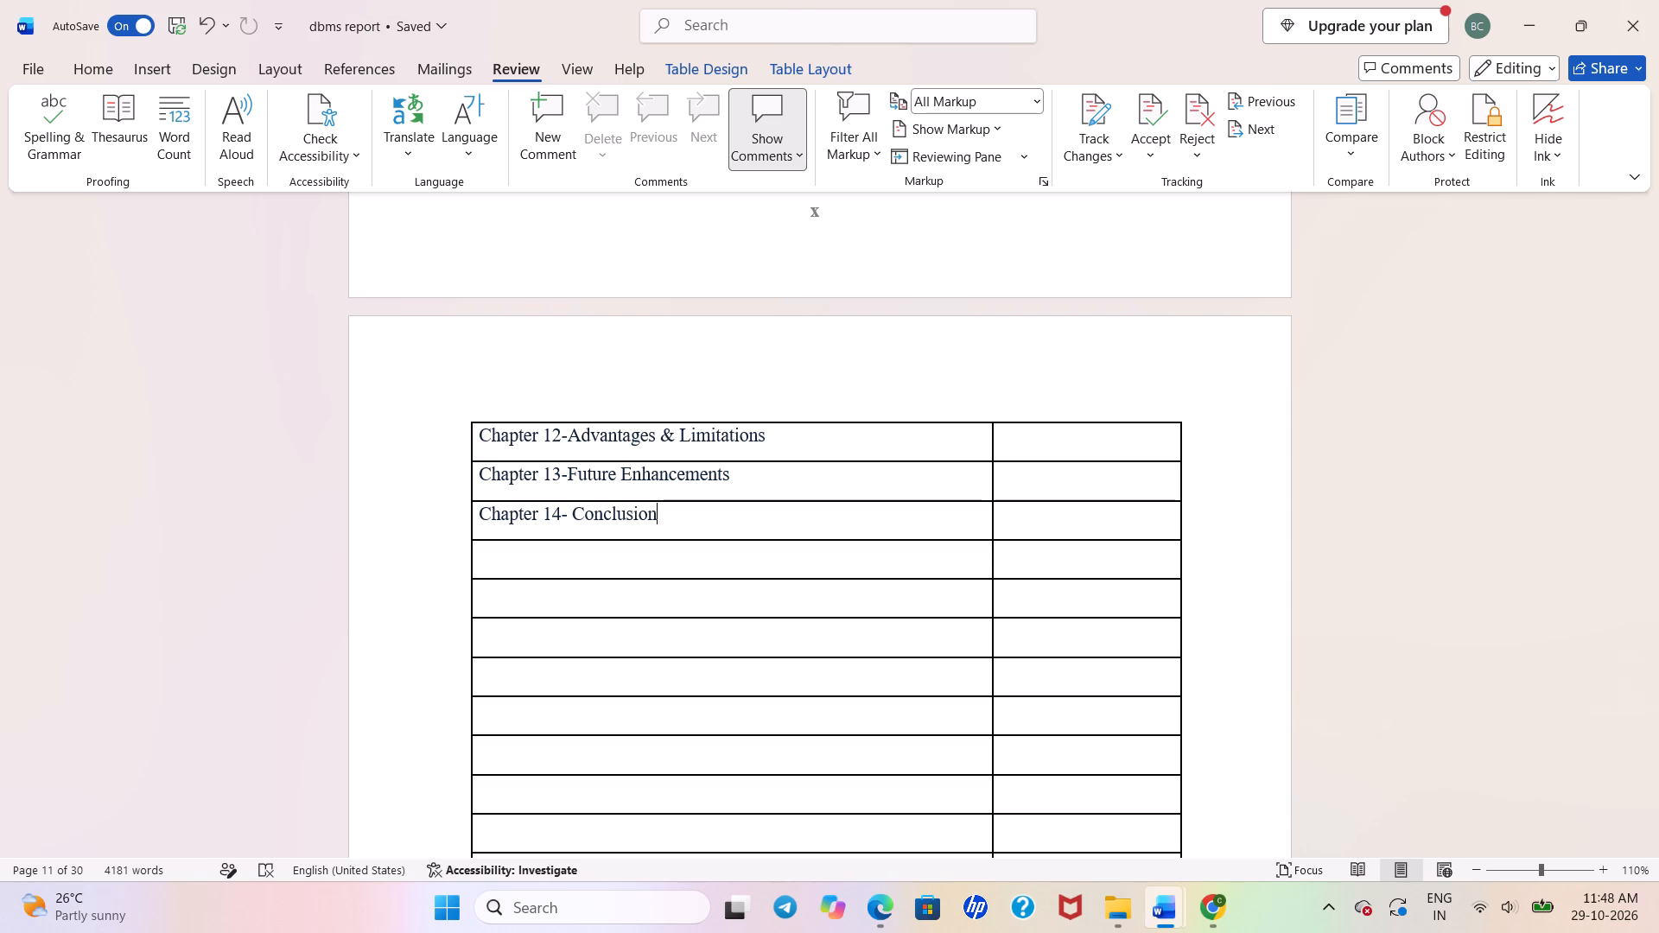
pyautogui.click(661, 530)
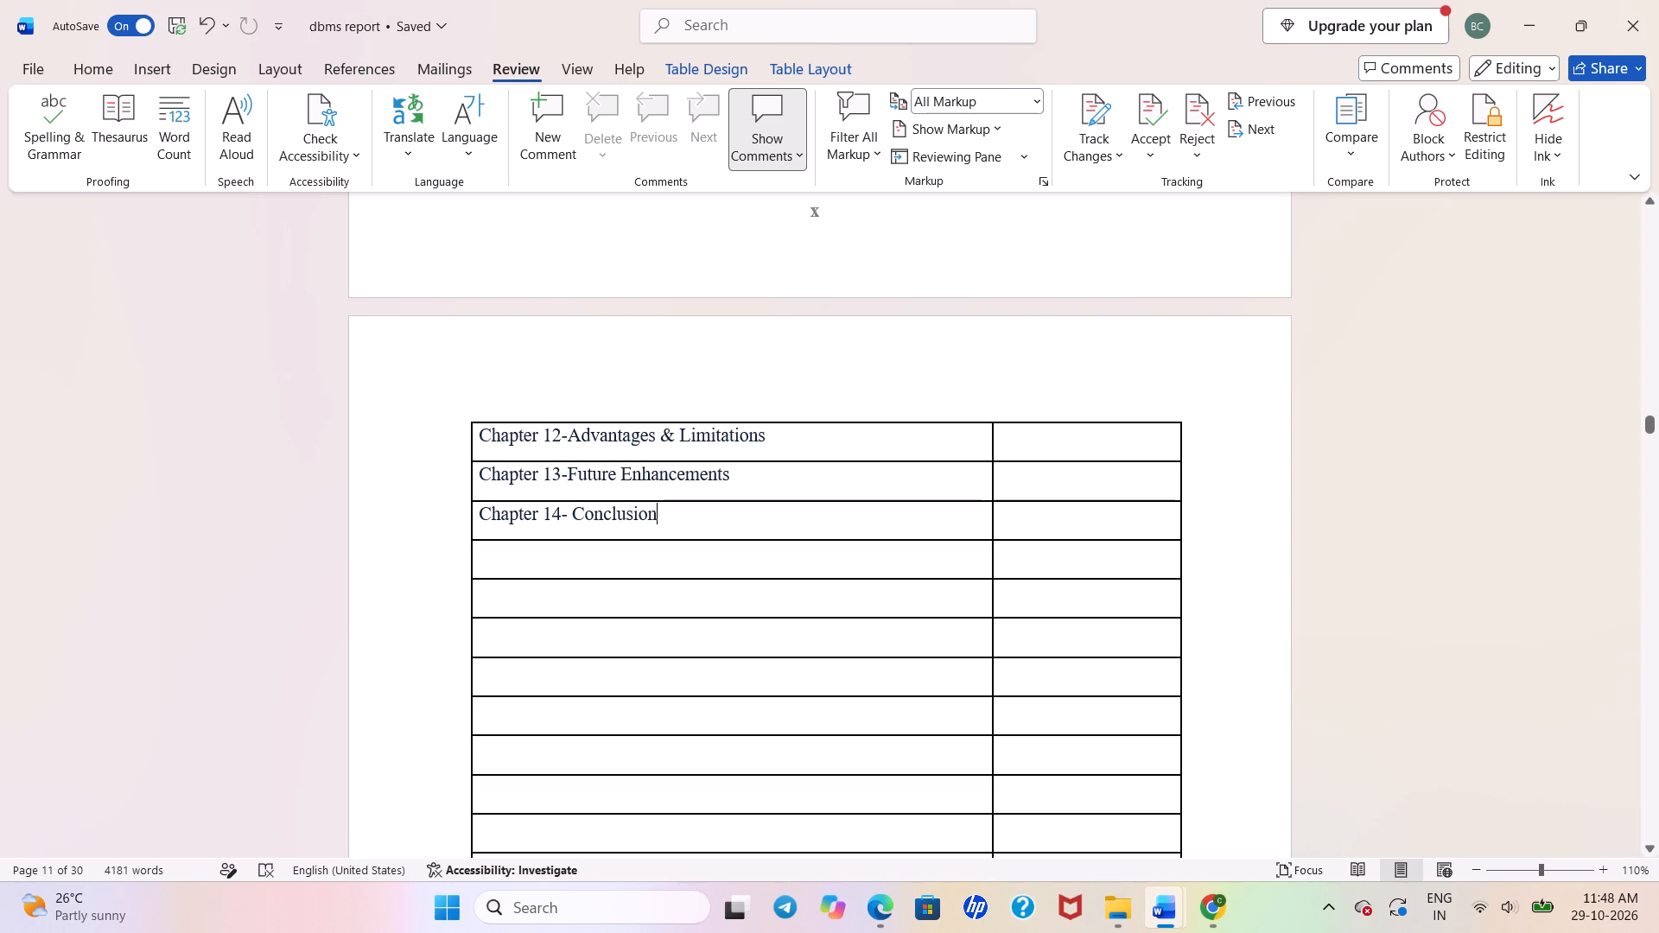
# Add the entry "Chapter 15 - Refernces" in the empty Contents table row below Chapter 14.
pyautogui.click(644, 574)
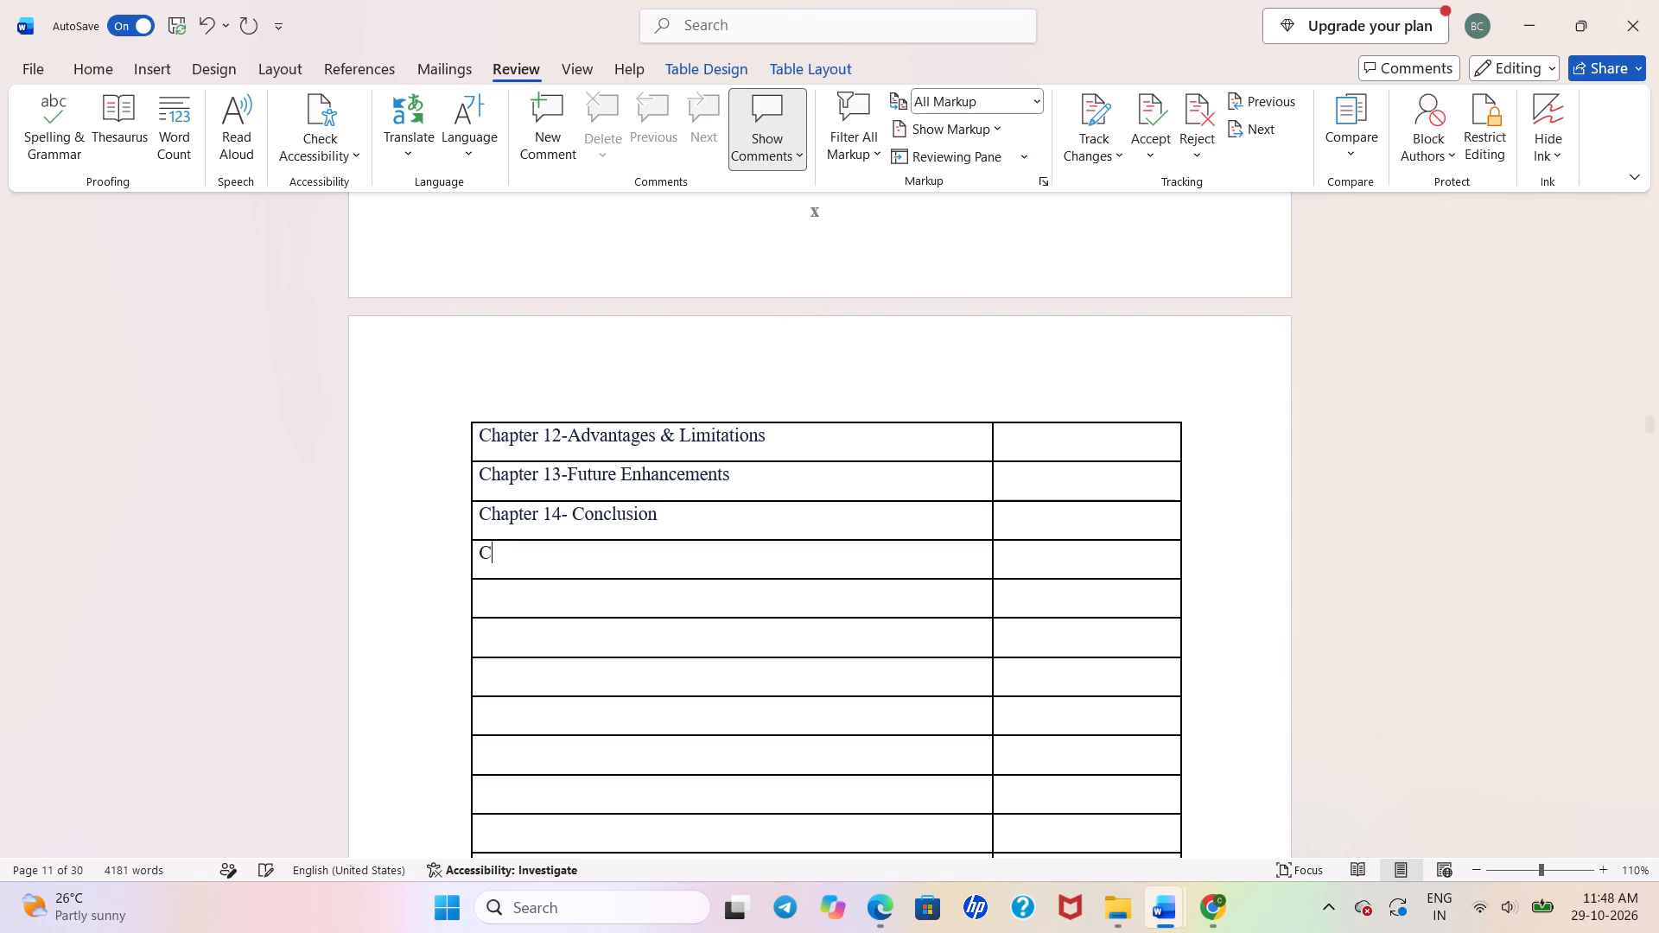
pyautogui.press('BackSpace')
pyautogui.write('hapter 2')
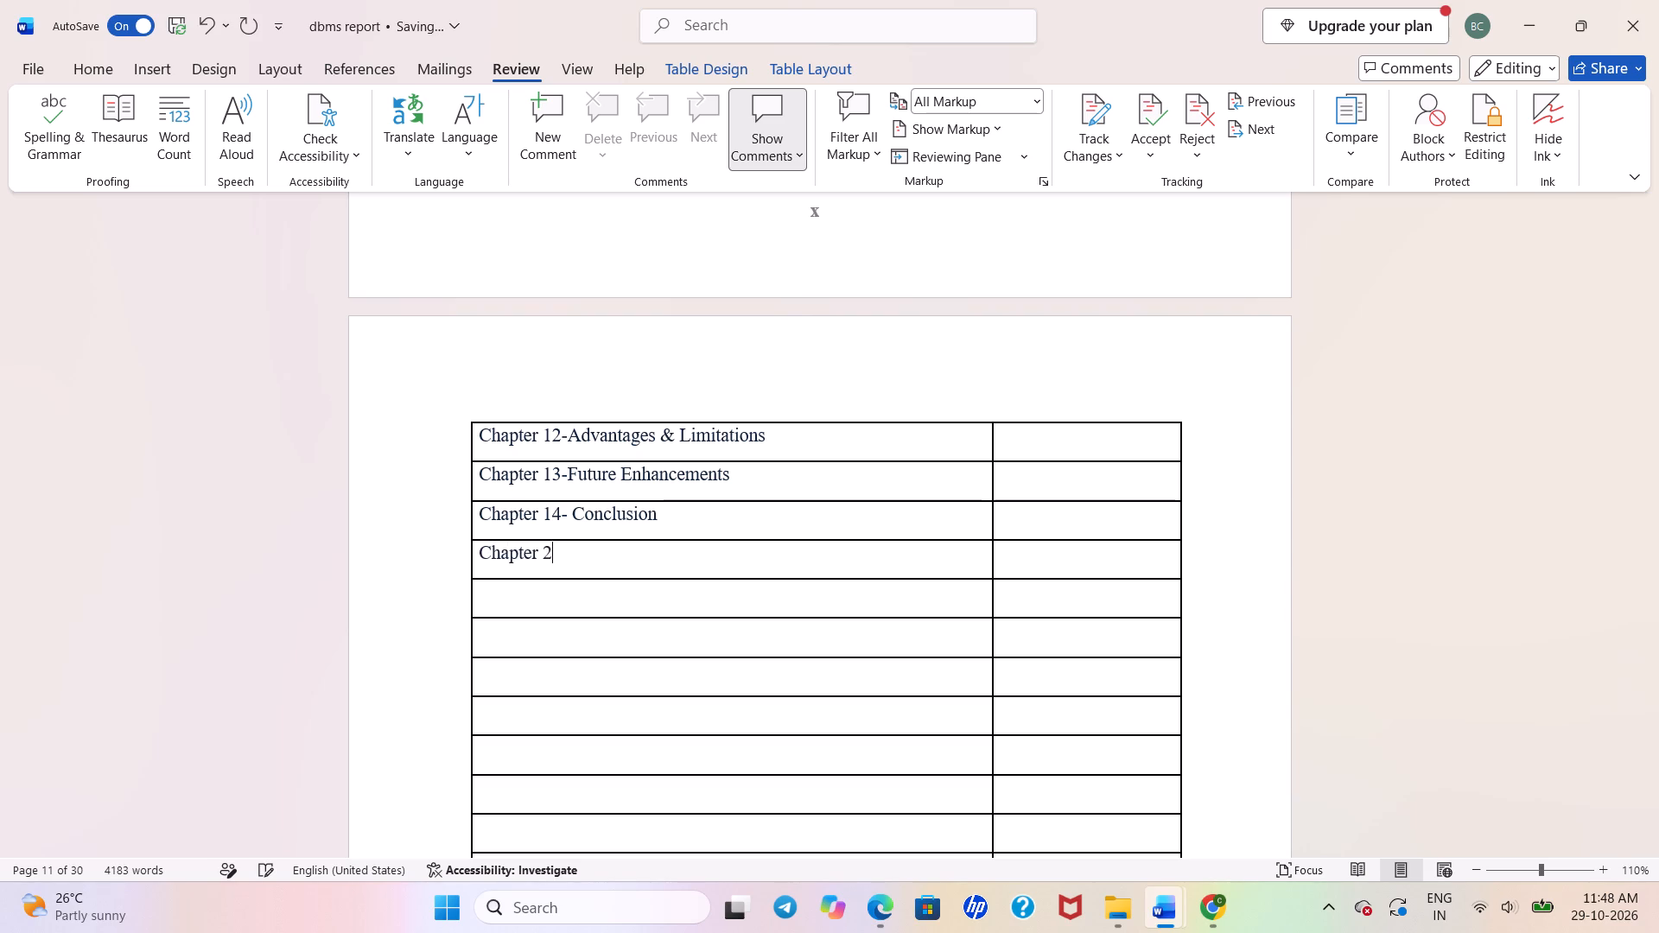
pyautogui.press('BackSpace')
pyautogui.write('14')
pyautogui.press('BackSpace')
pyautogui.write('5')
pyautogui.press('space')
pyautogui.press('-')
pyautogui.press('space')
pyautogui.write('re')
pyautogui.press('BackSpace')
pyautogui.press('BackSpace')
pyautogui.press('BackSpace')
pyautogui.press('BackSpace')
pyautogui.press('BackSpace')
pyautogui.write('efer')
pyautogui.write('nces')
# Delete all the empty rows below the Chapter 15 entry of the Contents table.
pyautogui.scroll(-5, 590, 589)
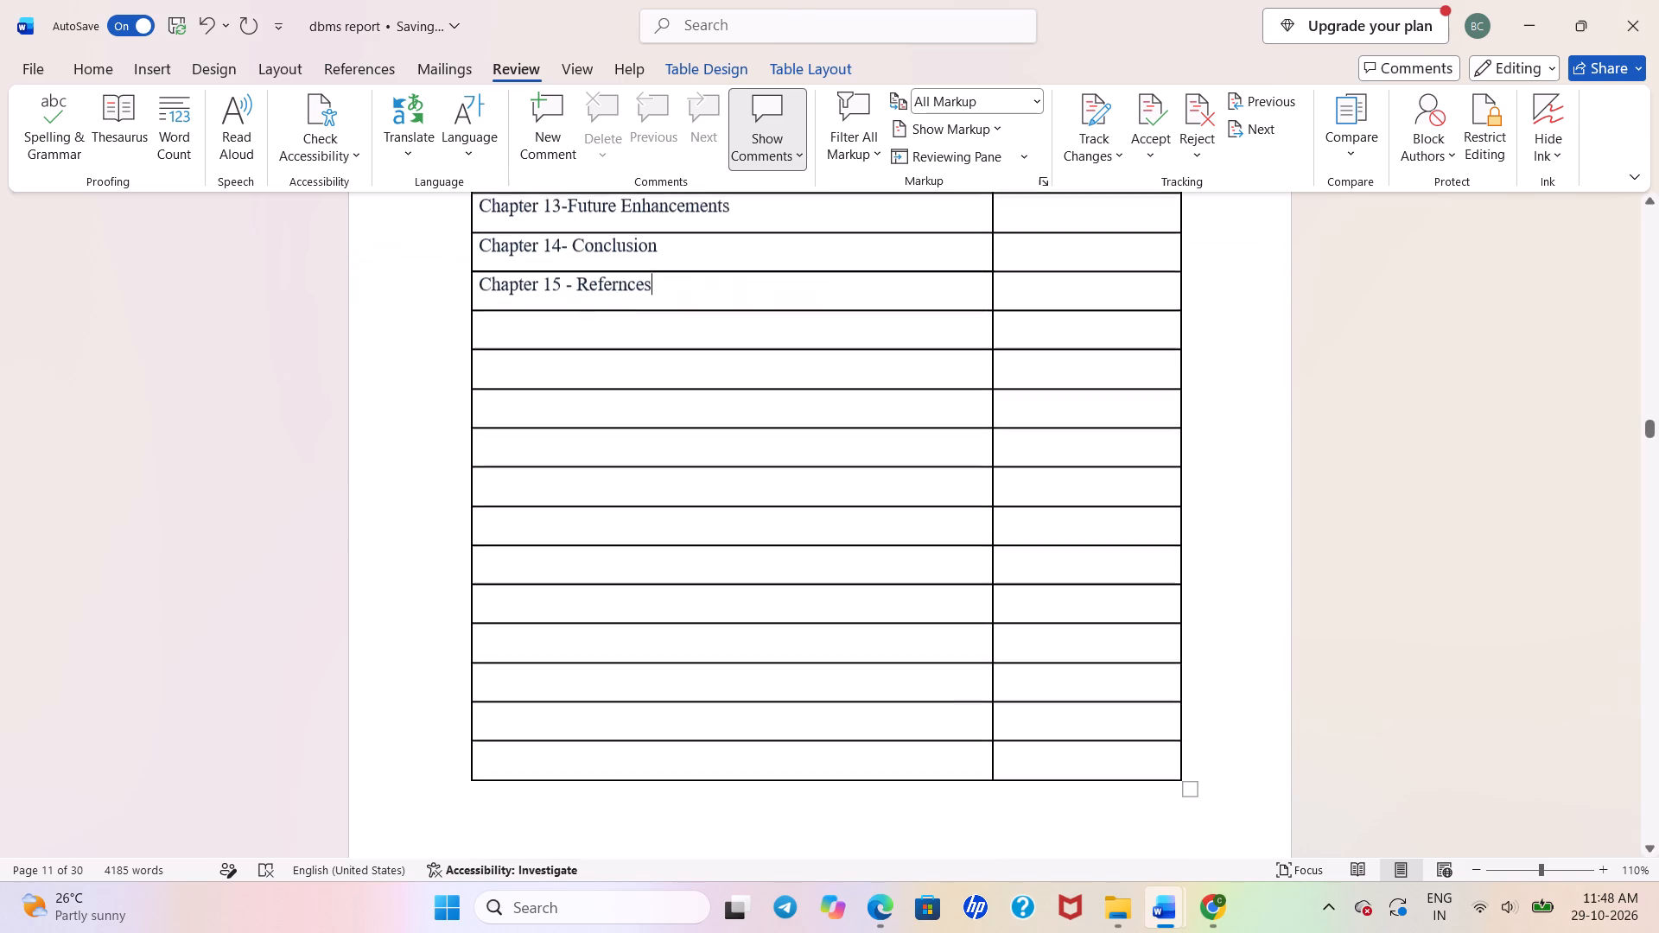
pyautogui.moveTo(474, 302); pyautogui.dragTo(772, 514)
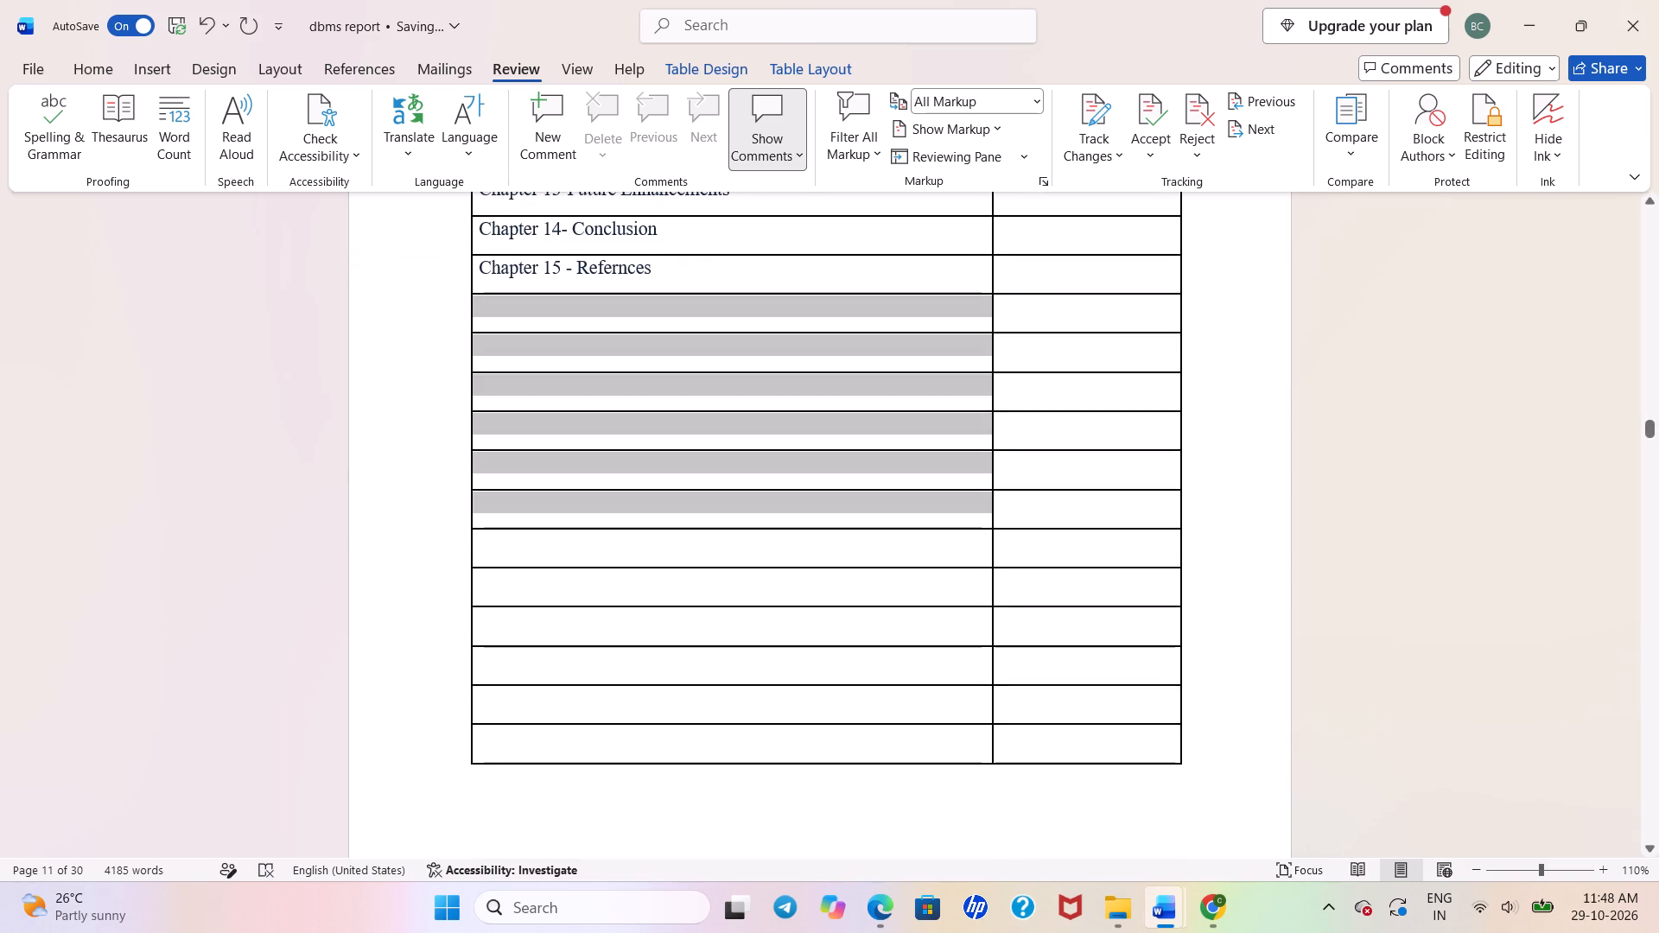
pyautogui.moveTo(772, 514); pyautogui.dragTo(969, 733)
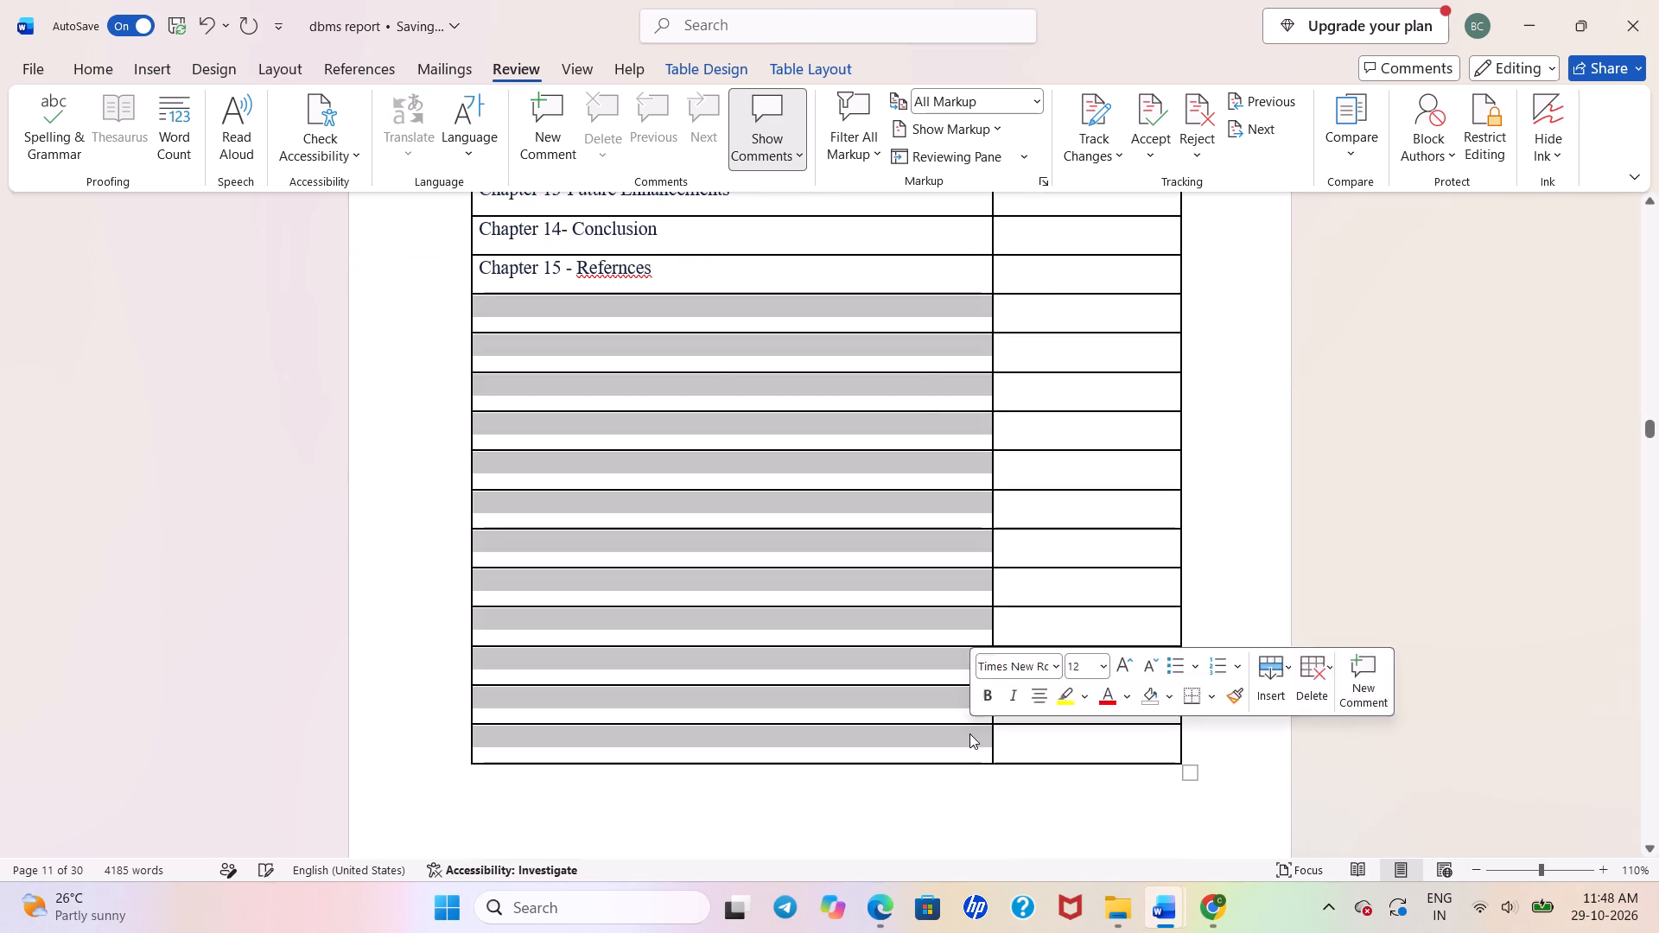
pyautogui.press('BackSpace')
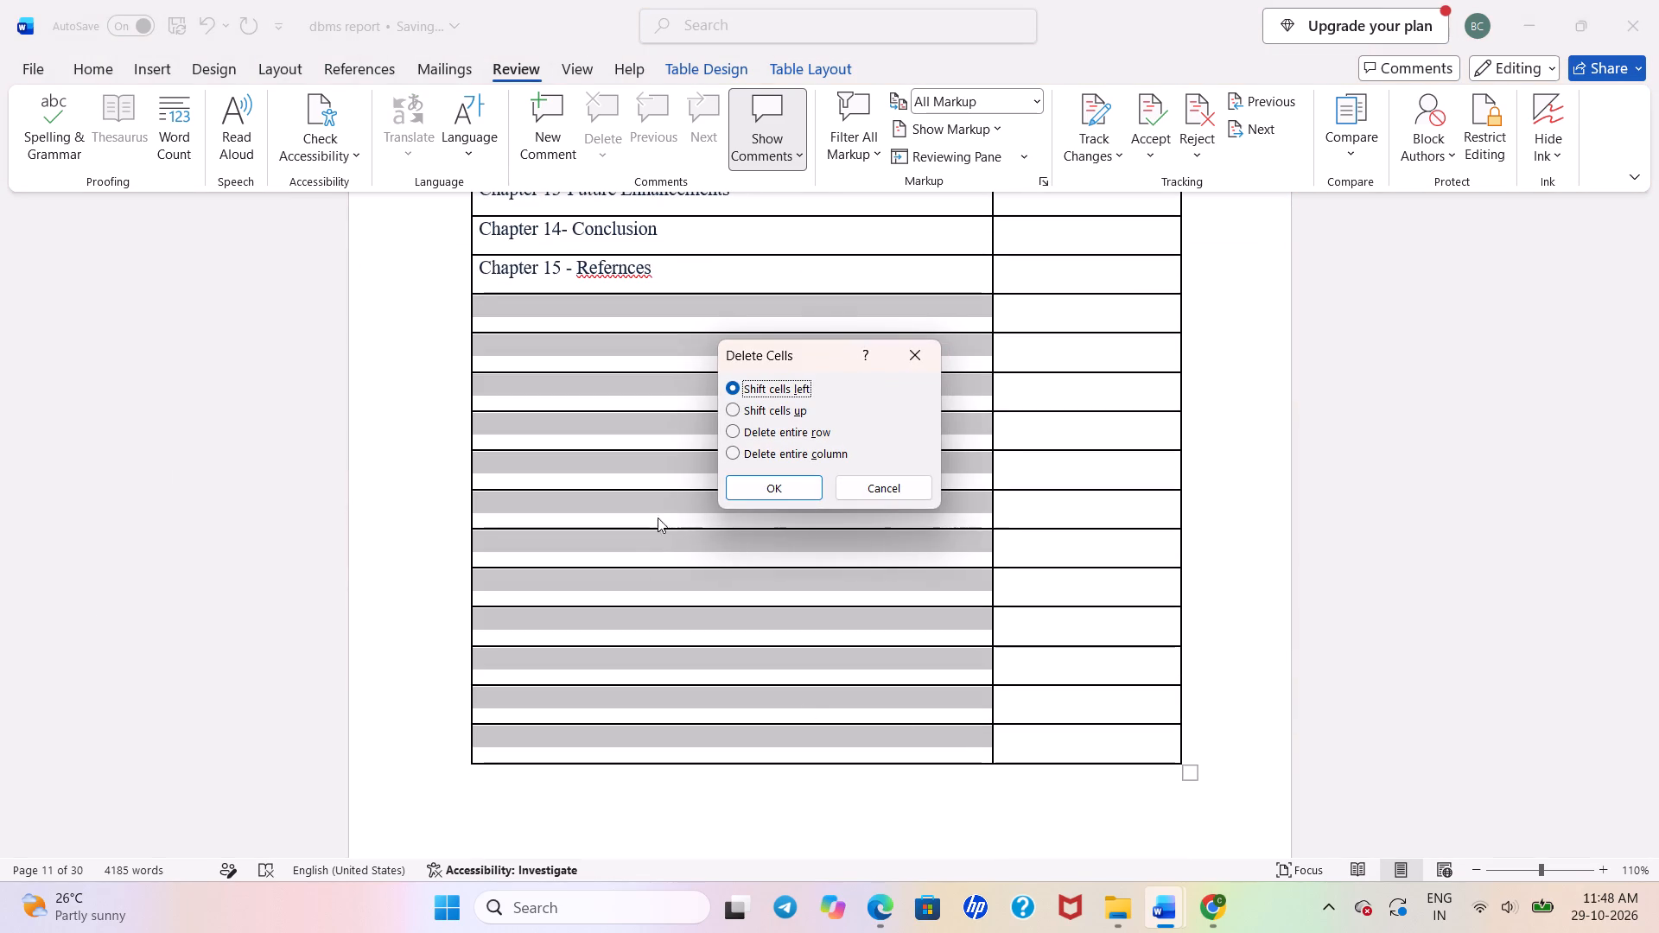
pyautogui.click(754, 485)
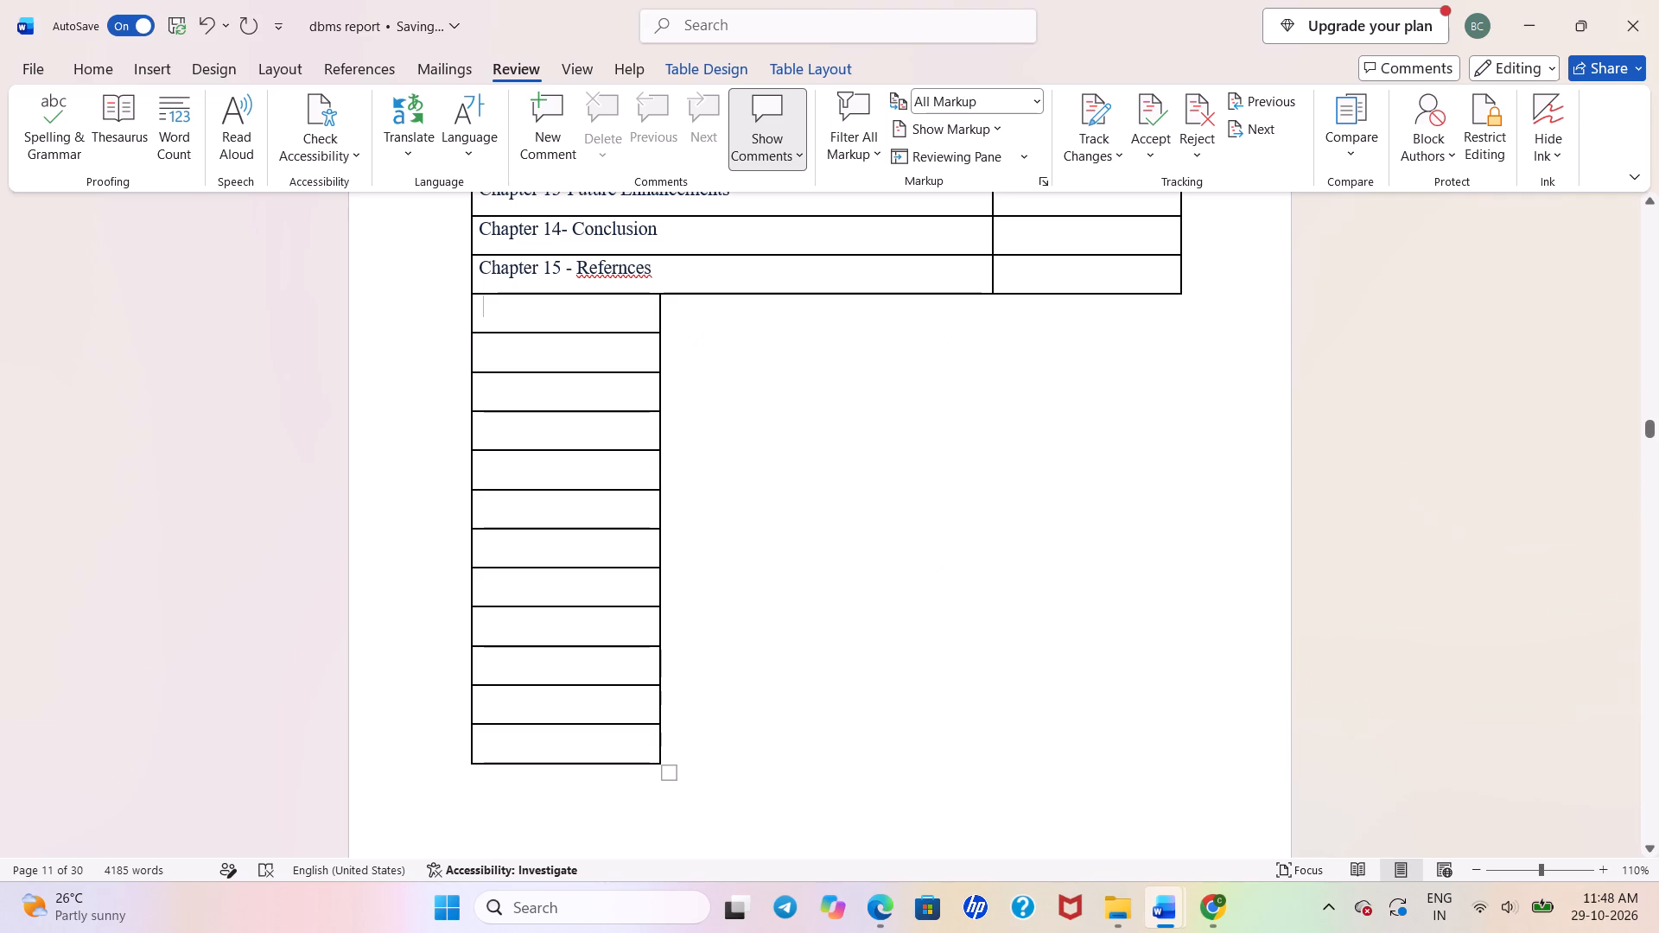
pyautogui.moveTo(482, 317); pyautogui.dragTo(658, 699)
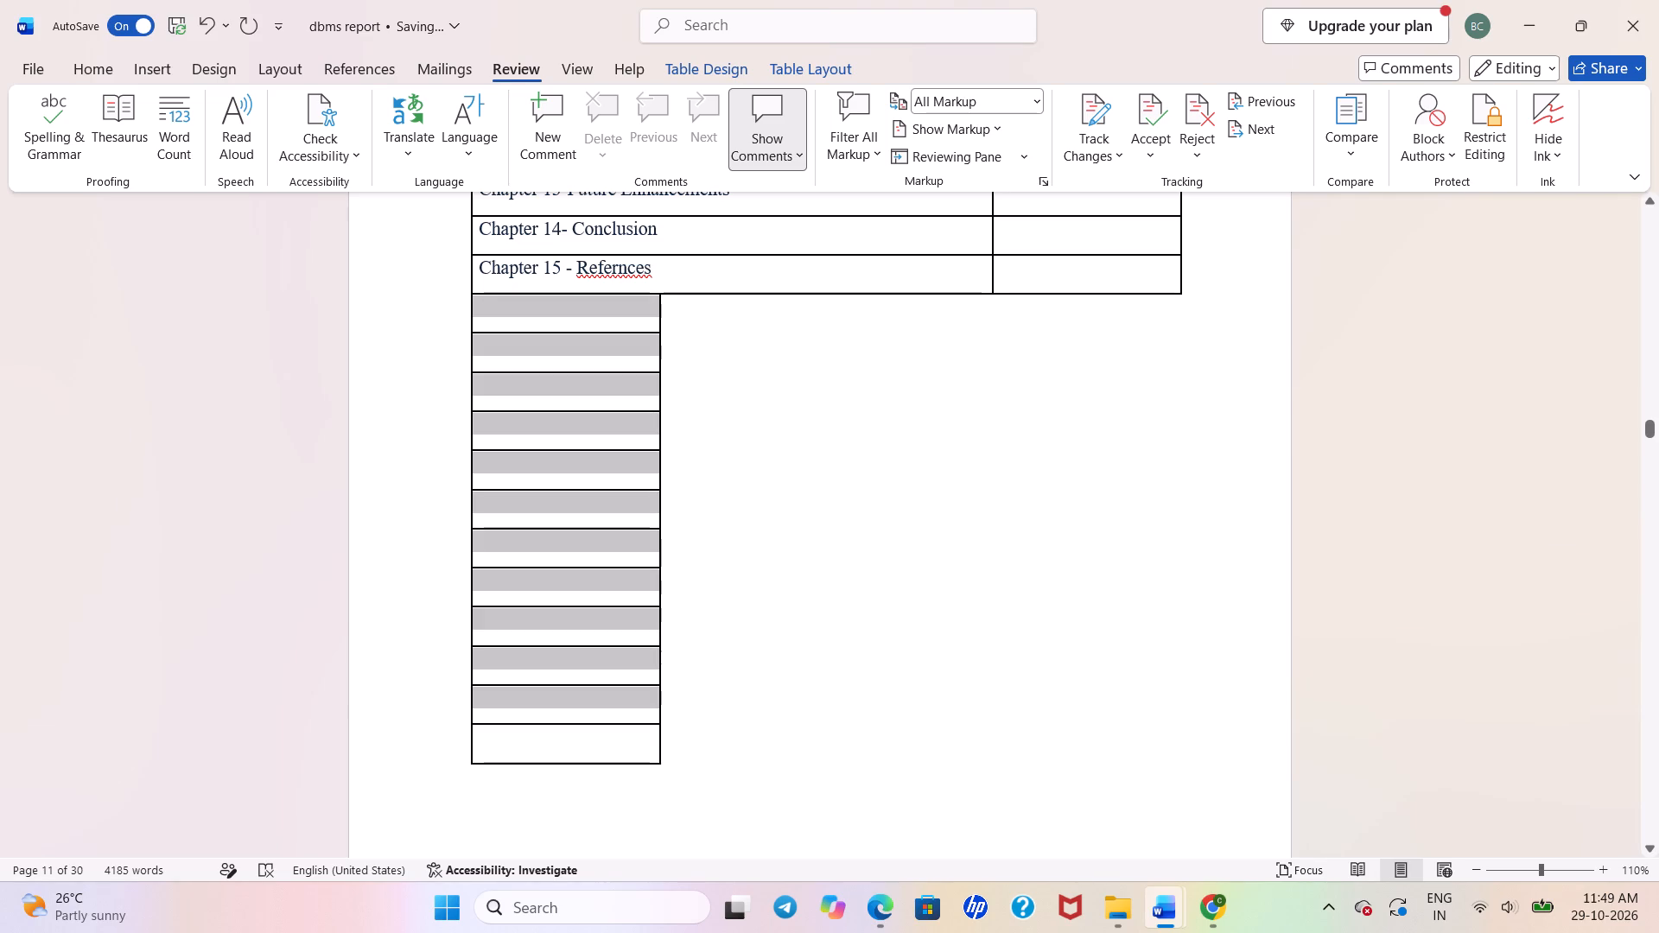
pyautogui.moveTo(658, 699); pyautogui.dragTo(645, 762)
pyautogui.press('BackSpace')
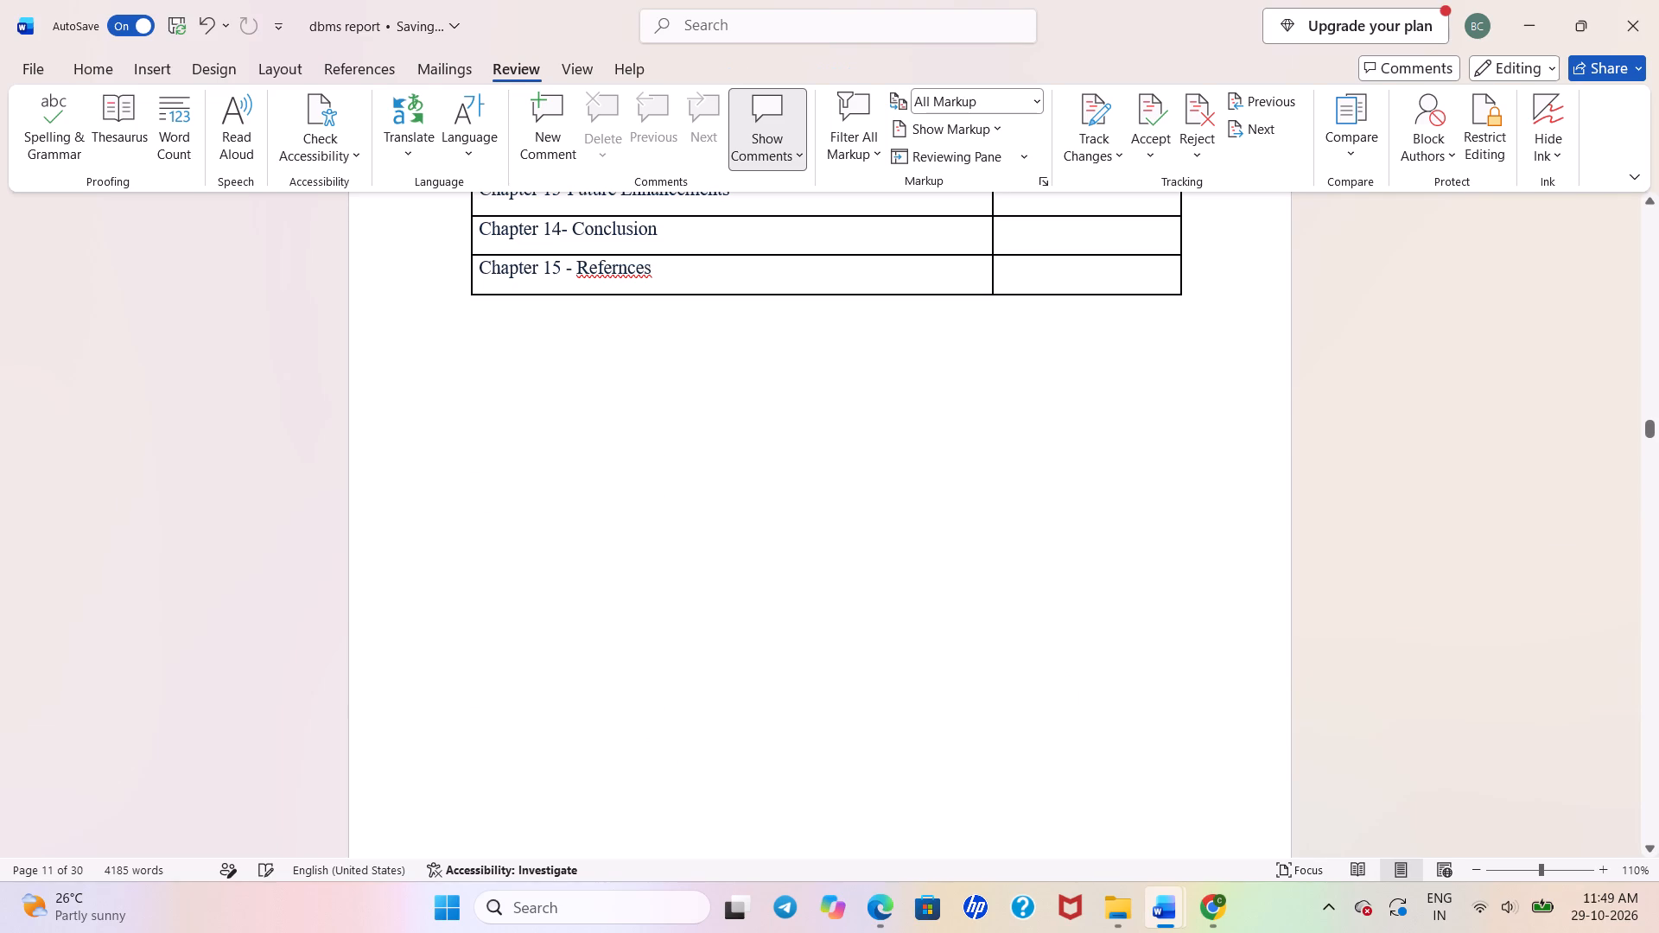
# From the empty Chapter 7 page-number cell of the Contents table, look through the report body for the page where Chapter 7 starts.
pyautogui.scroll(4, 645, 762)
pyautogui.scroll(8, 911, 554)
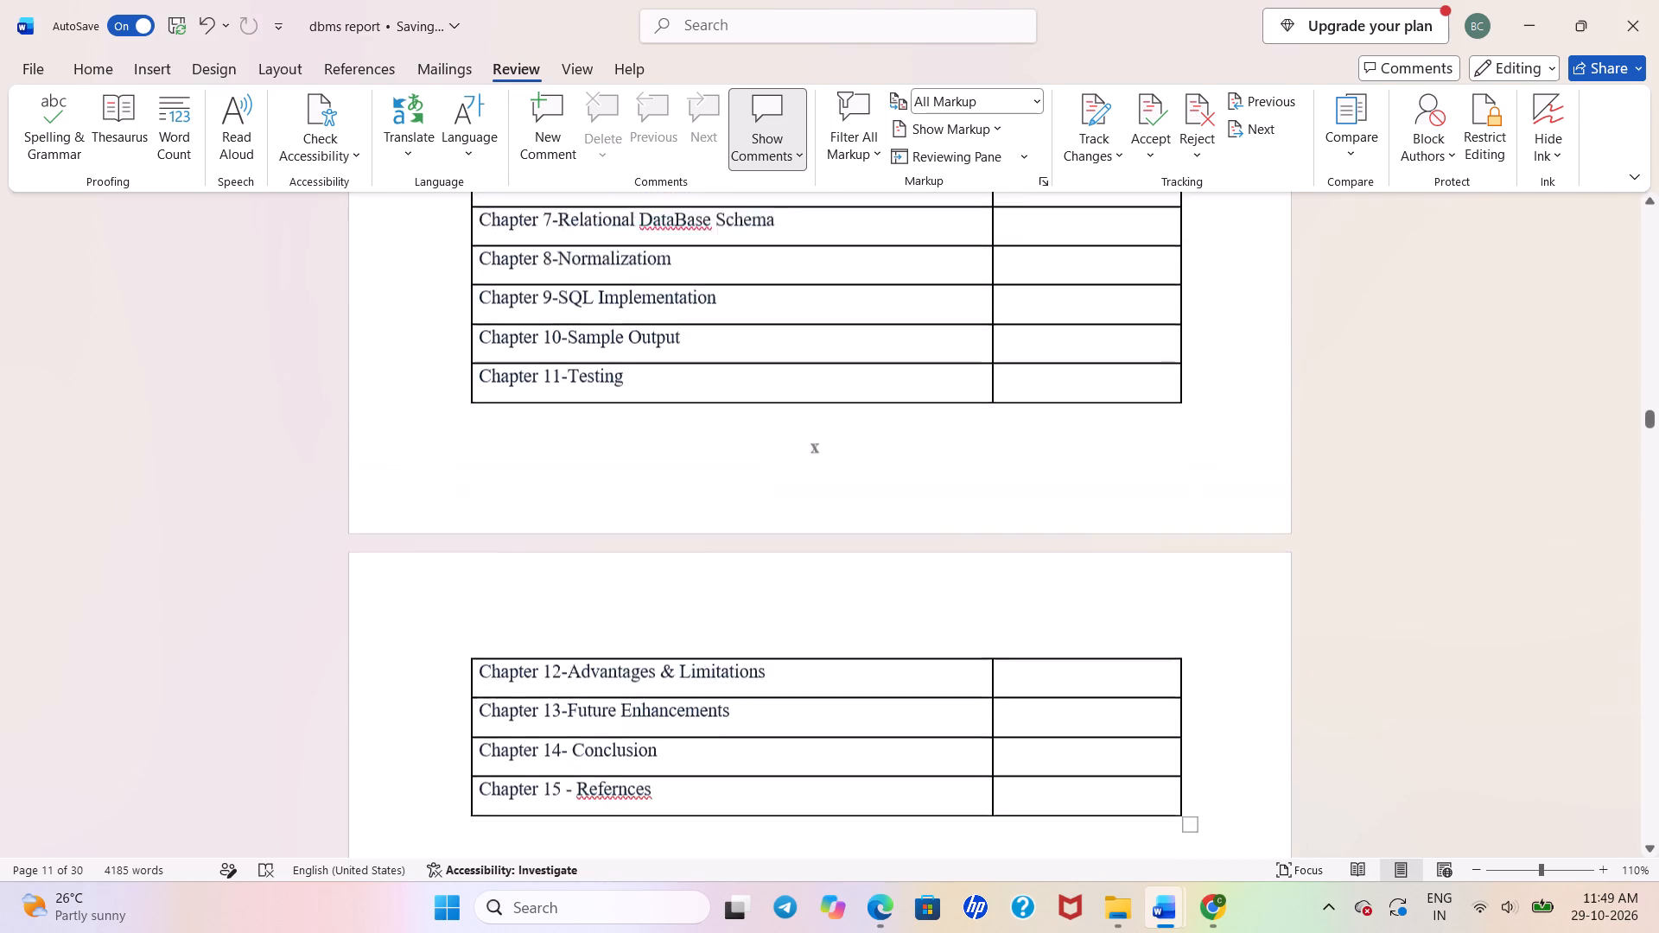
pyautogui.scroll(6, 919, 553)
pyautogui.click(1018, 721)
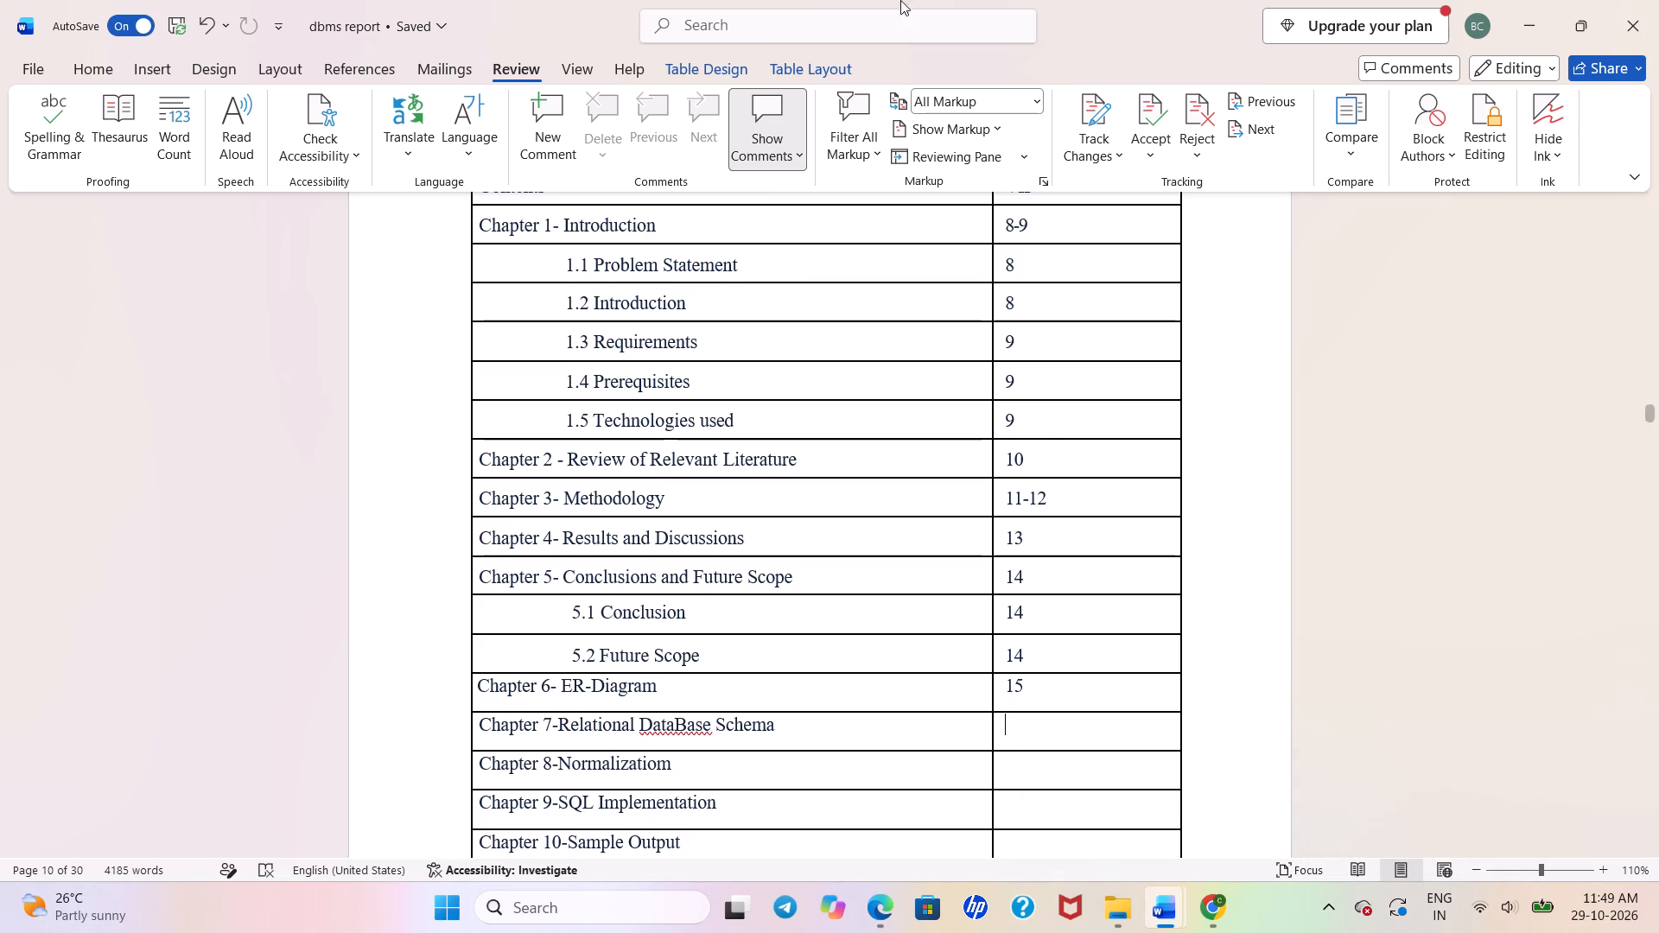
pyautogui.moveTo(1652, 415); pyautogui.dragTo(1658, 461)
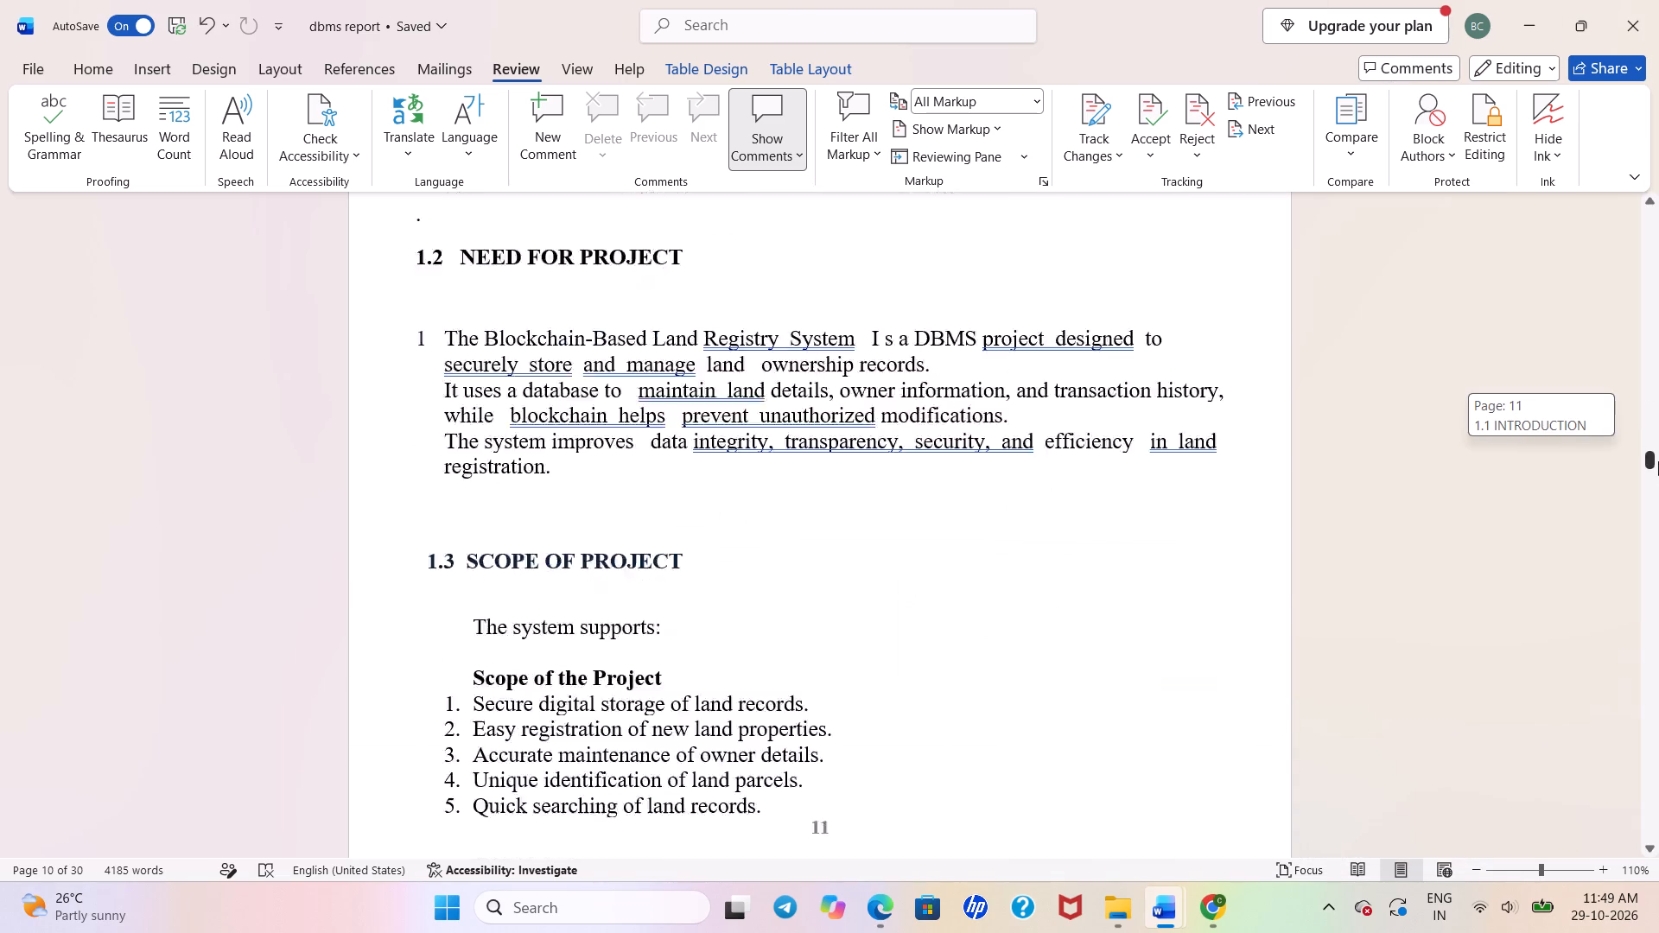
pyautogui.moveTo(1658, 461); pyautogui.dragTo(1658, 503)
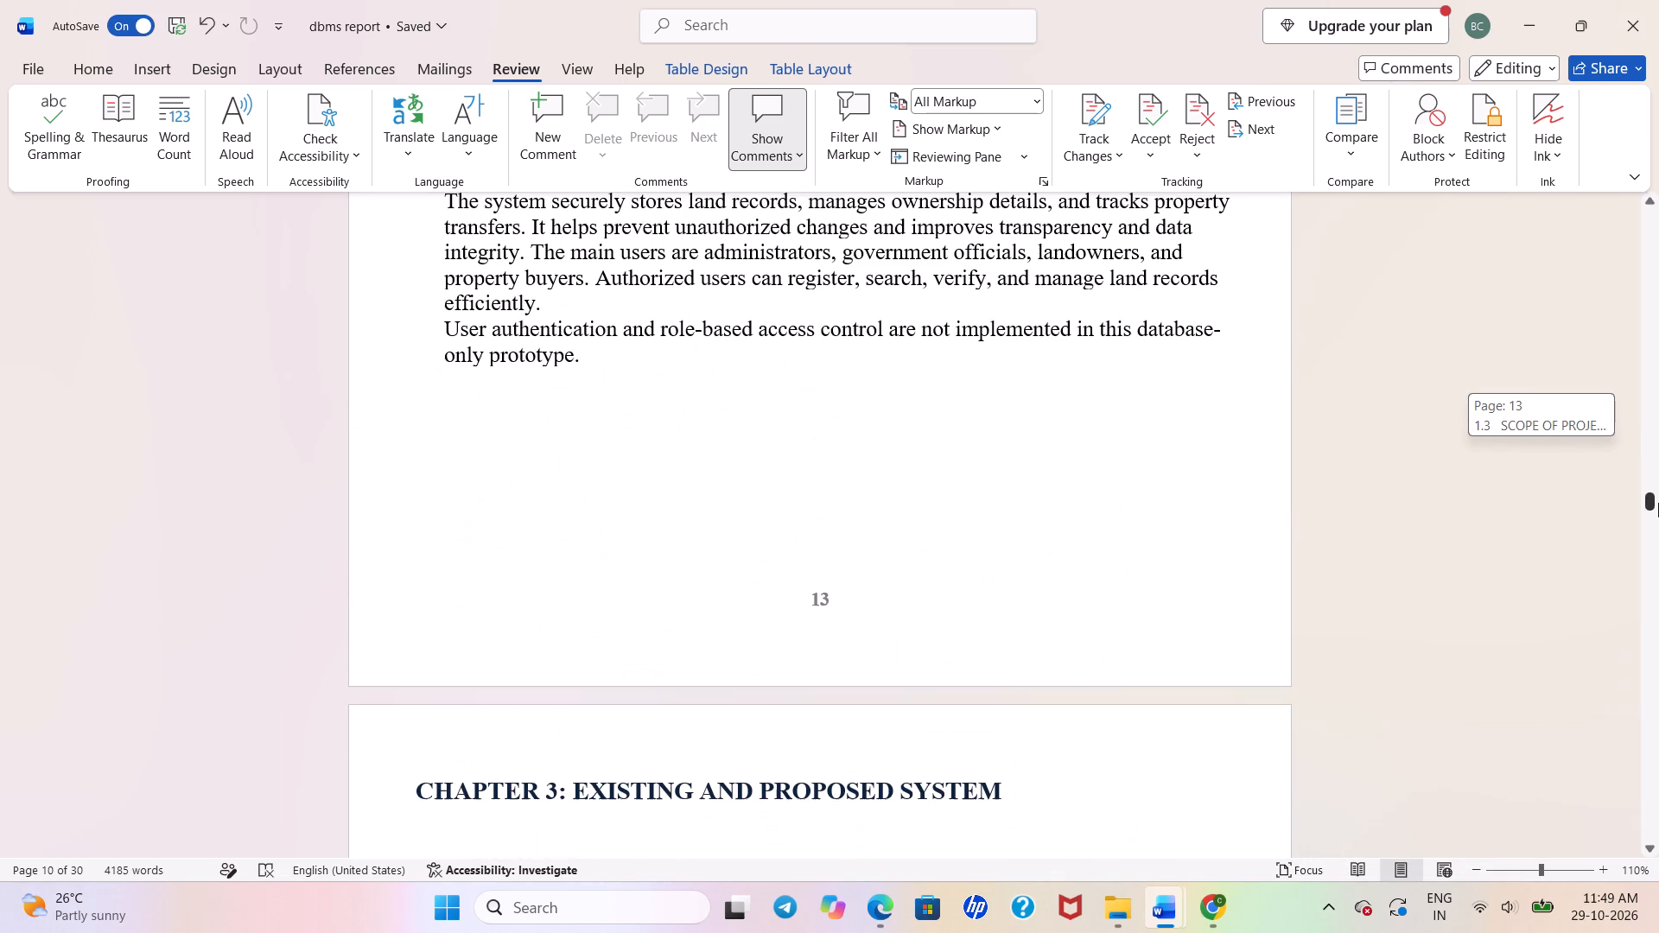
pyautogui.moveTo(1658, 503); pyautogui.dragTo(1658, 559)
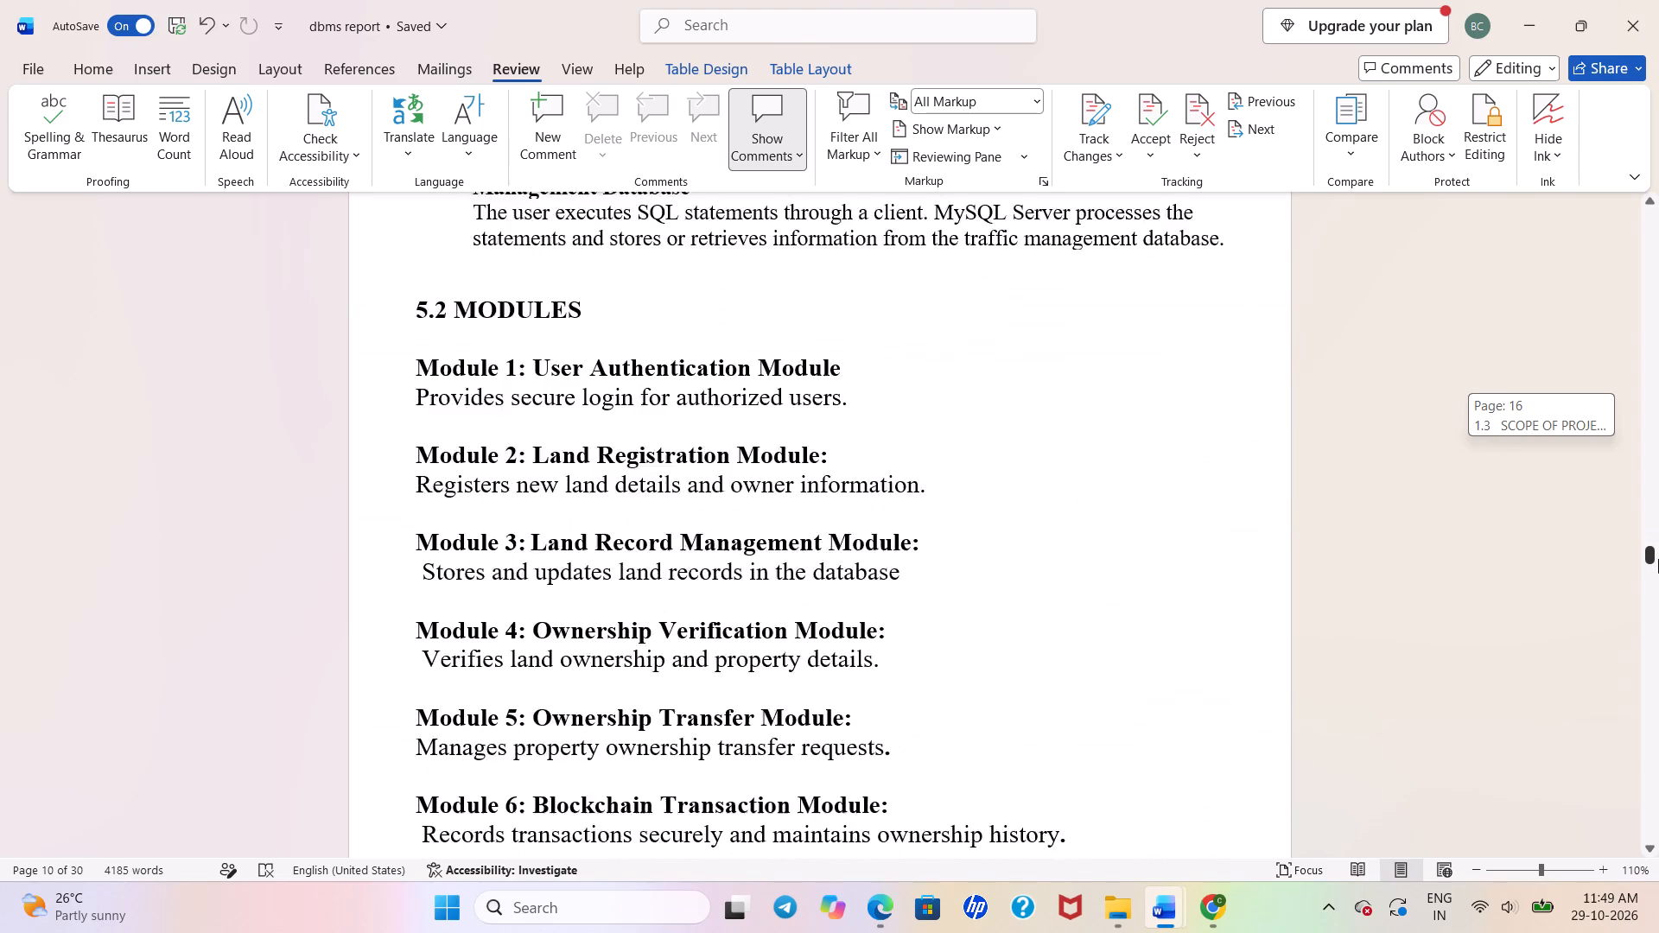
pyautogui.moveTo(1658, 559); pyautogui.dragTo(1658, 597)
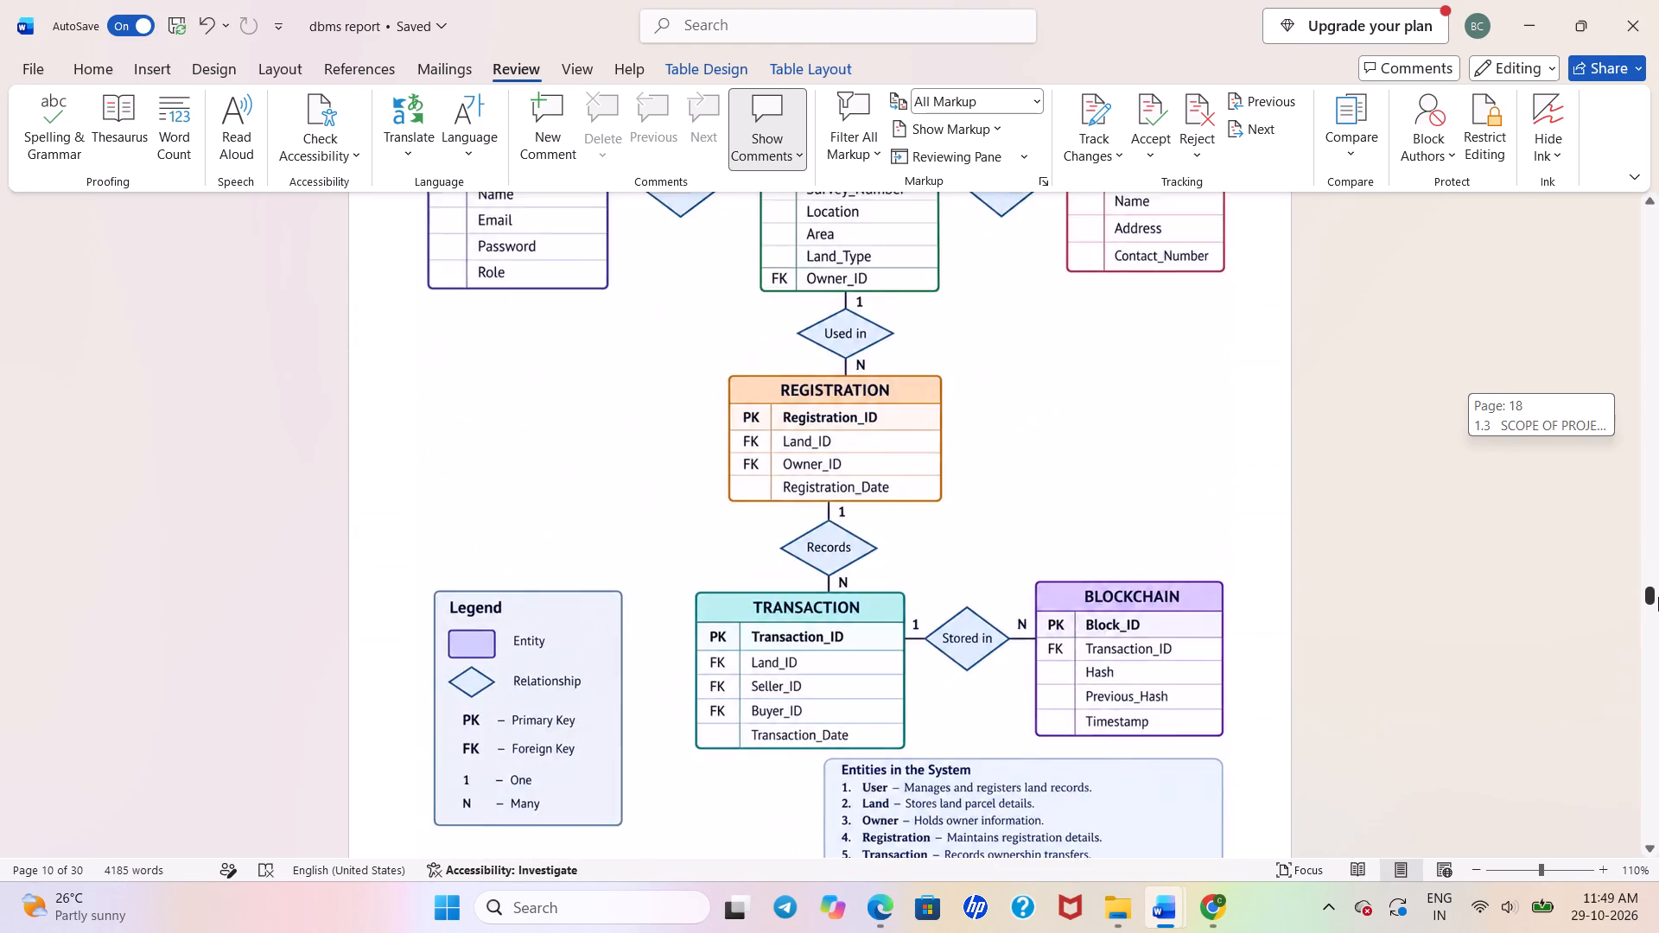
pyautogui.moveTo(1658, 597); pyautogui.dragTo(1657, 550)
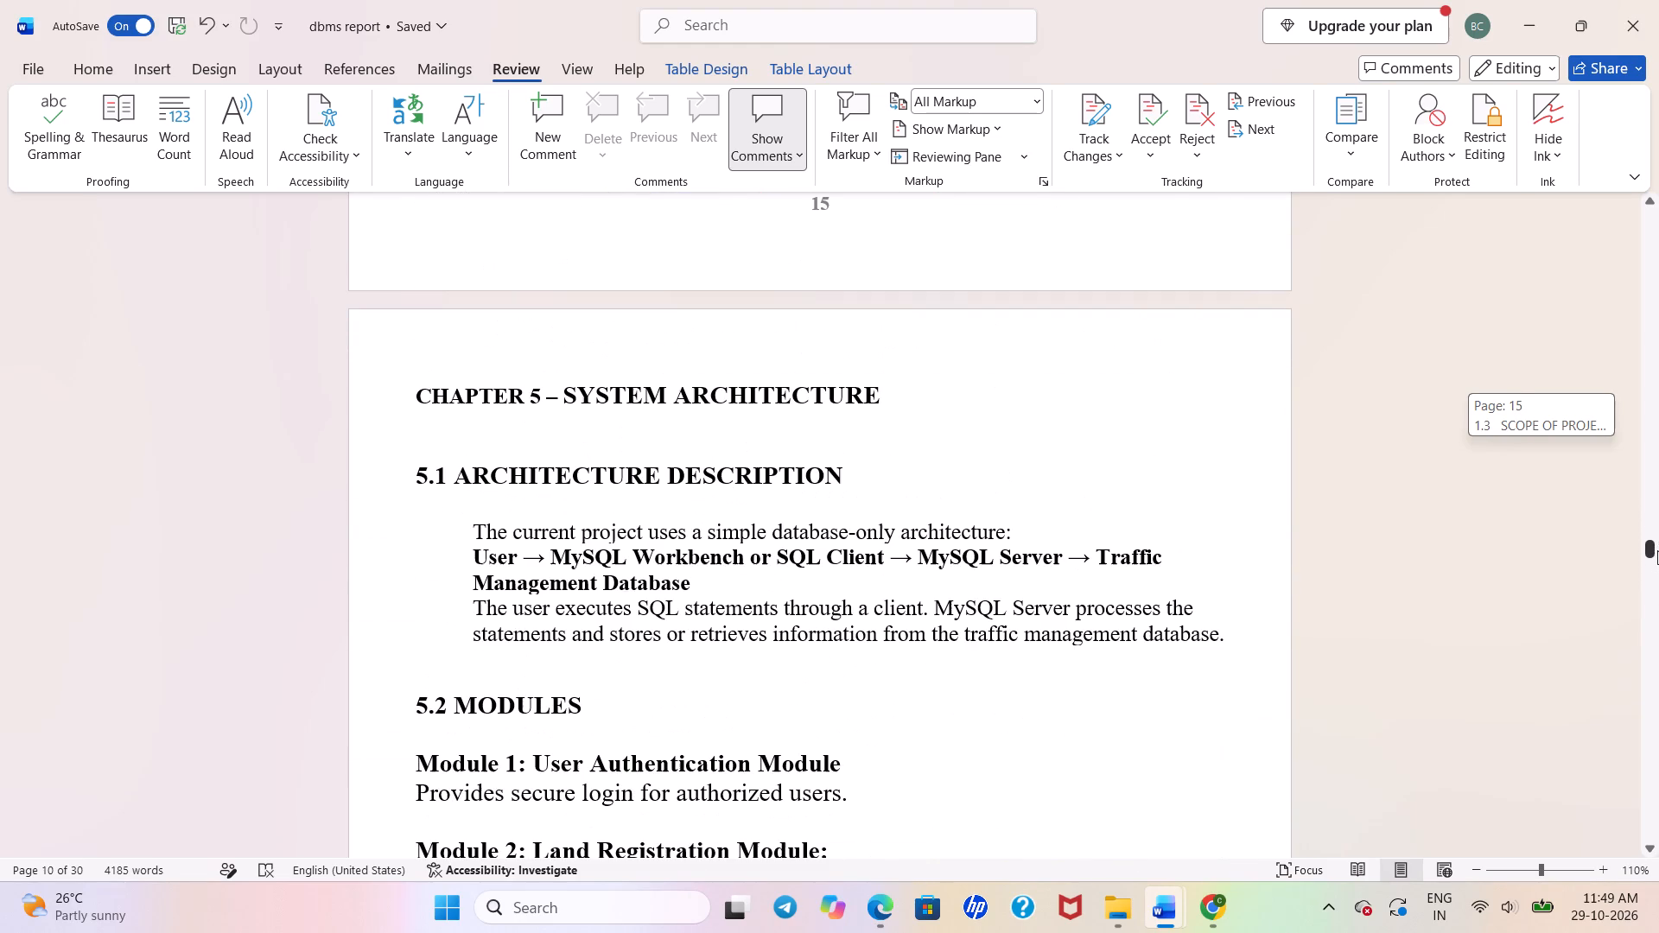
pyautogui.moveTo(1657, 550); pyautogui.dragTo(1657, 556)
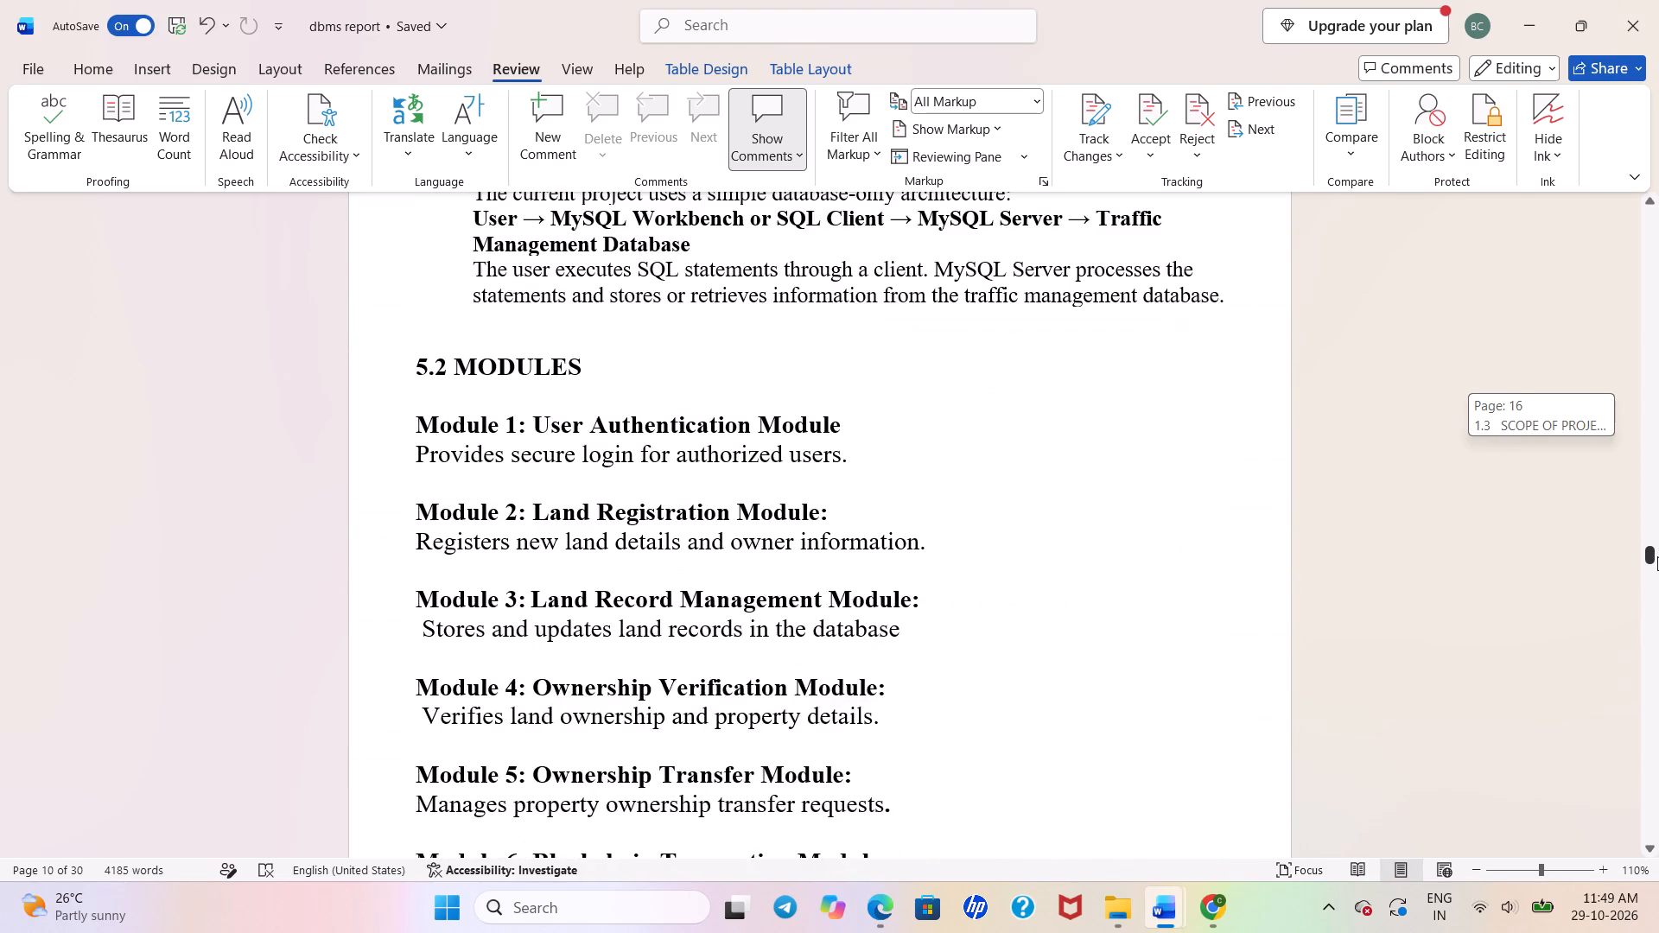
pyautogui.moveTo(1657, 556); pyautogui.dragTo(1658, 577)
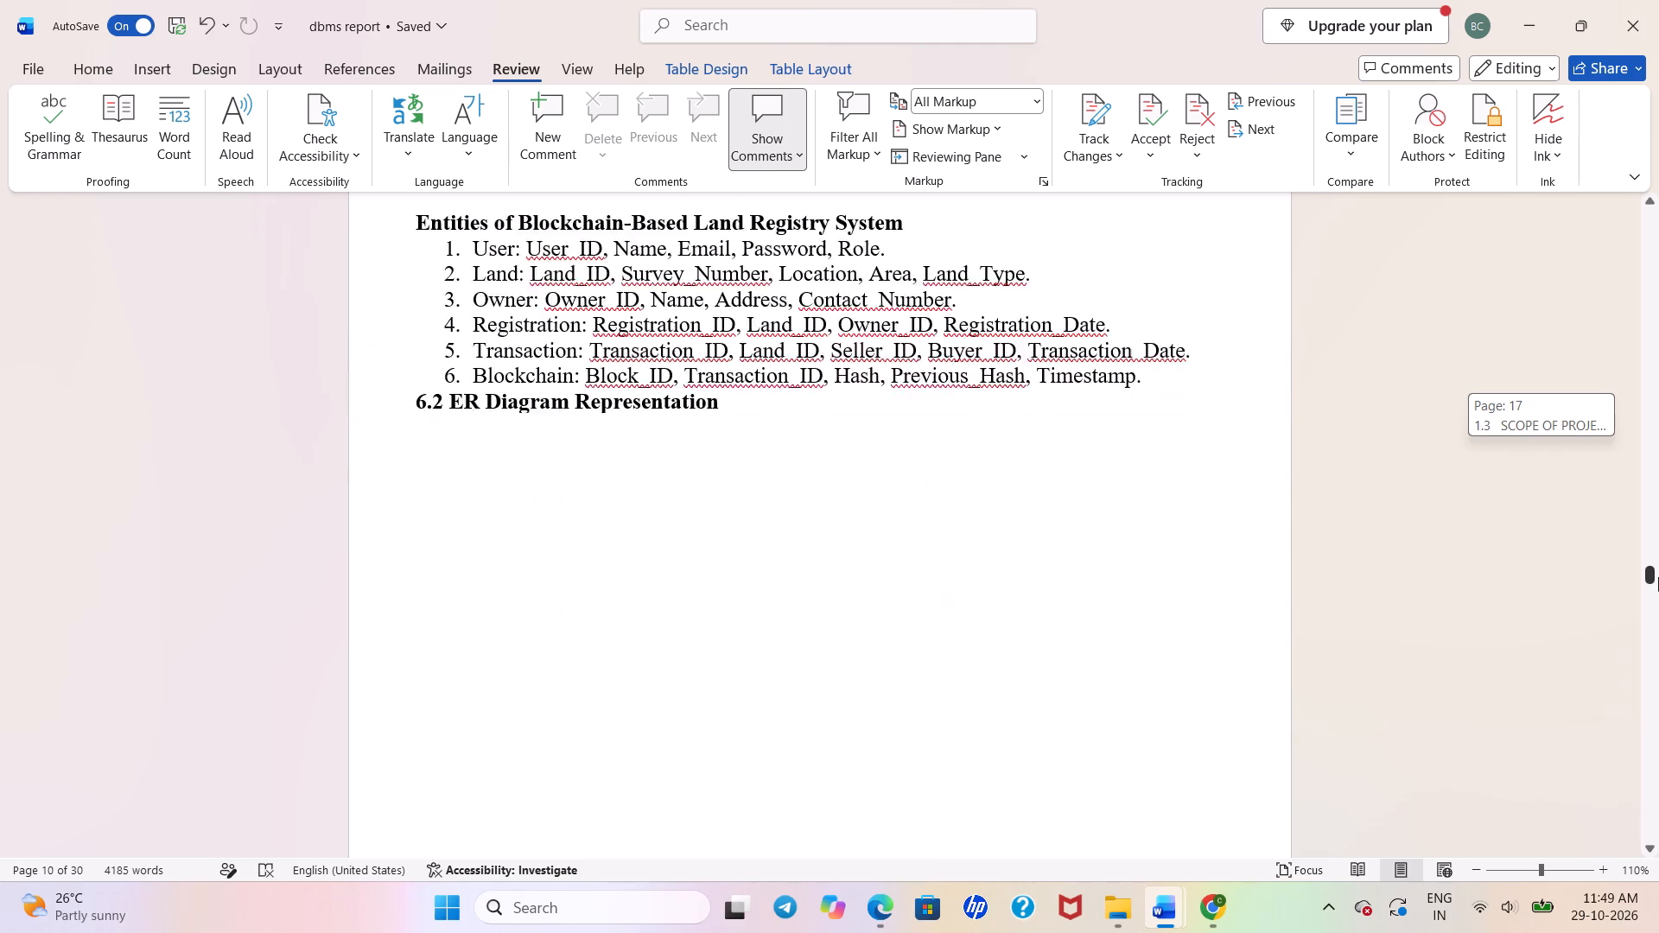
pyautogui.moveTo(1658, 577); pyautogui.dragTo(1658, 591)
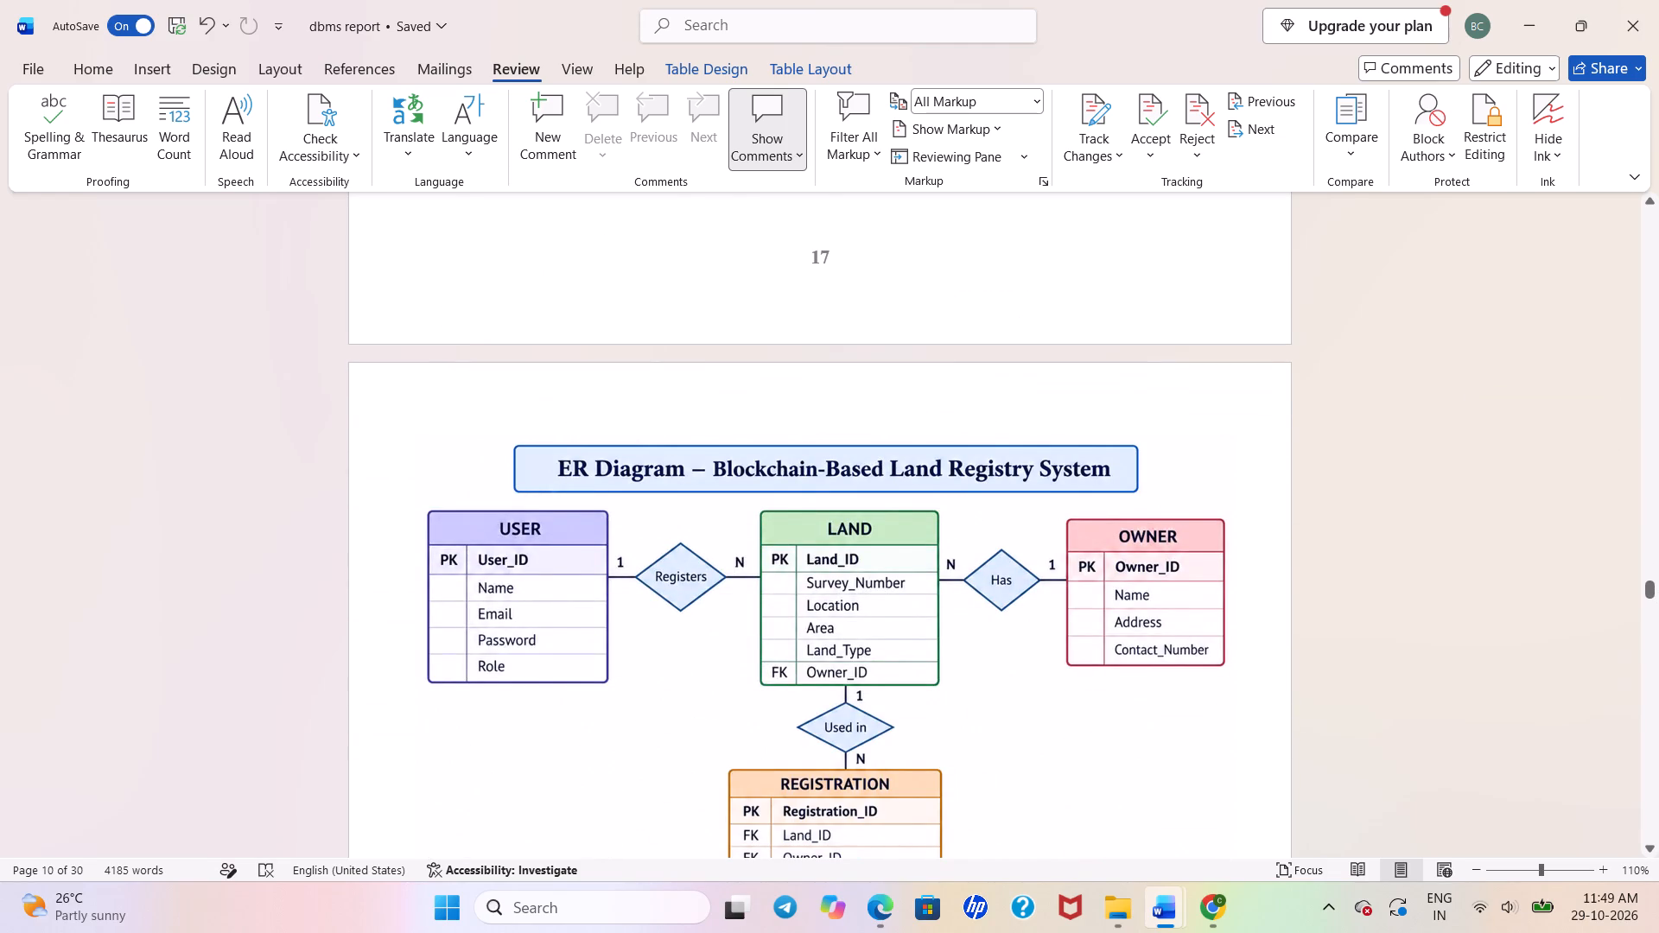
pyautogui.scroll(-20, 1579, 594)
pyautogui.scroll(-7, 1579, 594)
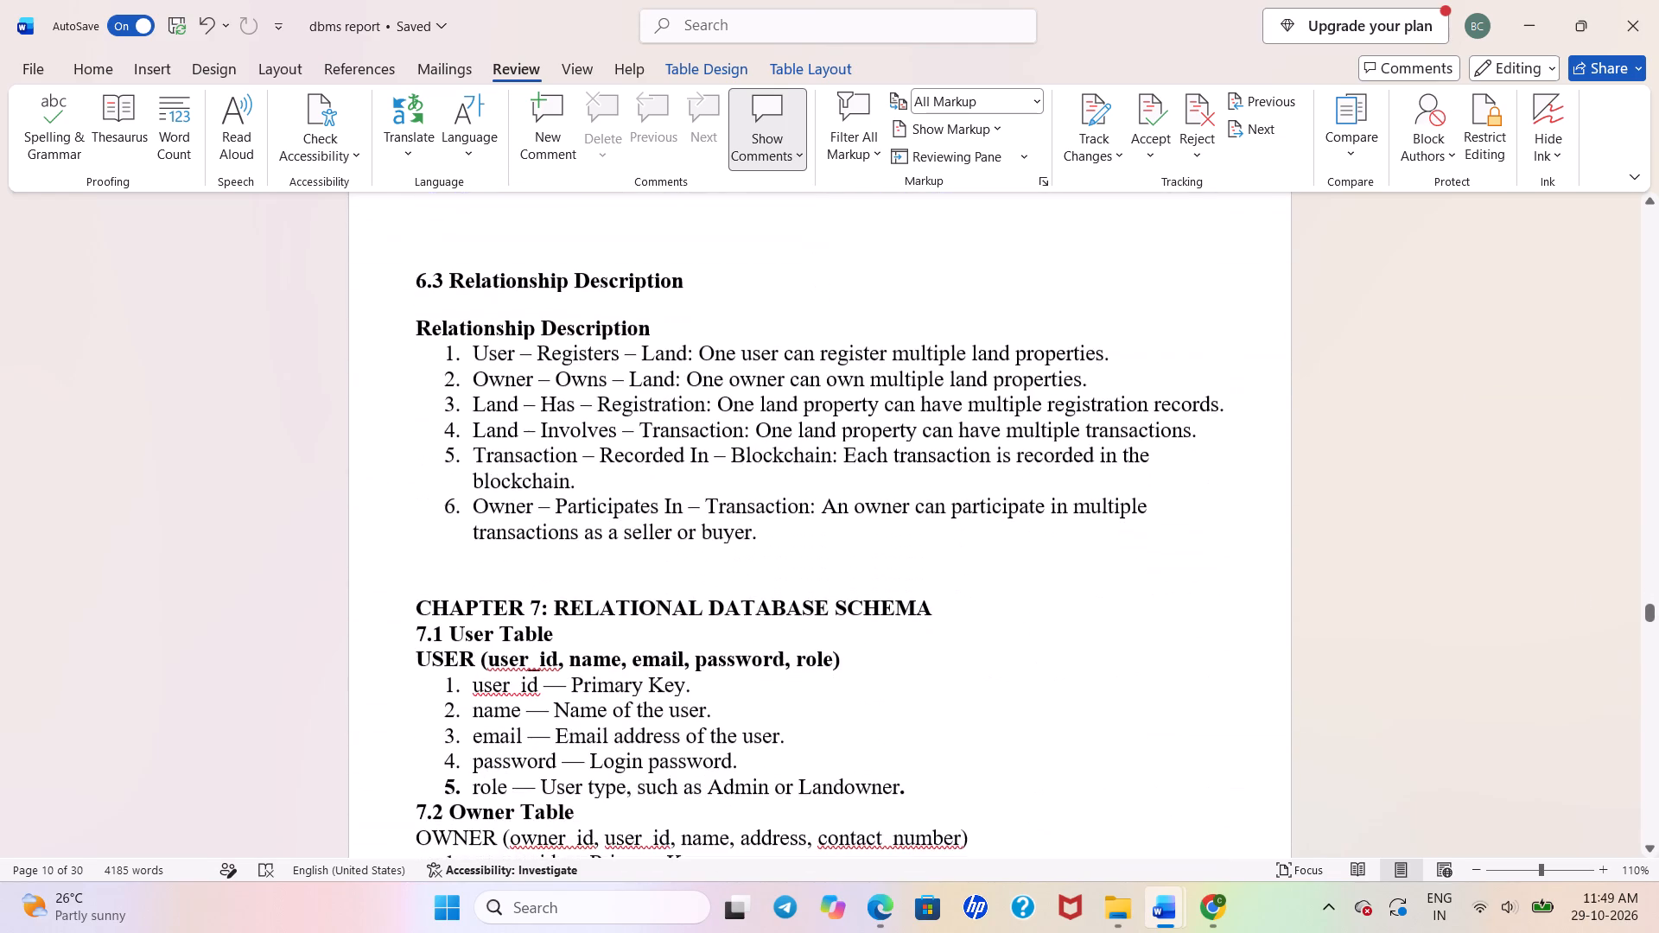
pyautogui.scroll(-20, 1581, 595)
pyautogui.scroll(-6, 1581, 595)
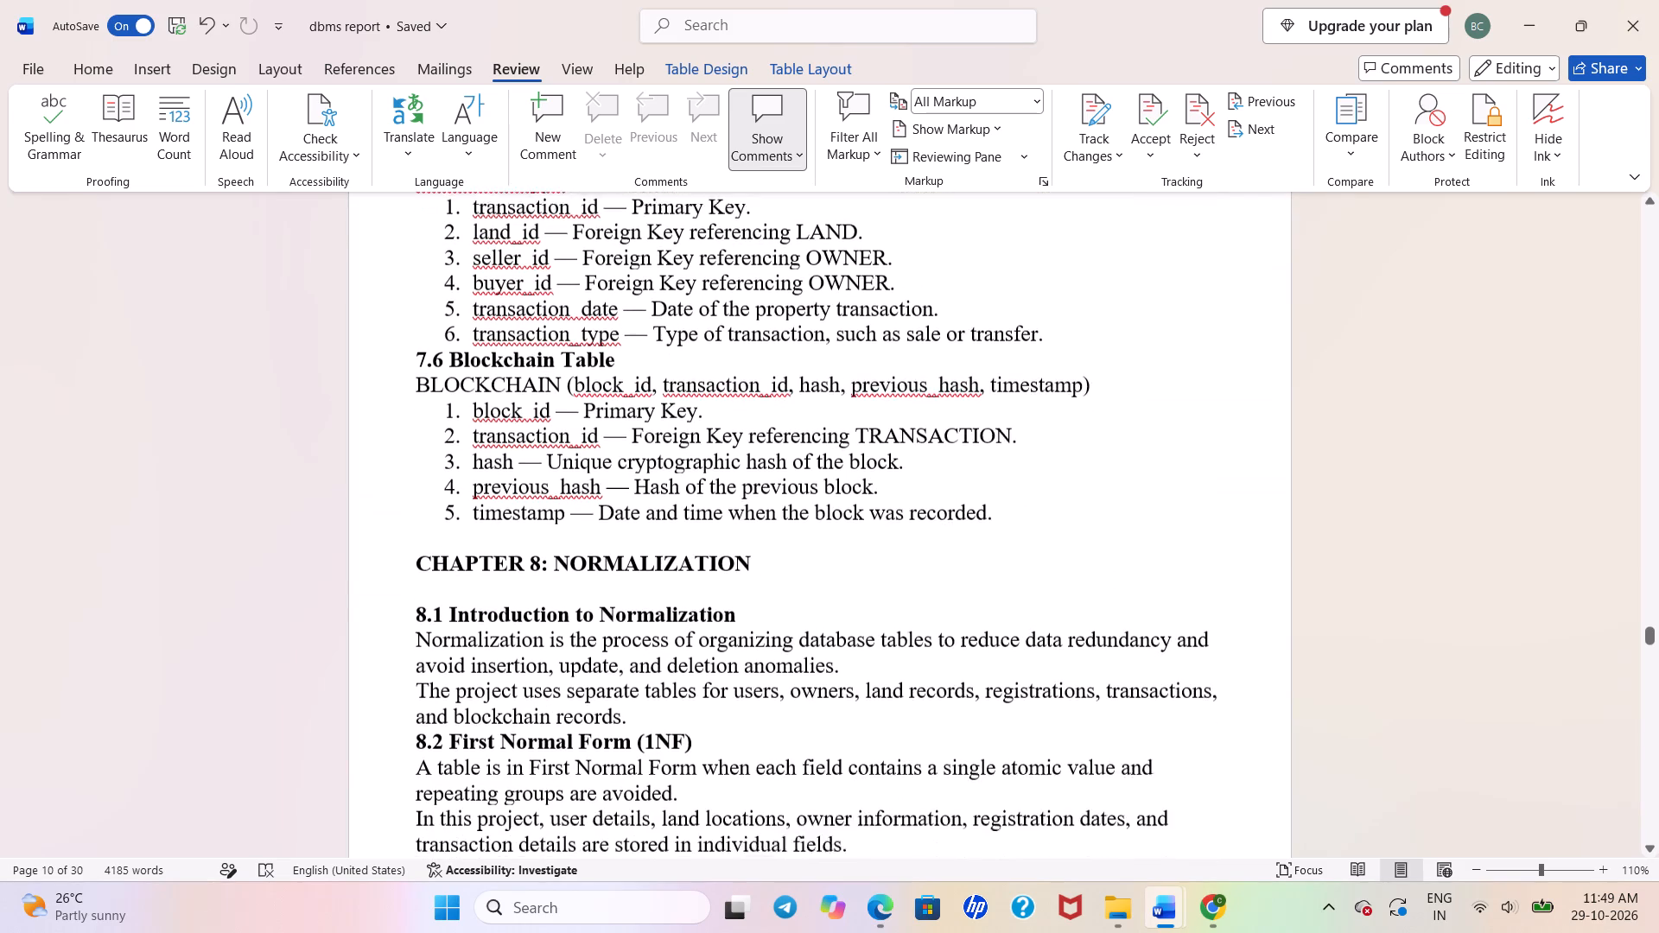
pyautogui.scroll(-3, 1582, 596)
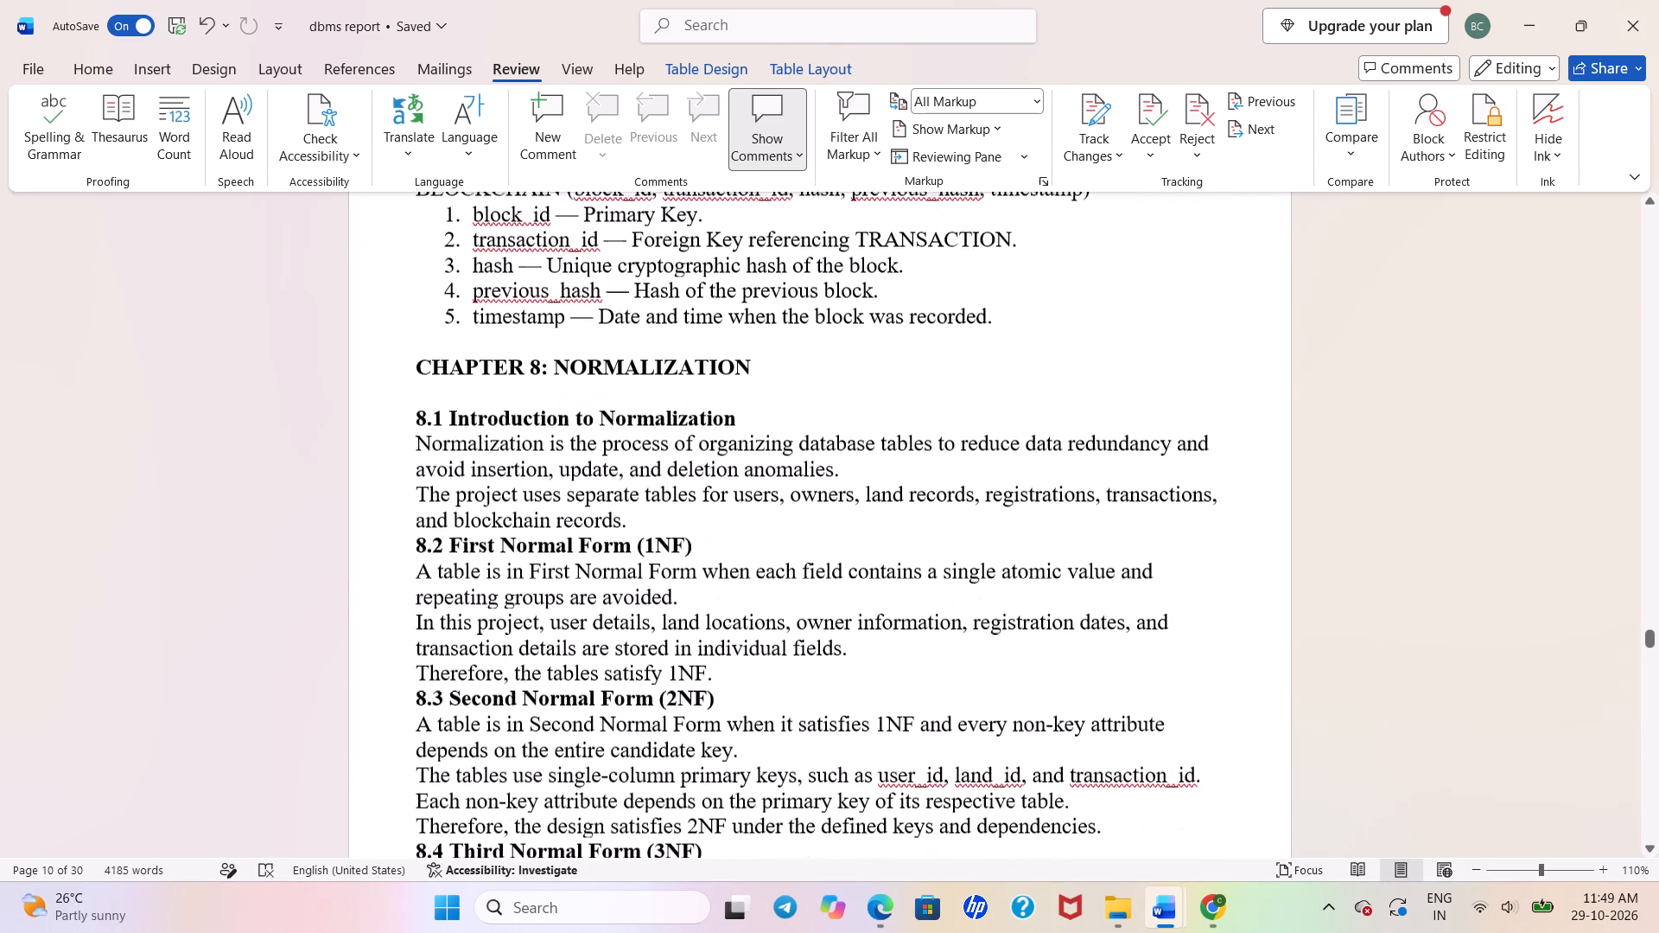
pyautogui.scroll(17, 1582, 596)
pyautogui.scroll(-1, 1582, 596)
pyautogui.scroll(3, 1582, 596)
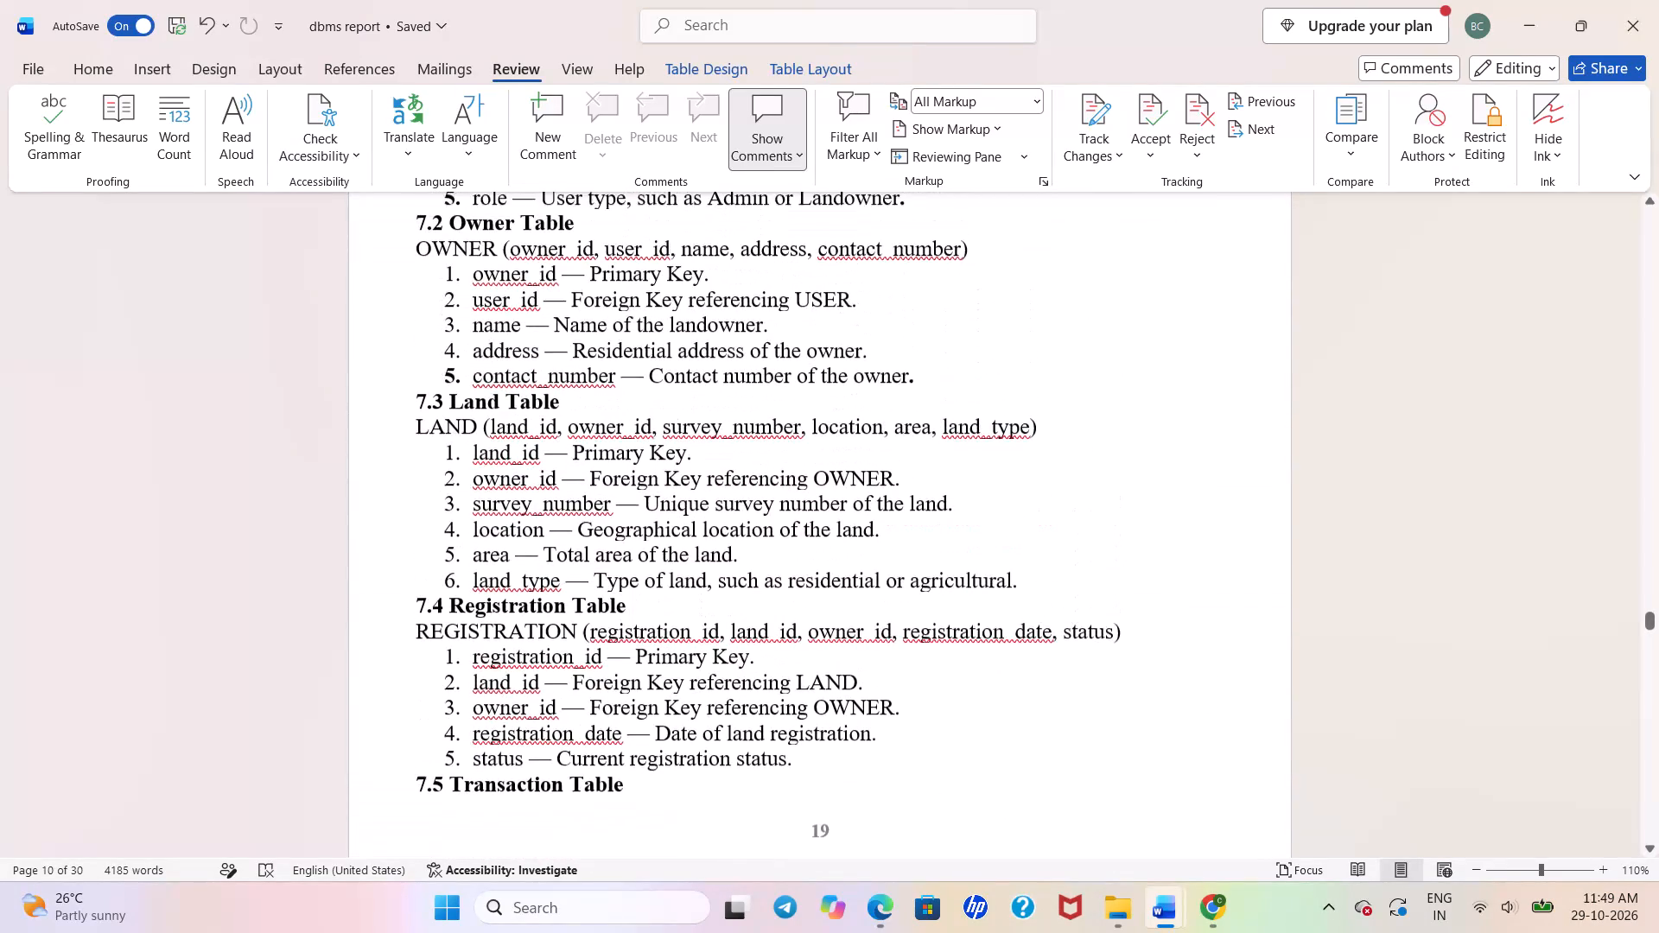
pyautogui.scroll(12, 1582, 596)
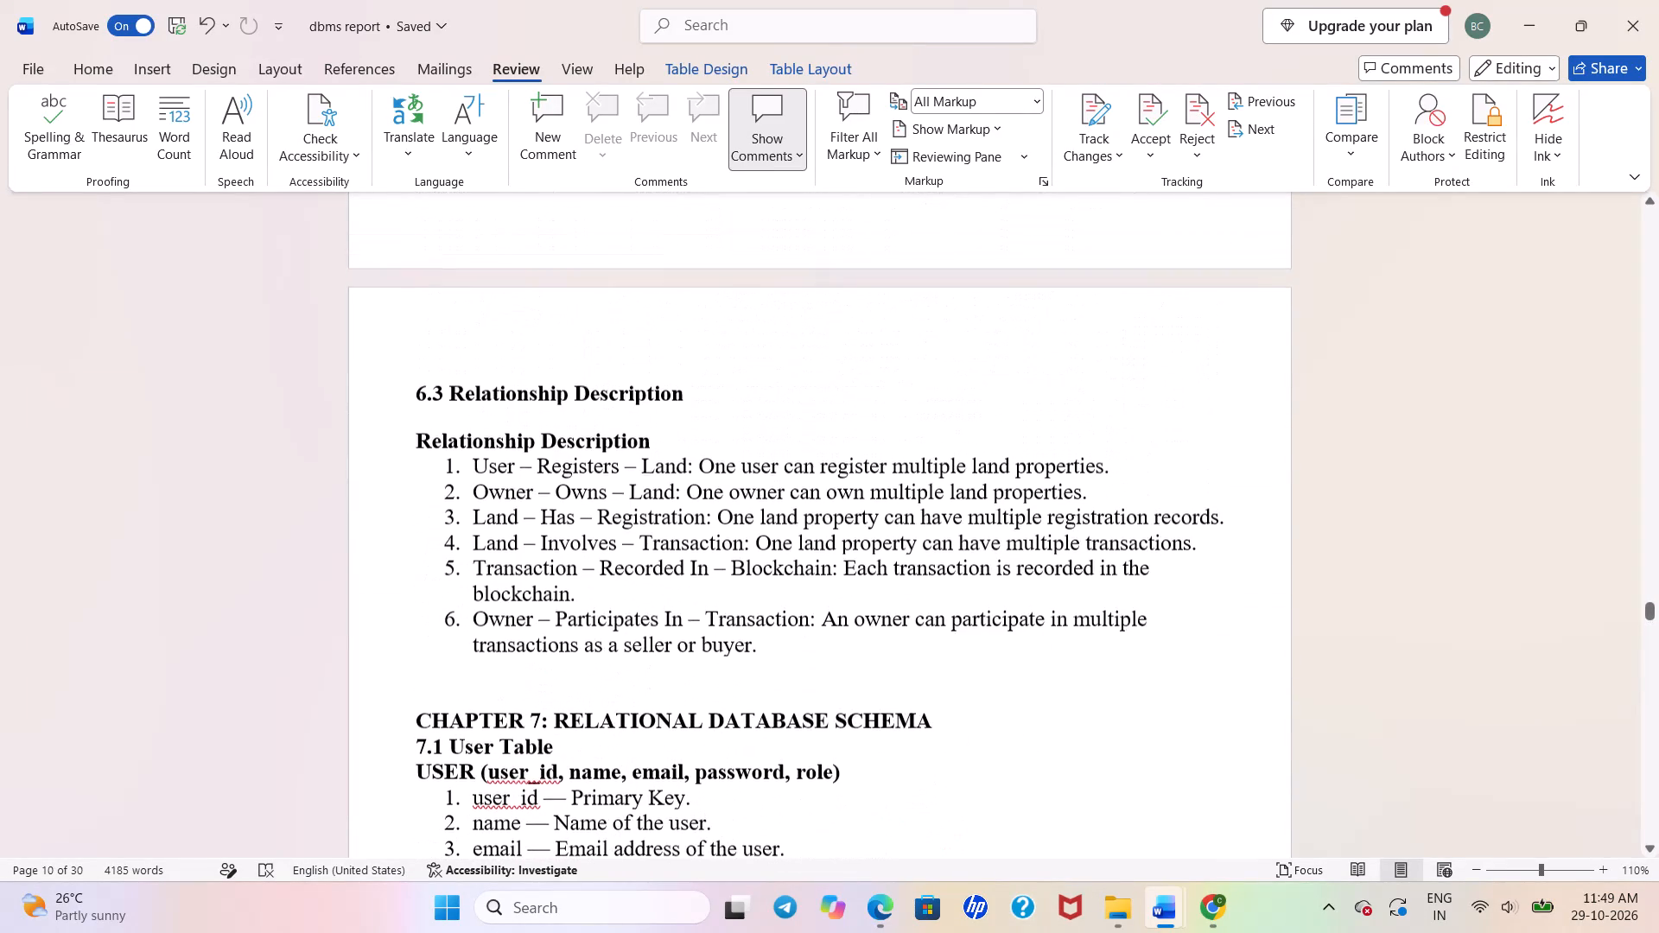
pyautogui.scroll(-1, 1582, 596)
pyautogui.scroll(2, 1582, 596)
pyautogui.scroll(-3, 1582, 596)
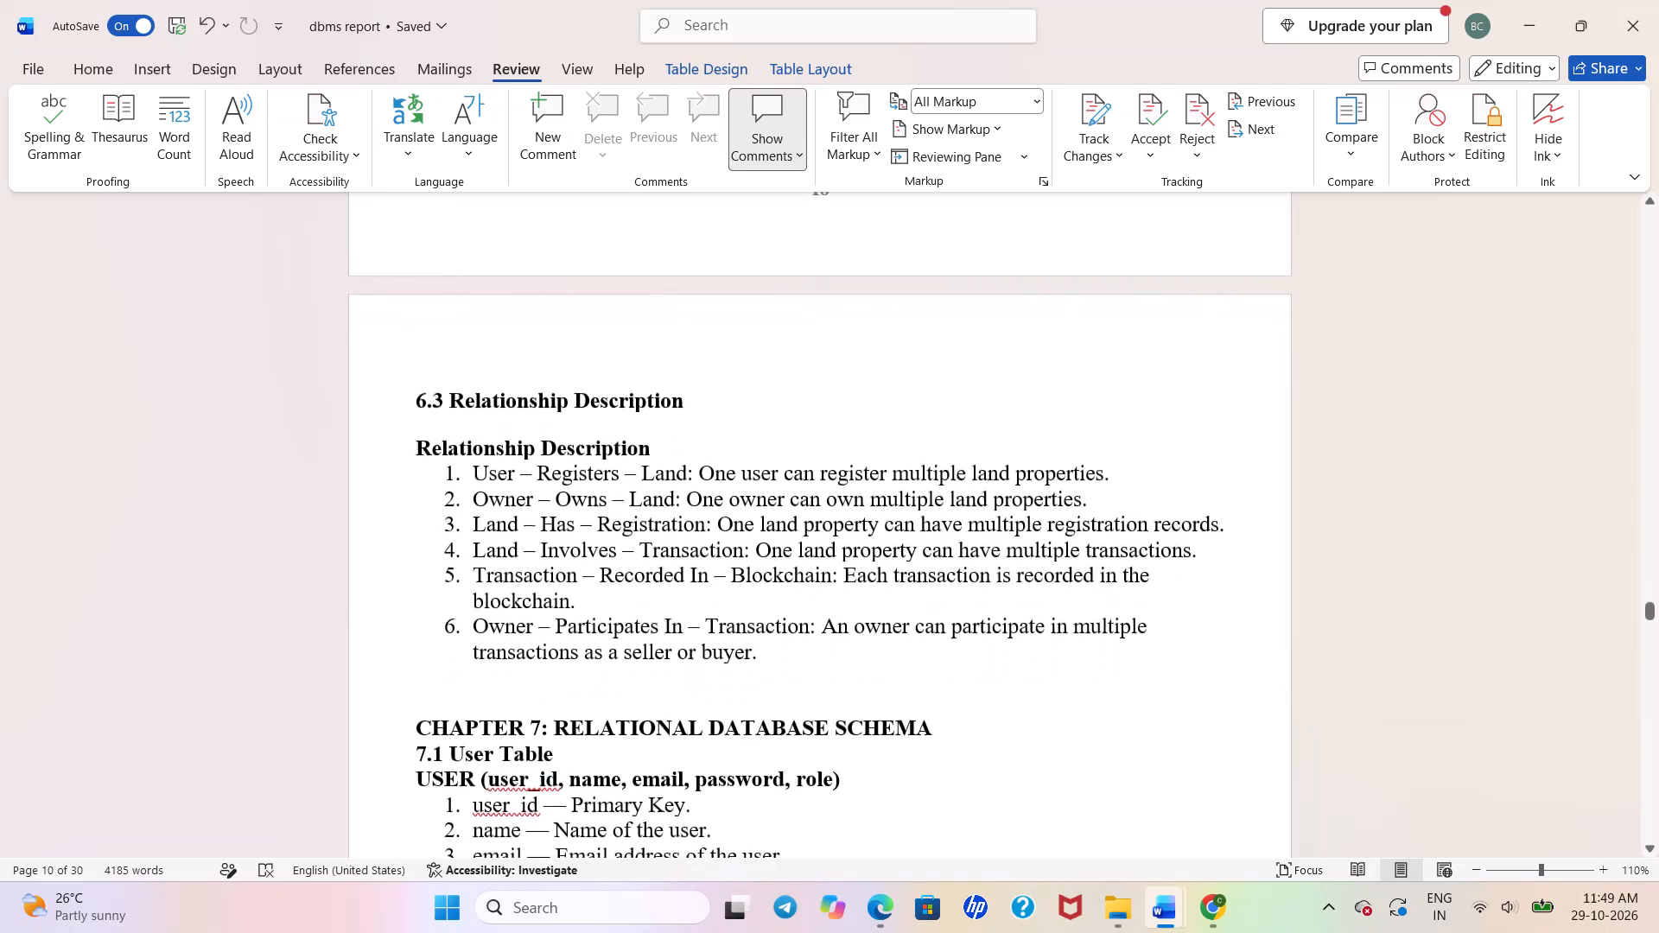
# Check the page numbers at the foot of the pages where Chapters 8, 9 and 10 begin.
pyautogui.scroll(-15, 1582, 596)
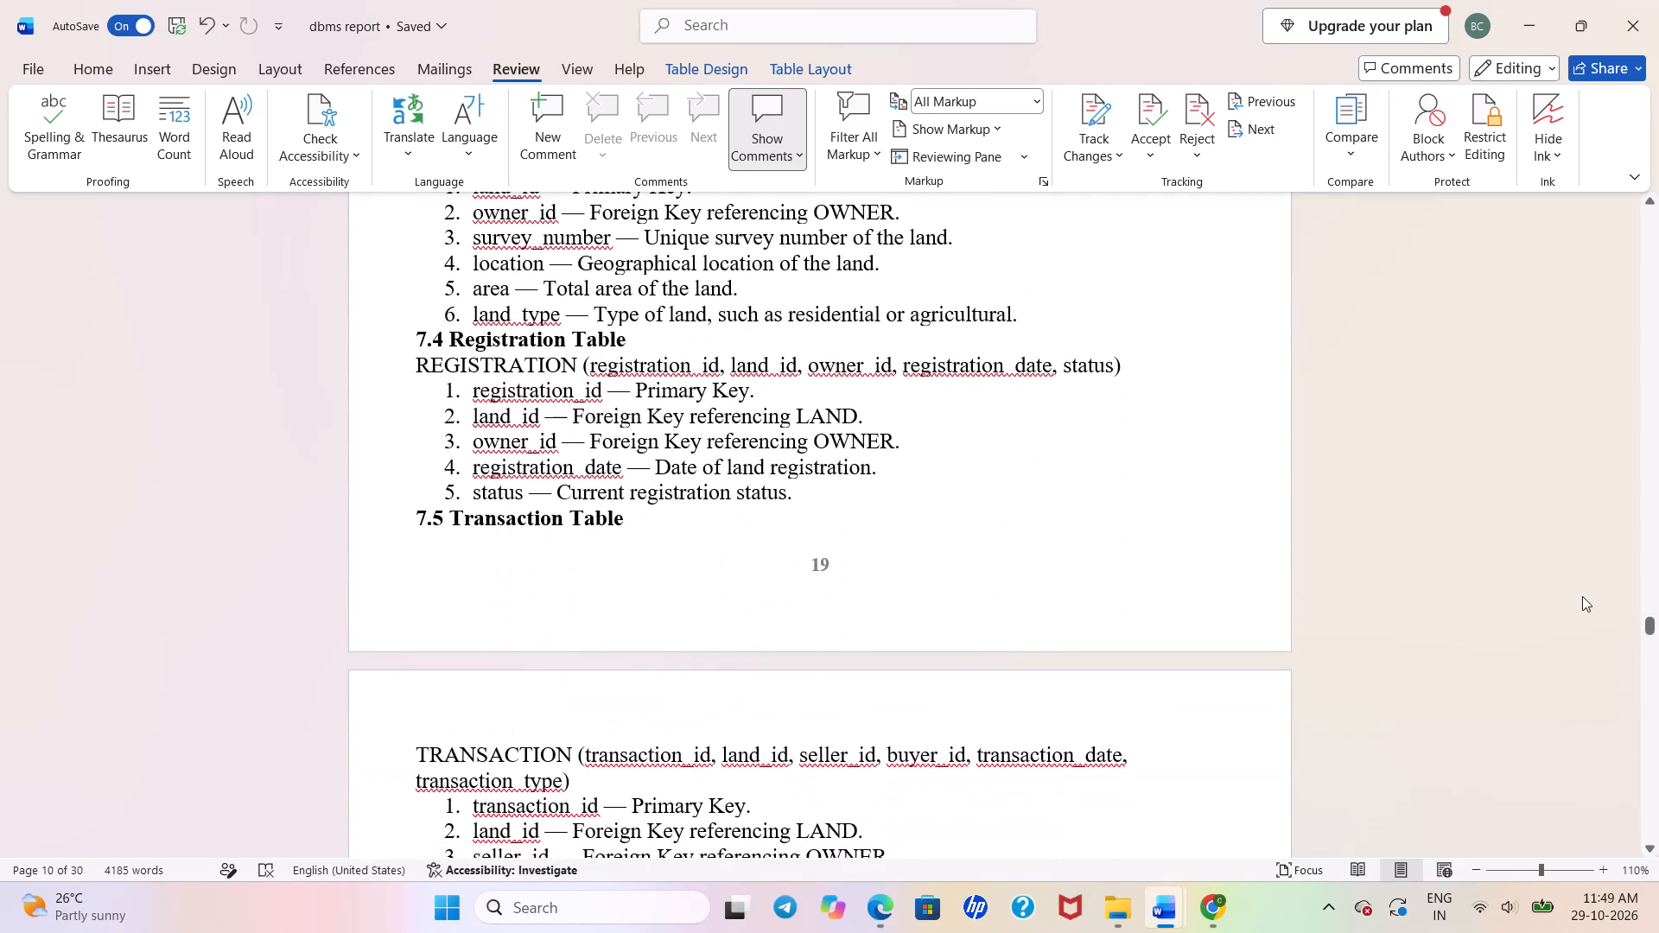
pyautogui.scroll(-13, 1583, 600)
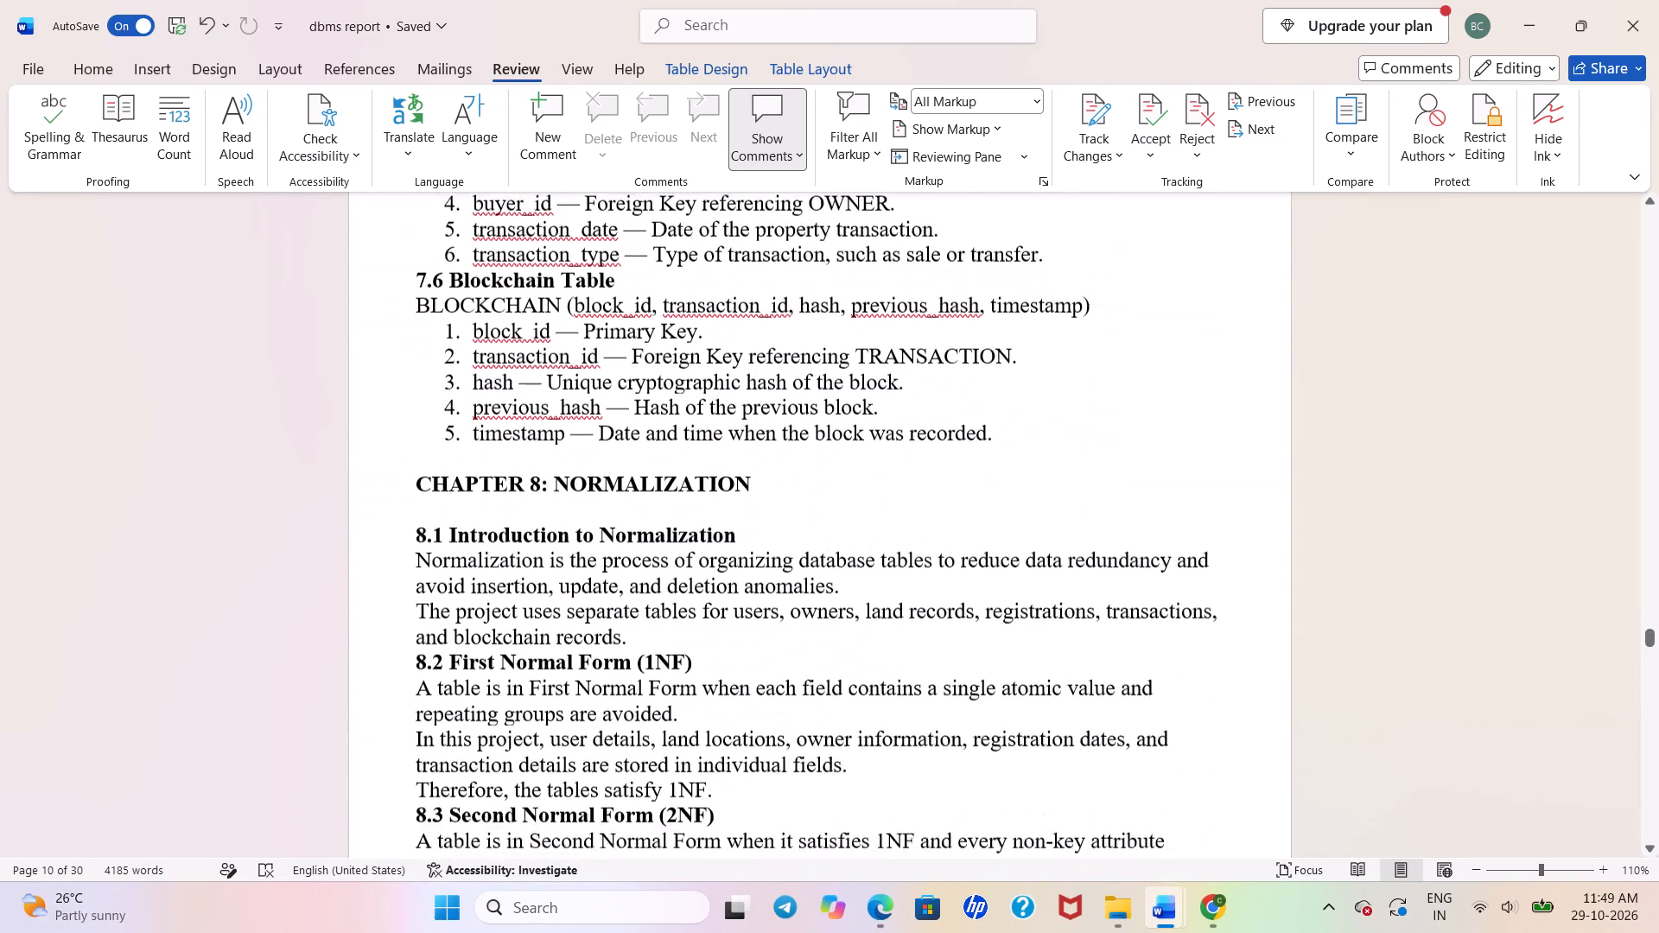
pyautogui.scroll(-8, 1583, 600)
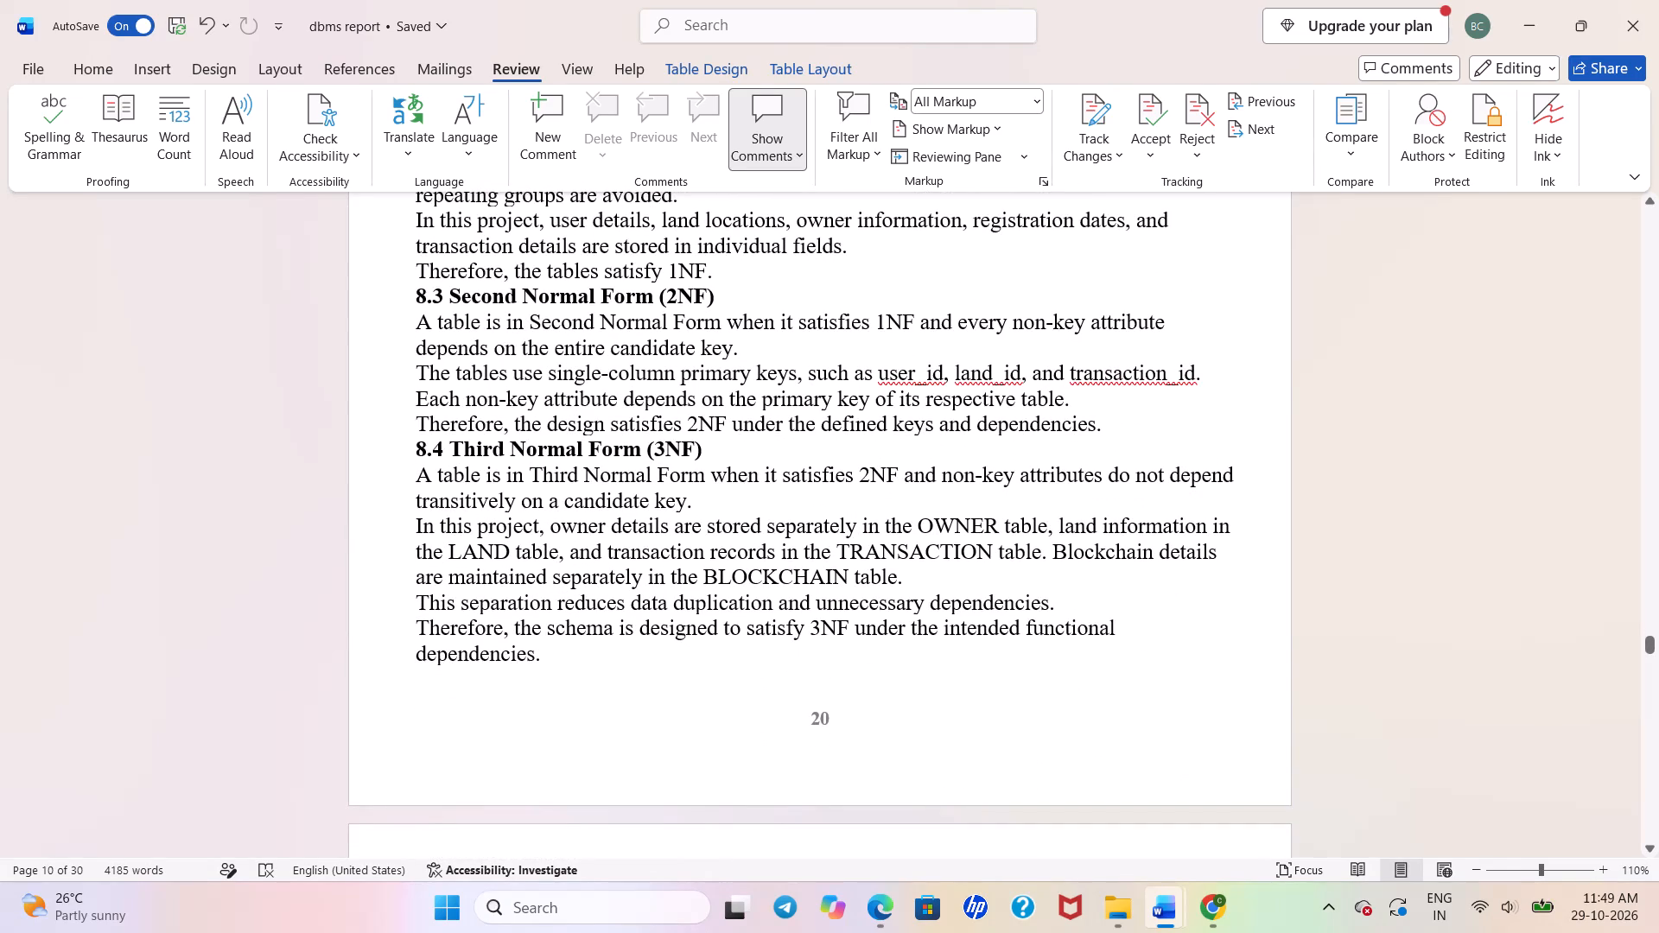
pyautogui.scroll(-15, 1588, 496)
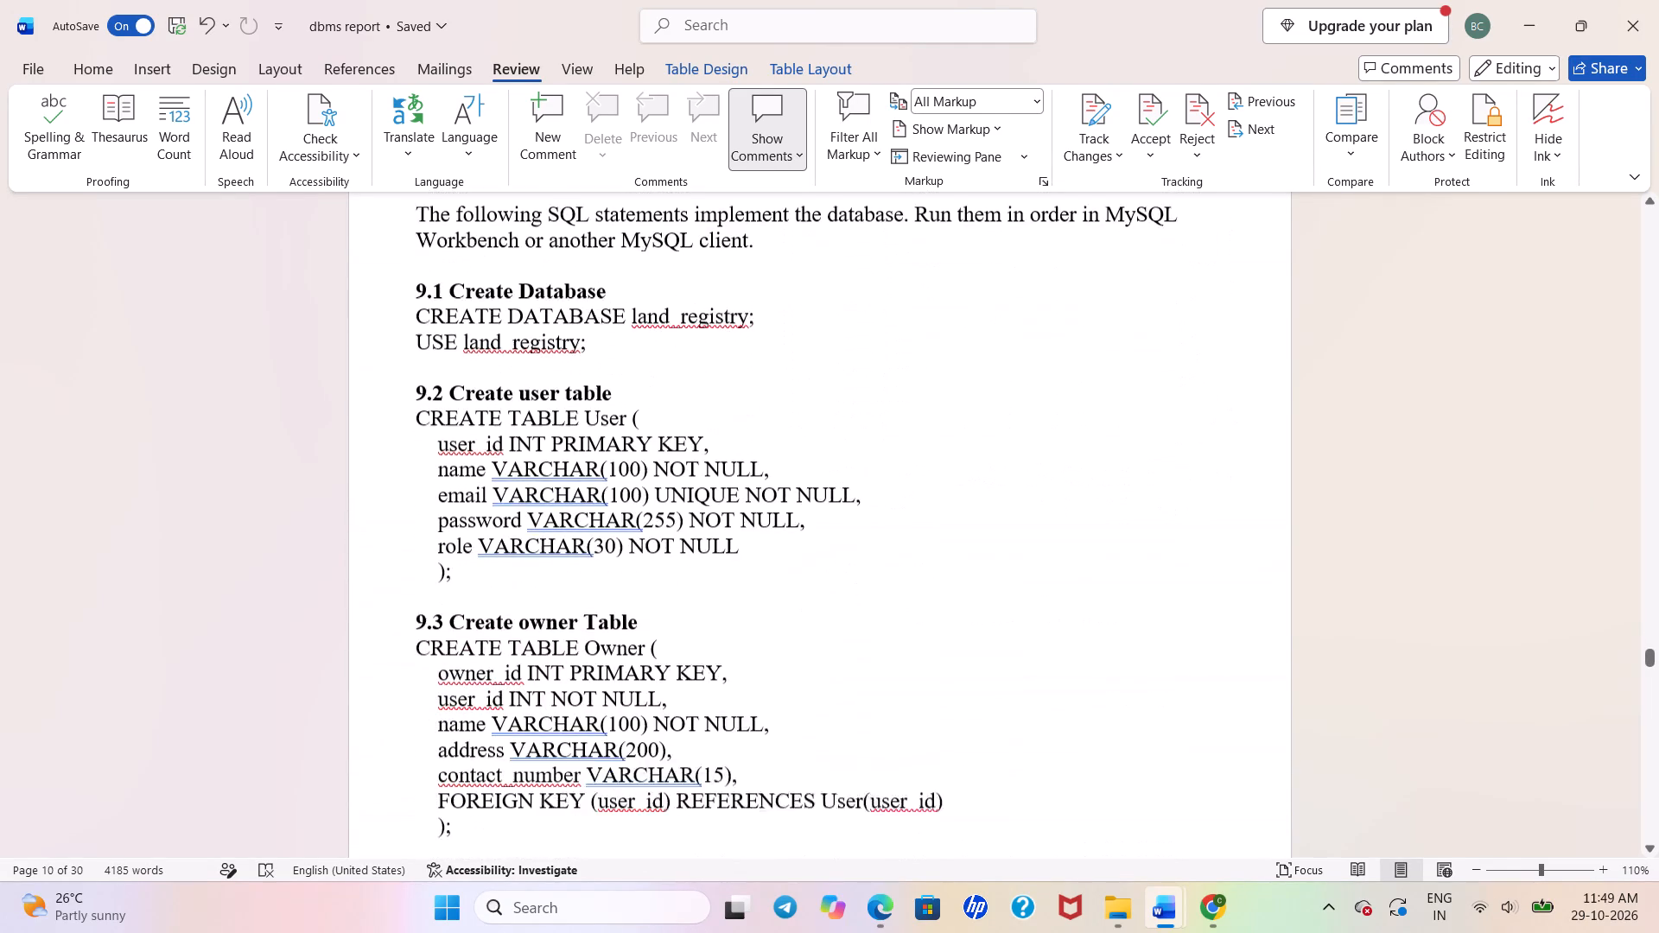
pyautogui.scroll(-12, 1588, 495)
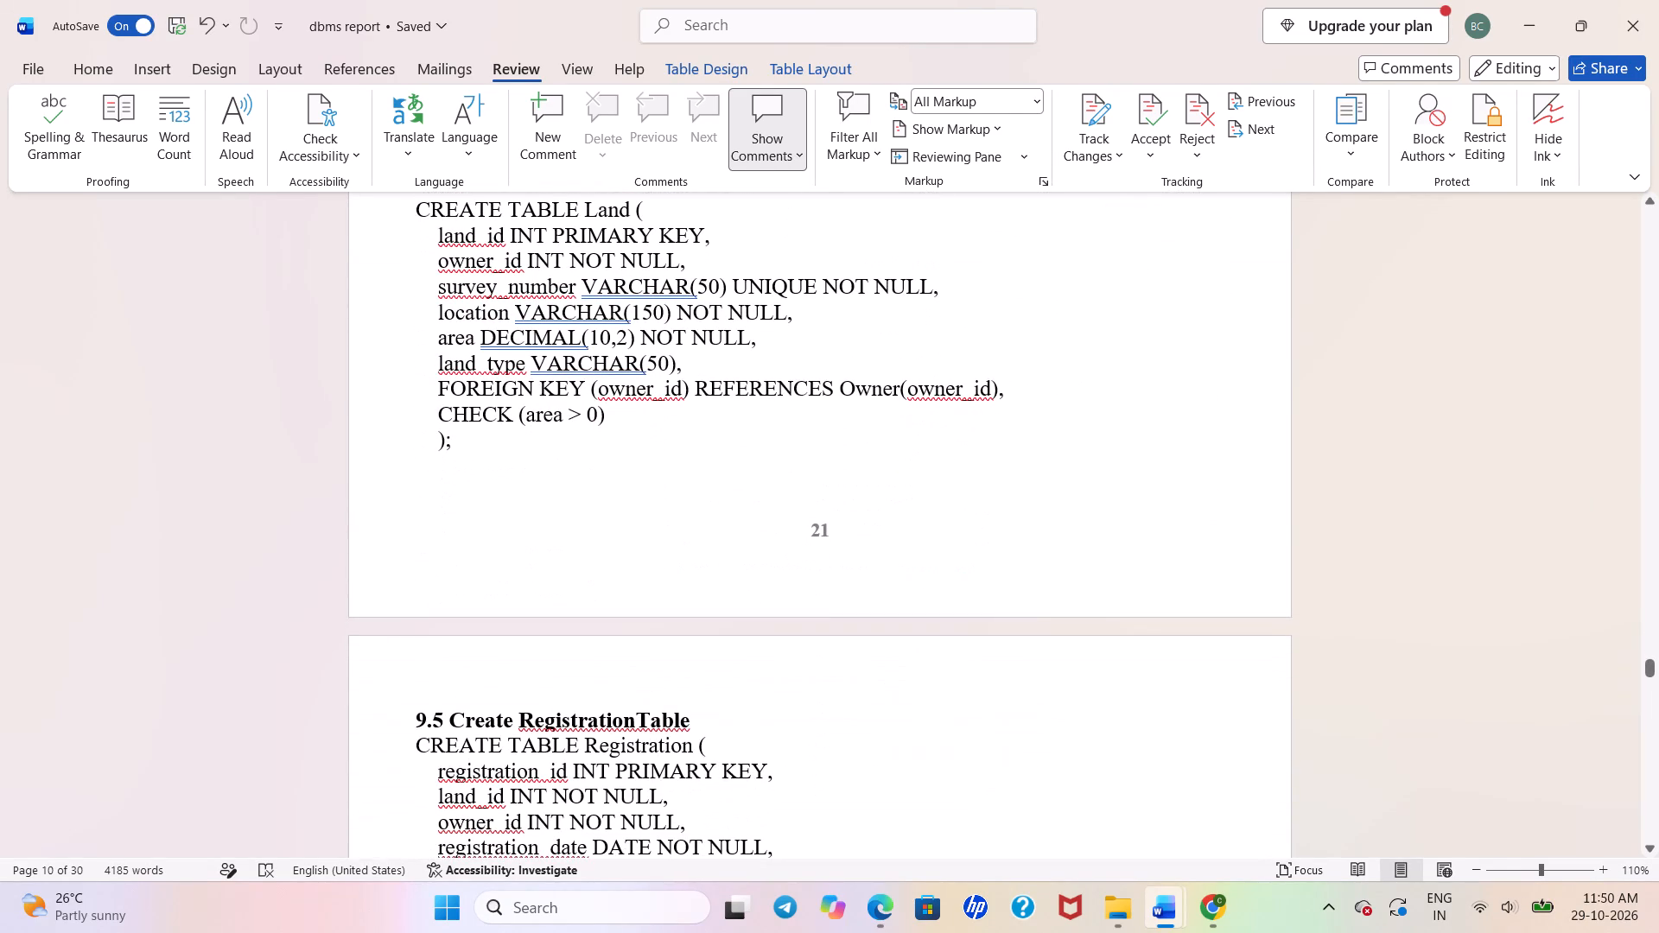
pyautogui.scroll(1, 1590, 494)
pyautogui.scroll(-18, 1590, 494)
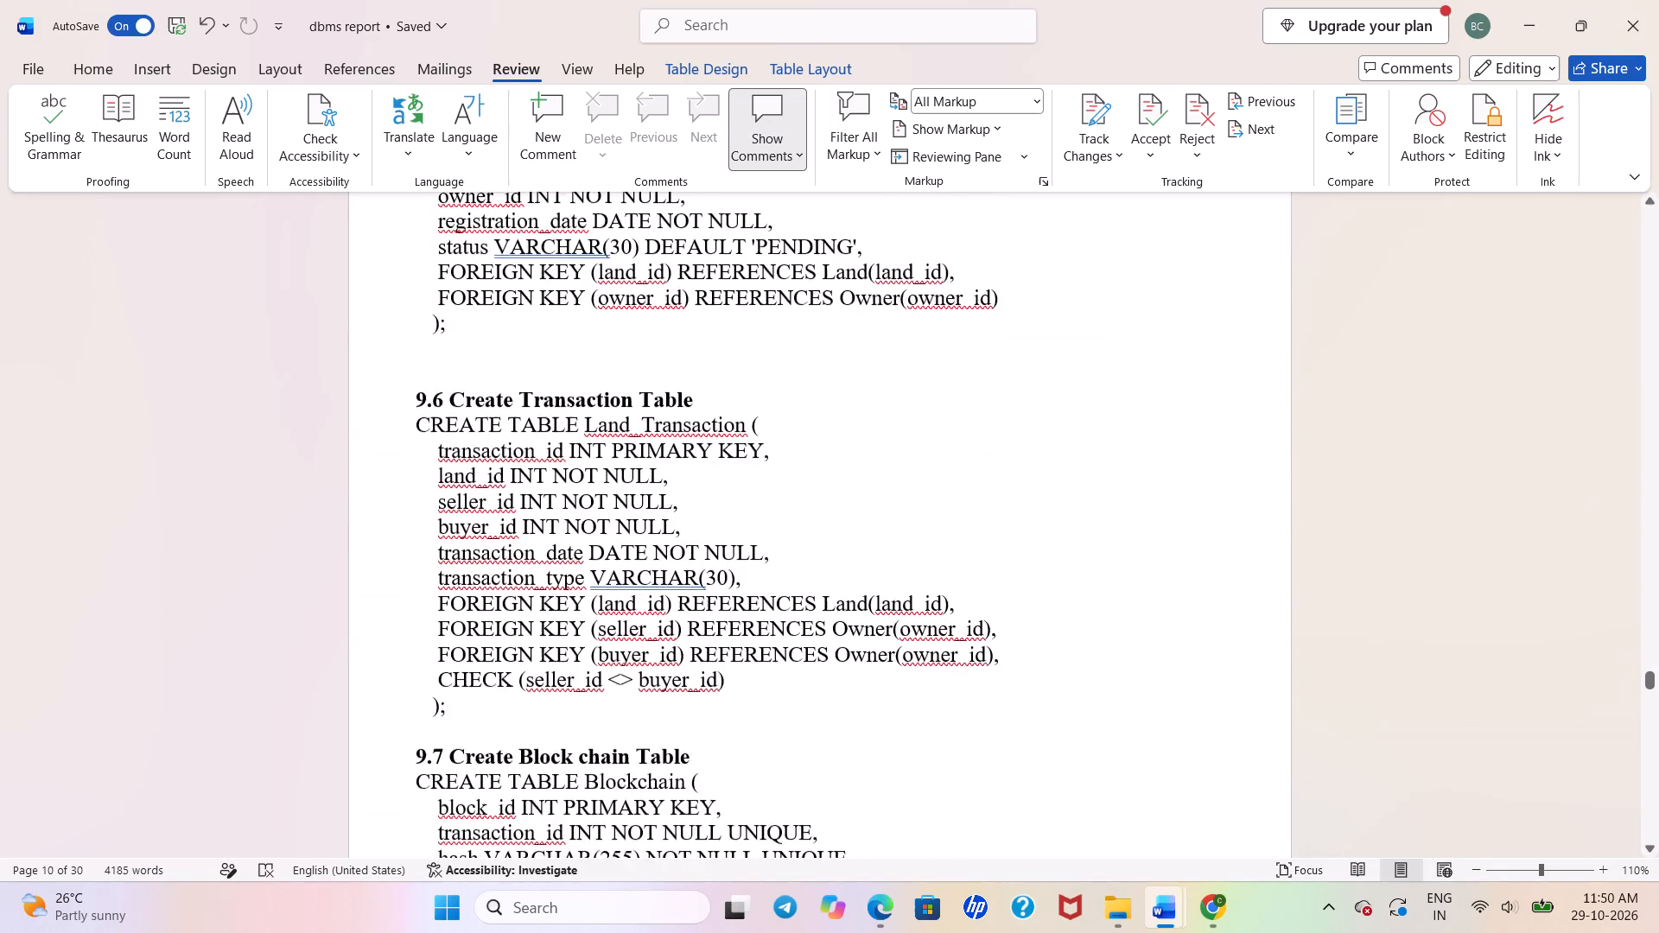
pyautogui.scroll(-16, 1590, 492)
pyautogui.scroll(-6, 1590, 492)
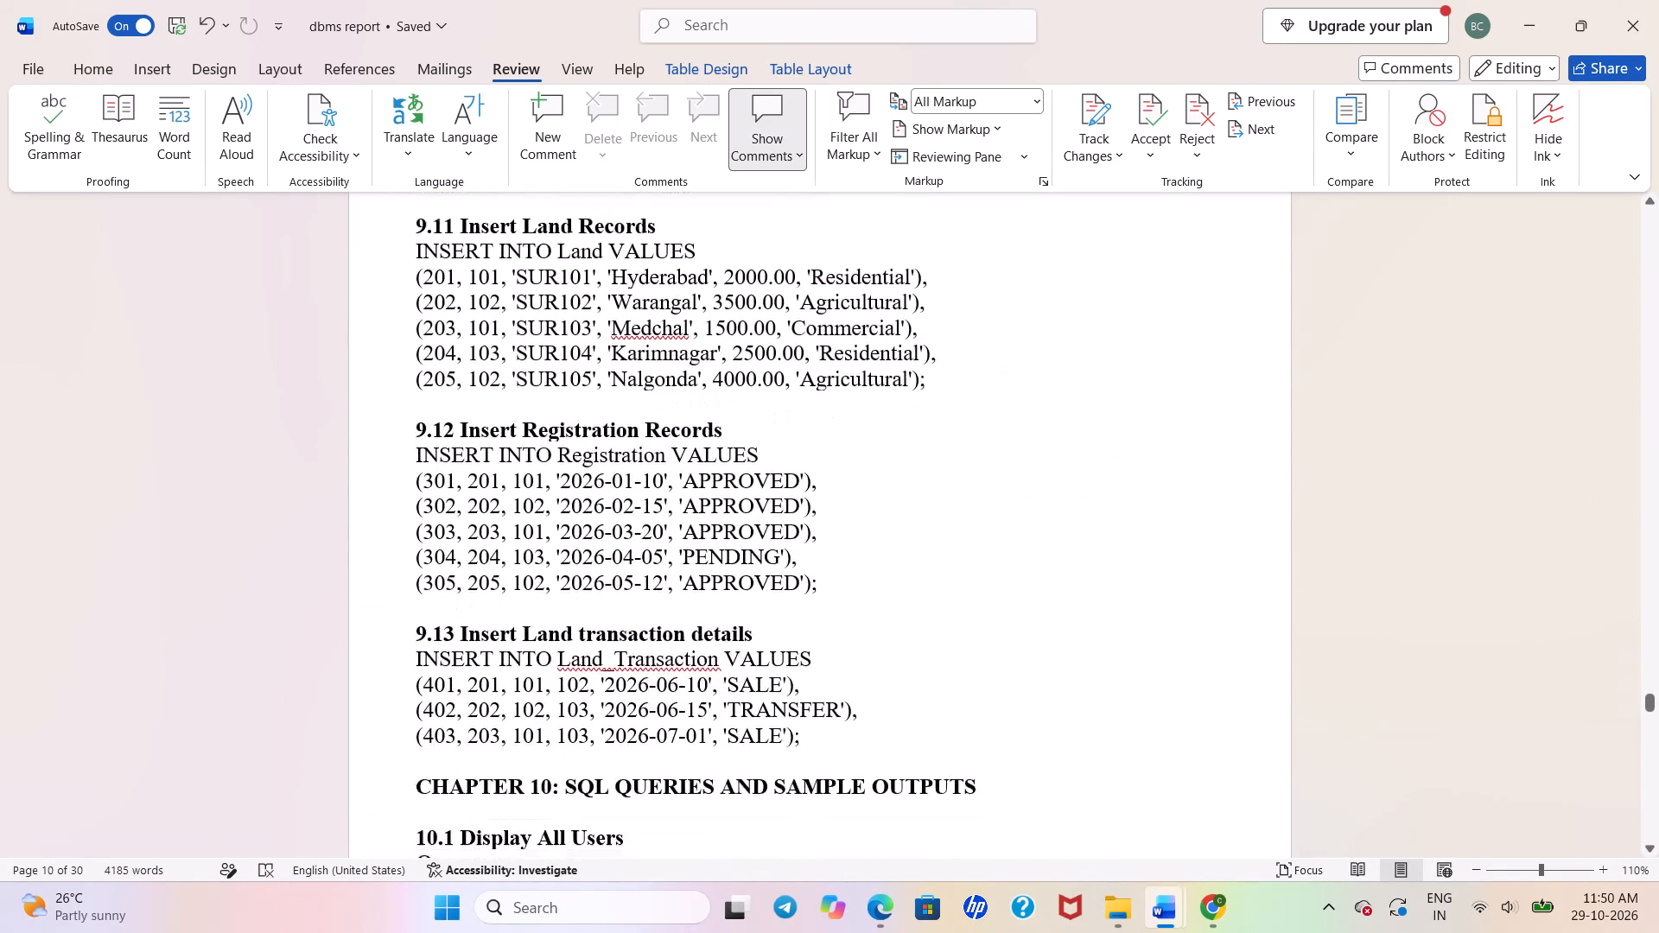
pyautogui.scroll(-6, 1590, 492)
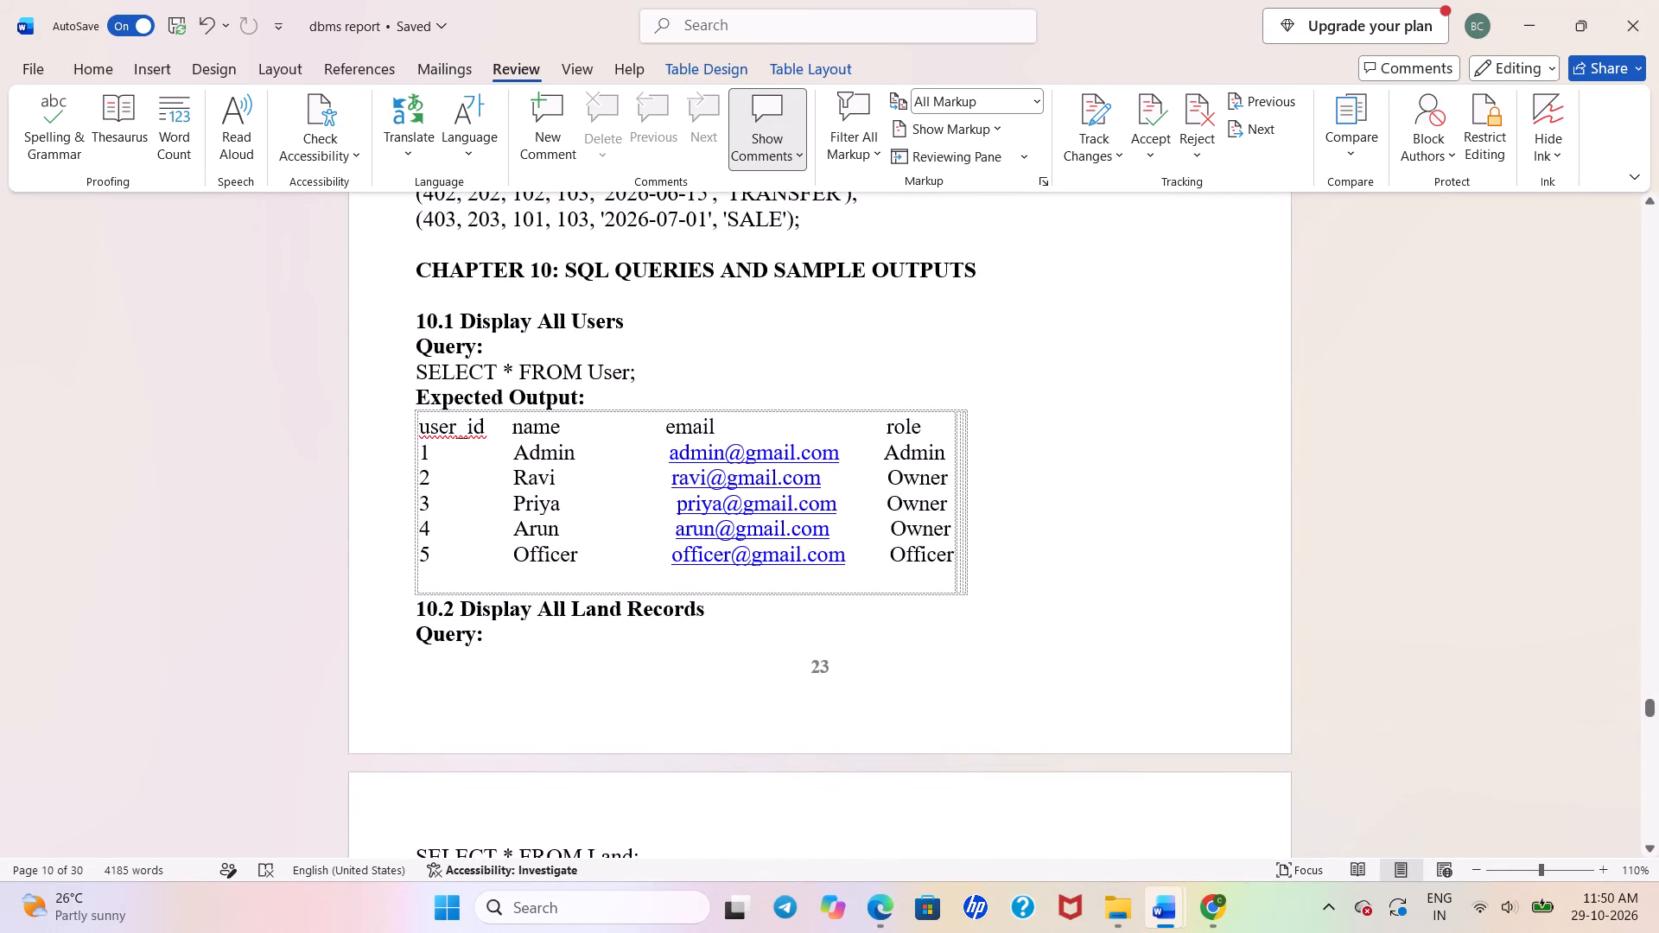
# Look through the Chapter 10 query sections of the report for the page where Chapter 11 starts.
pyautogui.scroll(-14, 1586, 479)
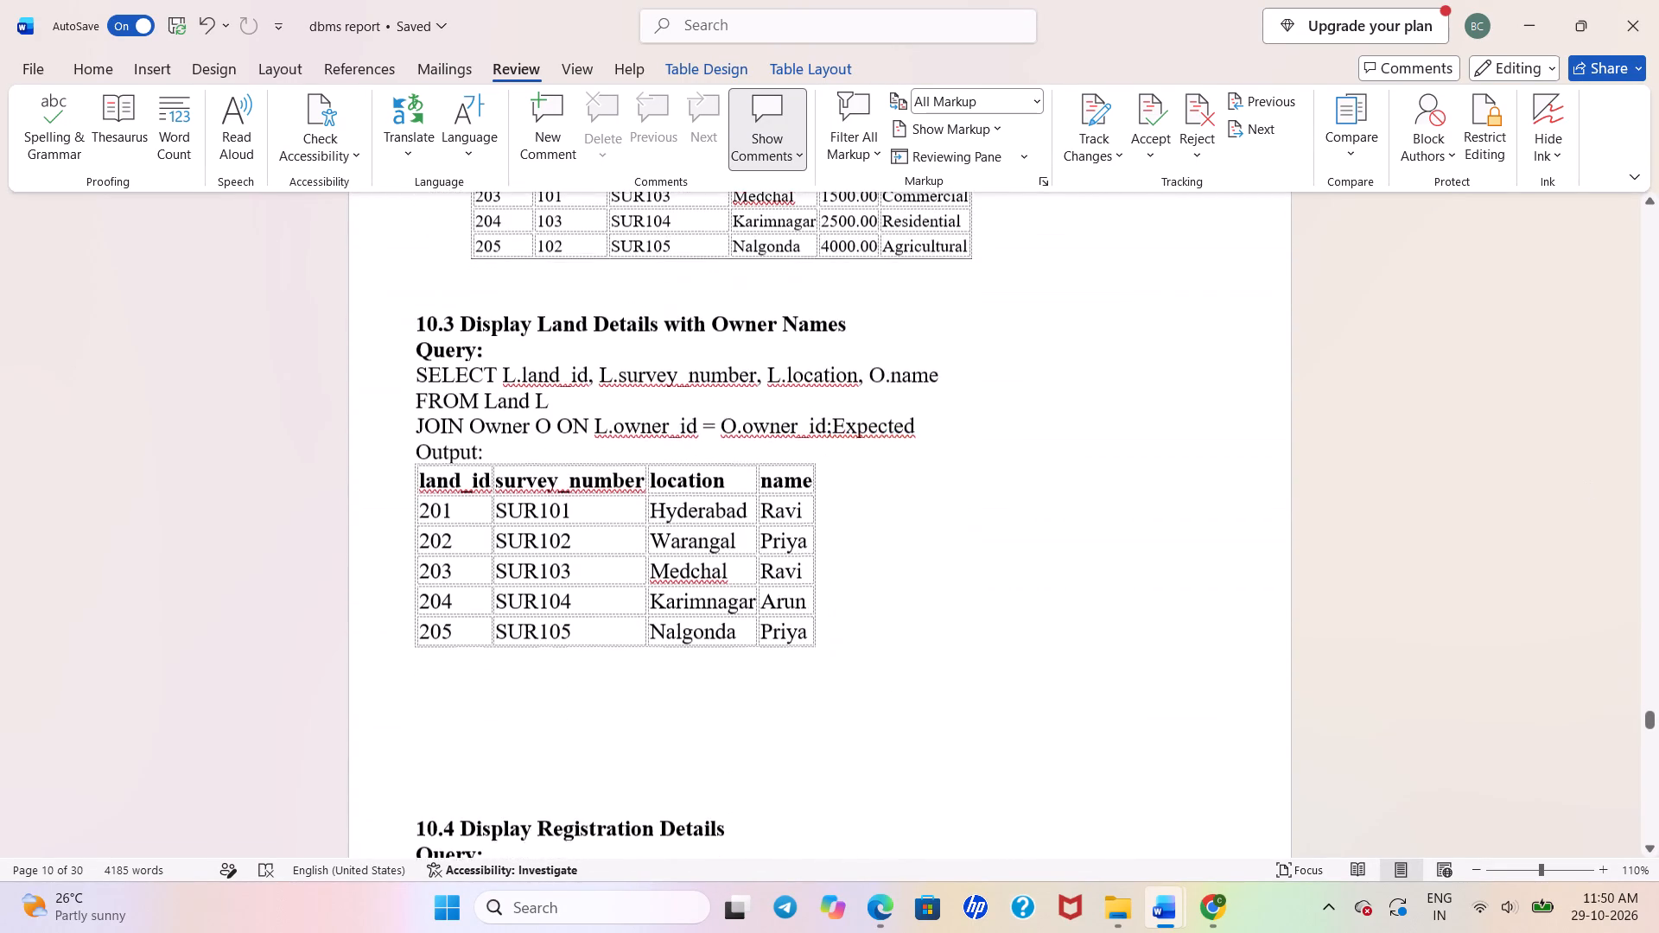
pyautogui.scroll(-11, 1586, 479)
pyautogui.scroll(-13, 1586, 479)
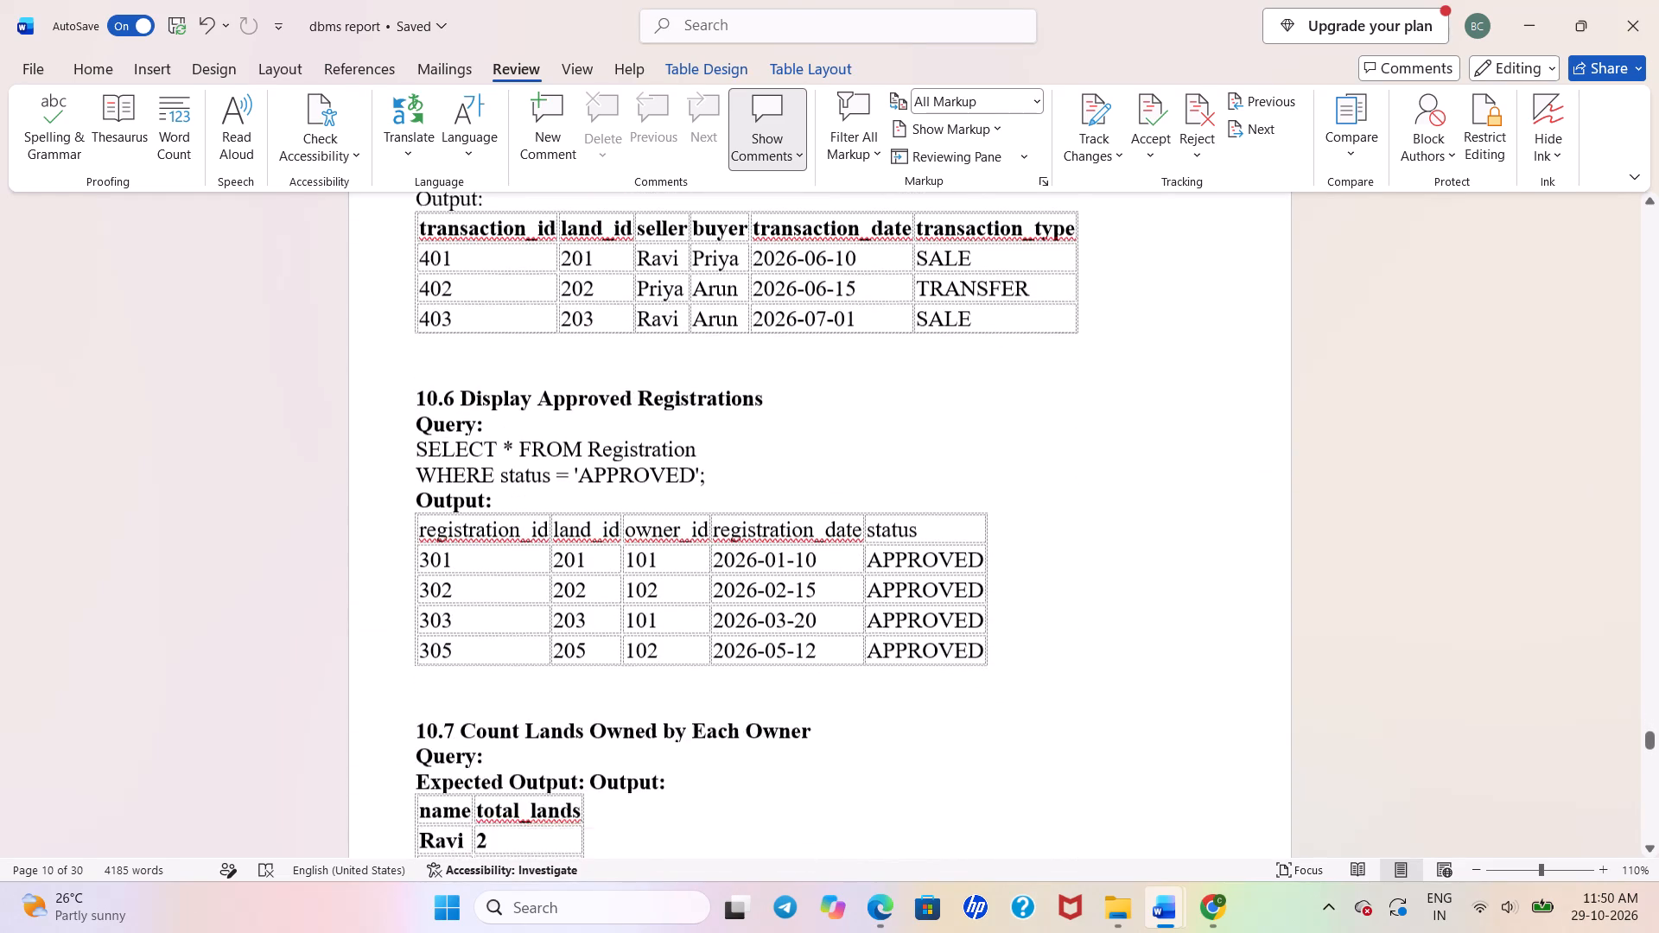
pyautogui.scroll(-4, 1586, 479)
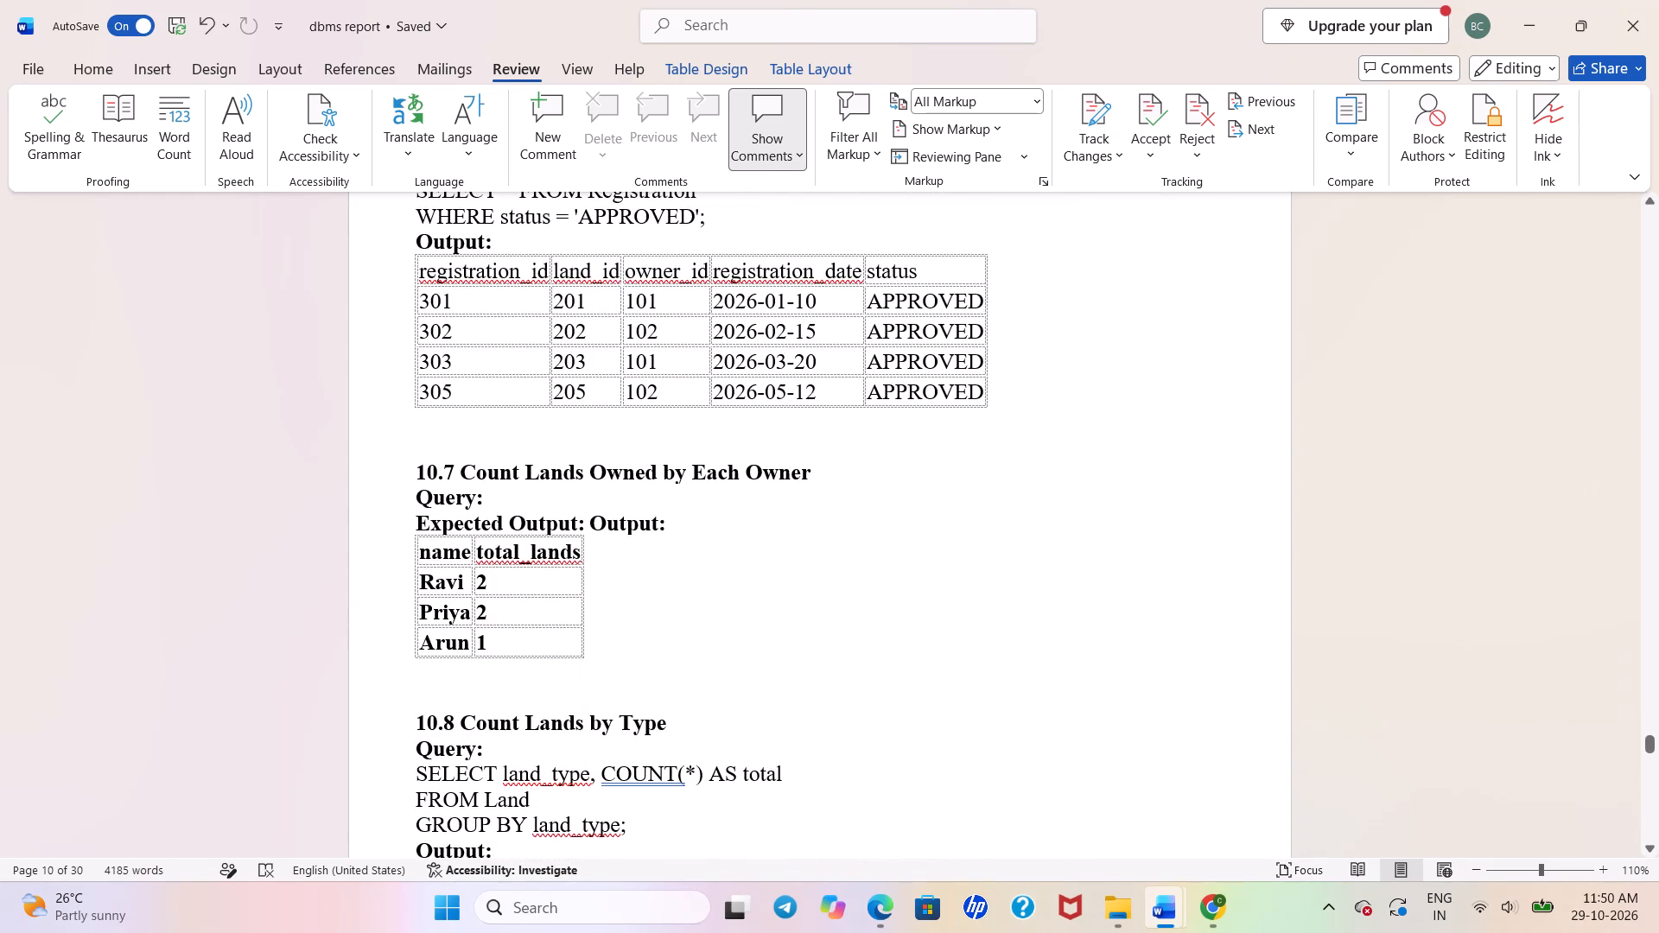
pyautogui.scroll(-4, 1586, 479)
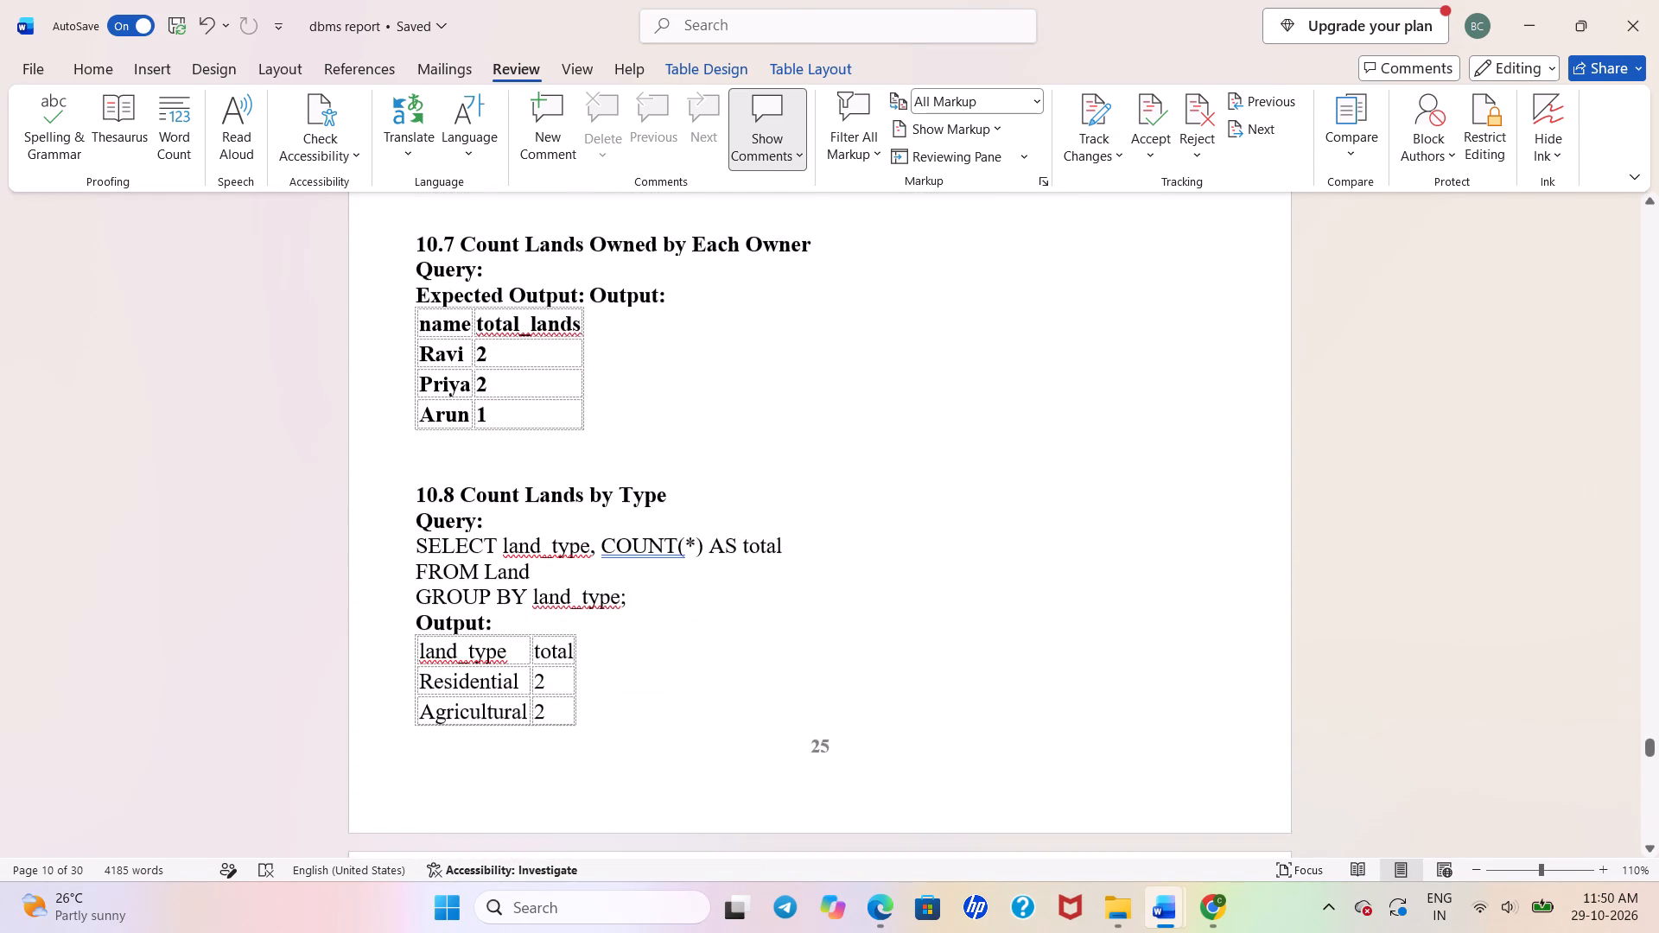
pyautogui.scroll(-17, 1586, 479)
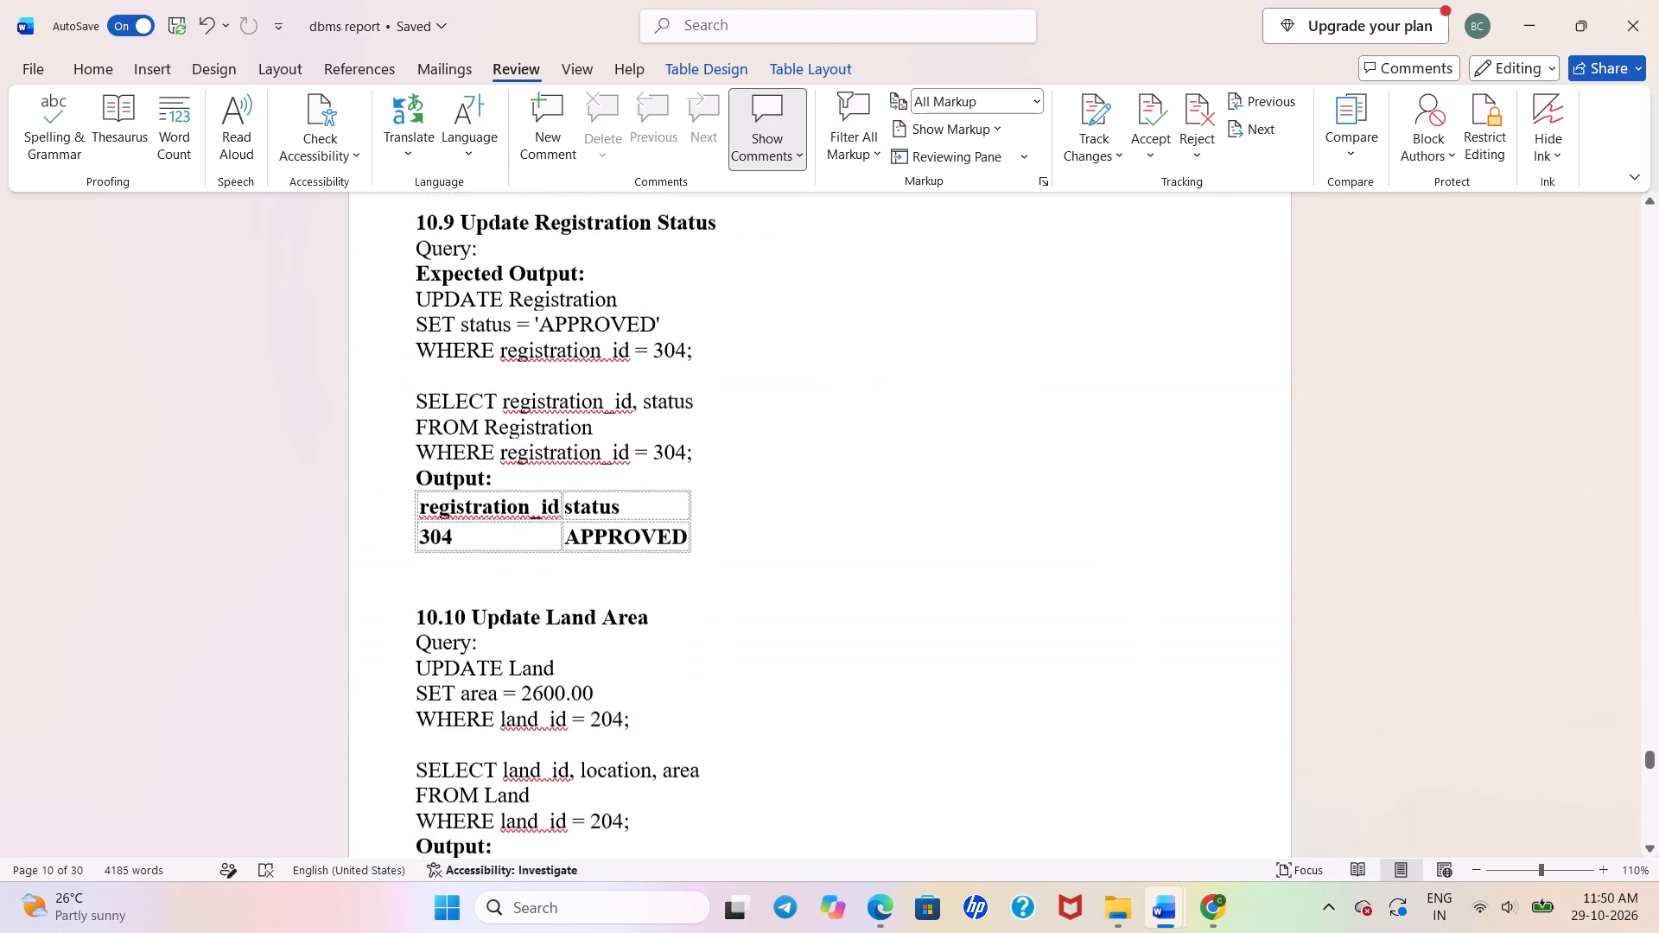
pyautogui.scroll(-8, 1586, 479)
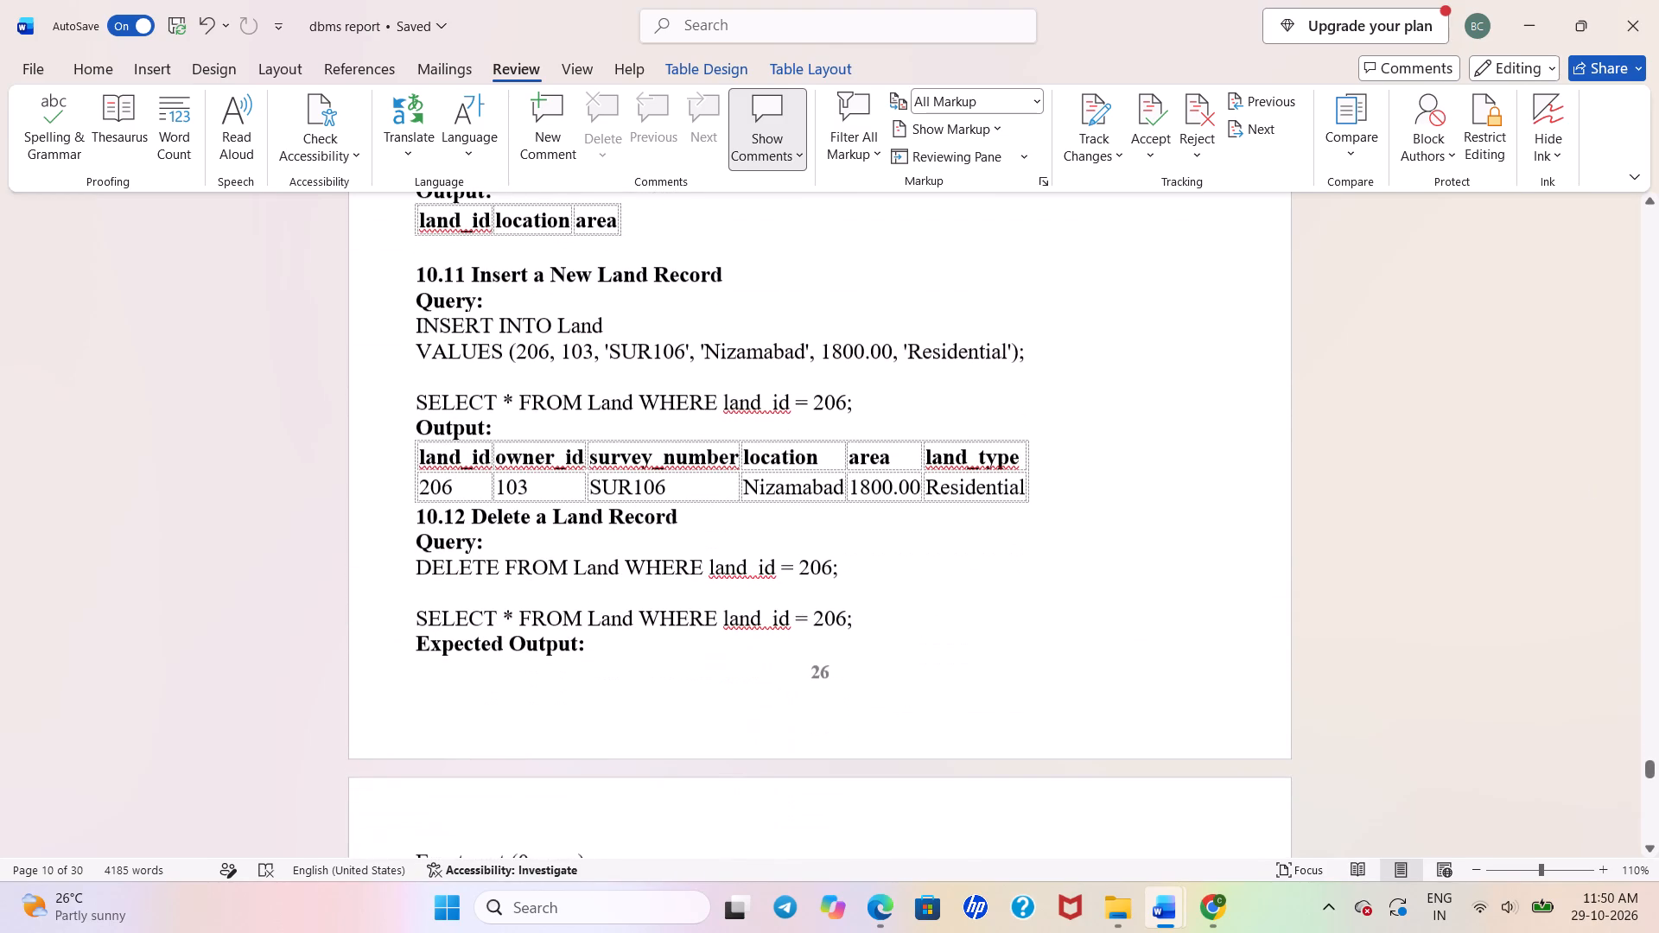
pyautogui.scroll(2, 1586, 479)
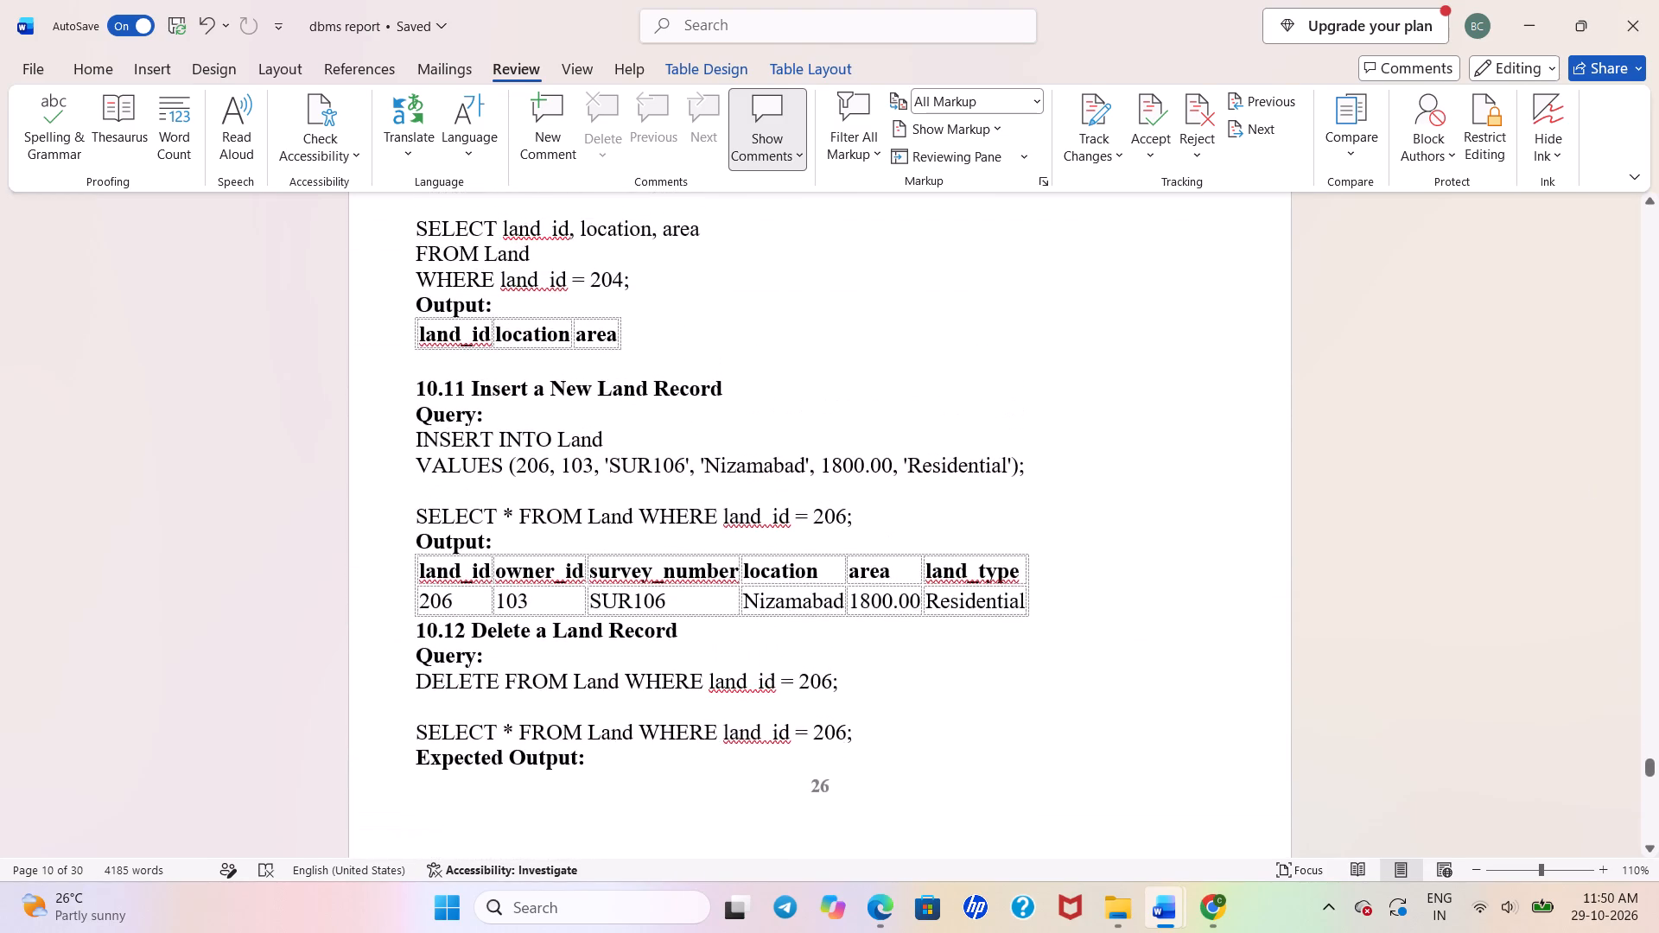
pyautogui.scroll(8, 1586, 479)
pyautogui.scroll(-1, 1586, 479)
pyautogui.scroll(4, 1586, 479)
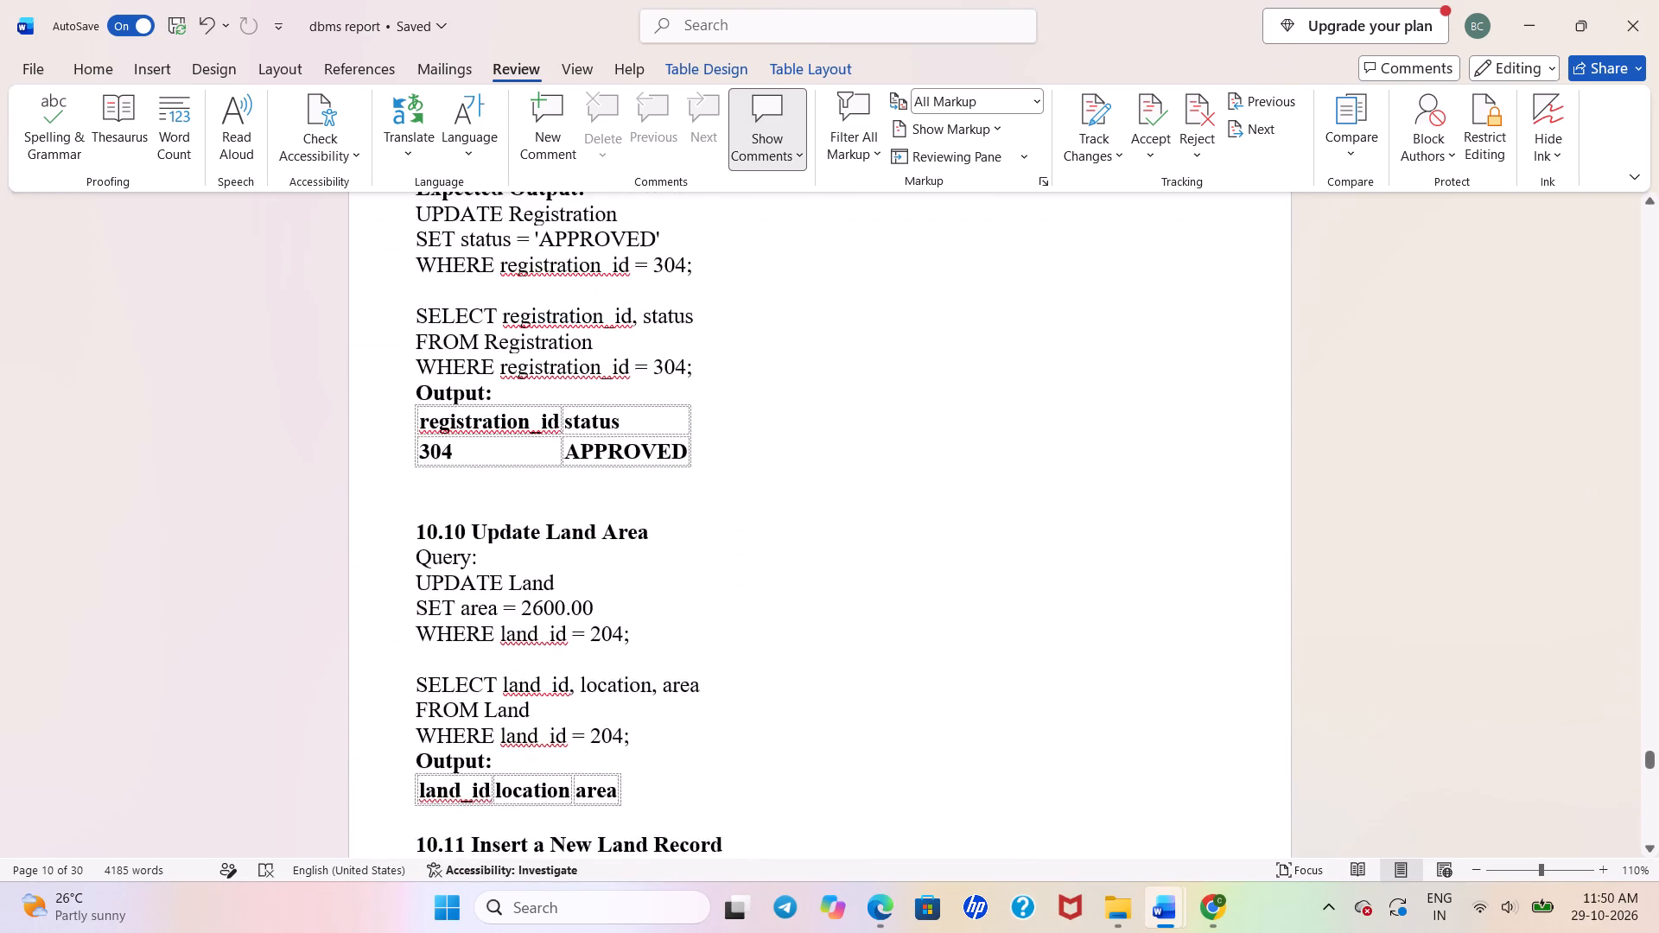
pyautogui.scroll(2, 1586, 479)
pyautogui.scroll(19, 1586, 479)
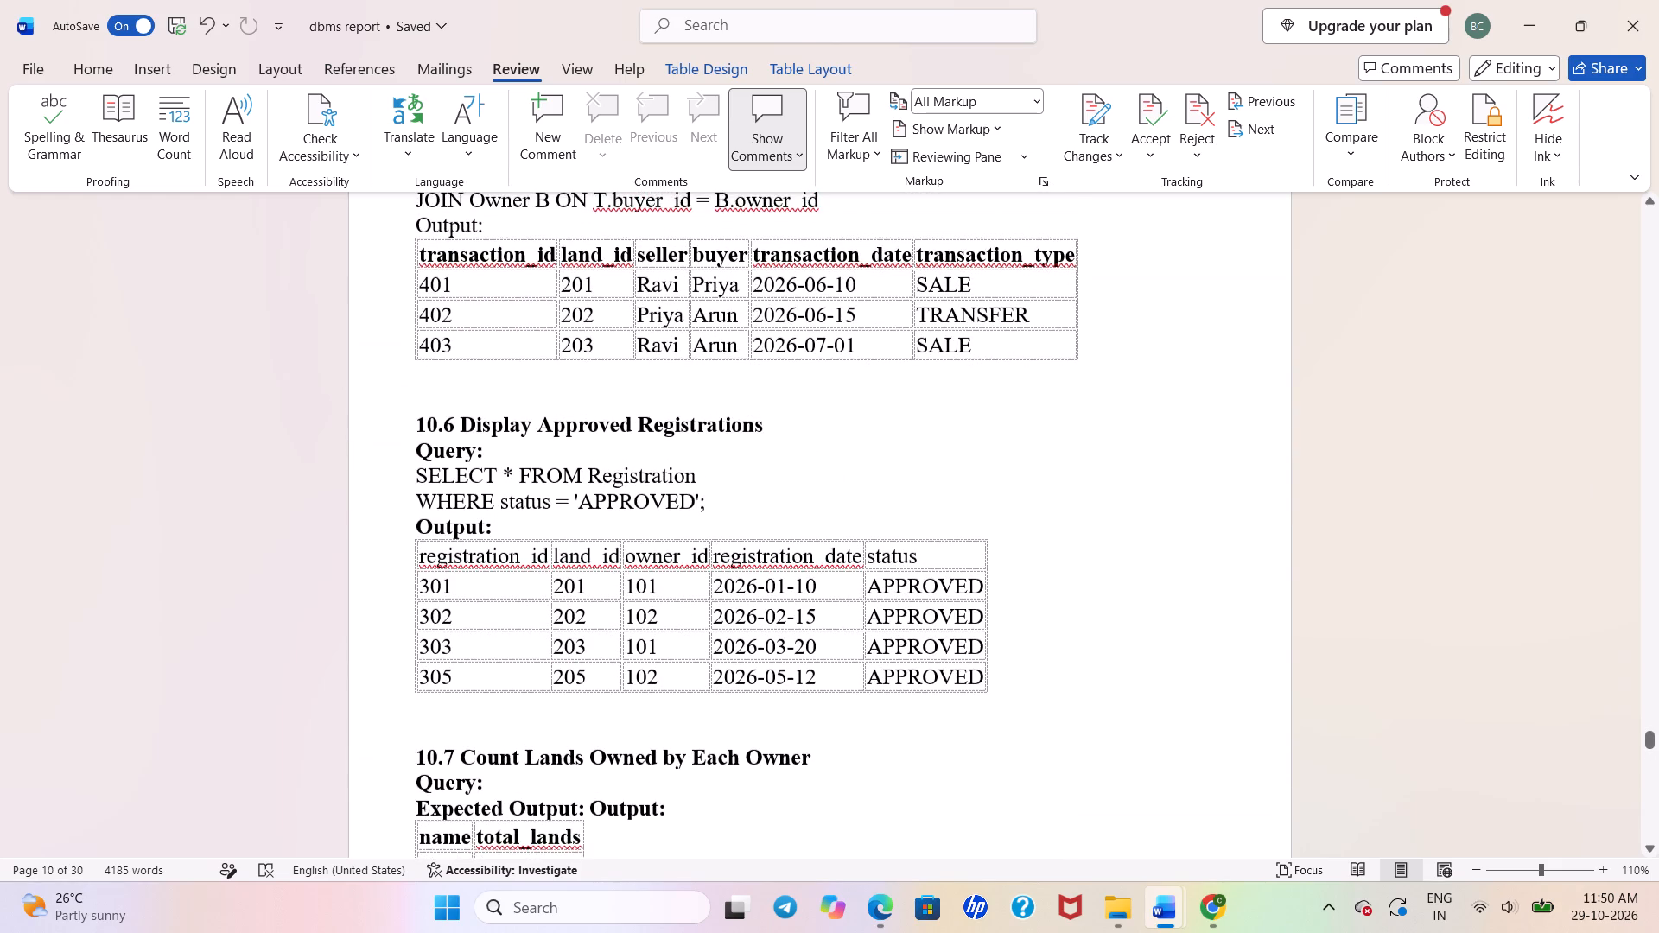
pyautogui.scroll(-5, 1586, 479)
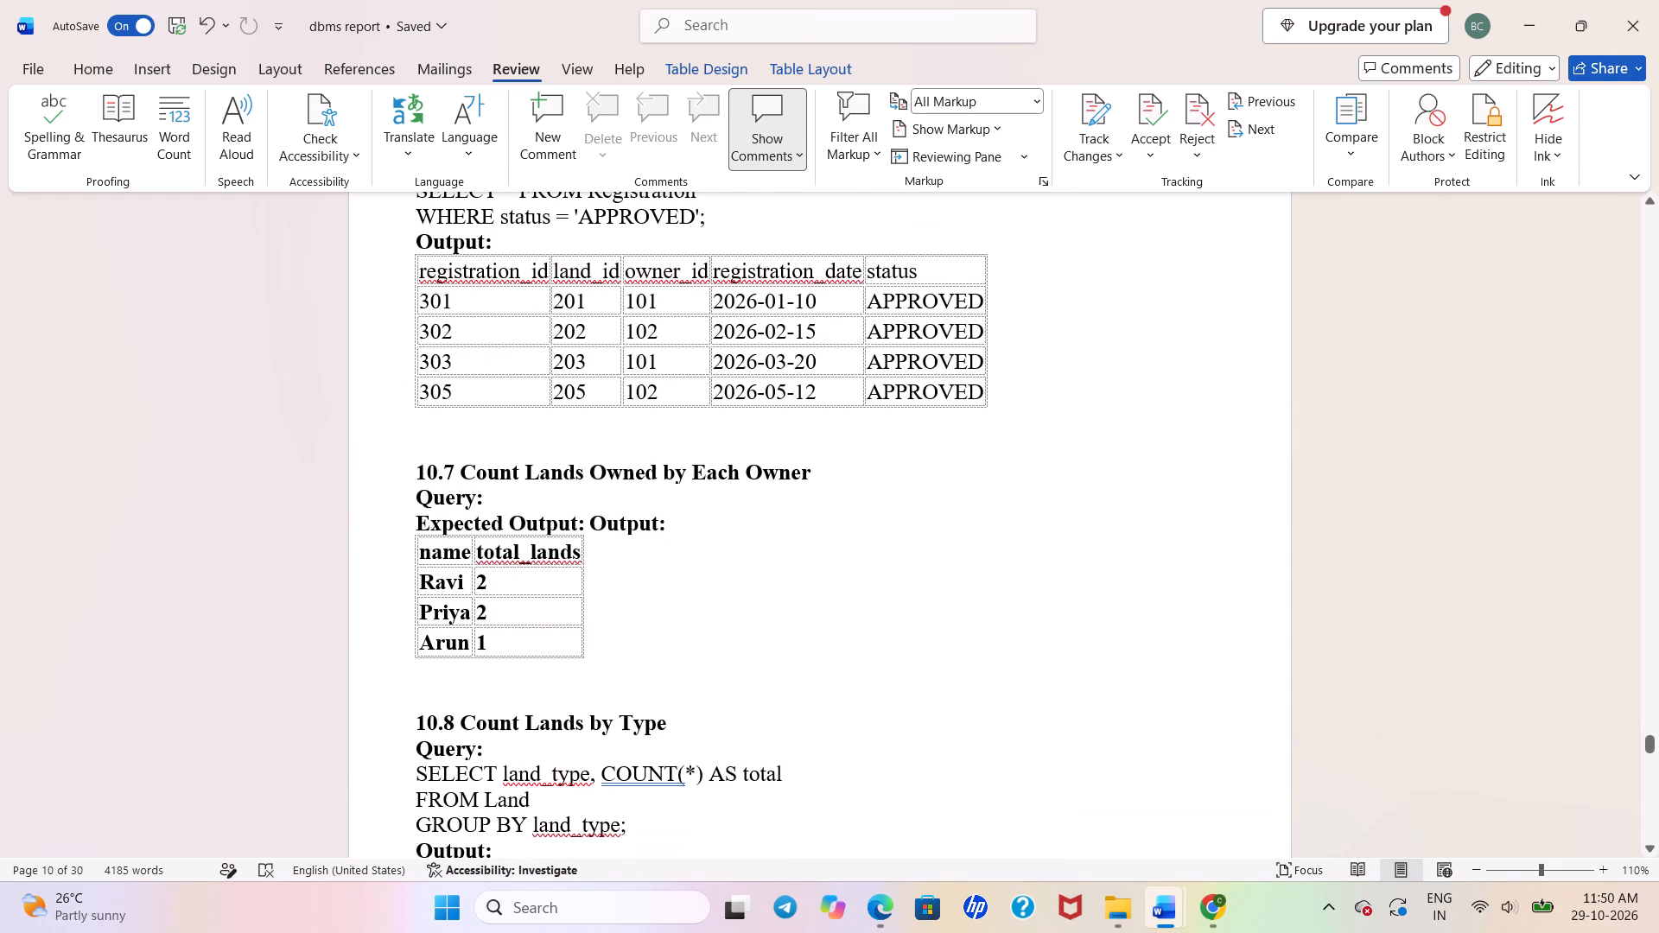
pyautogui.scroll(2, 1586, 479)
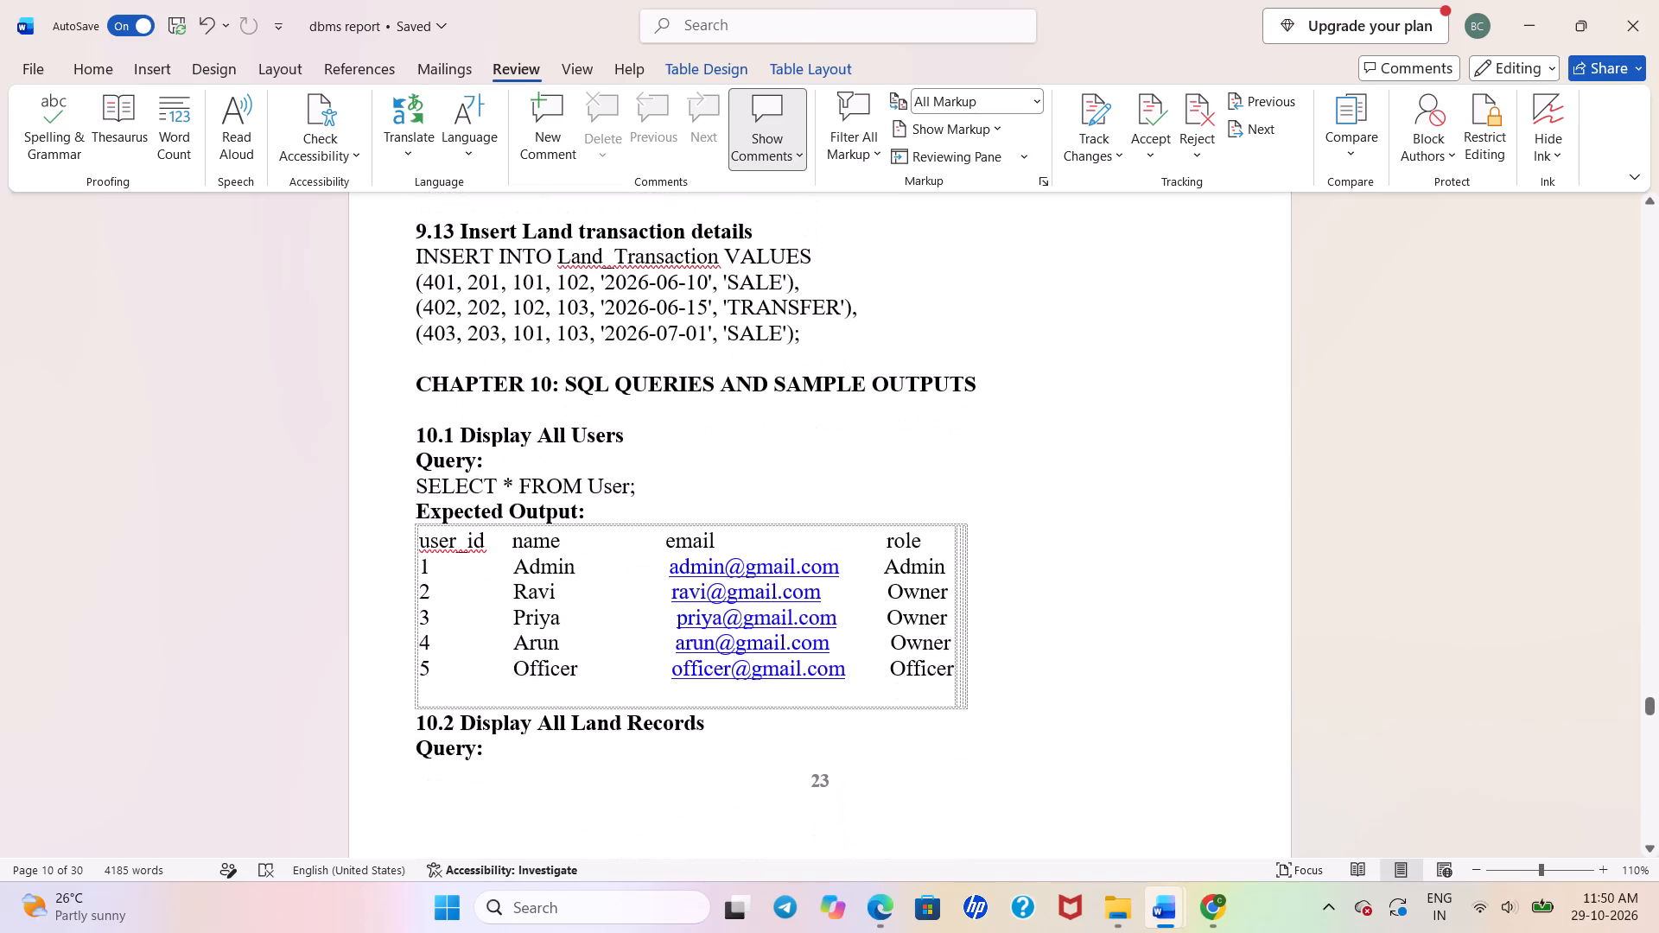
pyautogui.scroll(-2, 1586, 478)
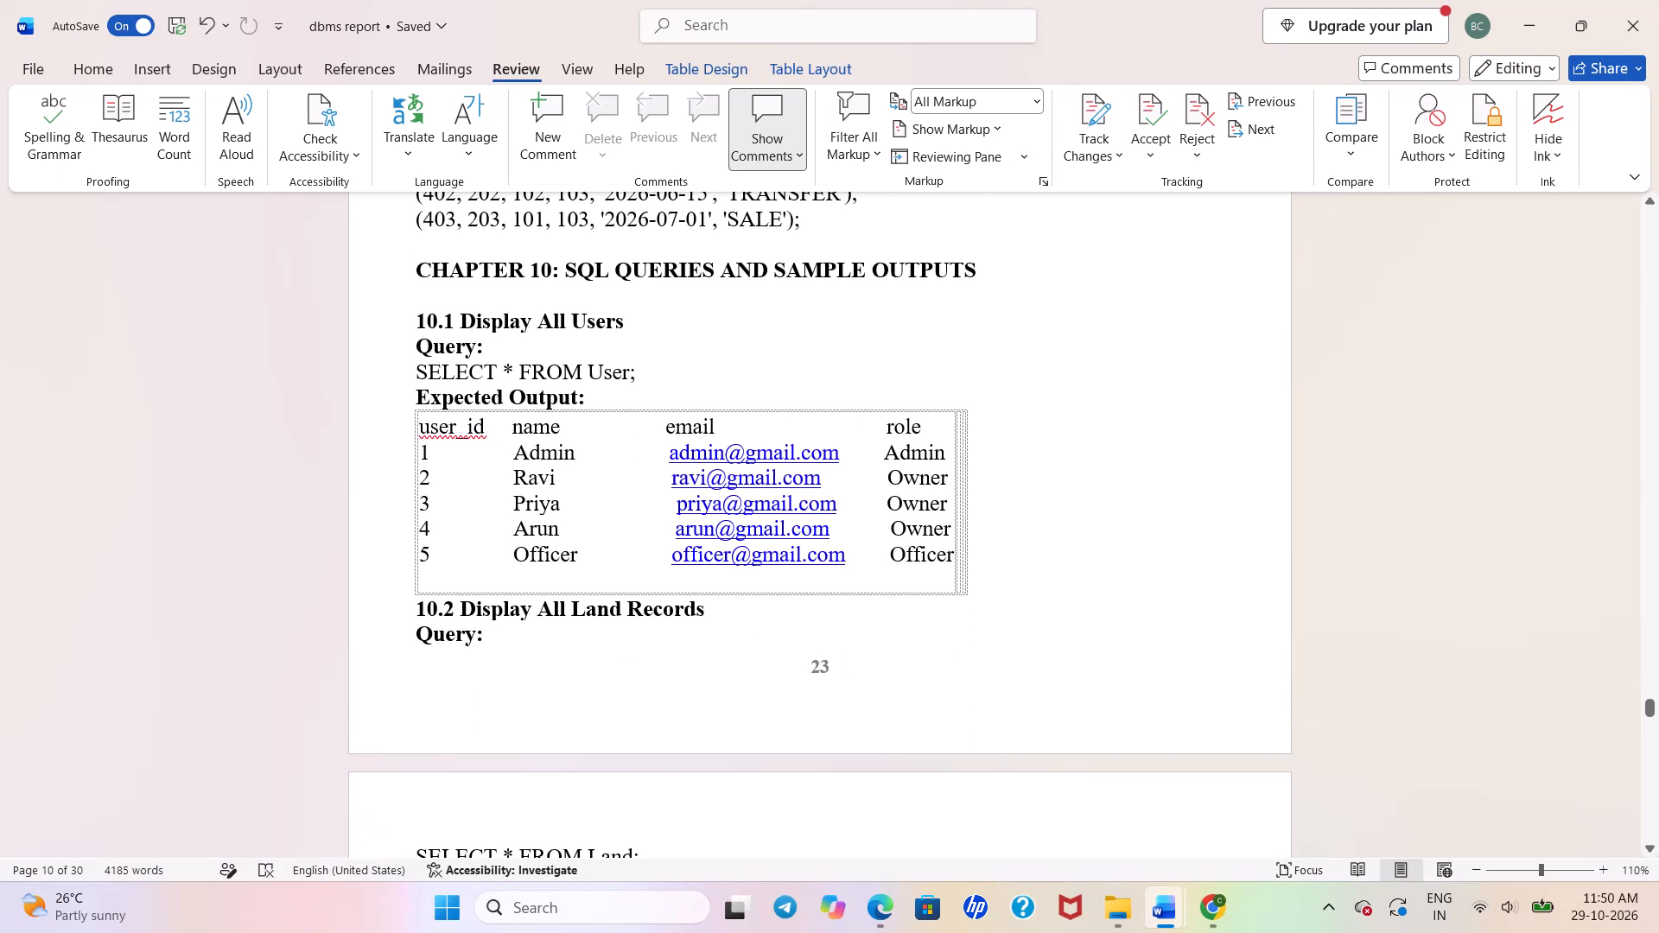
# Find the Chapter 11 and Chapter 12 headings and check the page number at the foot of their page.
pyautogui.scroll(-7, 1588, 478)
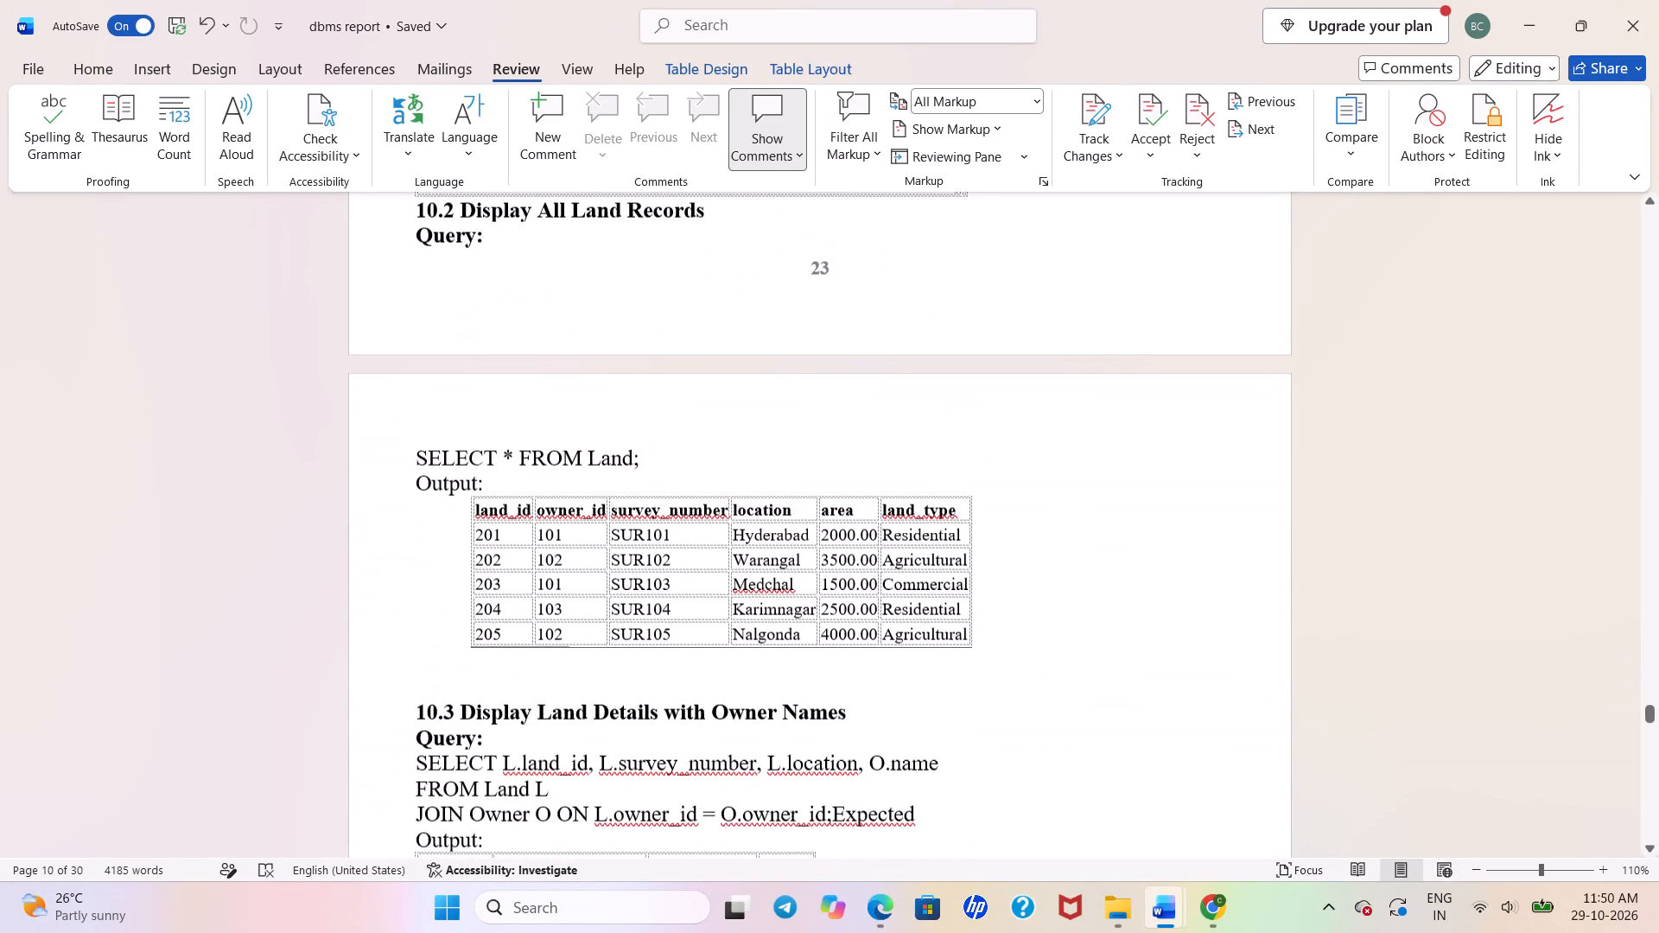
pyautogui.scroll(-6, 1573, 476)
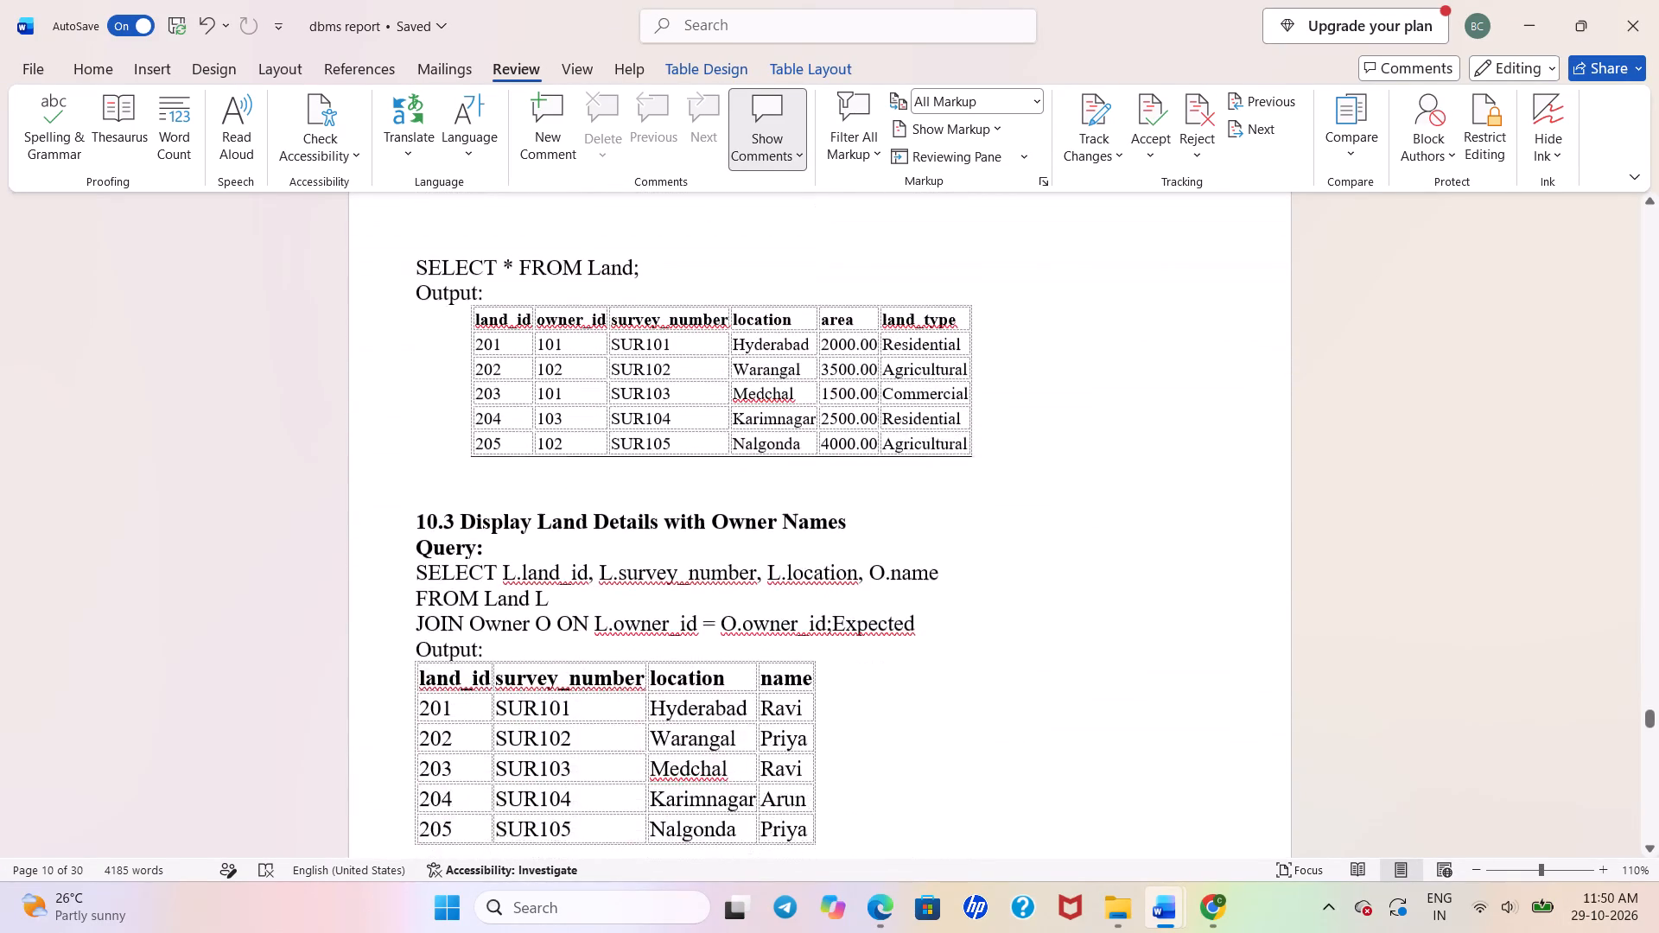
pyautogui.scroll(-18, 1573, 476)
pyautogui.scroll(-7, 1573, 476)
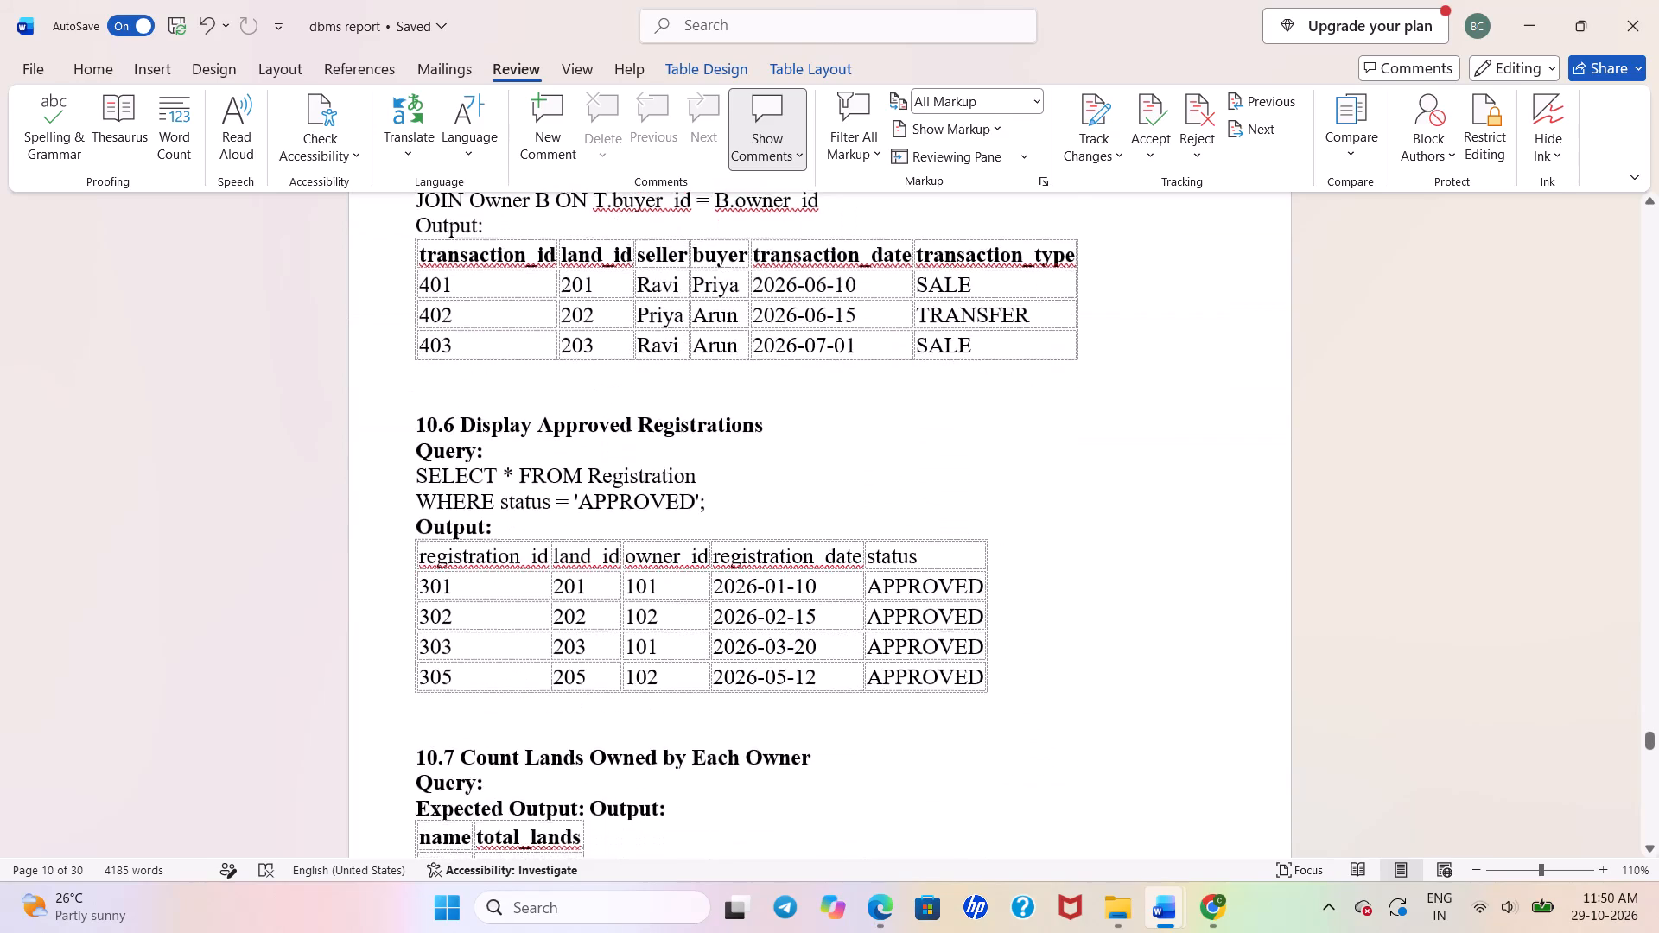
pyautogui.scroll(-20, 1573, 476)
pyautogui.scroll(-15, 1573, 476)
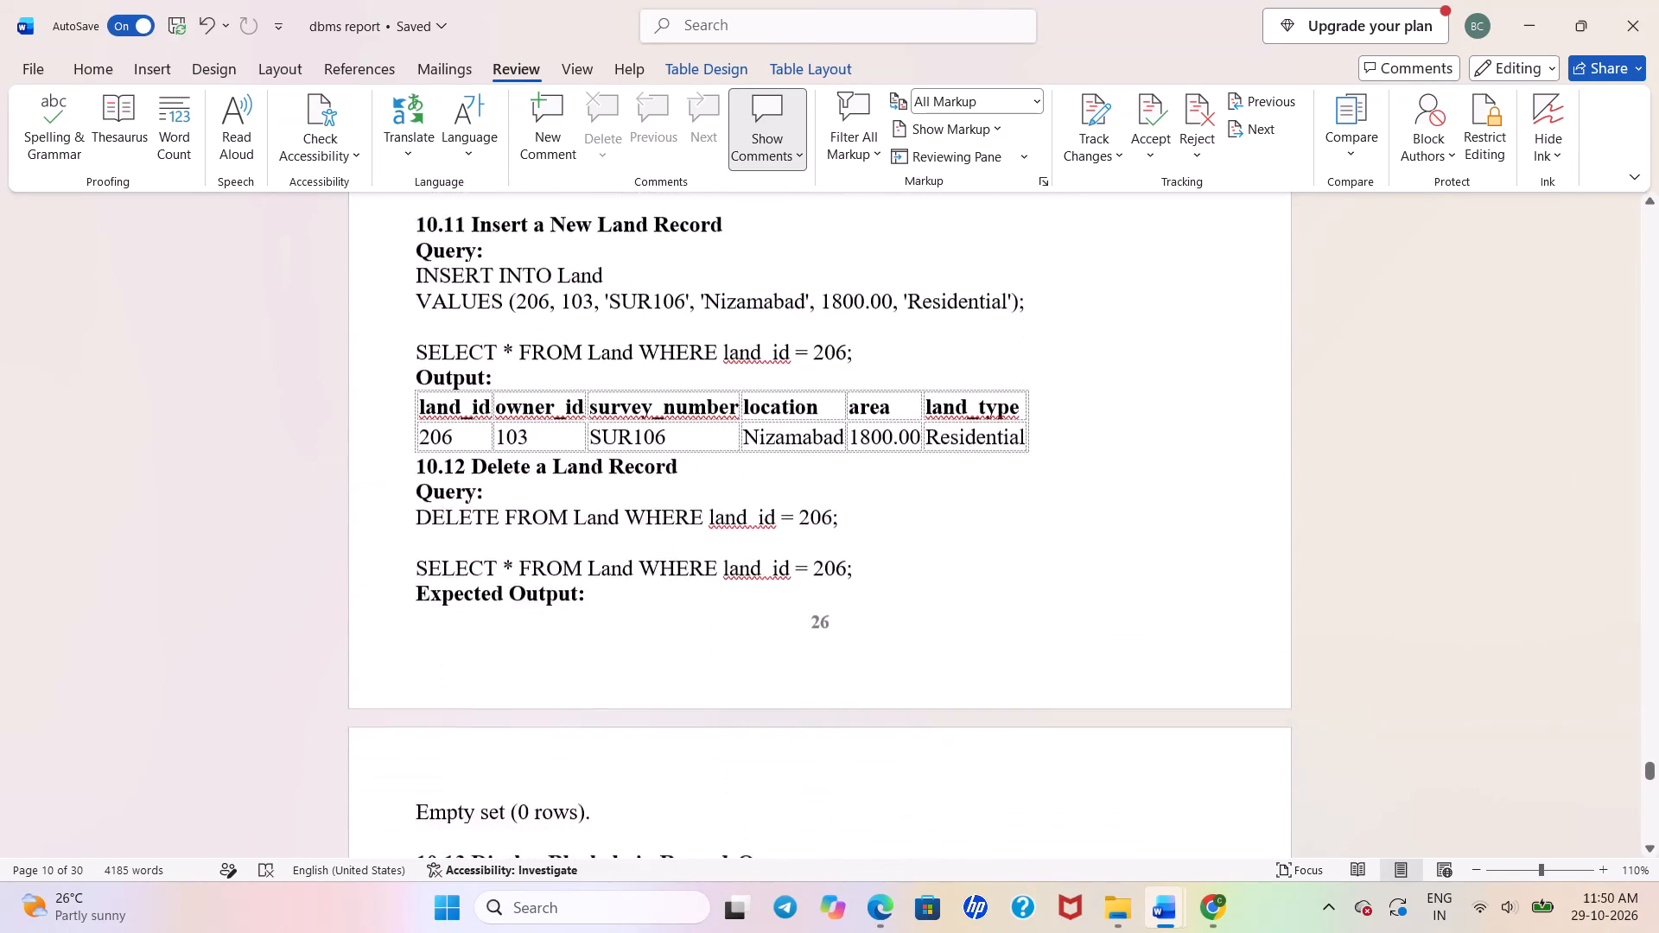
pyautogui.scroll(-4, 1573, 476)
pyautogui.scroll(-20, 1573, 476)
pyautogui.scroll(-1, 1573, 476)
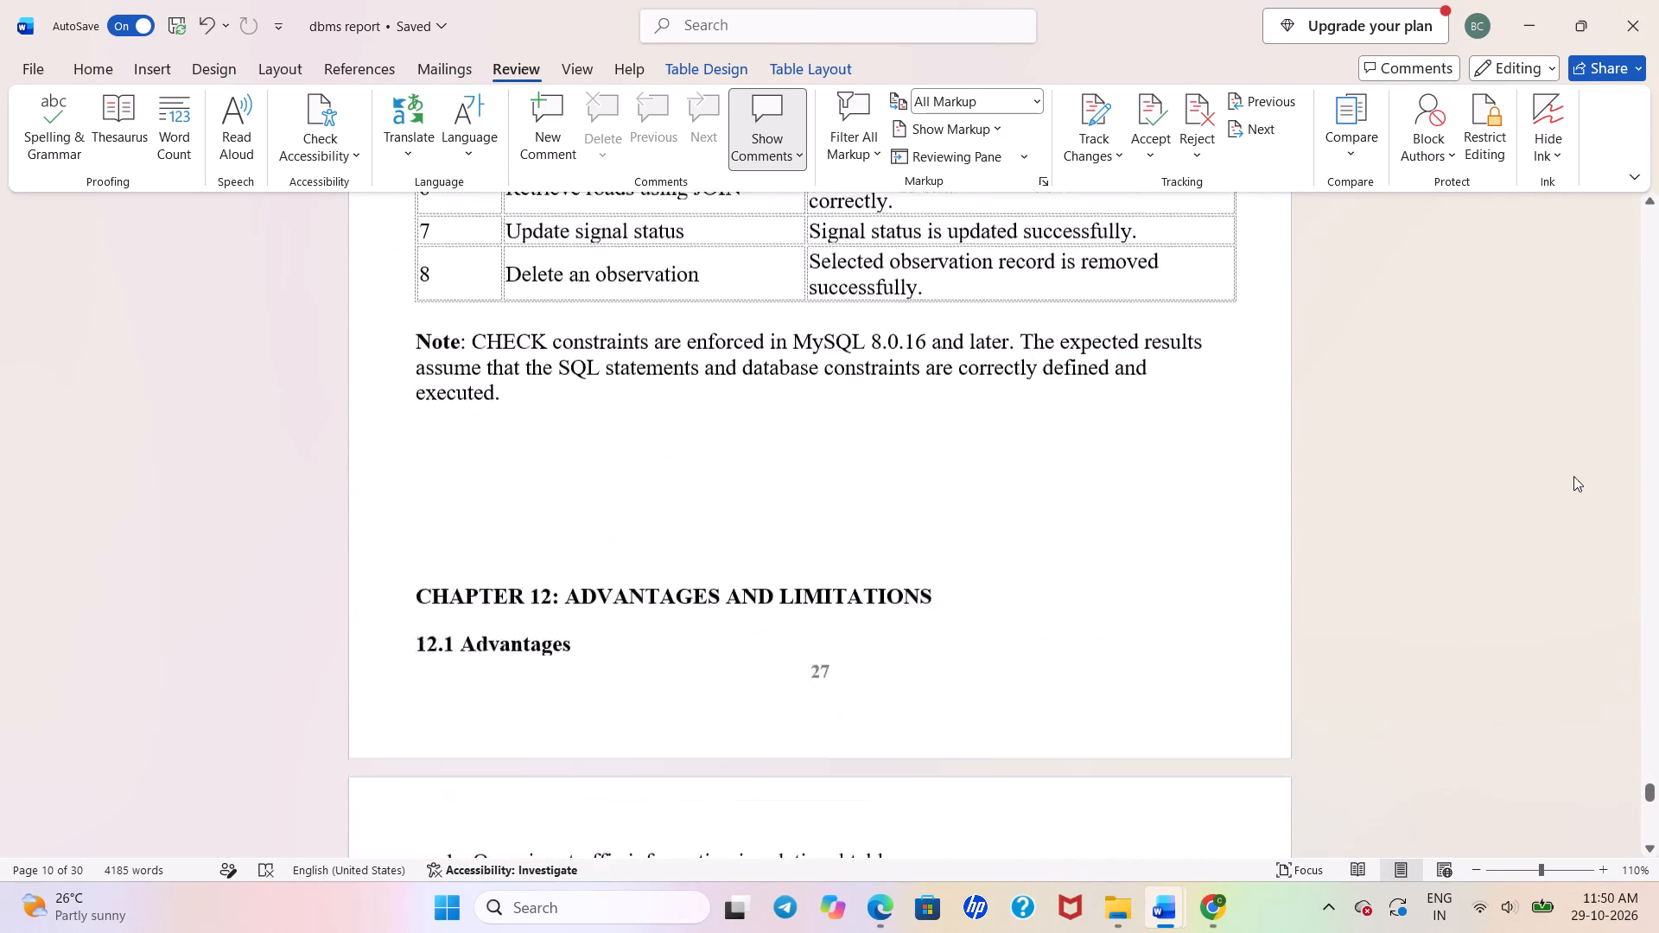
pyautogui.scroll(-1, 1573, 476)
pyautogui.scroll(14, 1573, 476)
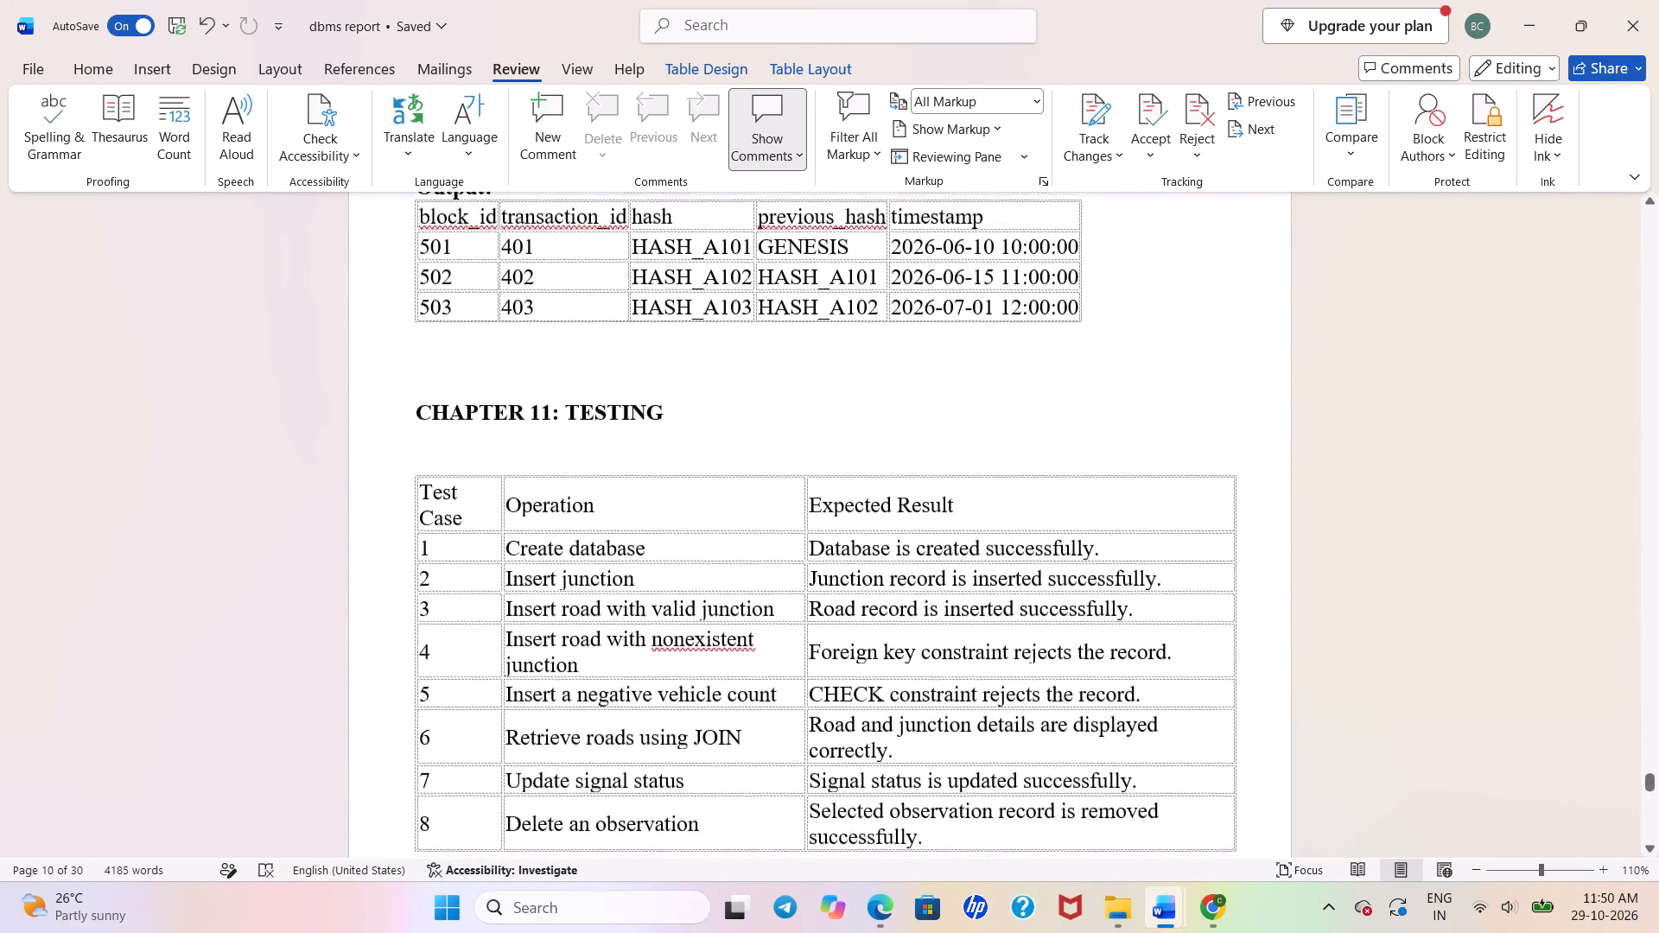
pyautogui.scroll(6, 1573, 476)
pyautogui.scroll(-11, 1573, 475)
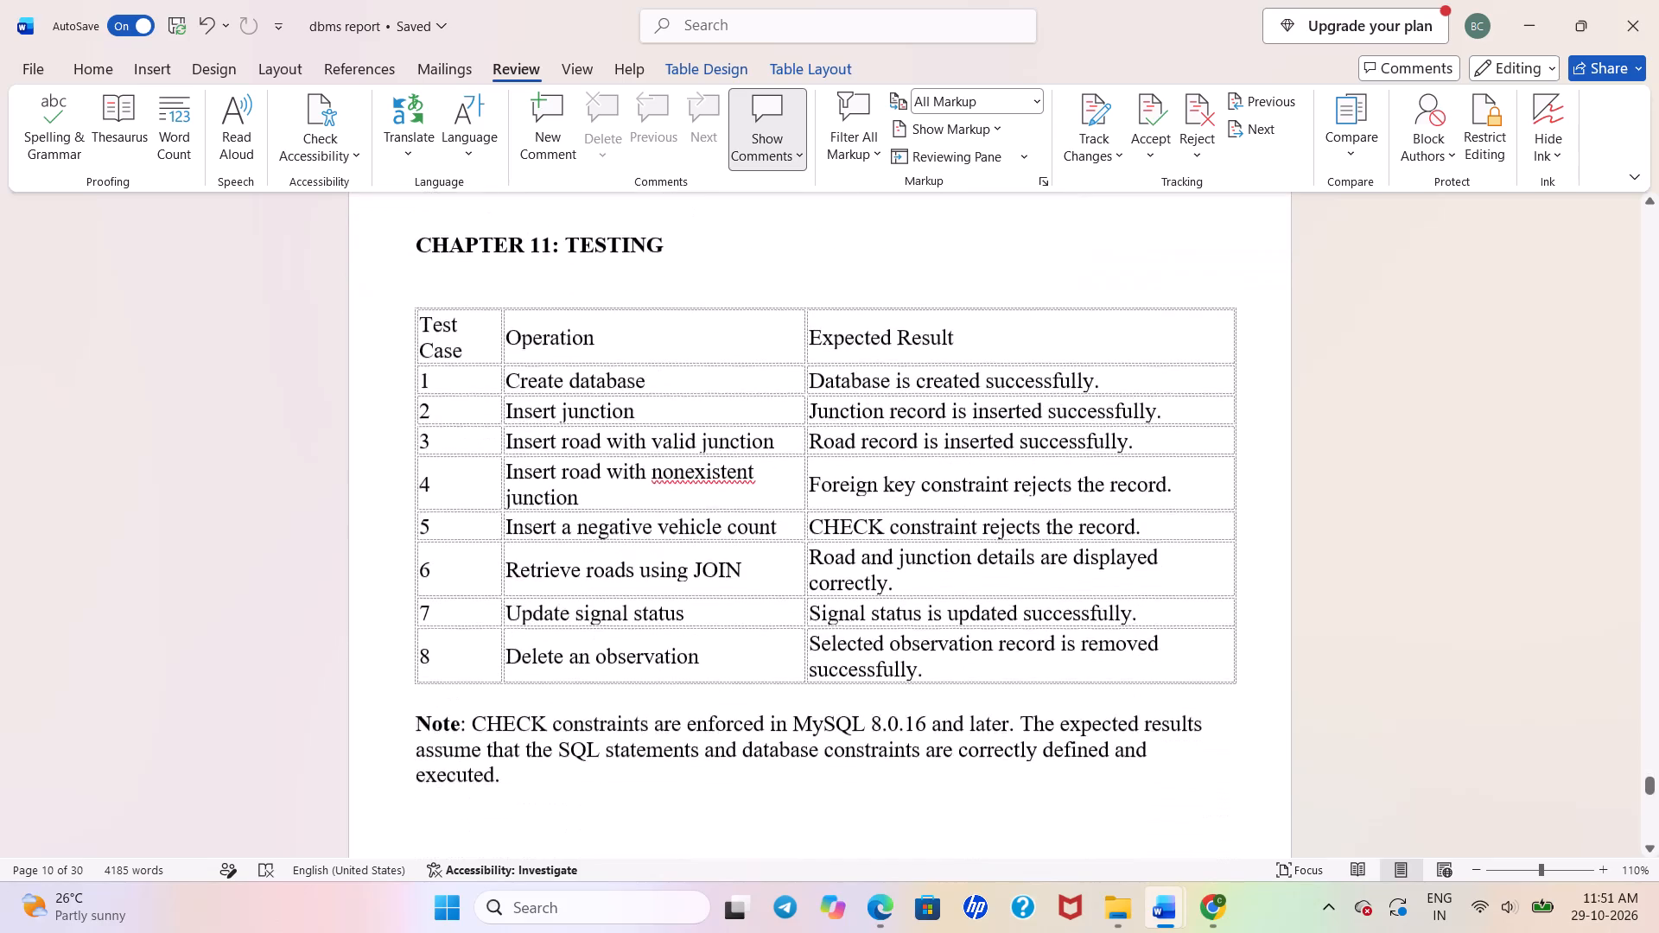
pyautogui.scroll(-3, 1573, 475)
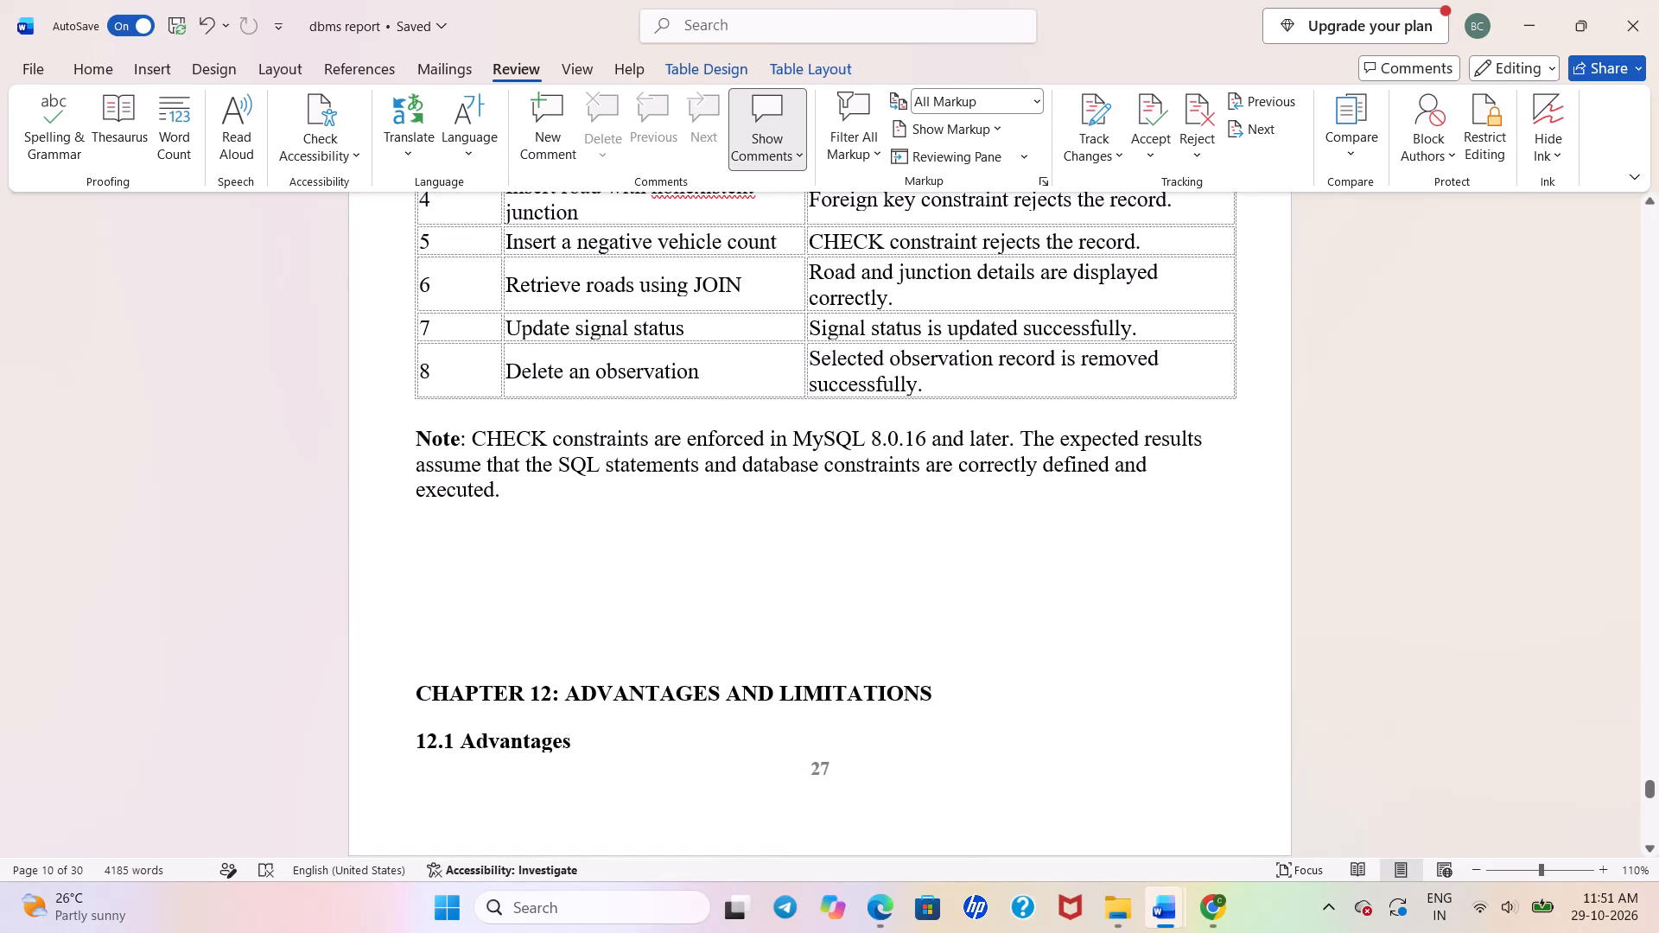
# Check the page numbers where Chapter 13, Chapter 14 and the References section begin.
pyautogui.scroll(-17, 1554, 413)
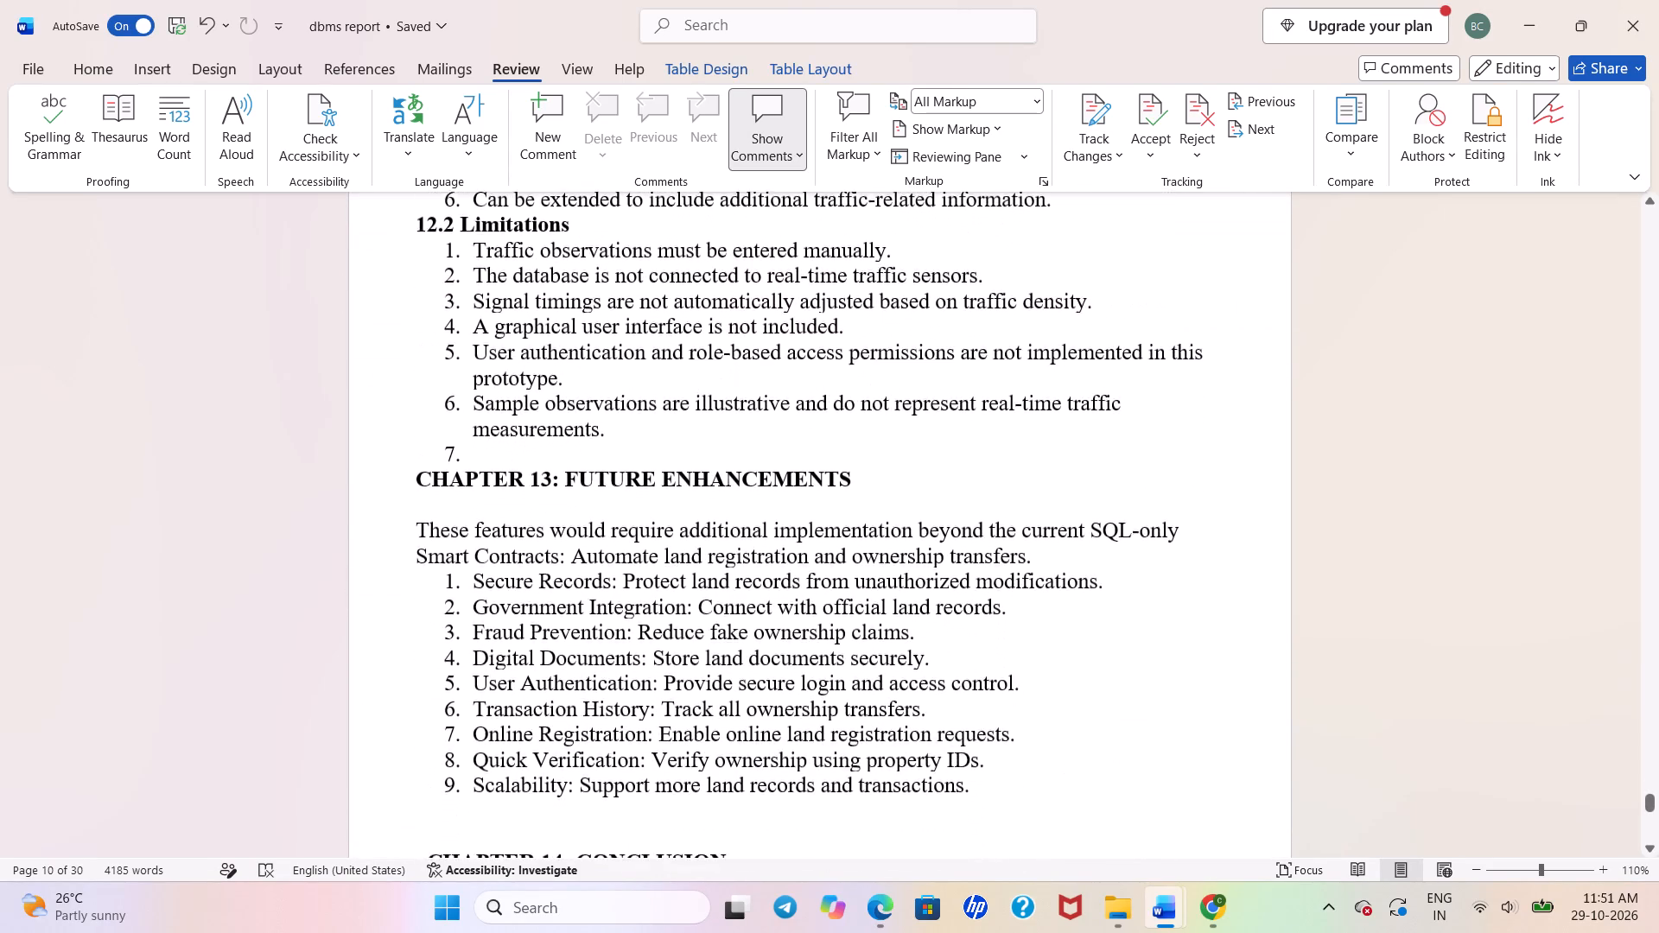
pyautogui.scroll(-9, 1554, 412)
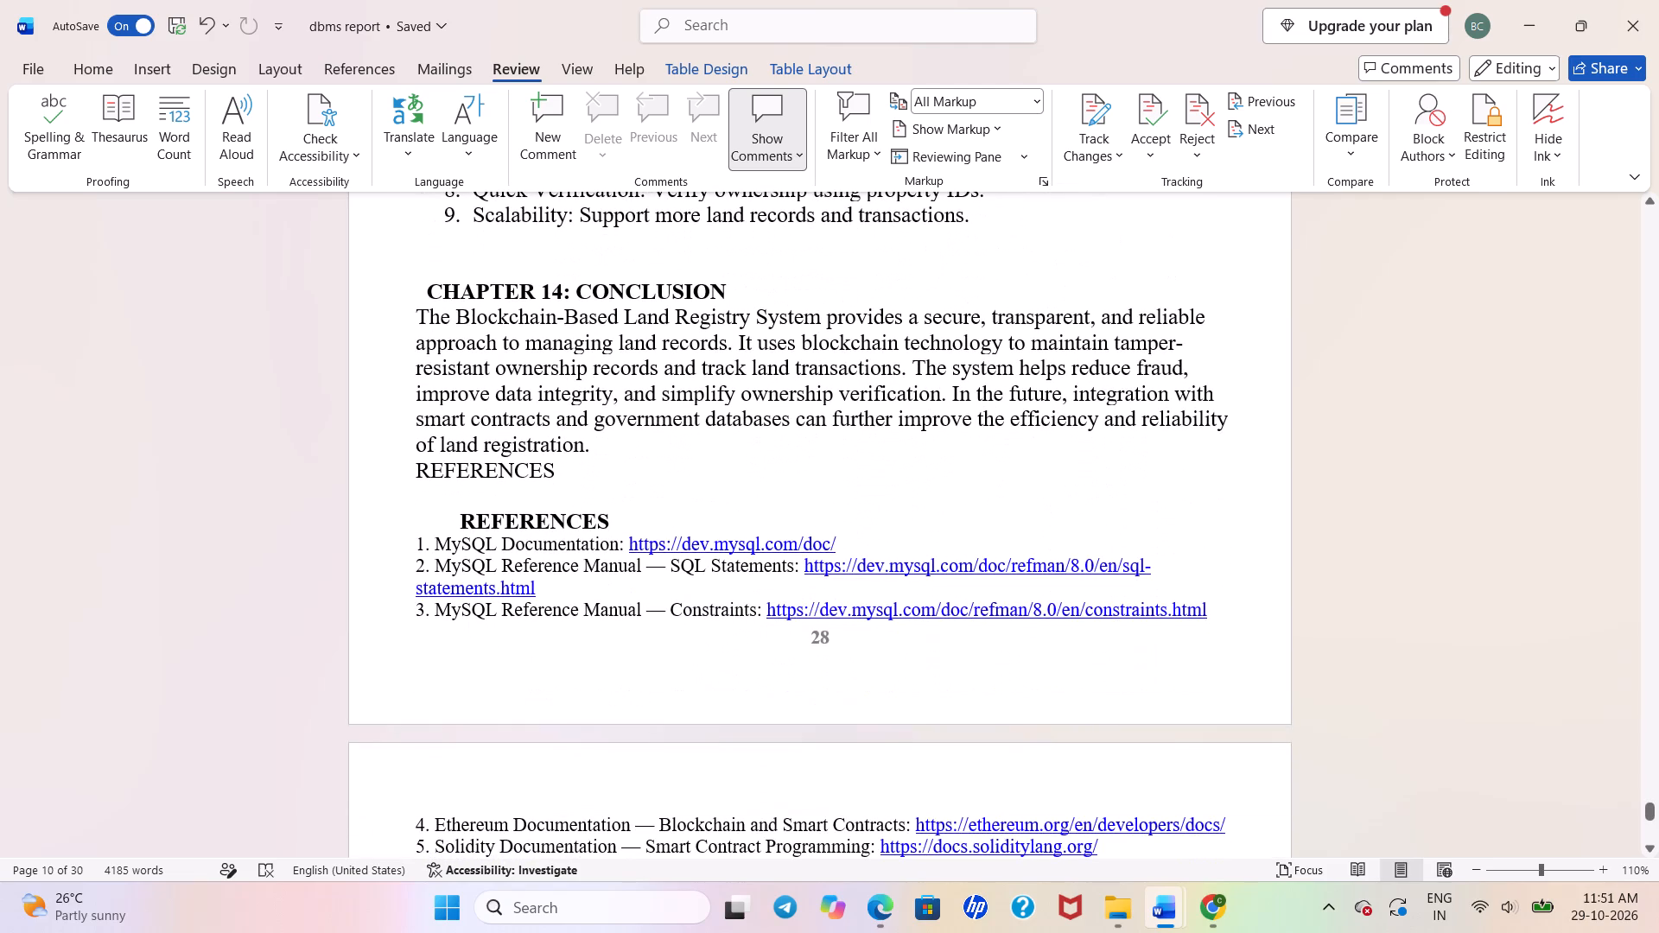
pyautogui.scroll(-4, 1540, 462)
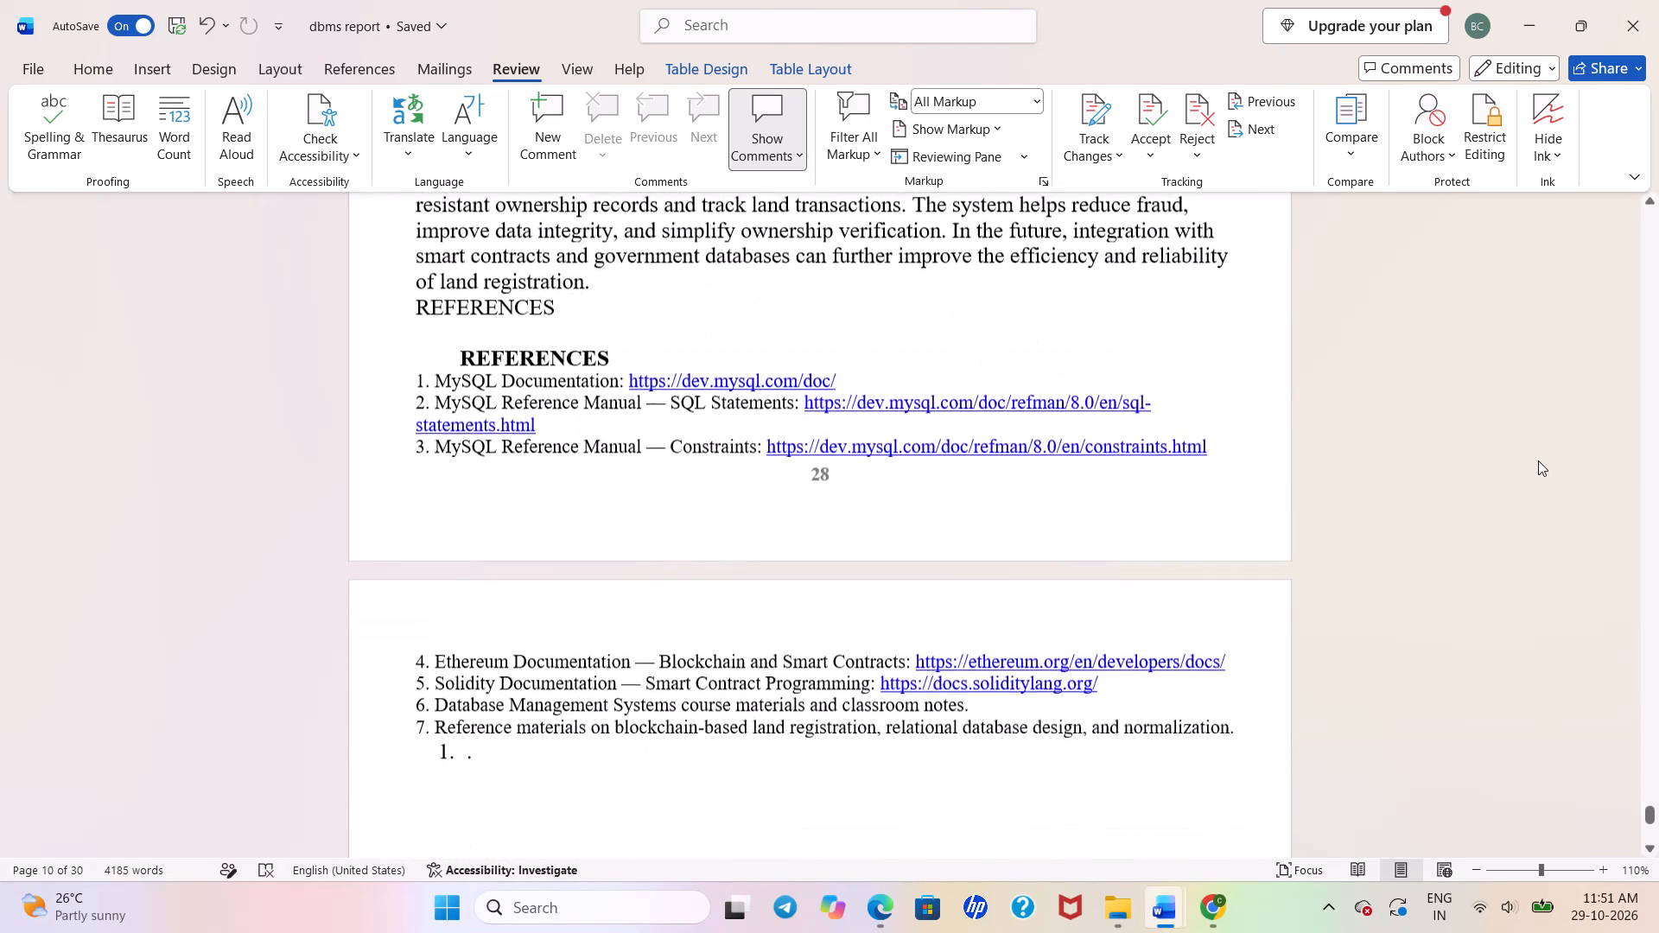
pyautogui.scroll(-1, 1538, 460)
pyautogui.scroll(3, 1538, 460)
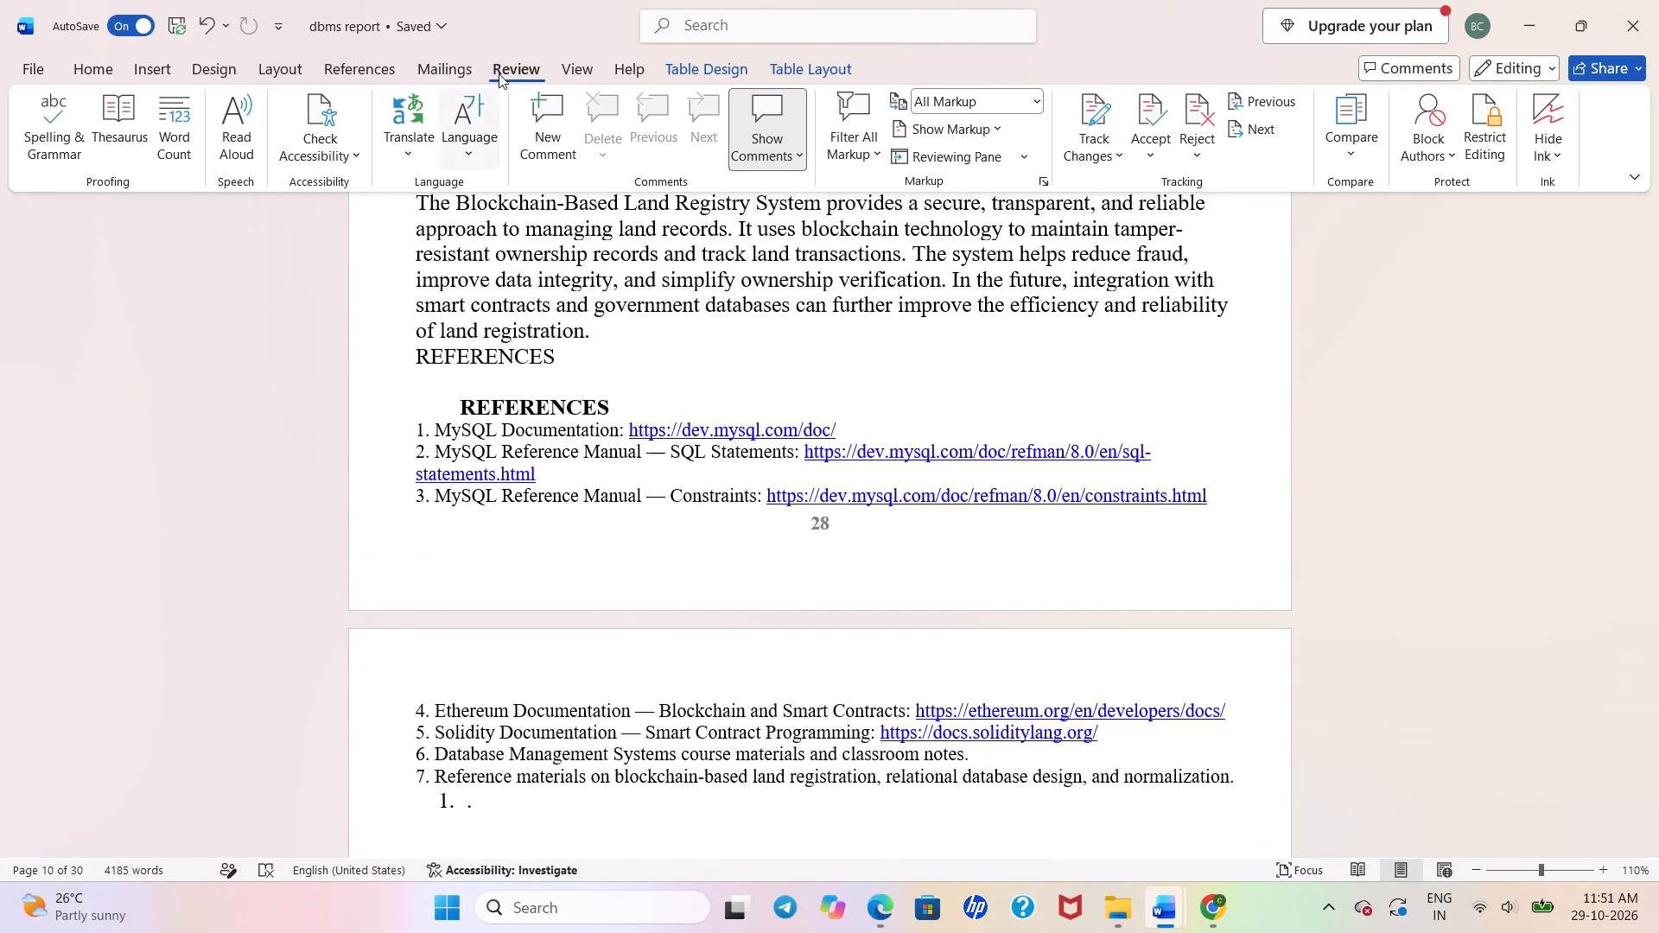
# Delete the duplicate plain "REFERENCES" line directly below the Chapter 14 conclusion paragraph.
pyautogui.moveTo(631, 366); pyautogui.dragTo(401, 343)
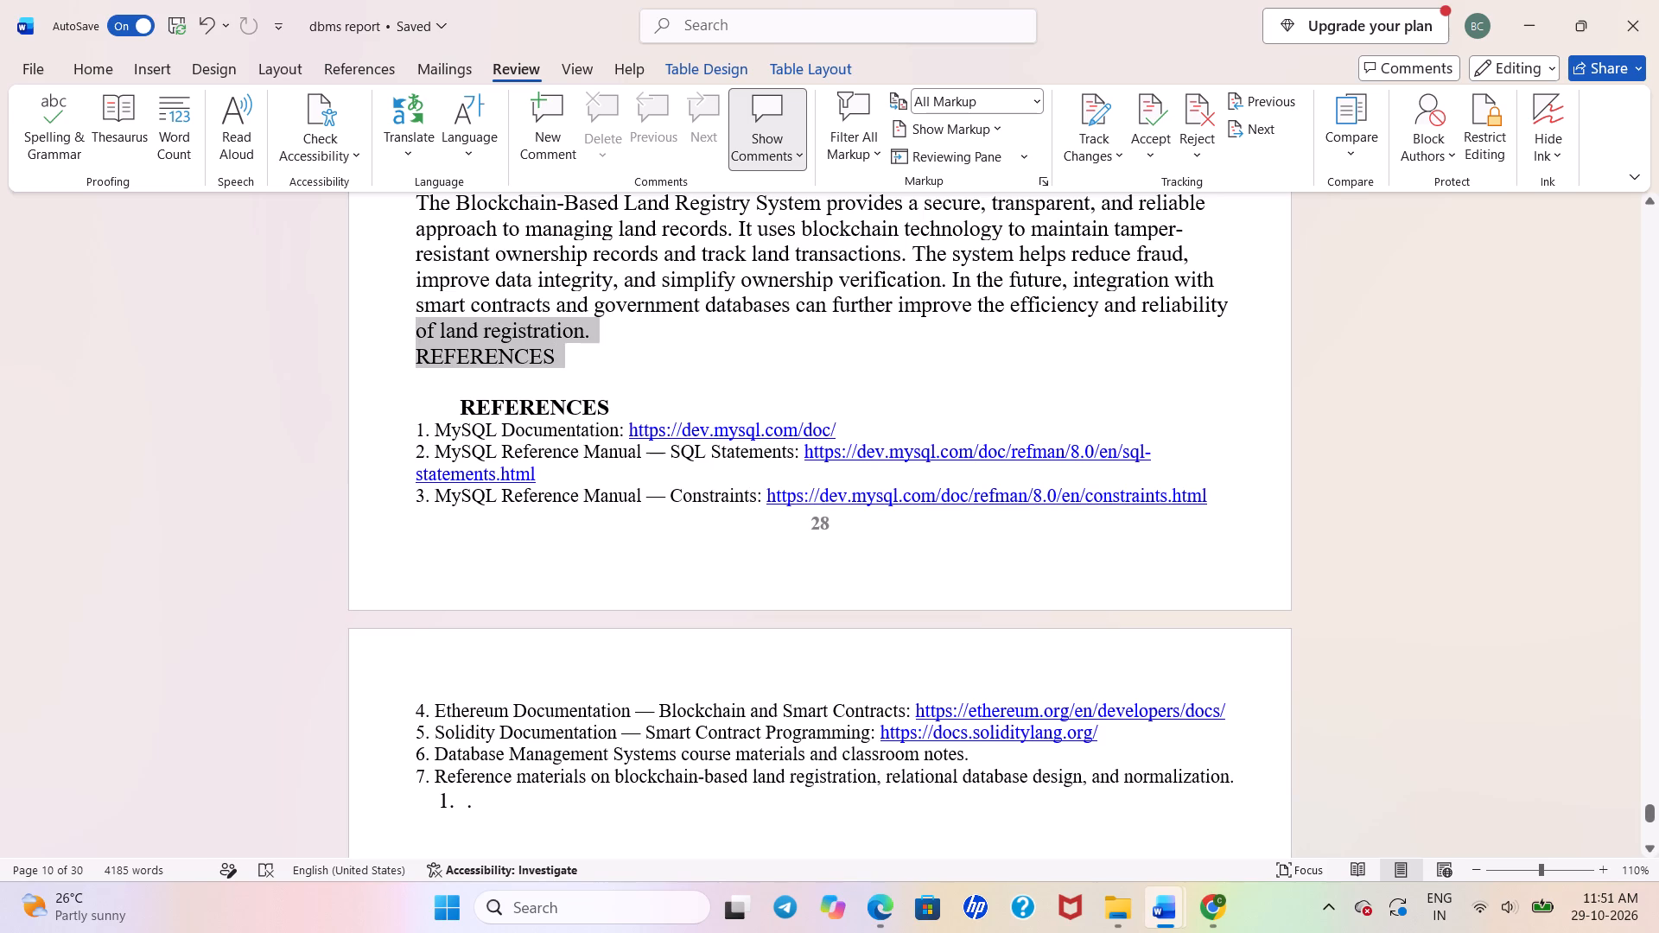
pyautogui.moveTo(401, 343); pyautogui.dragTo(394, 356)
pyautogui.press('BackSpace')
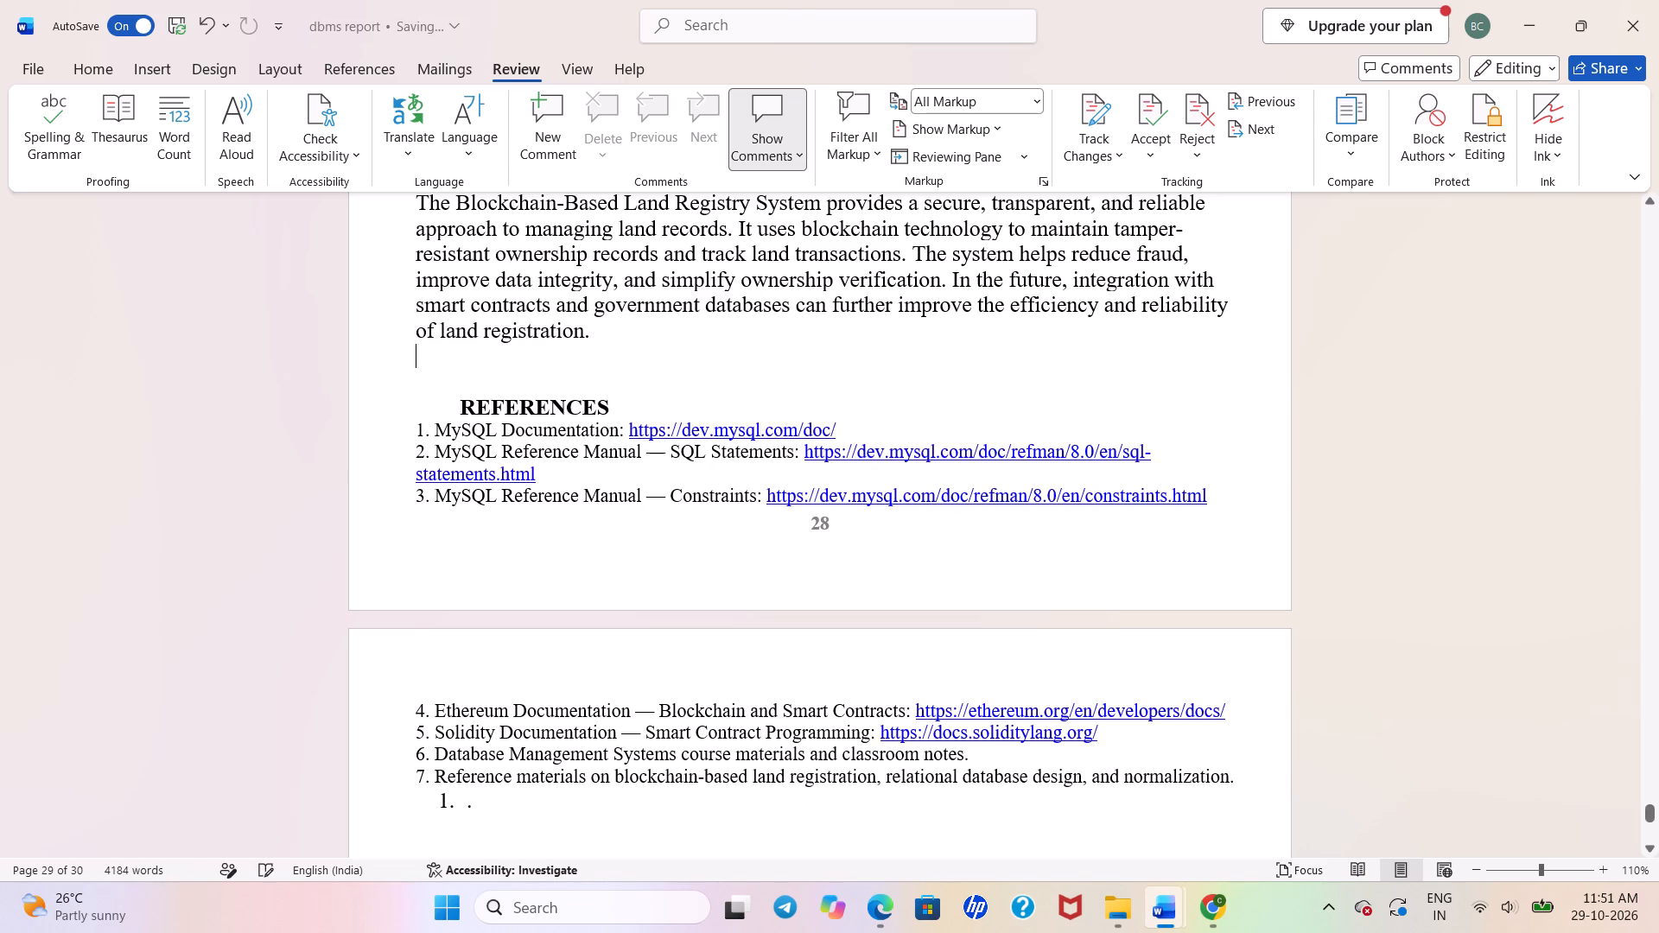
# Insert five blank lines above the bold REFERENCES heading so the section starts on a new page.
pyautogui.click(450, 385)
pyautogui.press('Return')
pyautogui.press('Return')
pyautogui.press('Return')
pyautogui.press('Return')
pyautogui.press('Return')
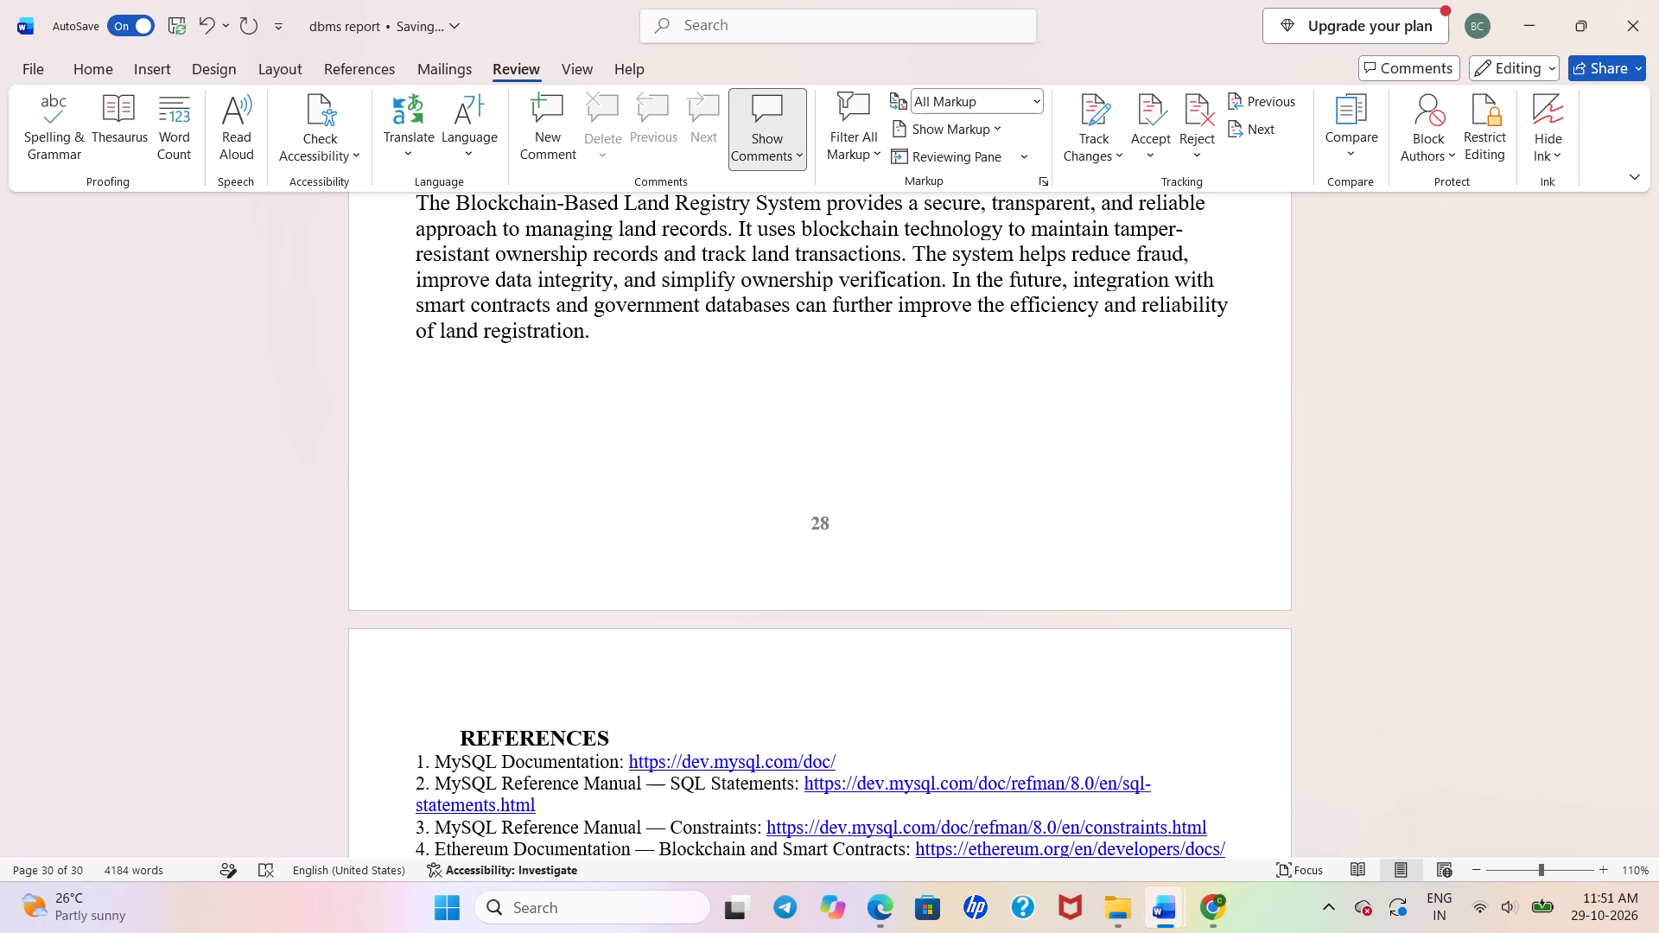
pyautogui.scroll(-1, 455, 384)
pyautogui.scroll(4, 457, 384)
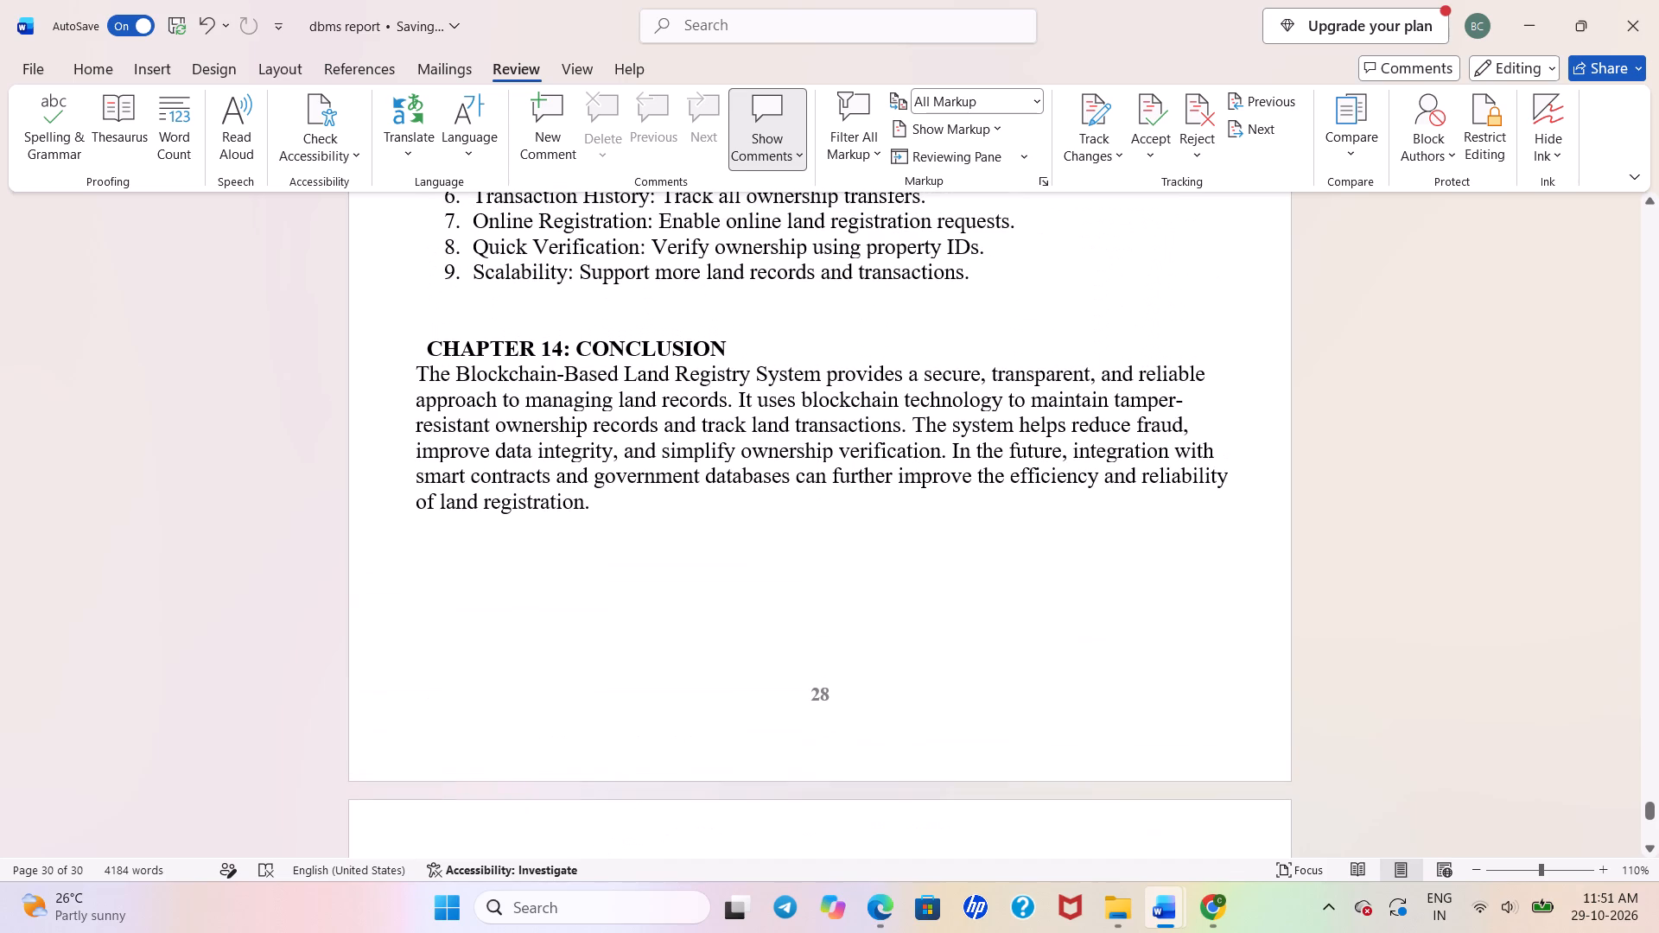
# Return to the Contents table and start the Chapter 7 Relational DataBase Schema page entry with 1.
pyautogui.moveTo(1654, 809); pyautogui.dragTo(1658, 748)
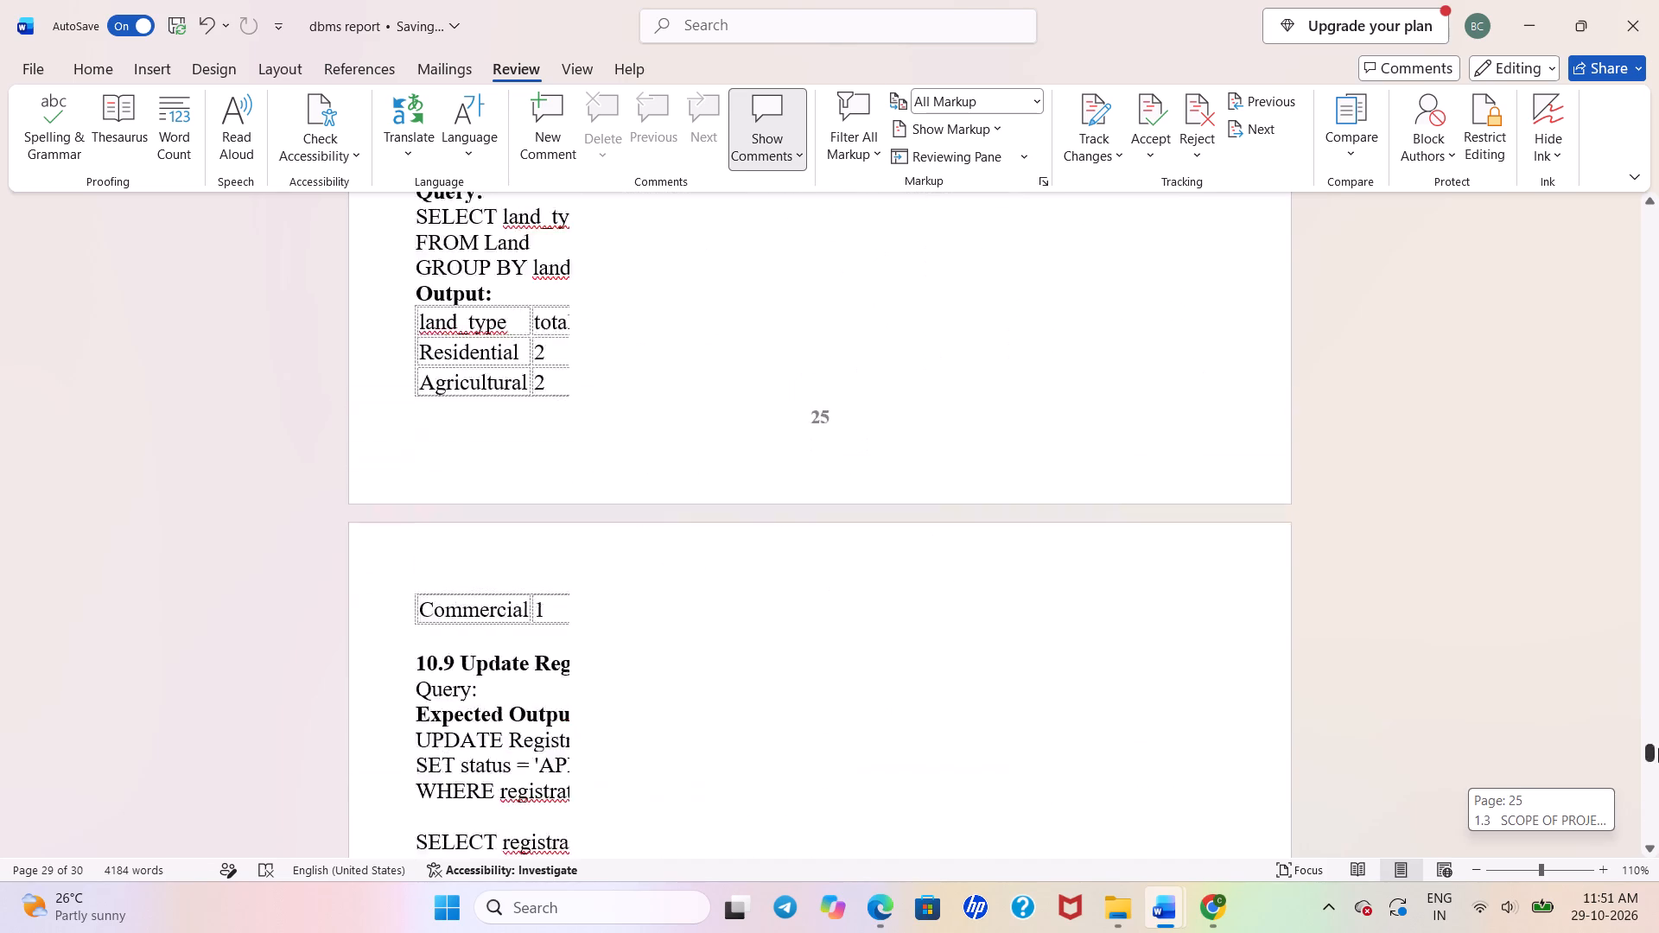
pyautogui.moveTo(1658, 748); pyautogui.dragTo(1648, 521)
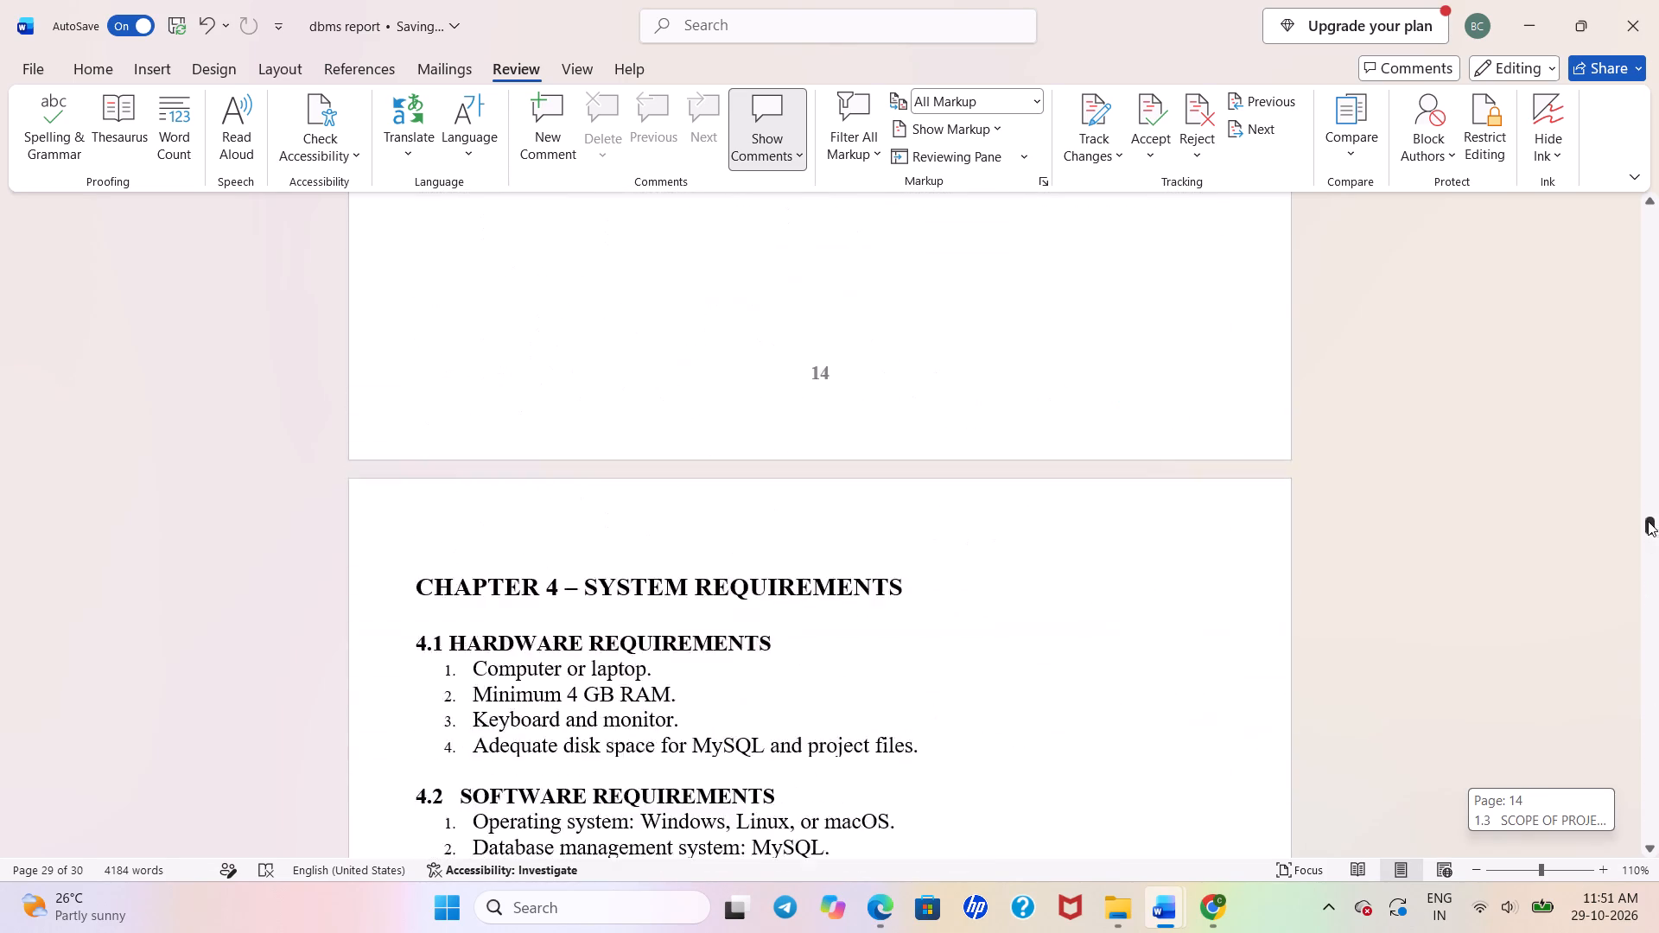
pyautogui.moveTo(1648, 521); pyautogui.dragTo(1628, 420)
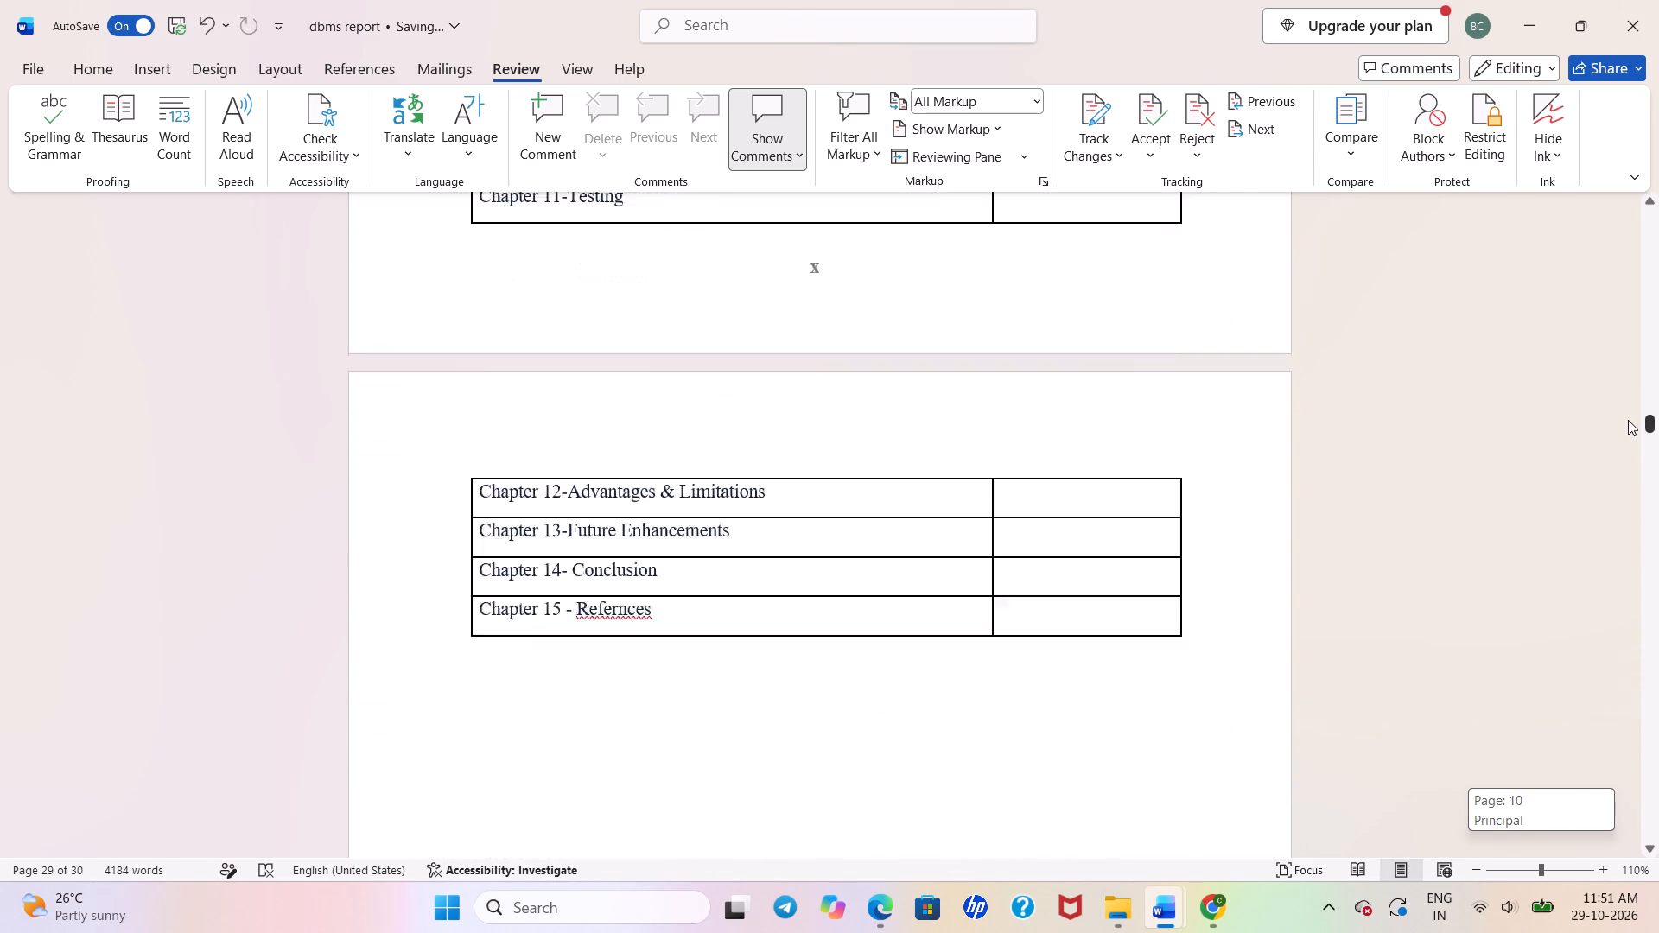
pyautogui.moveTo(1628, 420); pyautogui.dragTo(1627, 416)
pyautogui.click(1071, 501)
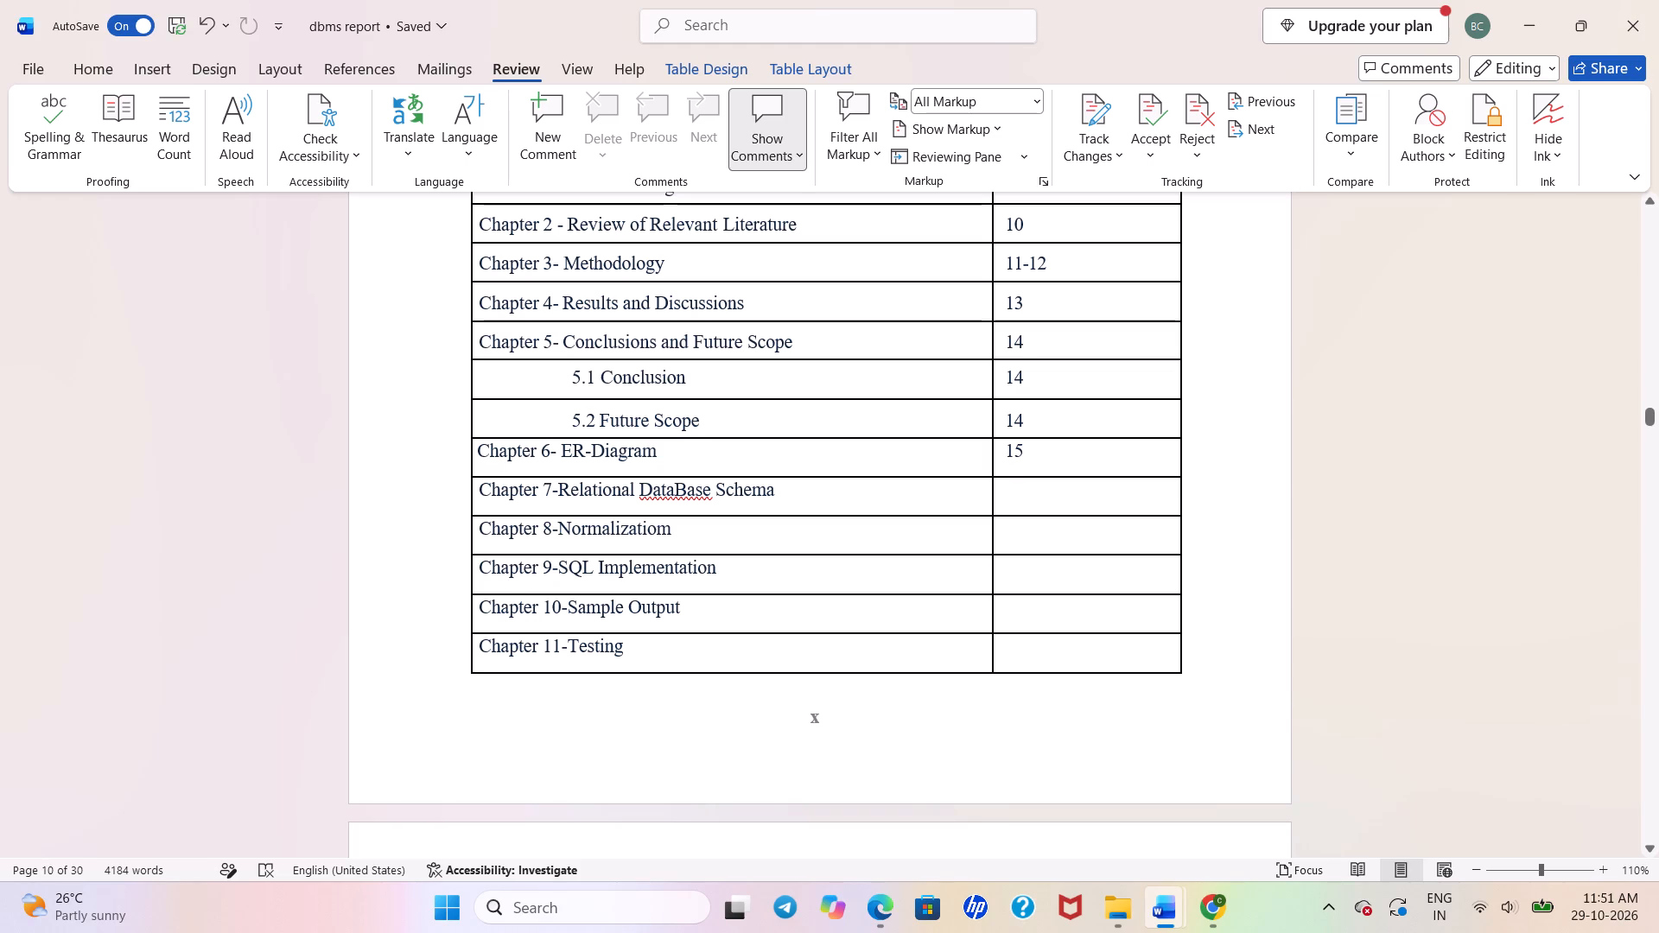
pyautogui.press('1')
# Change the Chapter 6 ER-Diagram page entry in the Contents table to 15-16.
pyautogui.click(1054, 455)
pyautogui.write('17-1')
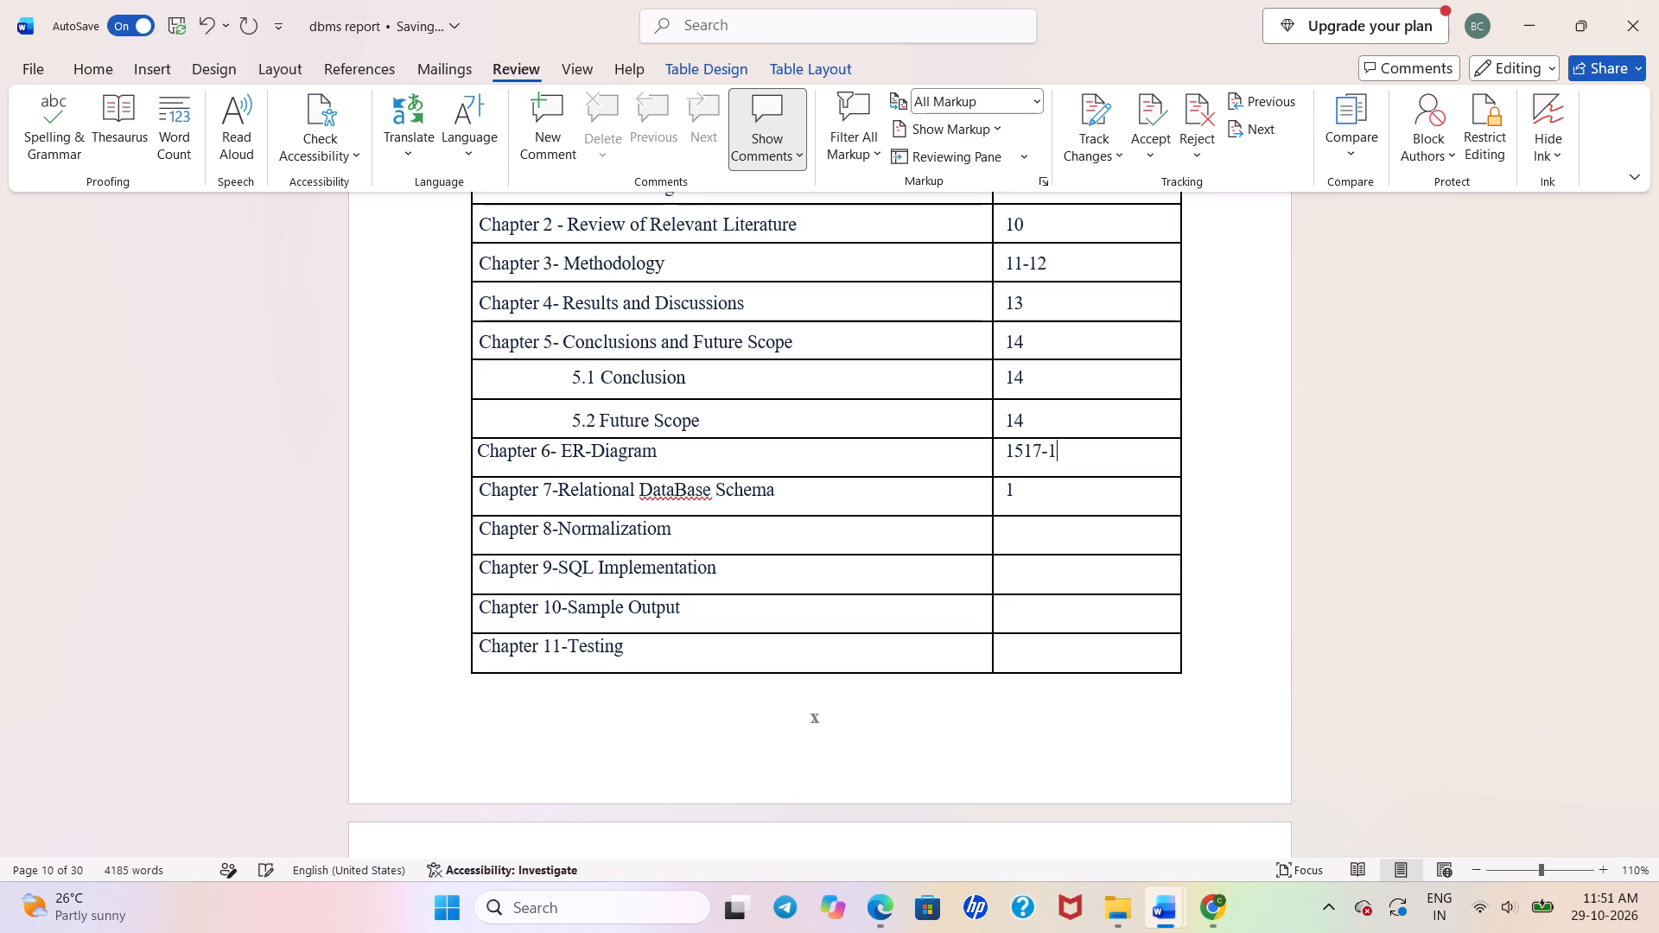
pyautogui.press('7')
pyautogui.press('BackSpace')
pyautogui.press('BackSpace')
pyautogui.press('BackSpace')
pyautogui.press('BackSpace')
pyautogui.press('BackSpace')
pyautogui.press('BackSpace')
pyautogui.press('BackSpace')
pyautogui.press('1')
pyautogui.write('5-1')
pyautogui.press('6')
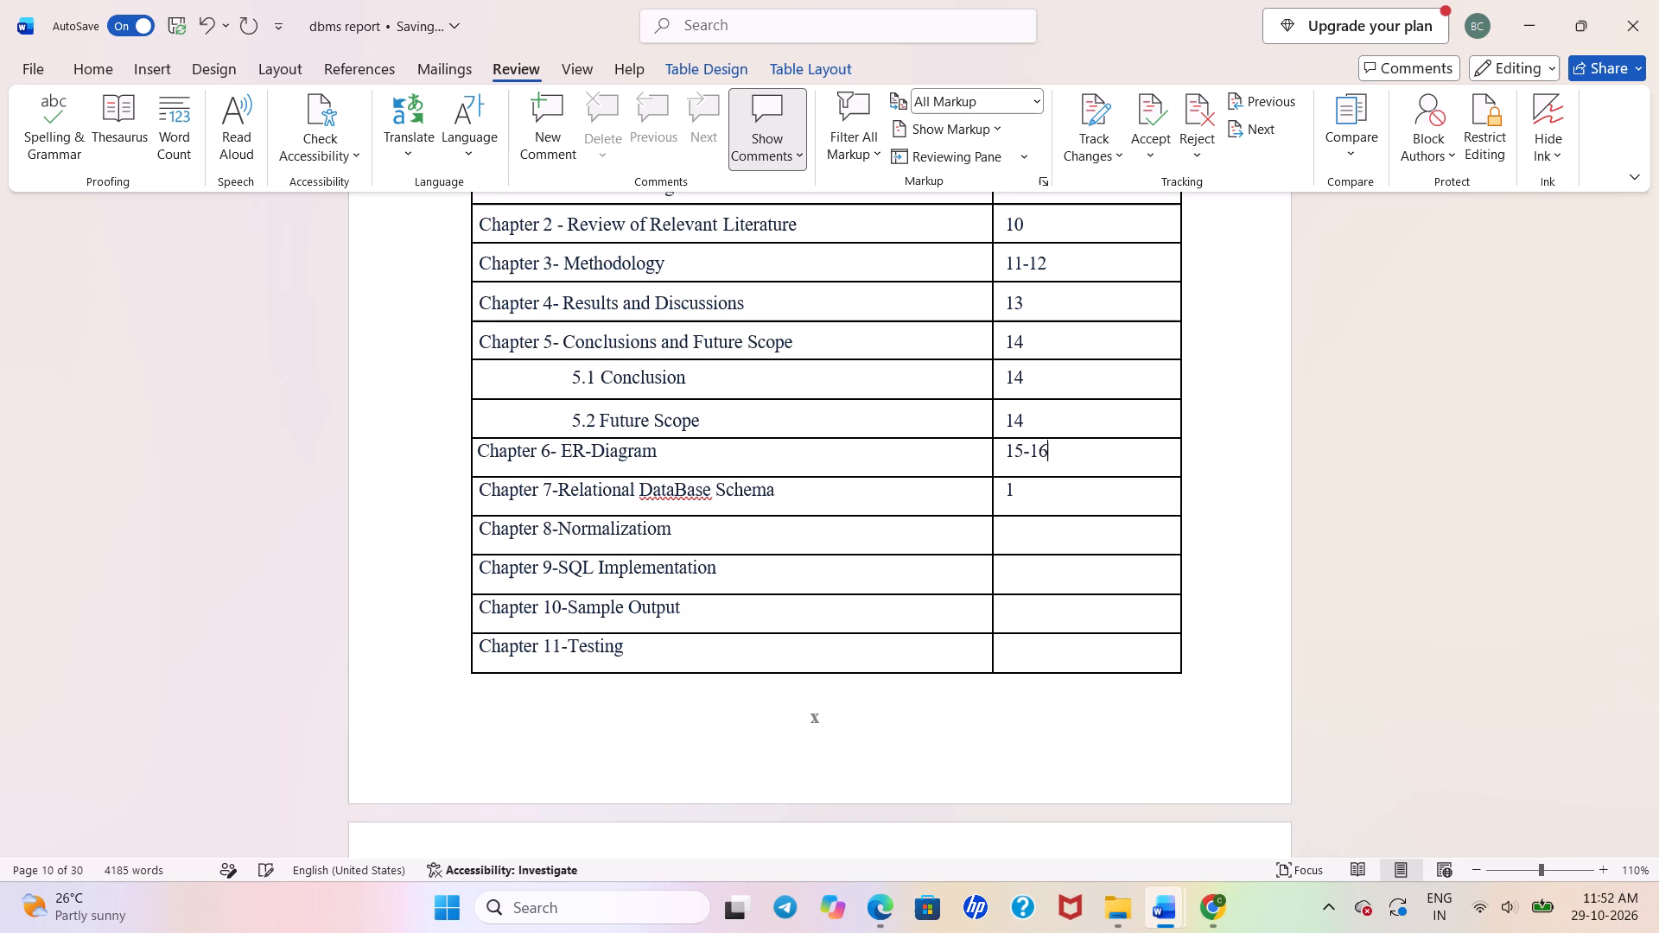
# Fill in the Contents page ranges: 17-19 for Chapter 7, 20-23 for Chapter 8 and 23-27 for Chapter 9.
pyautogui.click(1029, 499)
pyautogui.write('7-19')
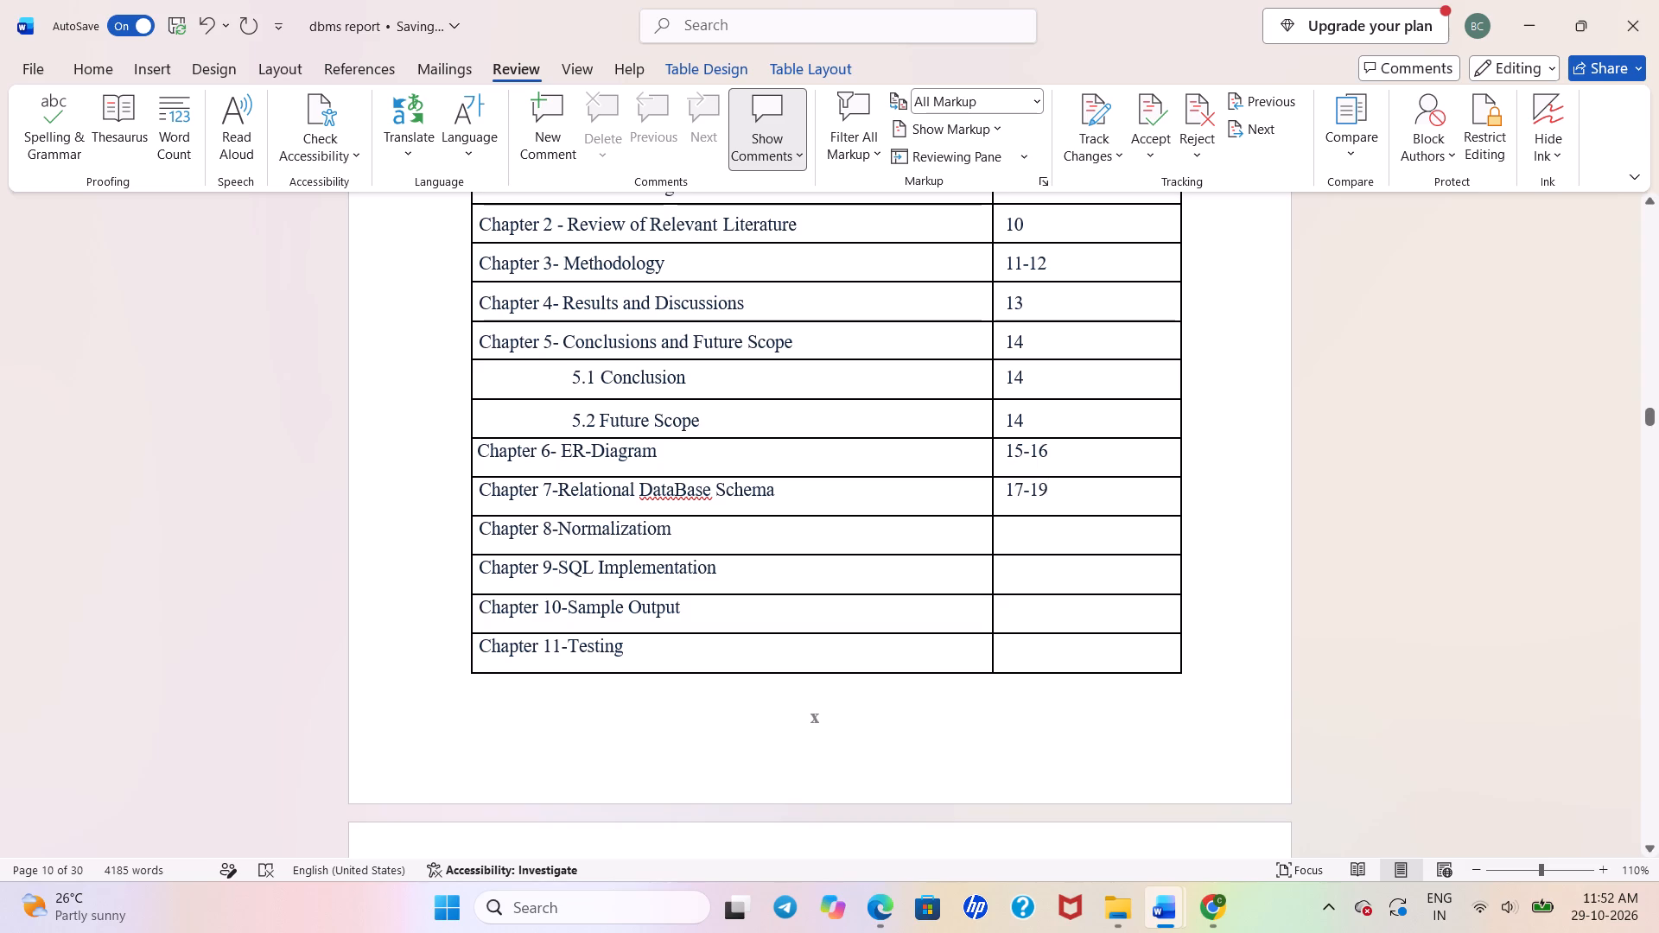
pyautogui.click(1020, 536)
pyautogui.write('20-12')
pyautogui.press('BackSpace')
pyautogui.press('BackSpace')
pyautogui.write('23')
pyautogui.click(1011, 570)
pyautogui.write('23-27')
# Enter page number 27 for both Chapter 10 Sample Output and Chapter 11 Testing in the Contents table.
pyautogui.scroll(-1, 1011, 571)
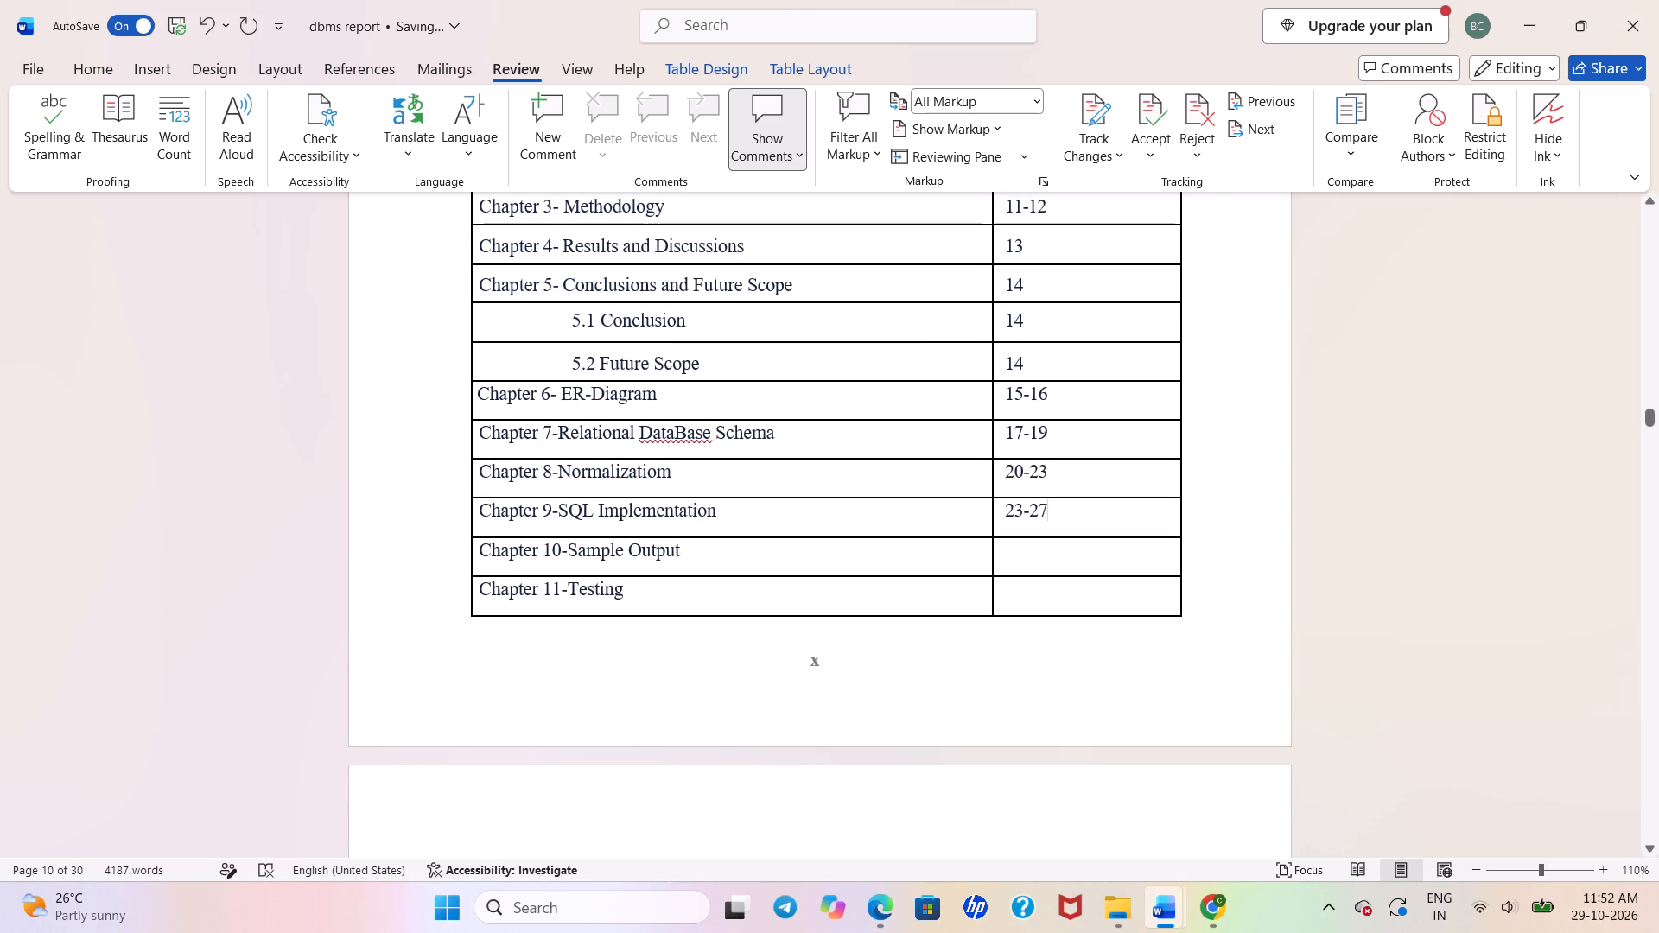
pyautogui.click(1029, 565)
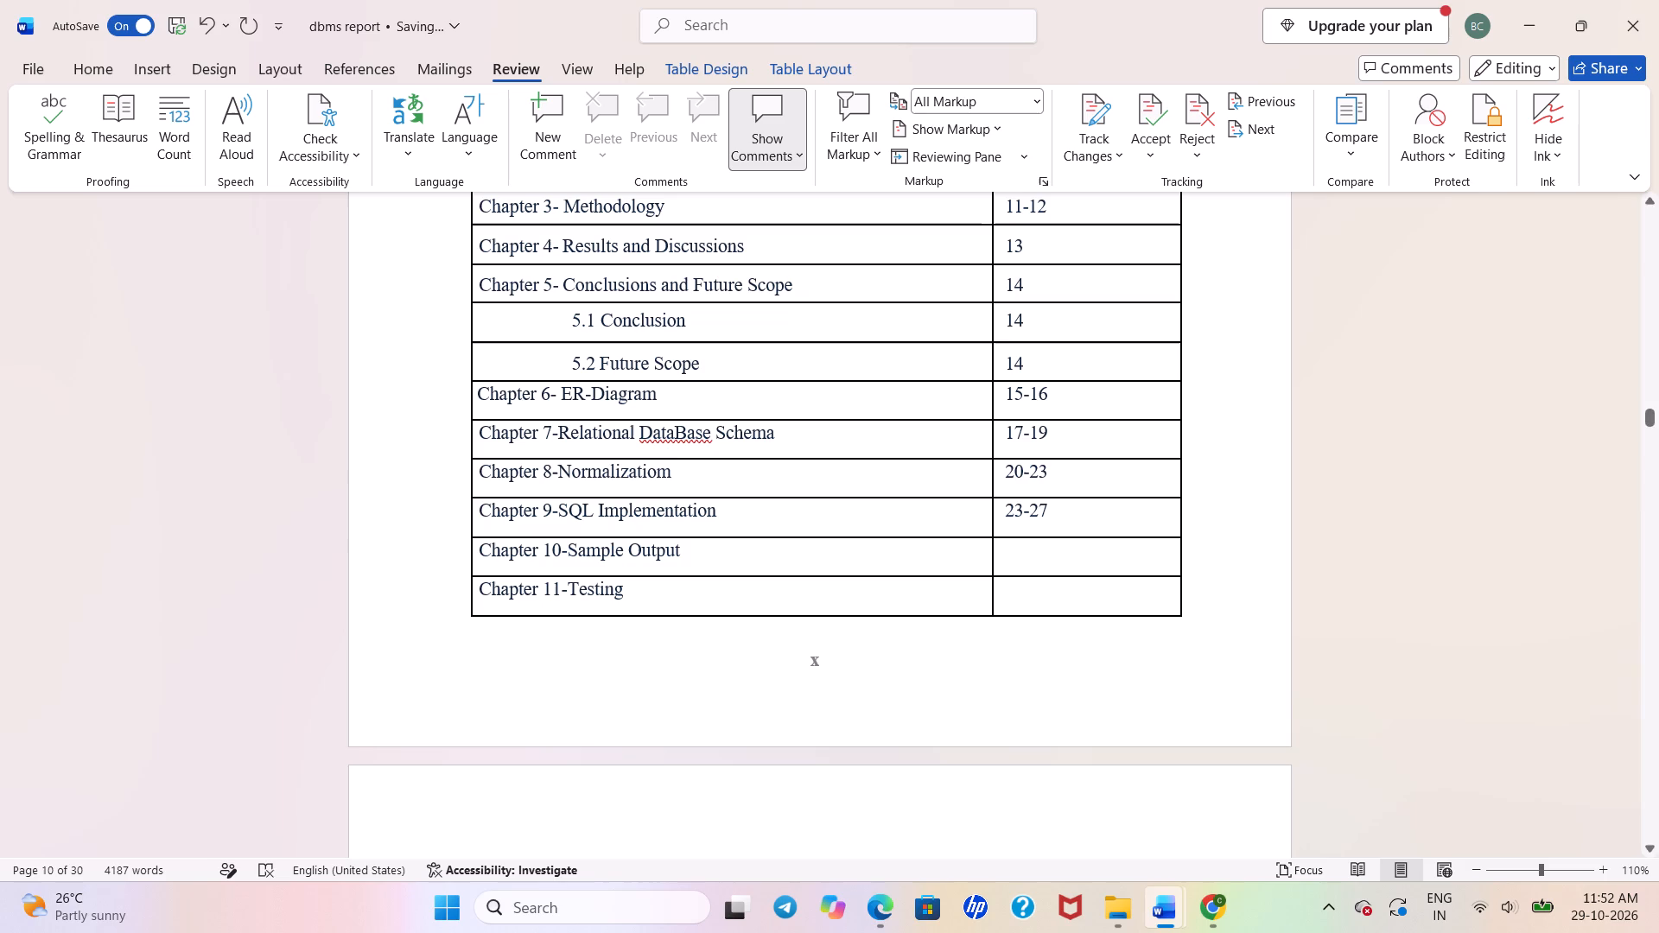
pyautogui.write('27')
pyautogui.click(1046, 602)
pyautogui.write('27')
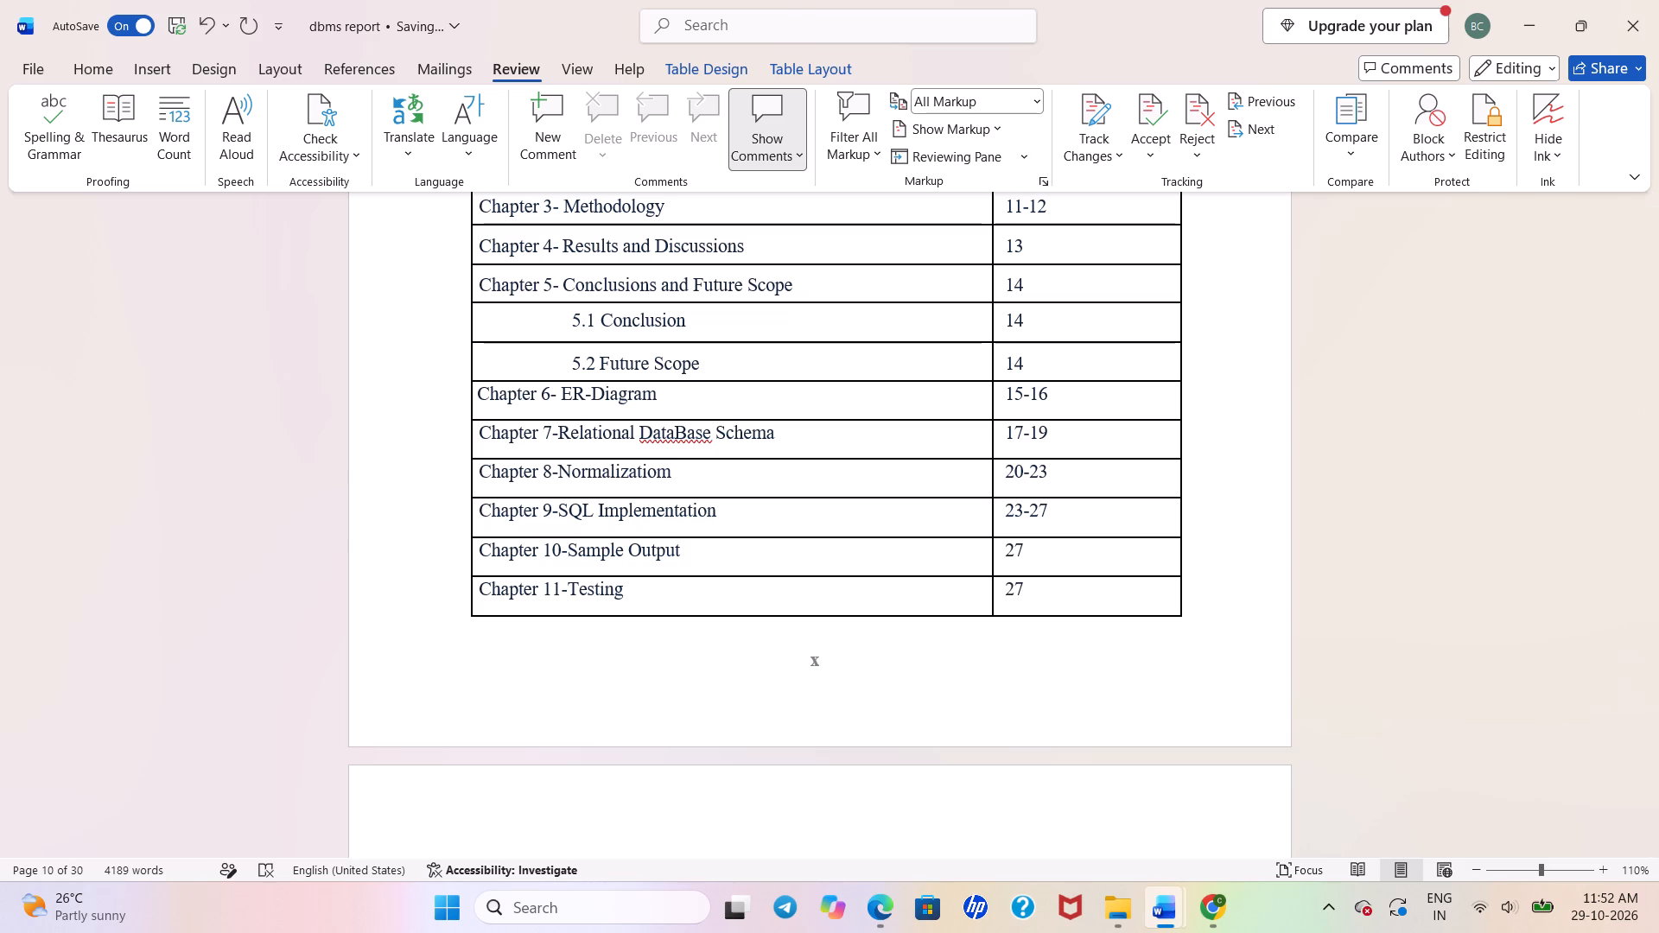
# Enter page number 28 for Chapters 12, 13 and 14 and 29 for Chapter 15 in the Contents table.
pyautogui.scroll(-3, 1046, 601)
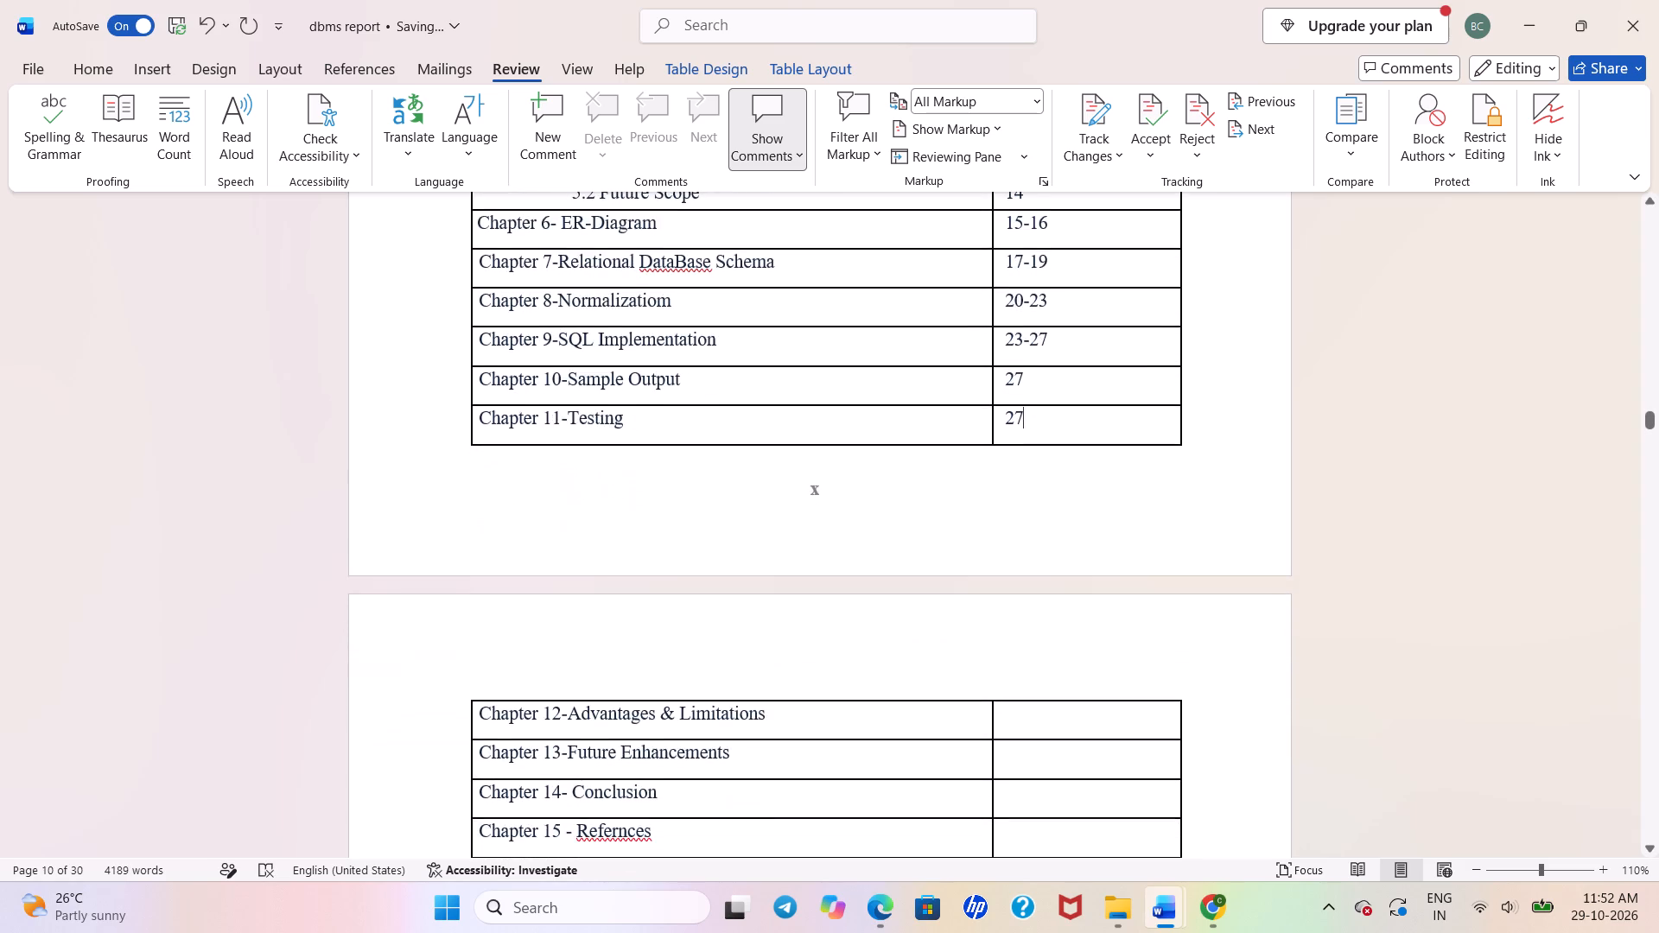
pyautogui.scroll(-2, 1046, 606)
pyautogui.click(1043, 618)
pyautogui.write('28')
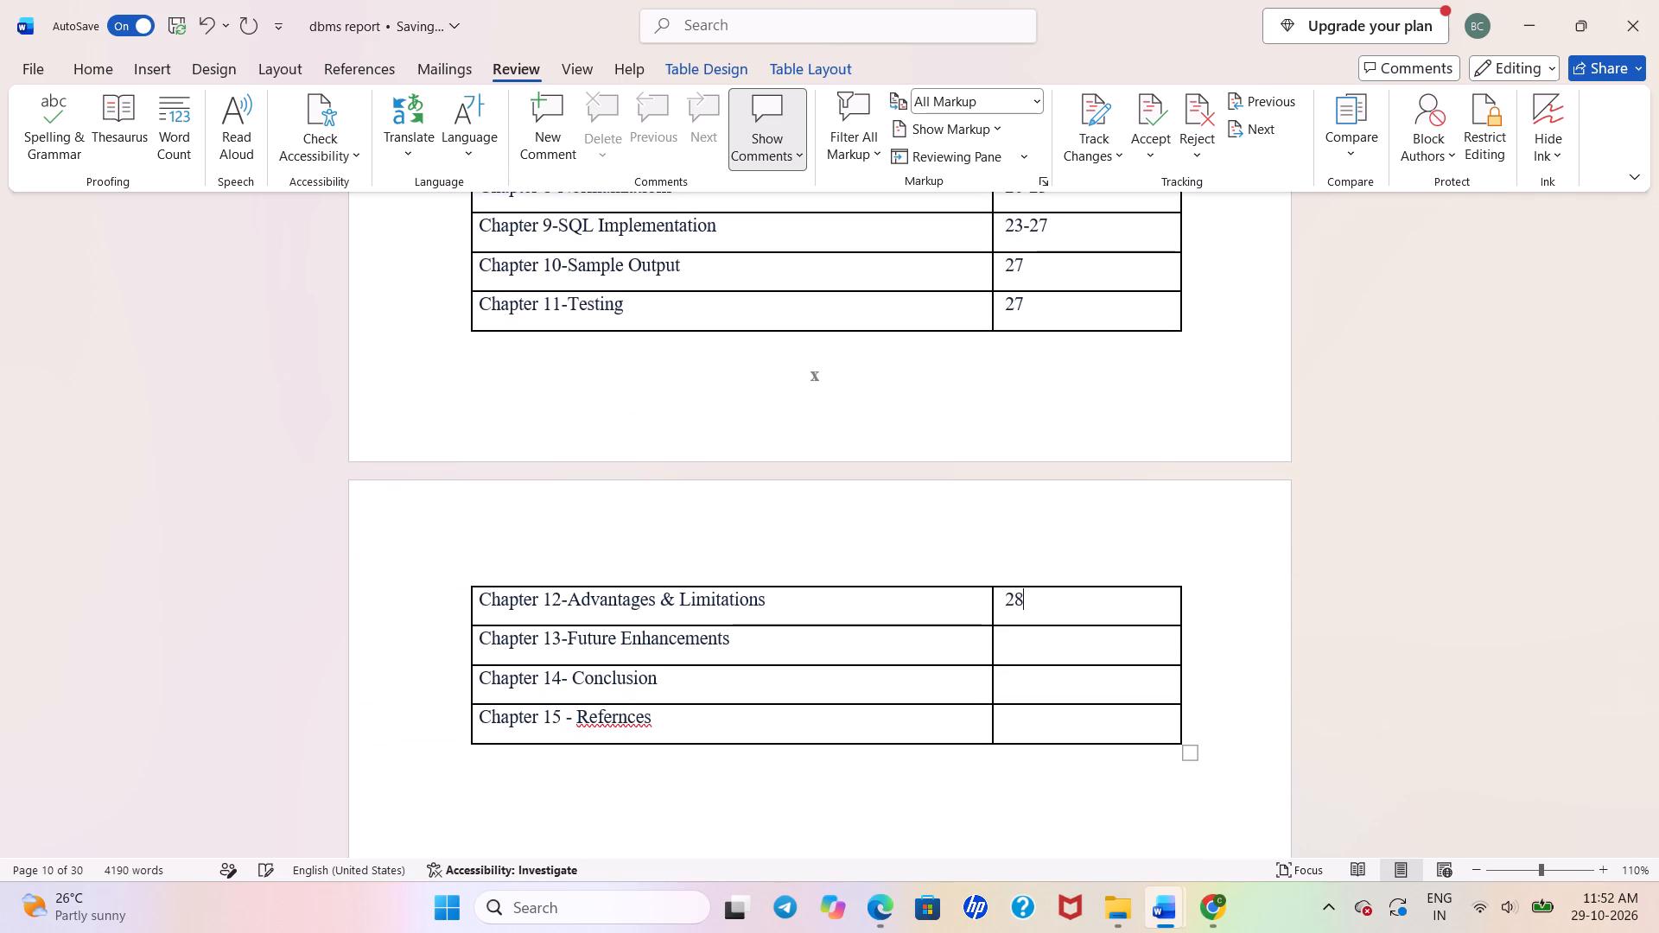
pyautogui.click(995, 641)
pyautogui.click(1009, 638)
pyautogui.write('28')
pyautogui.scroll(-1, 1009, 638)
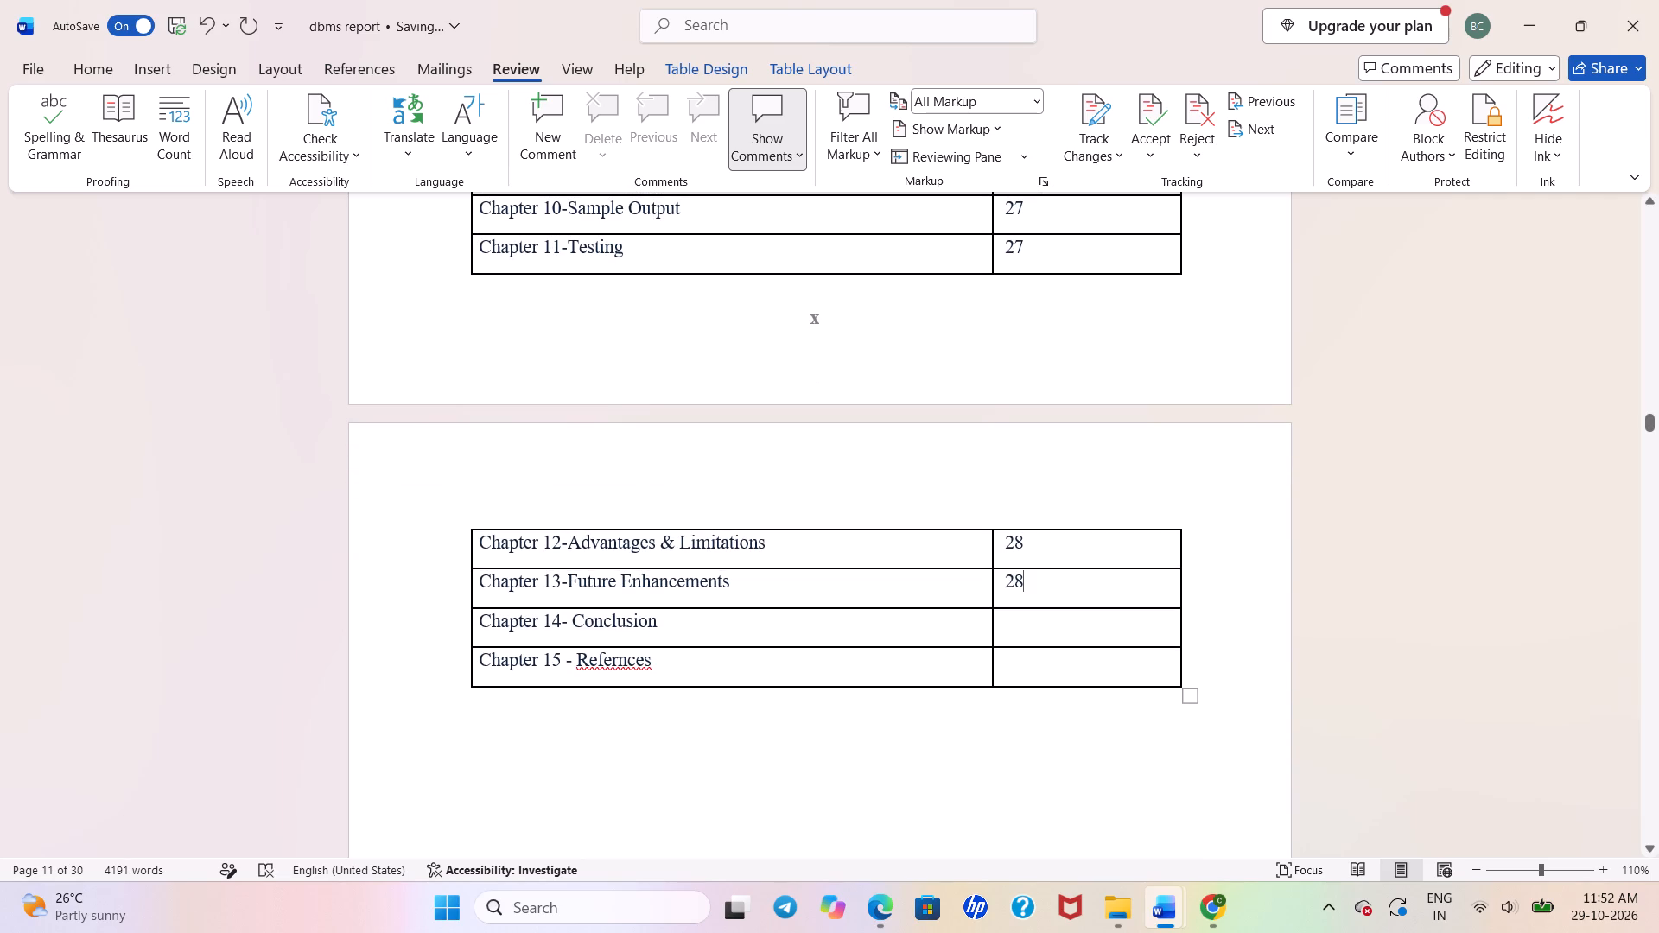
pyautogui.click(1031, 618)
pyautogui.write('28')
pyautogui.press('Down')
pyautogui.write('29')
# Review the report's front pages from the Contents table back to the self-assessment form on the first page.
pyautogui.scroll(20, 1041, 619)
pyautogui.scroll(6, 1041, 619)
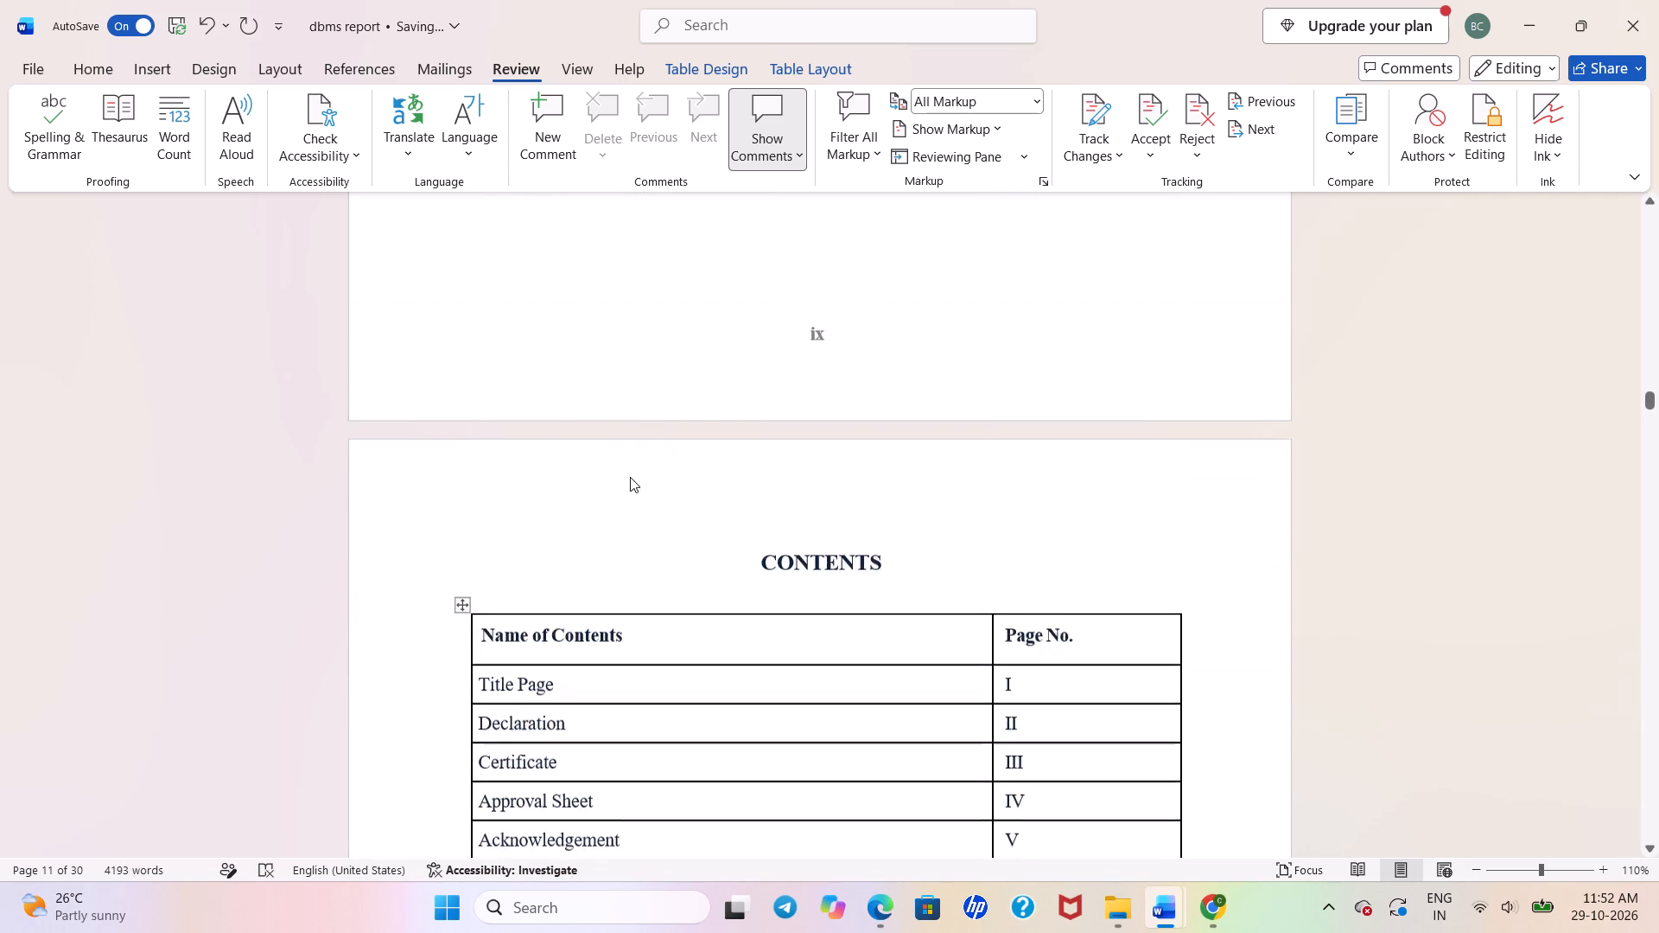
pyautogui.scroll(20, 629, 454)
pyautogui.scroll(20, 629, 454)
pyautogui.scroll(6, 629, 454)
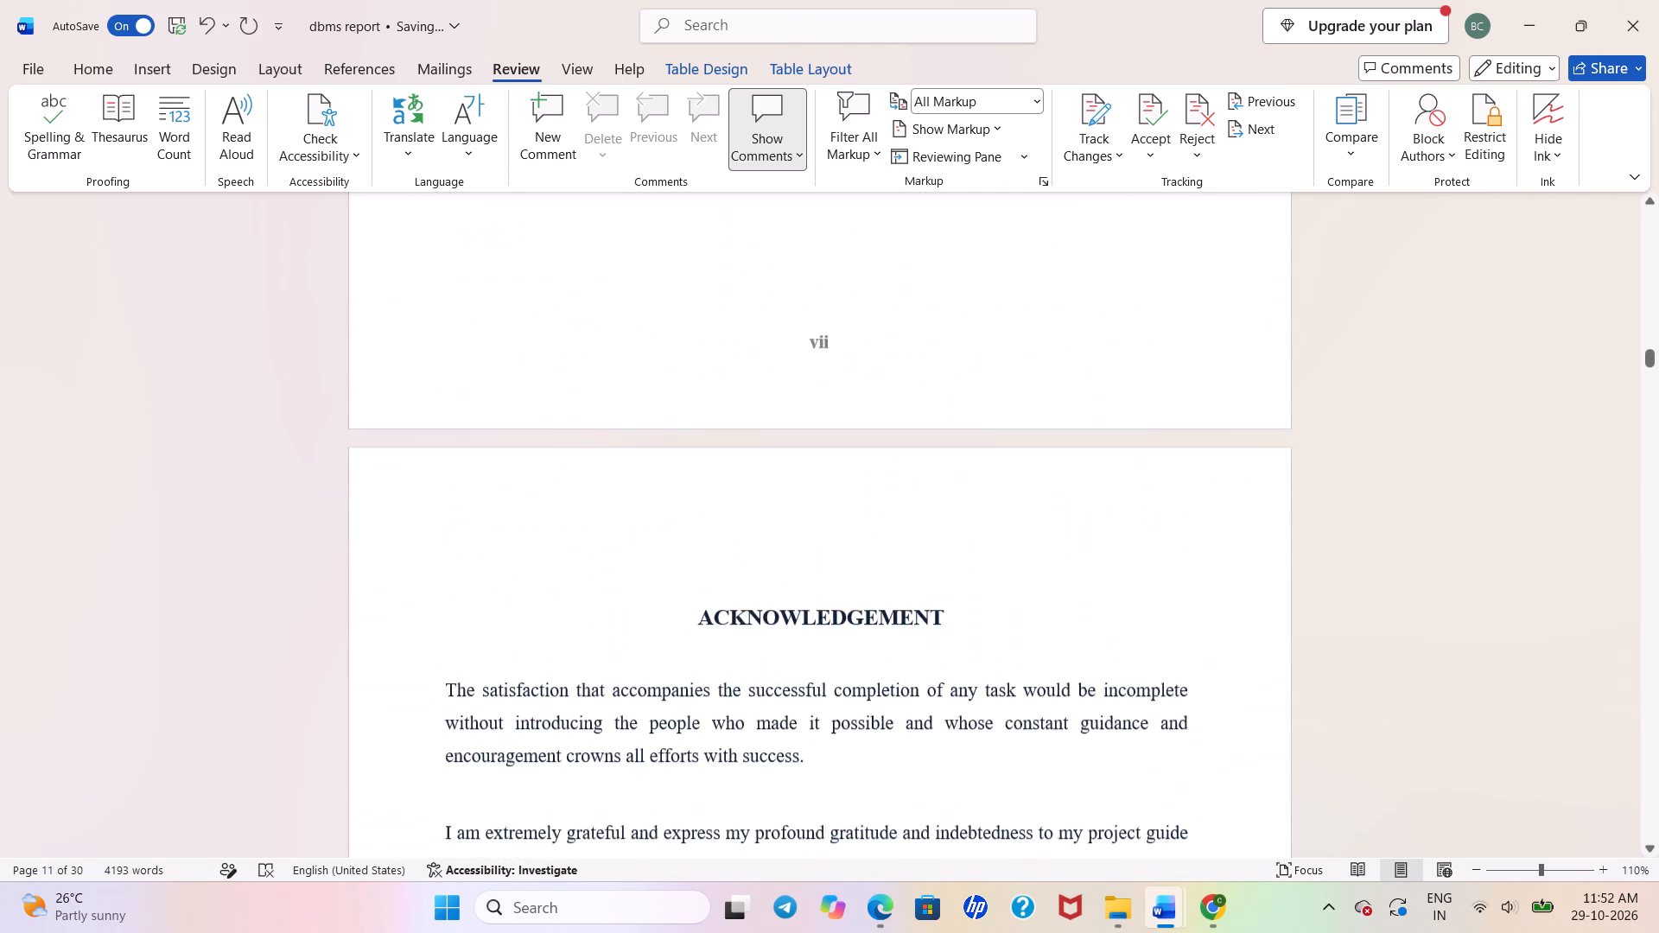
pyautogui.scroll(20, 528, 348)
pyautogui.scroll(19, 528, 348)
pyautogui.scroll(-4, 516, 336)
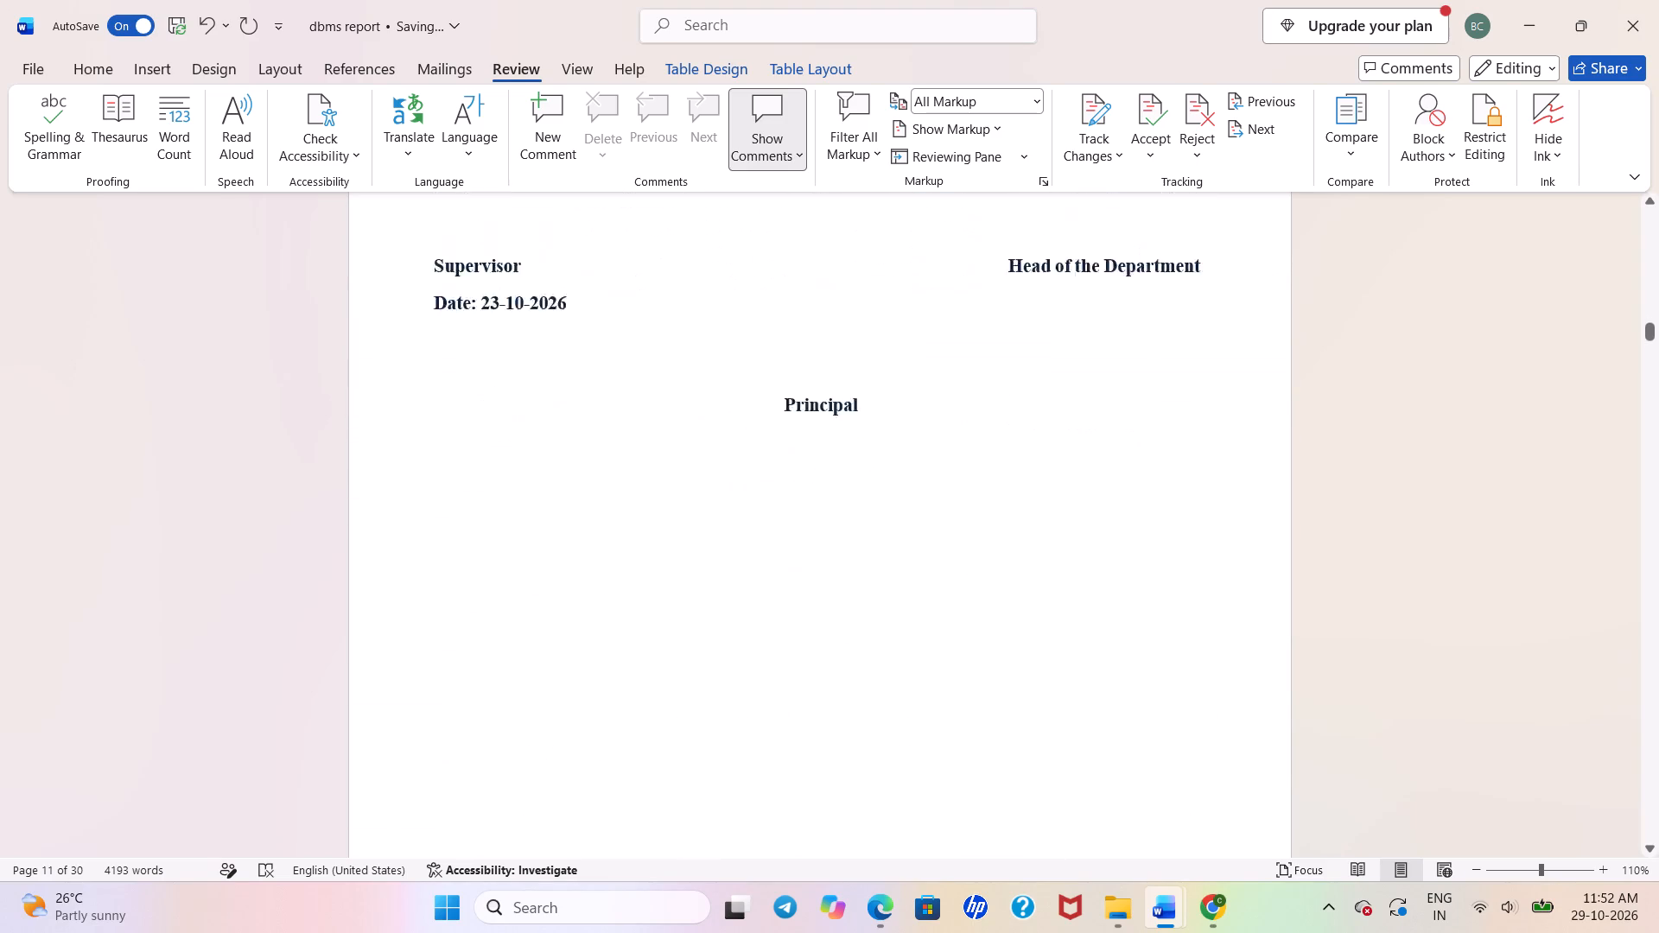
pyautogui.scroll(-14, 517, 337)
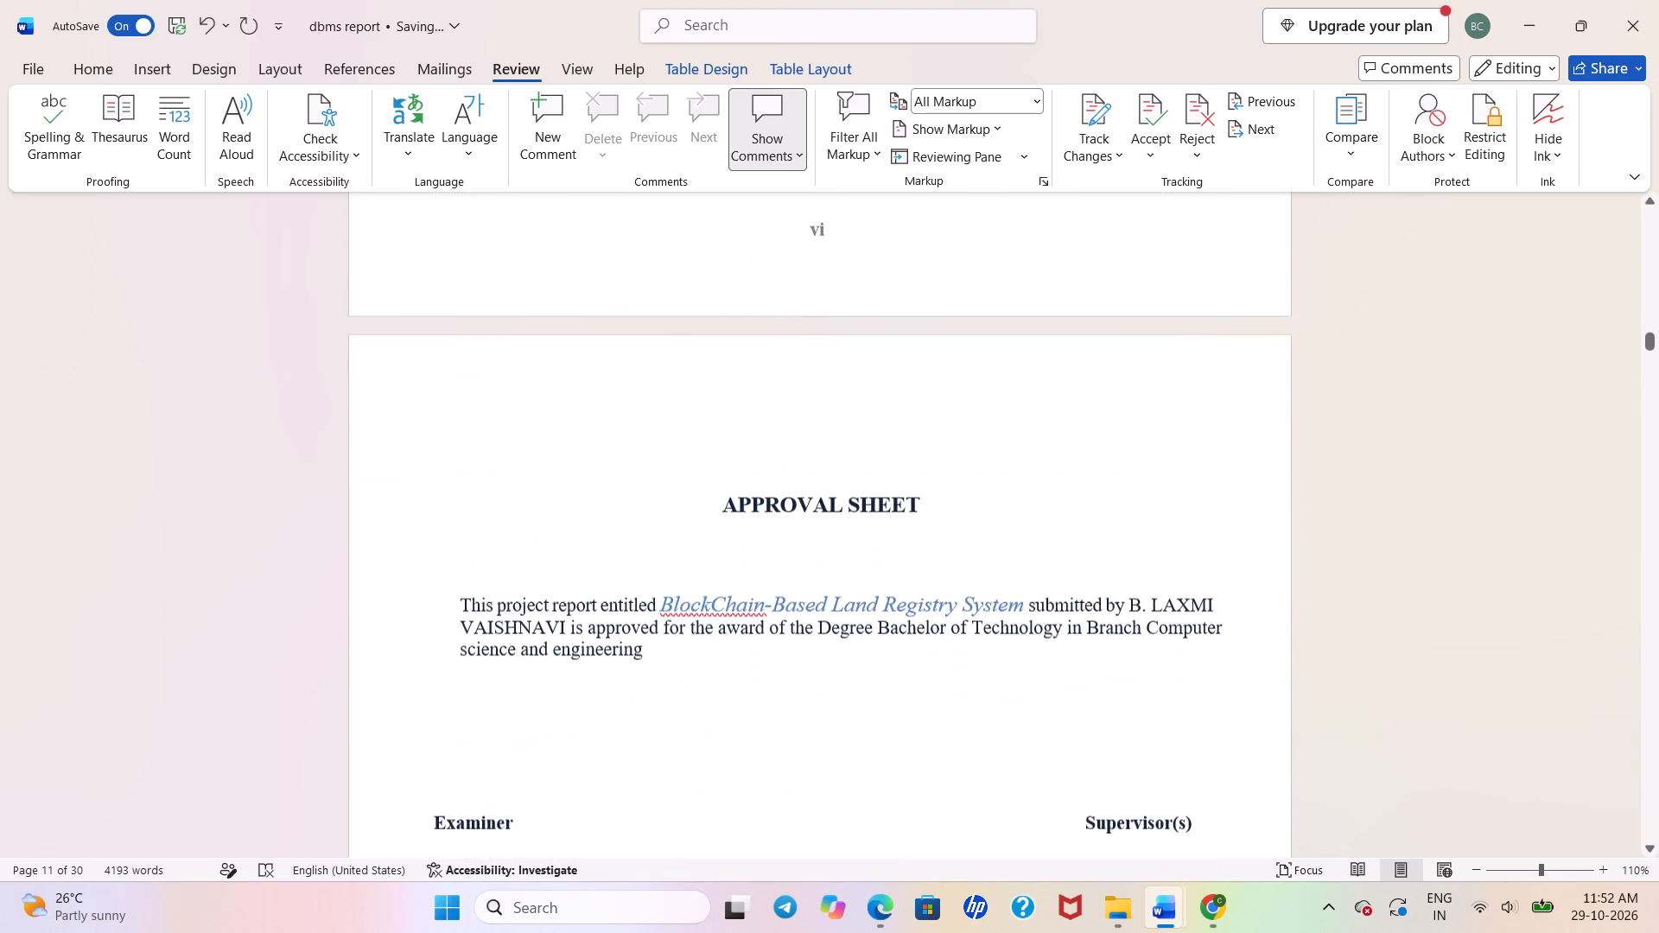
pyautogui.scroll(20, 517, 337)
pyautogui.scroll(17, 517, 337)
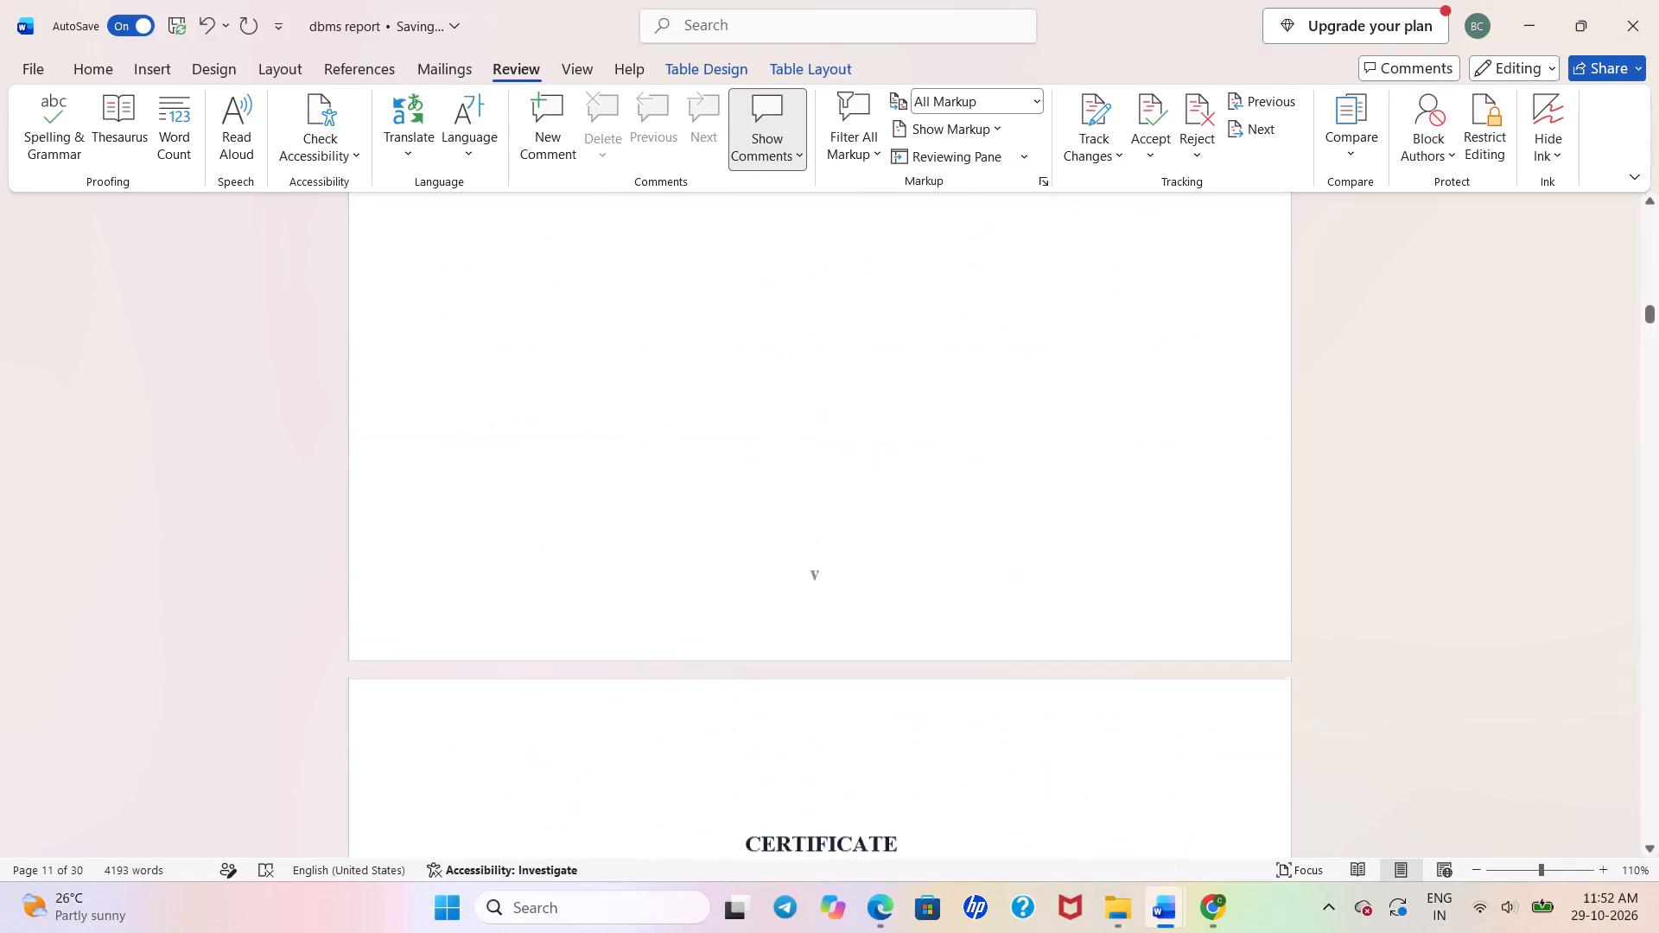
pyautogui.scroll(20, 519, 333)
pyautogui.scroll(20, 519, 333)
pyautogui.scroll(4, 519, 333)
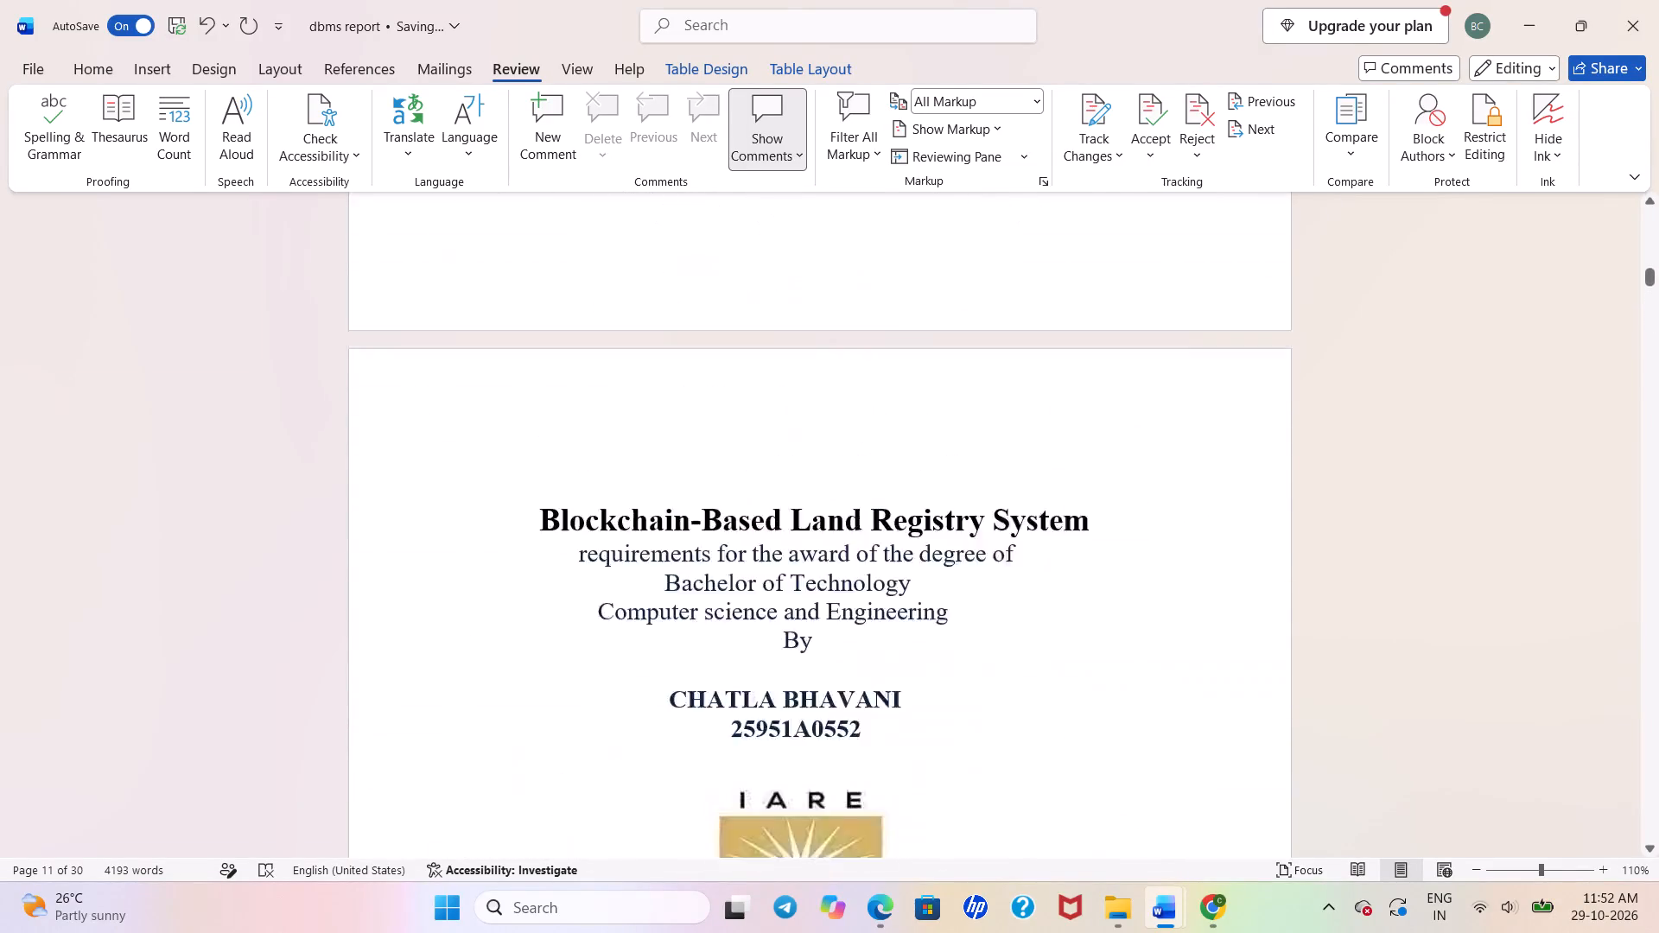
pyautogui.scroll(20, 296, 308)
pyautogui.scroll(20, 296, 308)
pyautogui.scroll(4, 296, 308)
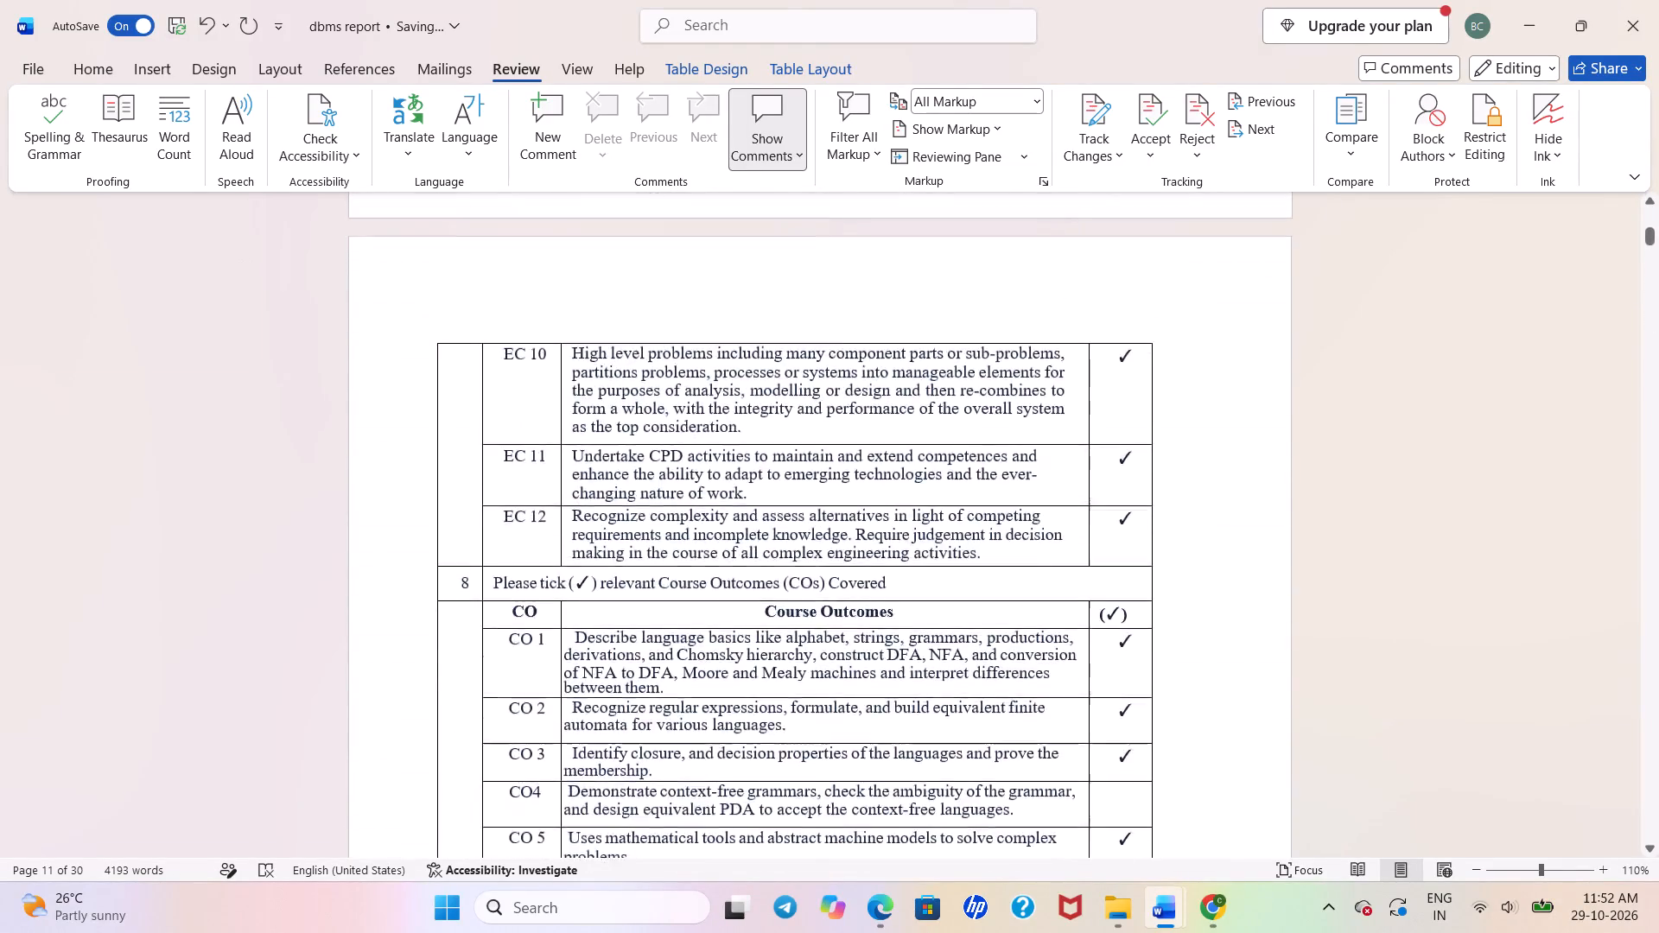
pyautogui.scroll(20, 243, 254)
pyautogui.scroll(12, 243, 254)
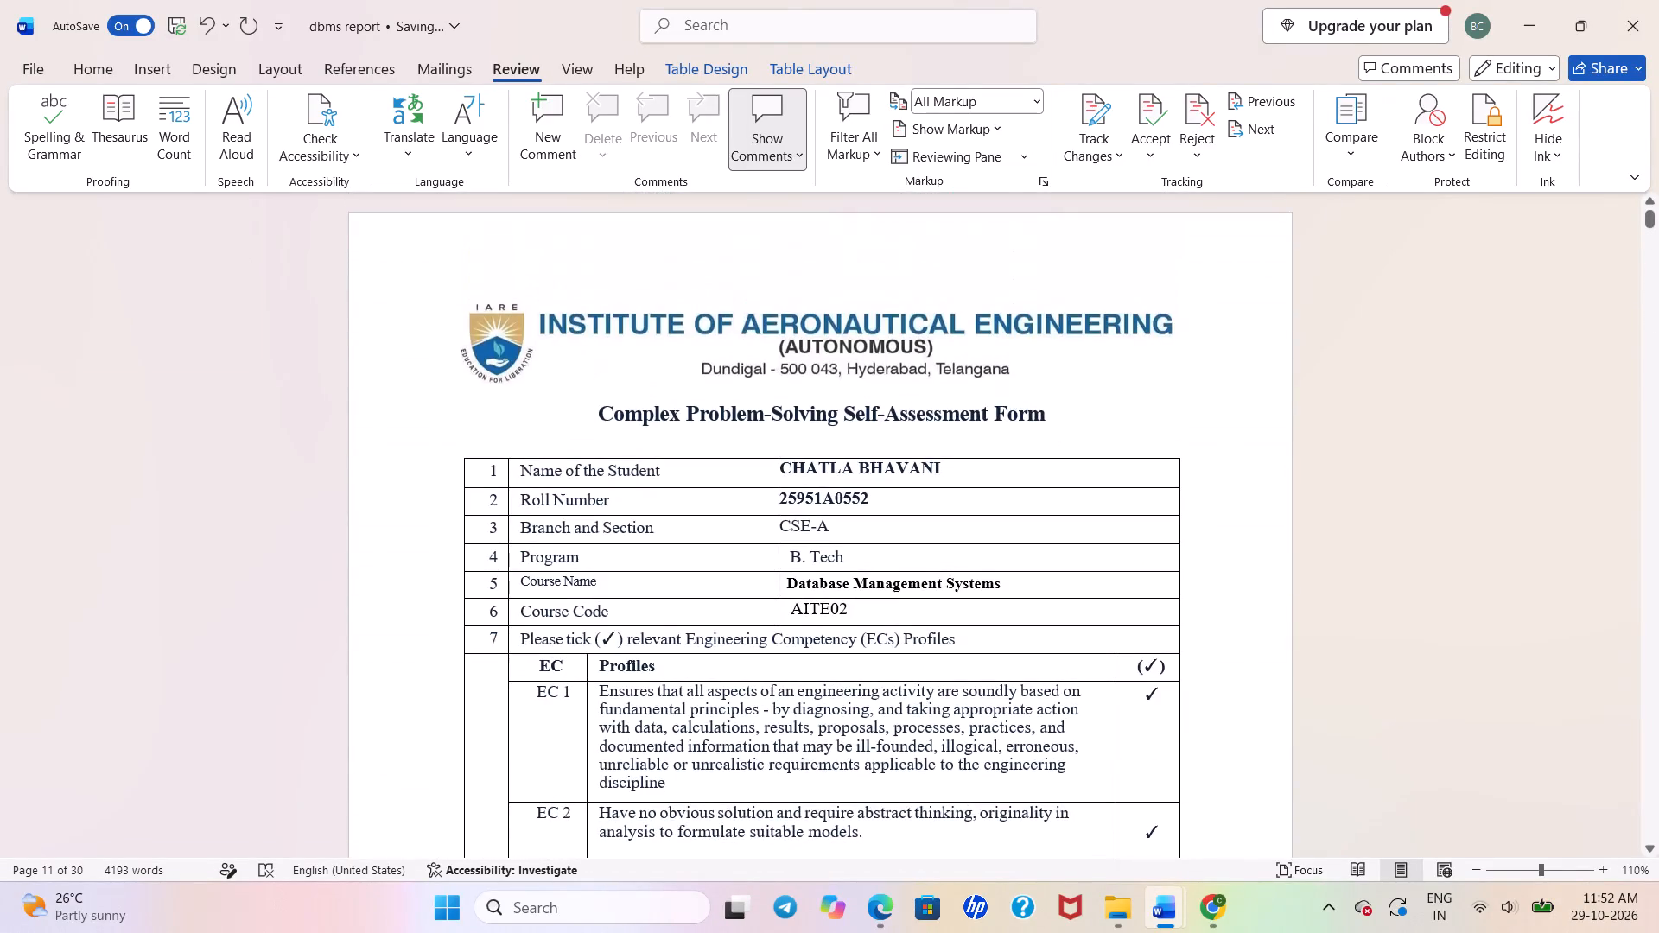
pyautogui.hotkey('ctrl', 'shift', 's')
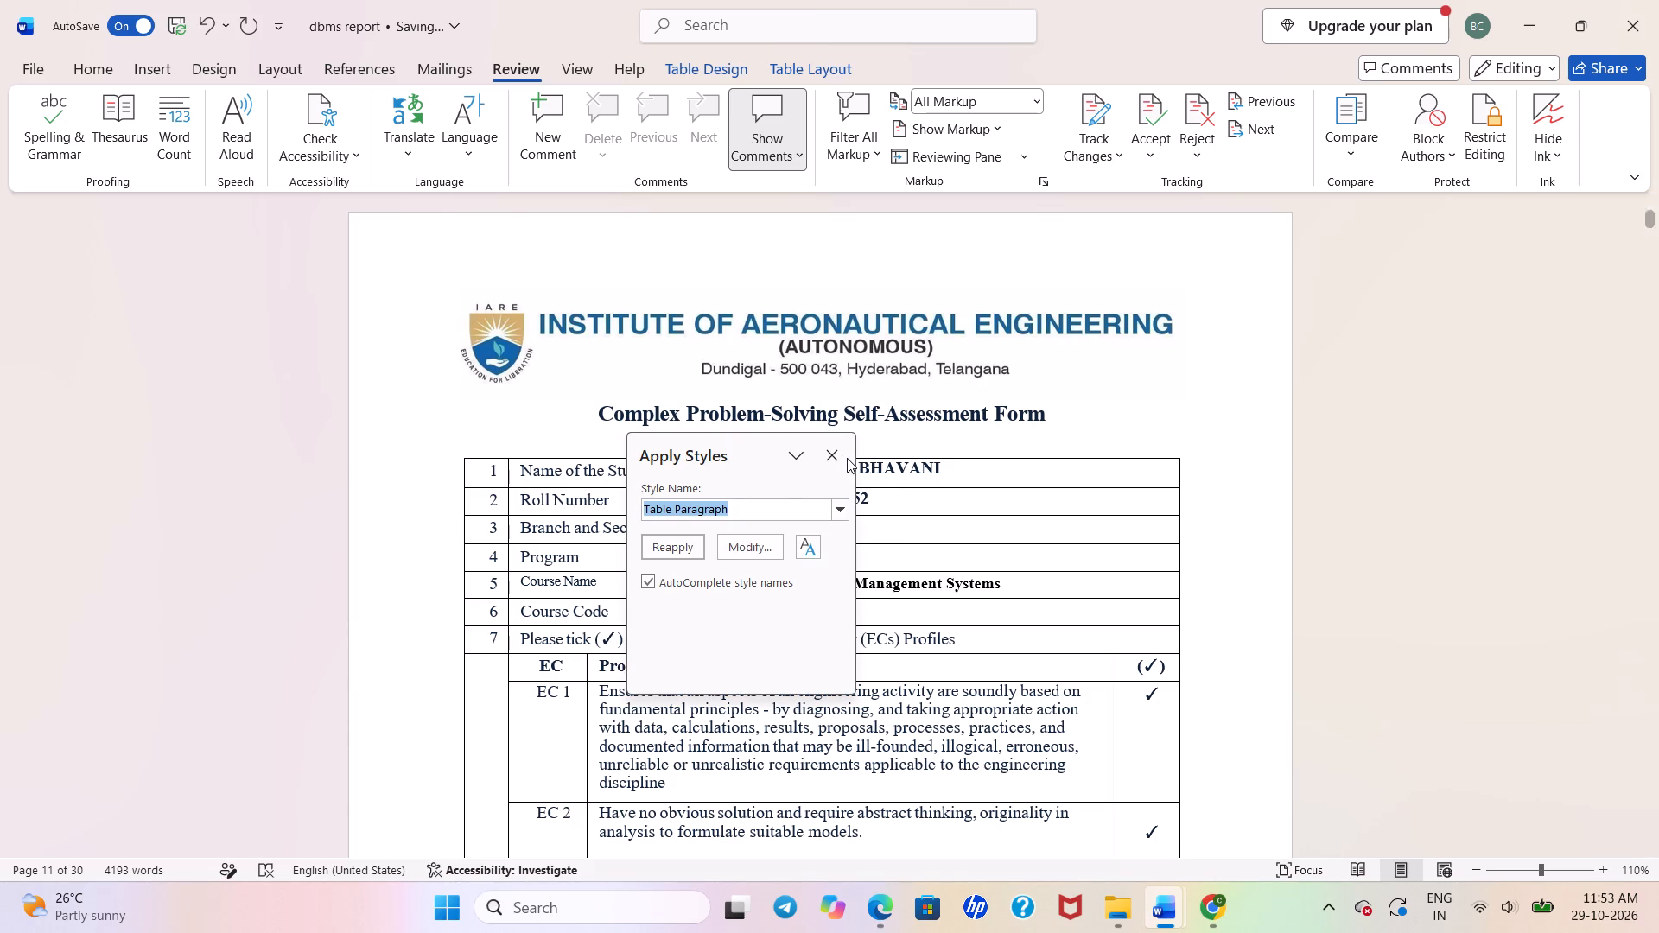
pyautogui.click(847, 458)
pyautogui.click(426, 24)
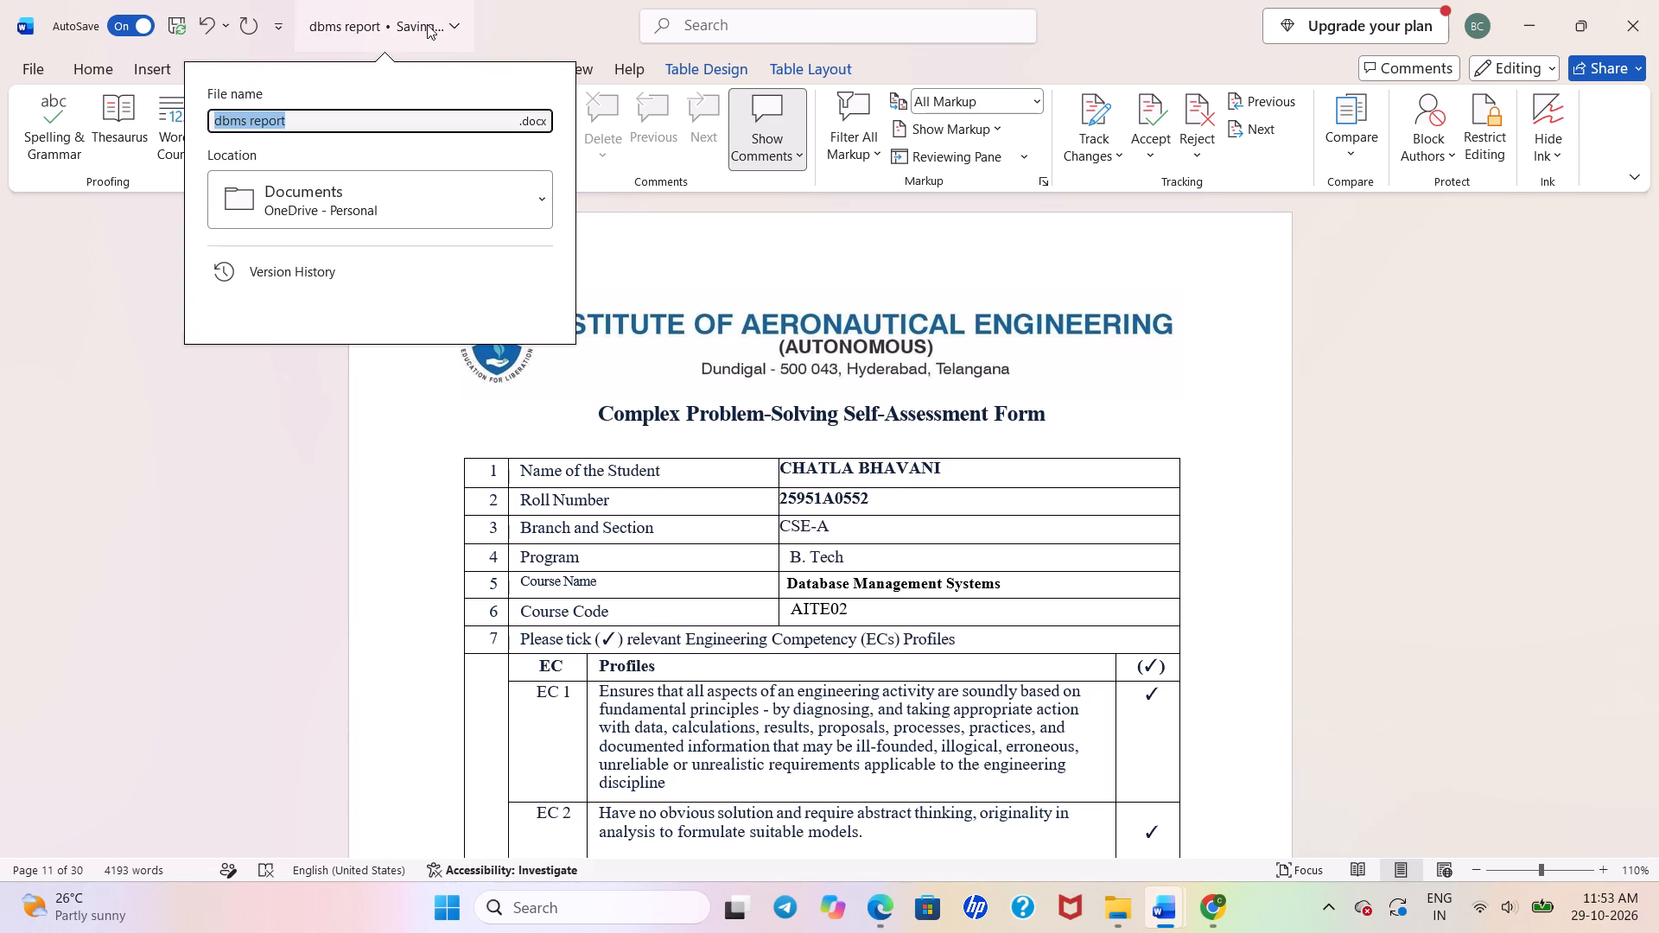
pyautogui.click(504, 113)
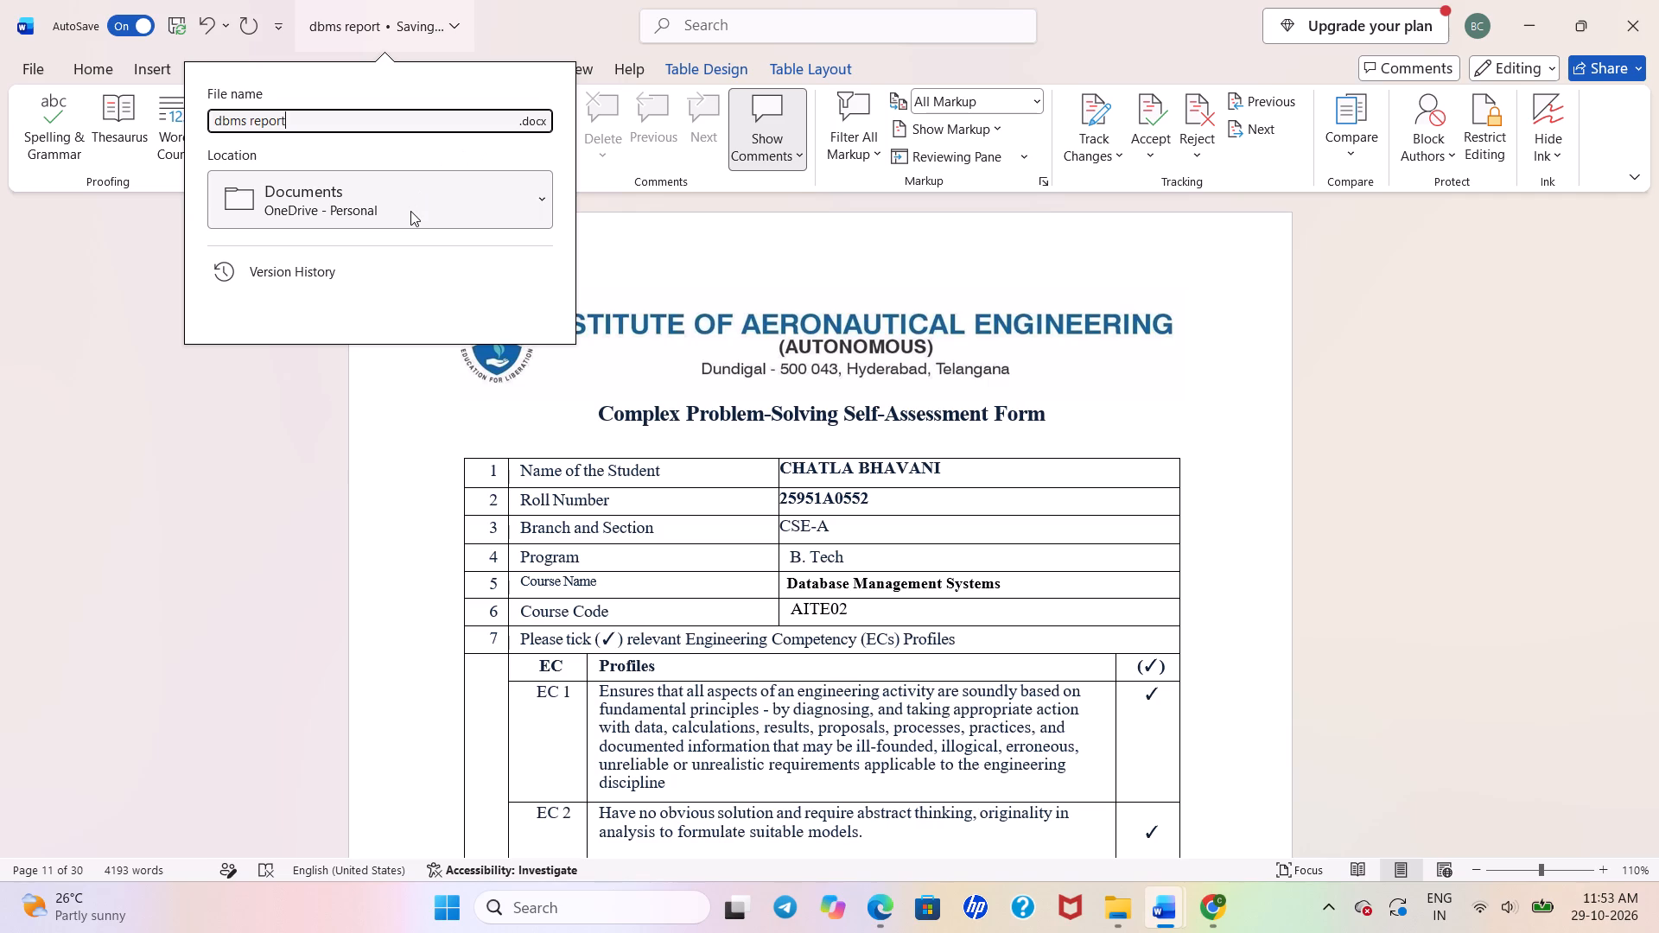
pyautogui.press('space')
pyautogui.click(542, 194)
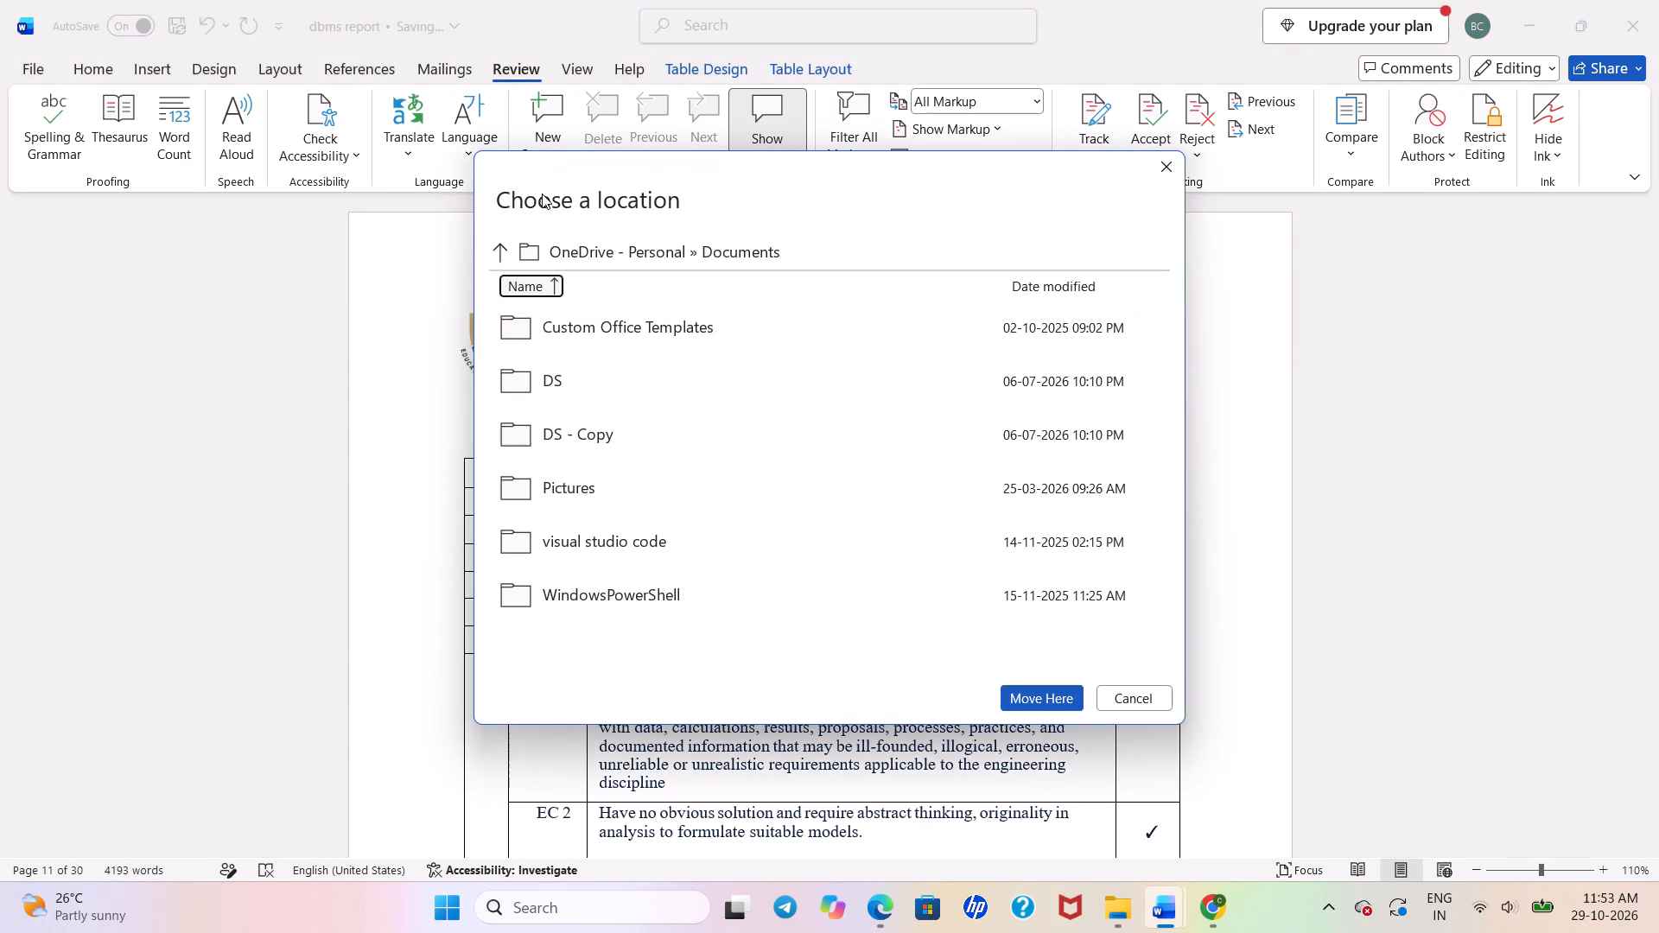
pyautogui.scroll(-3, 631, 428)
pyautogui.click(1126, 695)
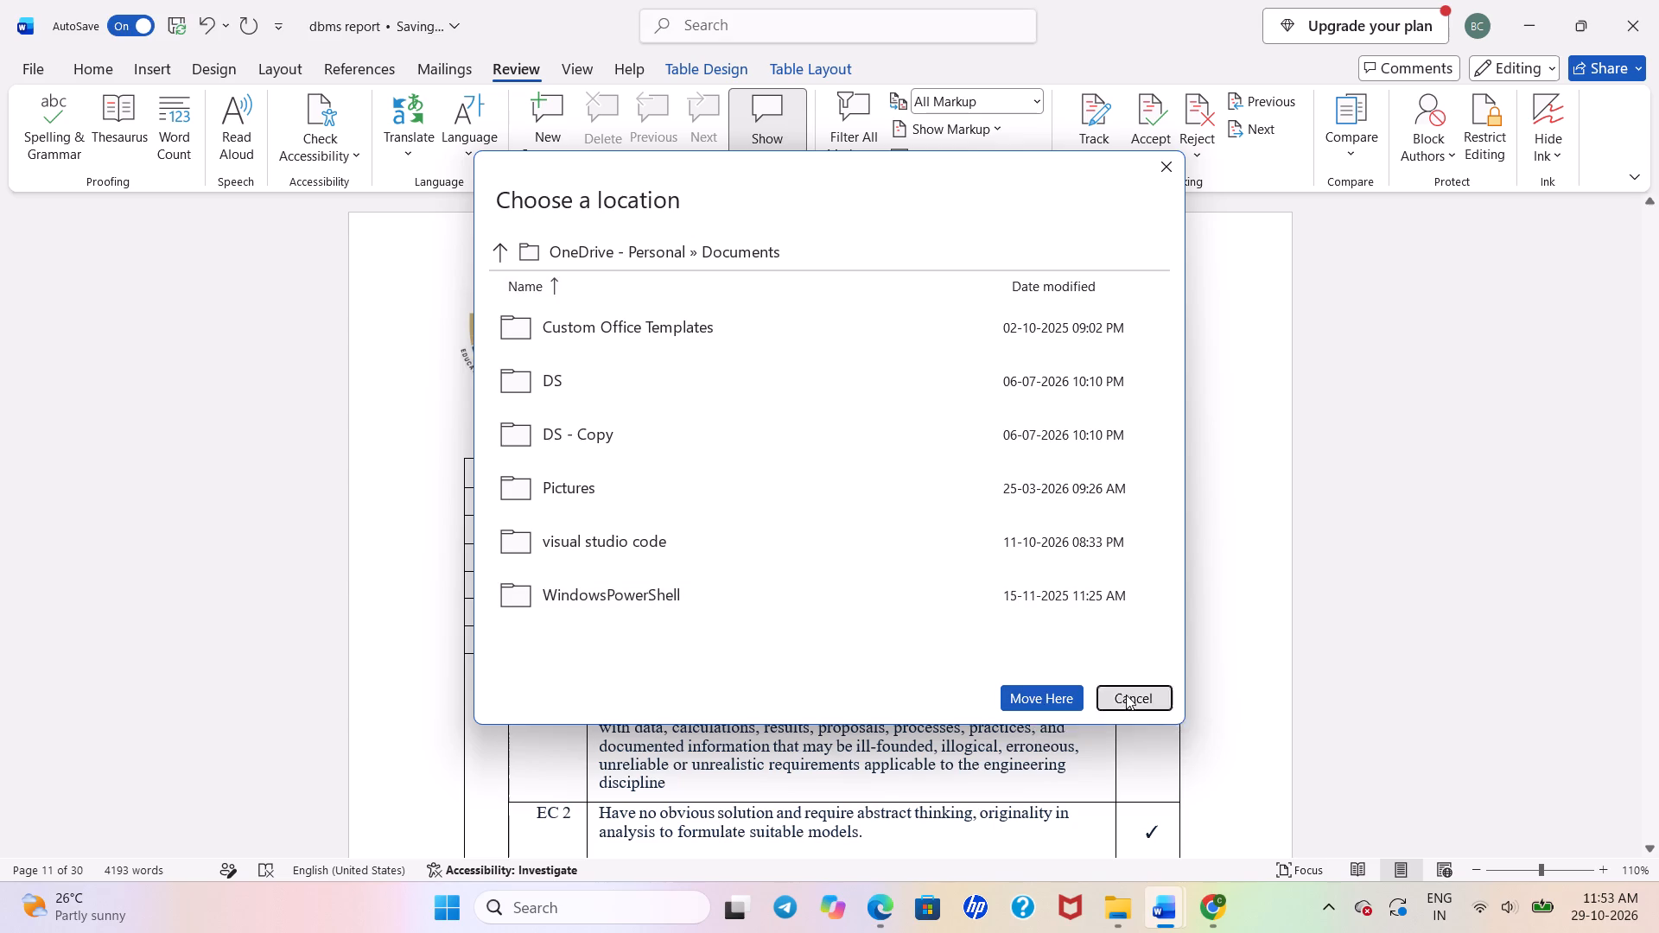
# Rename the report file as "dbms report FINAL AAT 2", keeping its location in the OneDrive Documents folder.
pyautogui.click(462, 29)
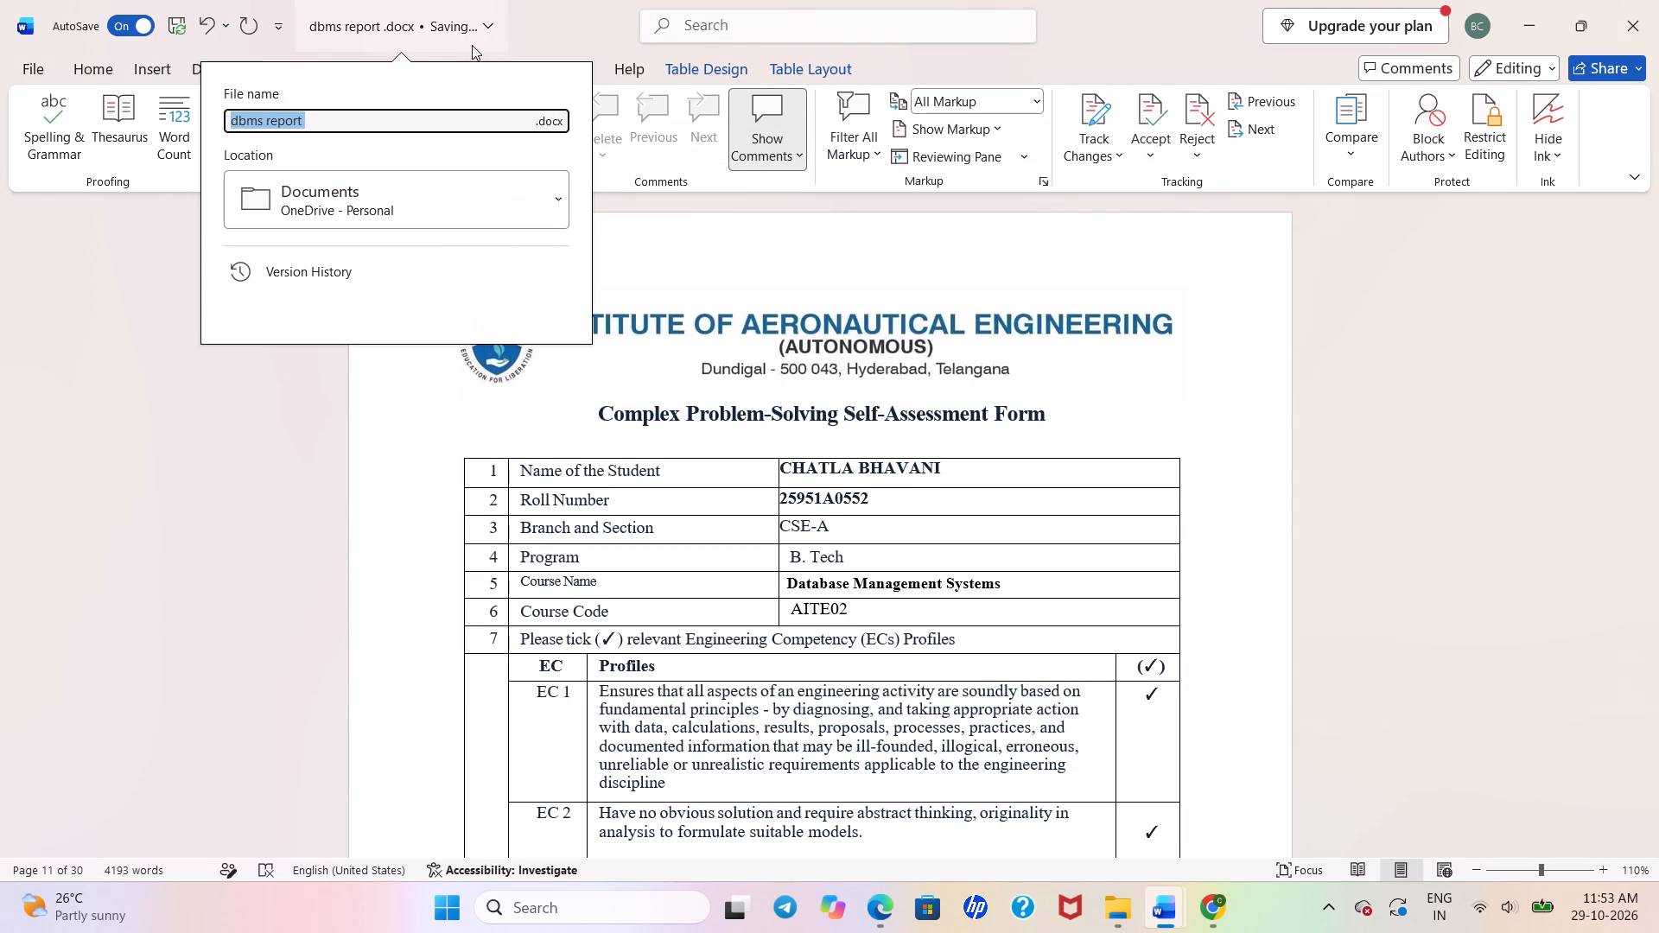
pyautogui.click(383, 133)
pyautogui.click(375, 117)
pyautogui.press('space')
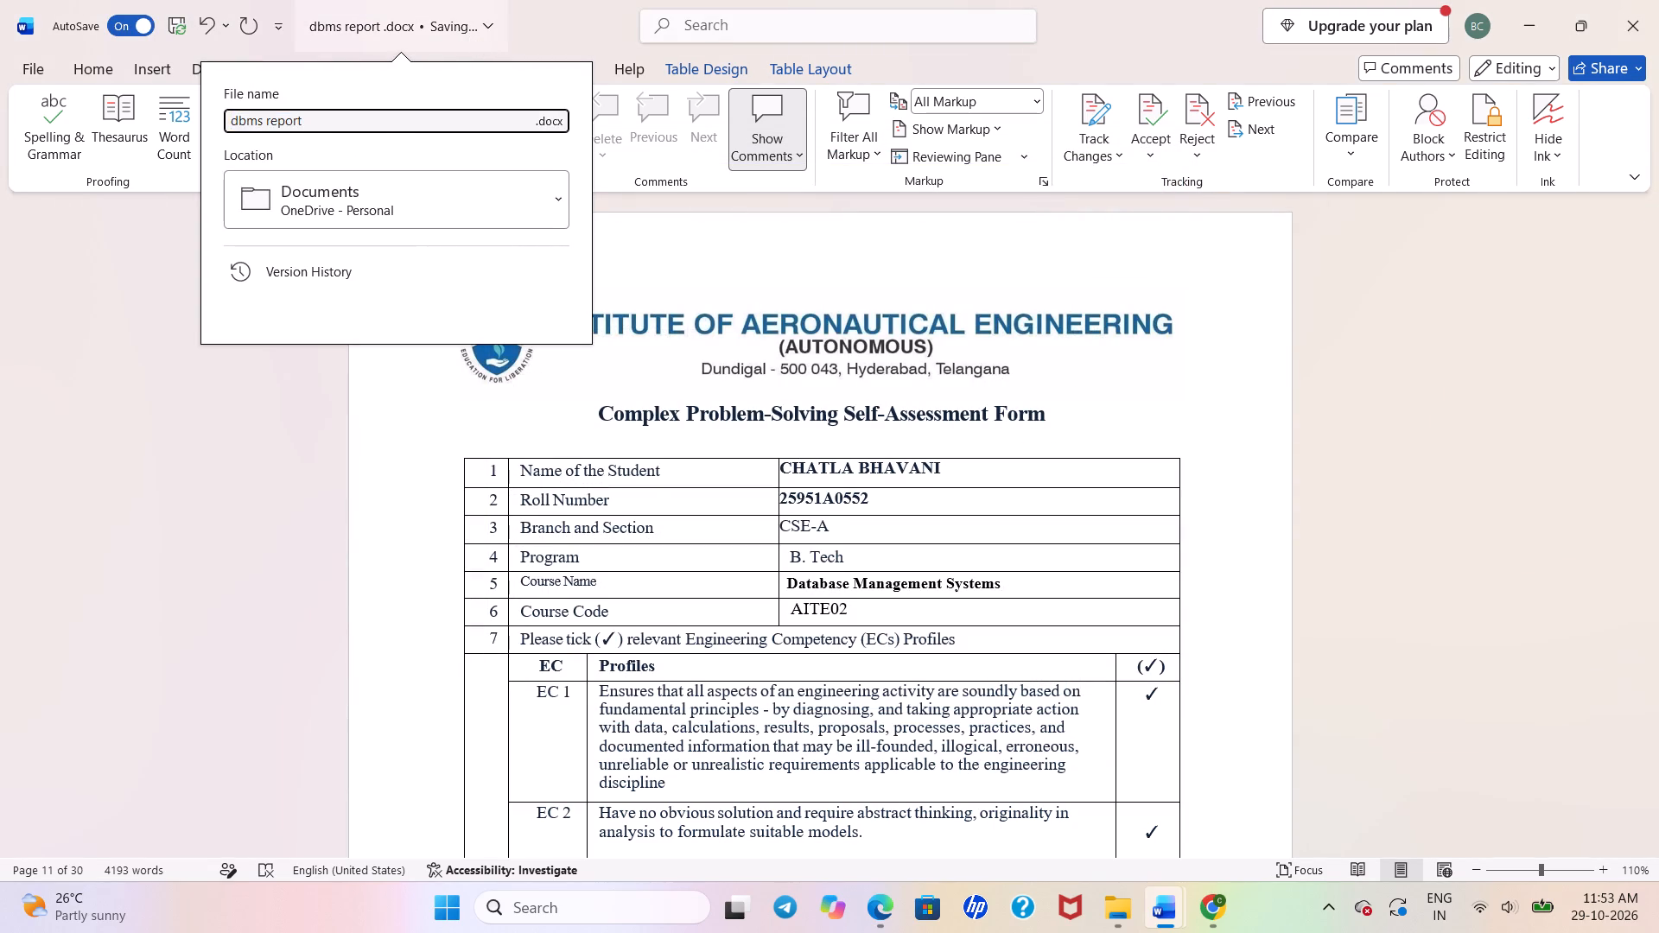
pyautogui.write('FINAL A')
pyautogui.write('TT')
pyautogui.press('BackSpace')
pyautogui.press('BackSpace')
pyautogui.write('AT 2')
pyautogui.press('Return')
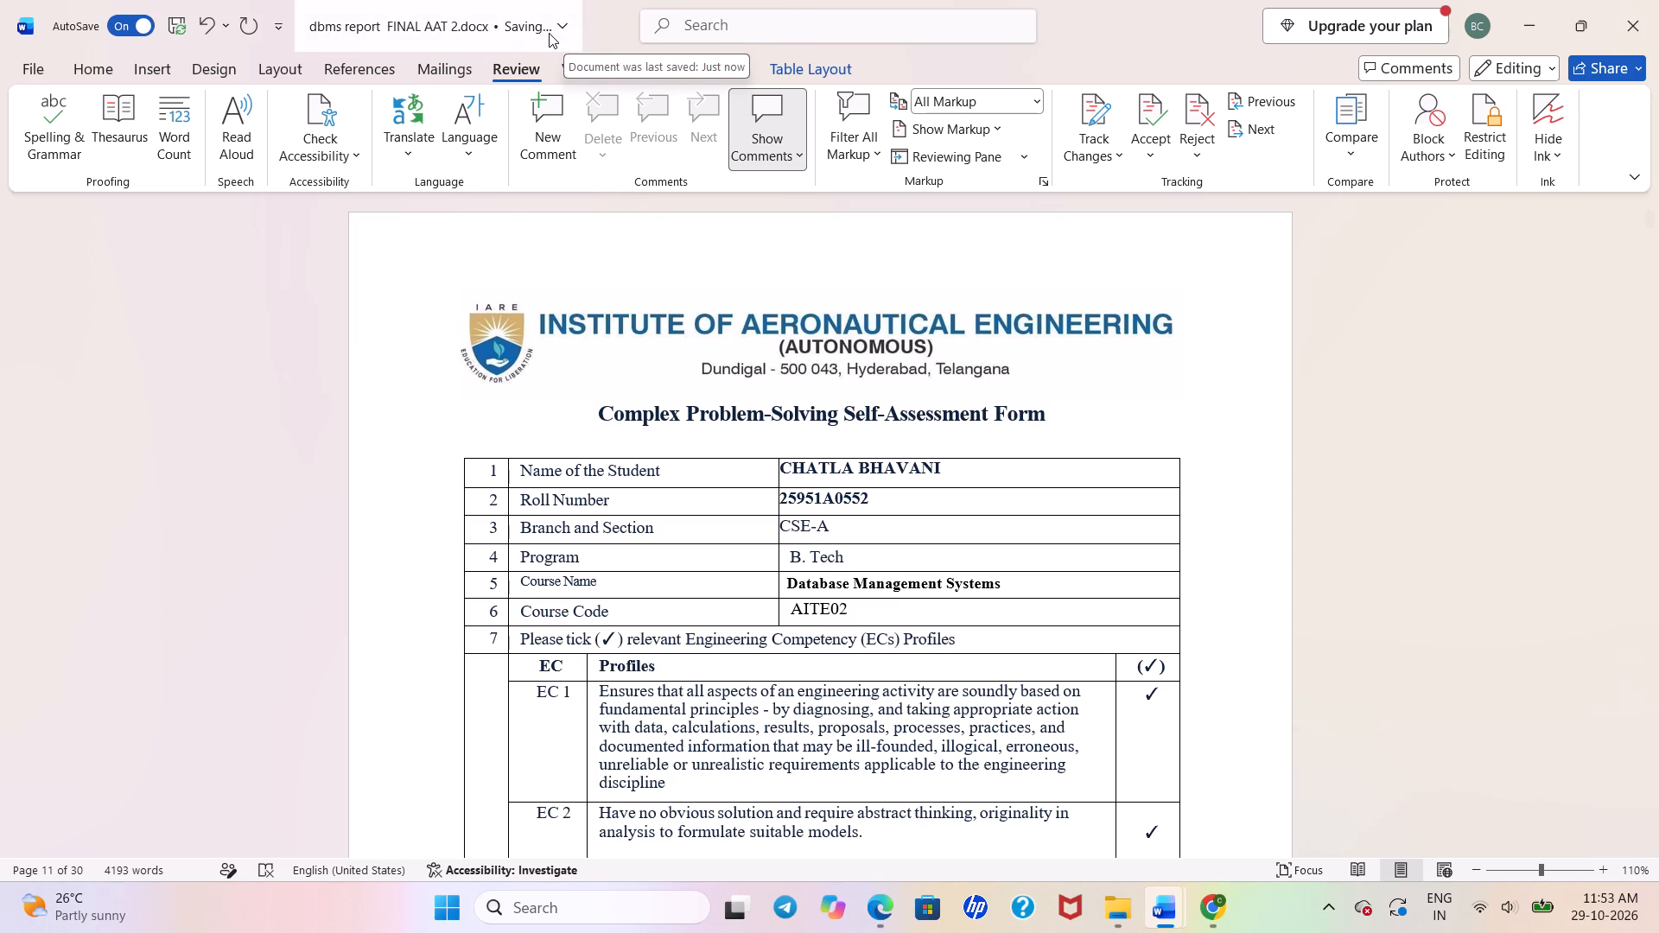
# Open the backstage view with the file management options for the report.
pyautogui.scroll(4, 552, 33)
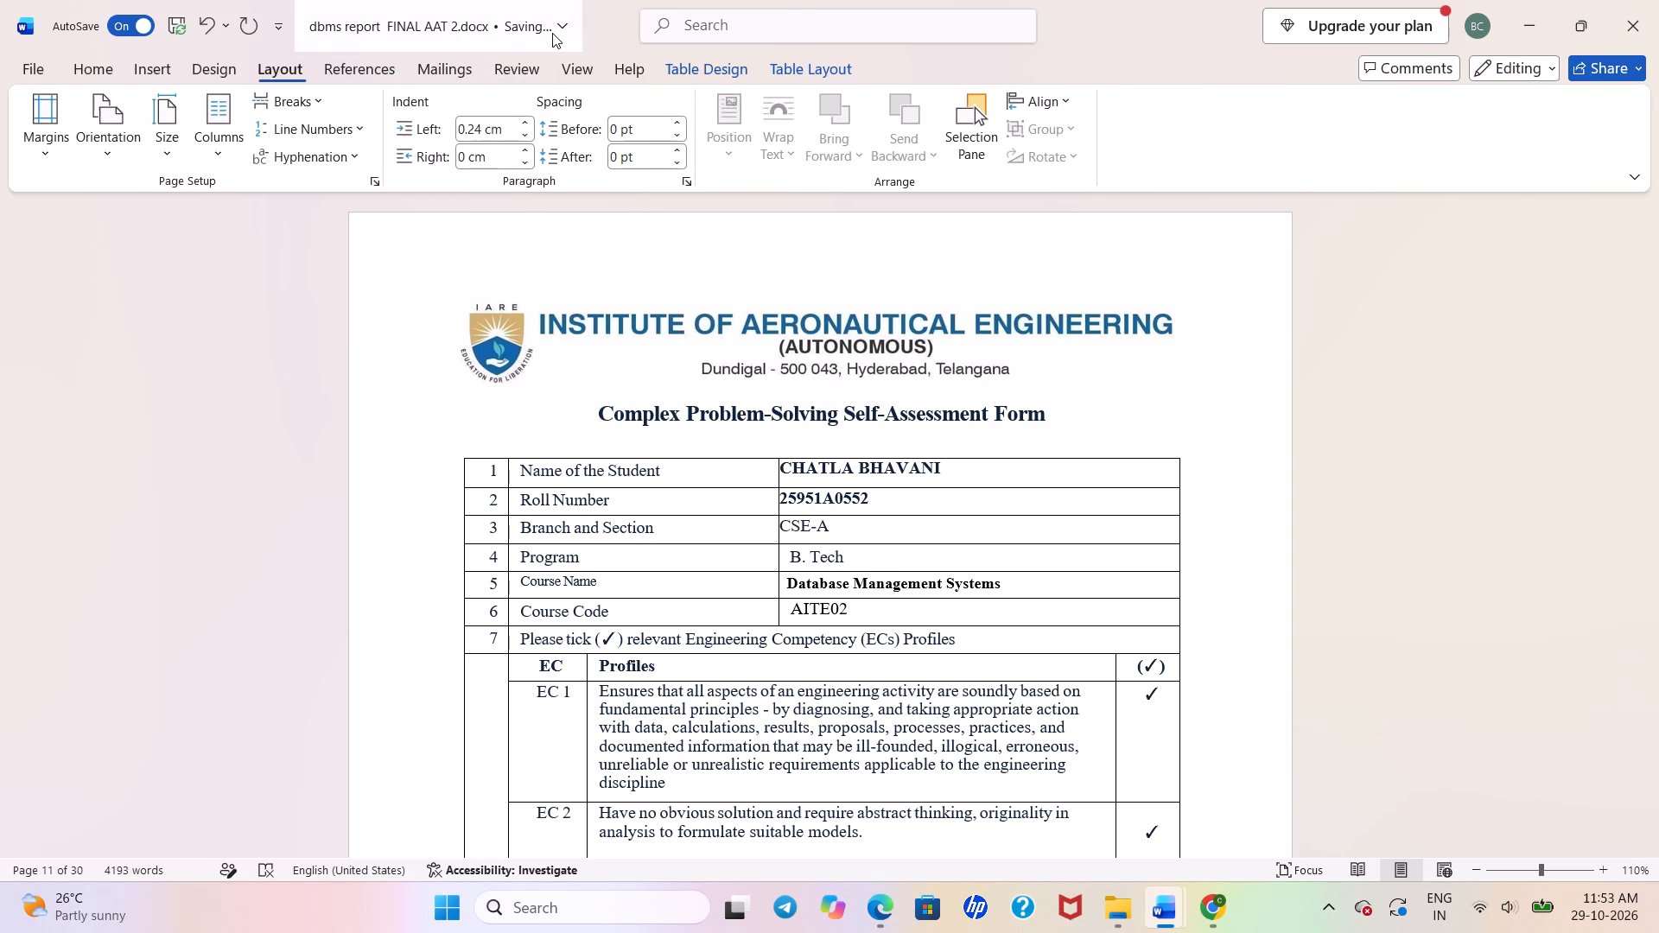
pyautogui.scroll(3, 552, 33)
pyautogui.click(0, 74)
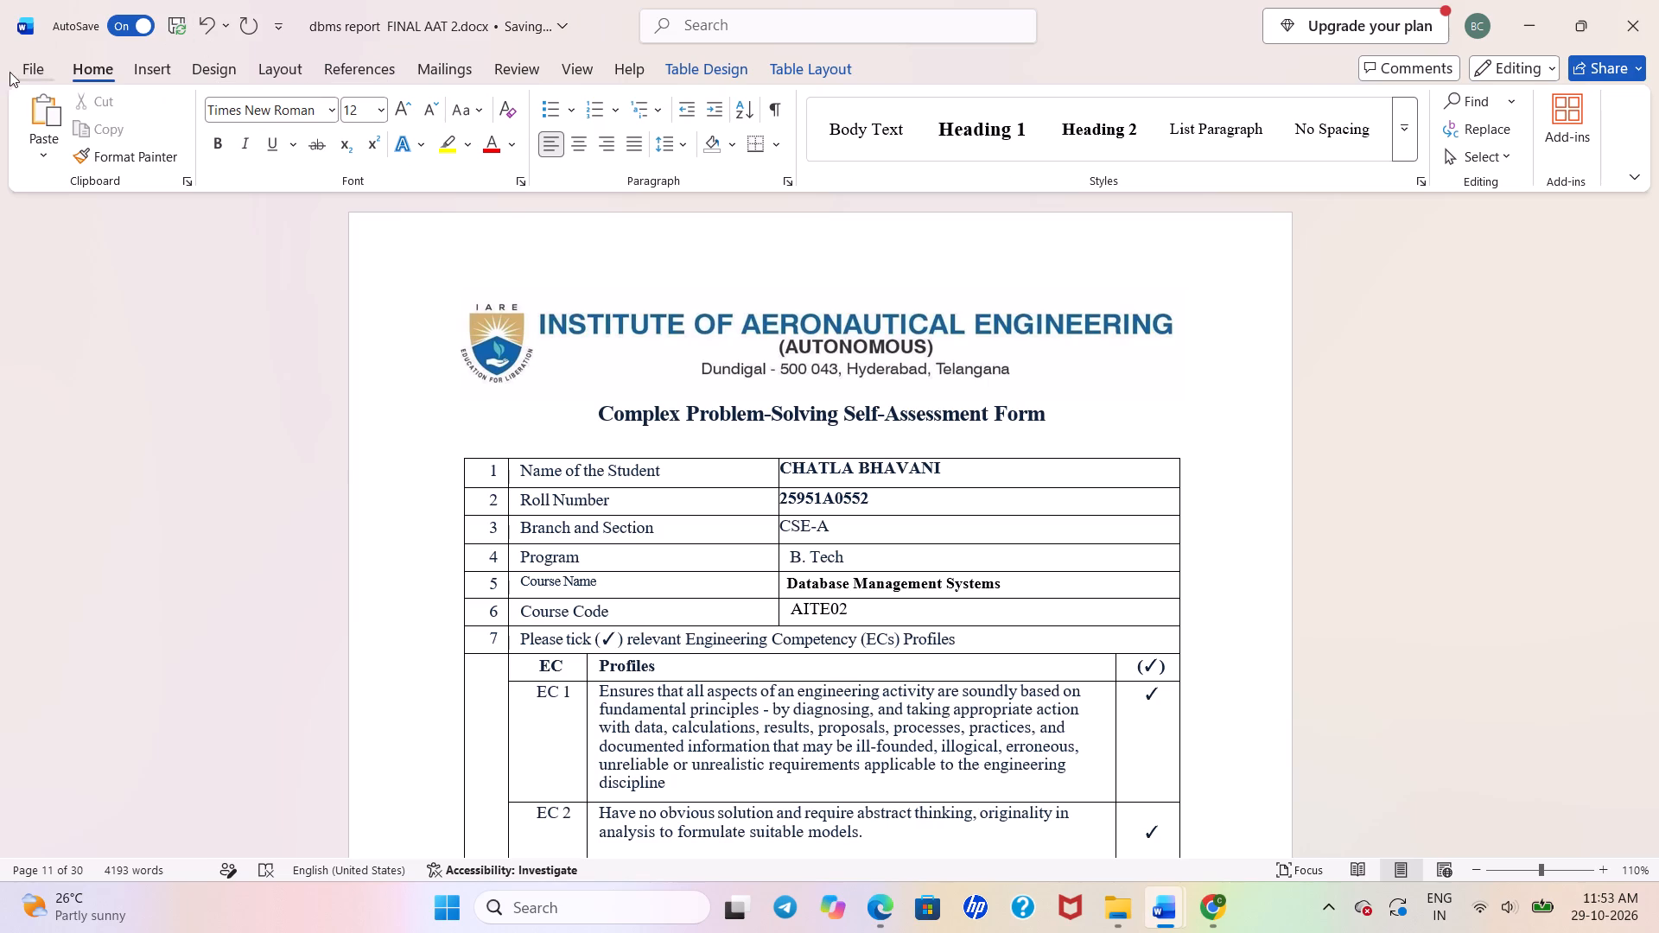
pyautogui.click(19, 71)
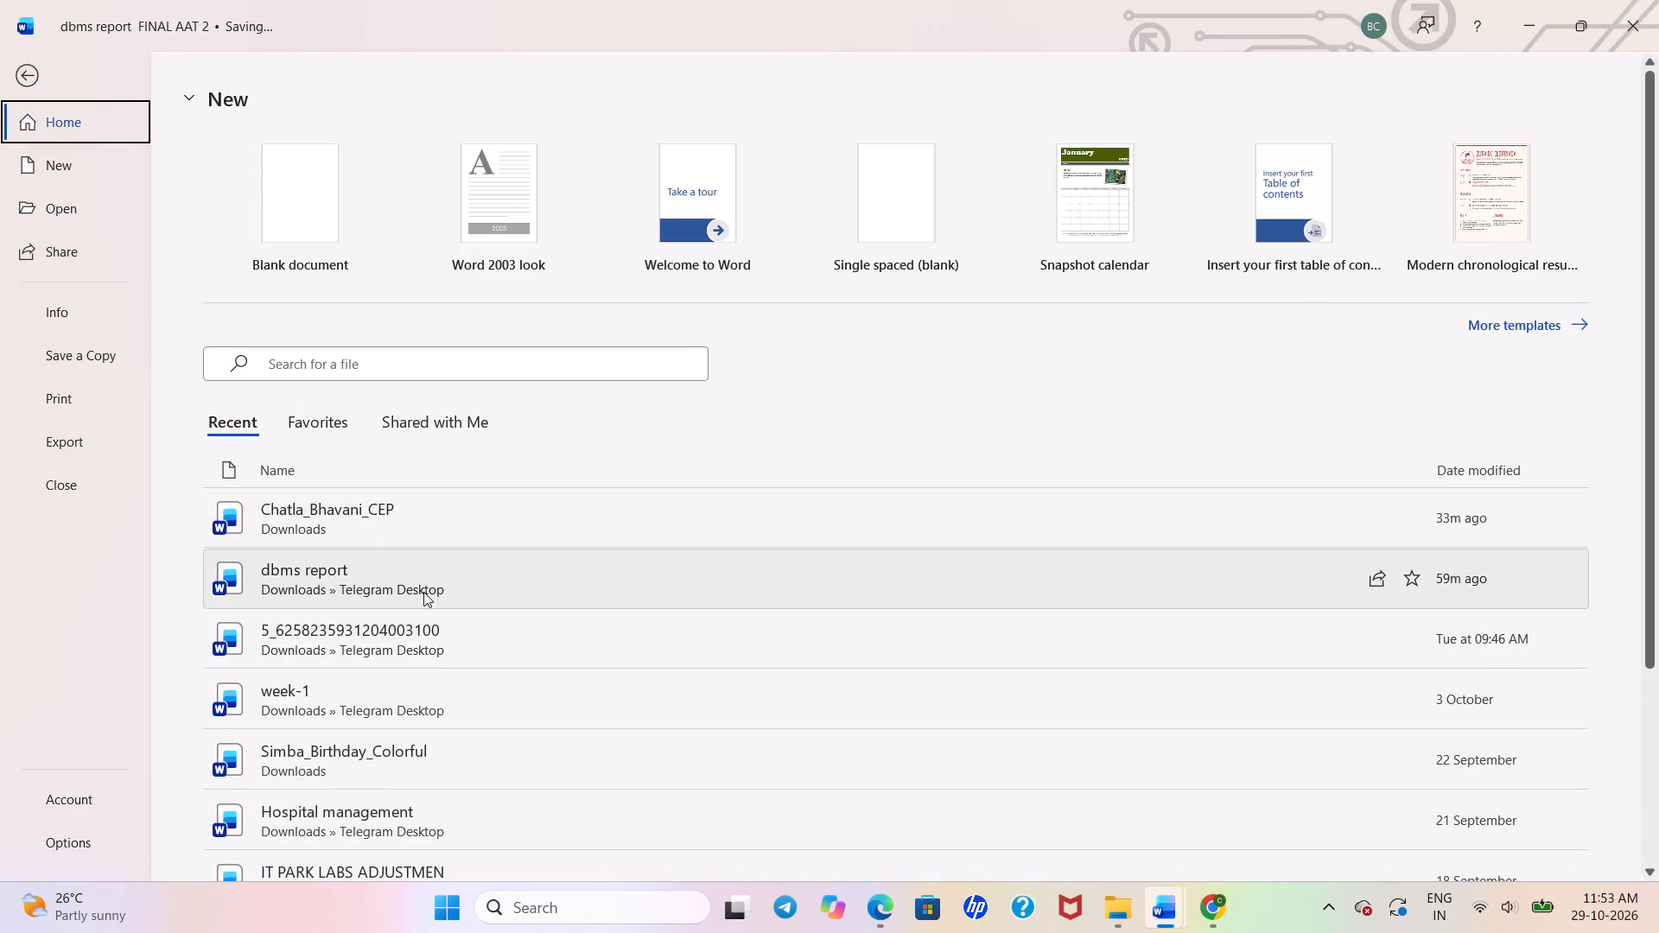
# Open the original "dbms report" from the Telegram Desktop downloads folder and check its opening pages up to the self-assessment form.
pyautogui.click(423, 587)
pyautogui.scroll(5, 537, 296)
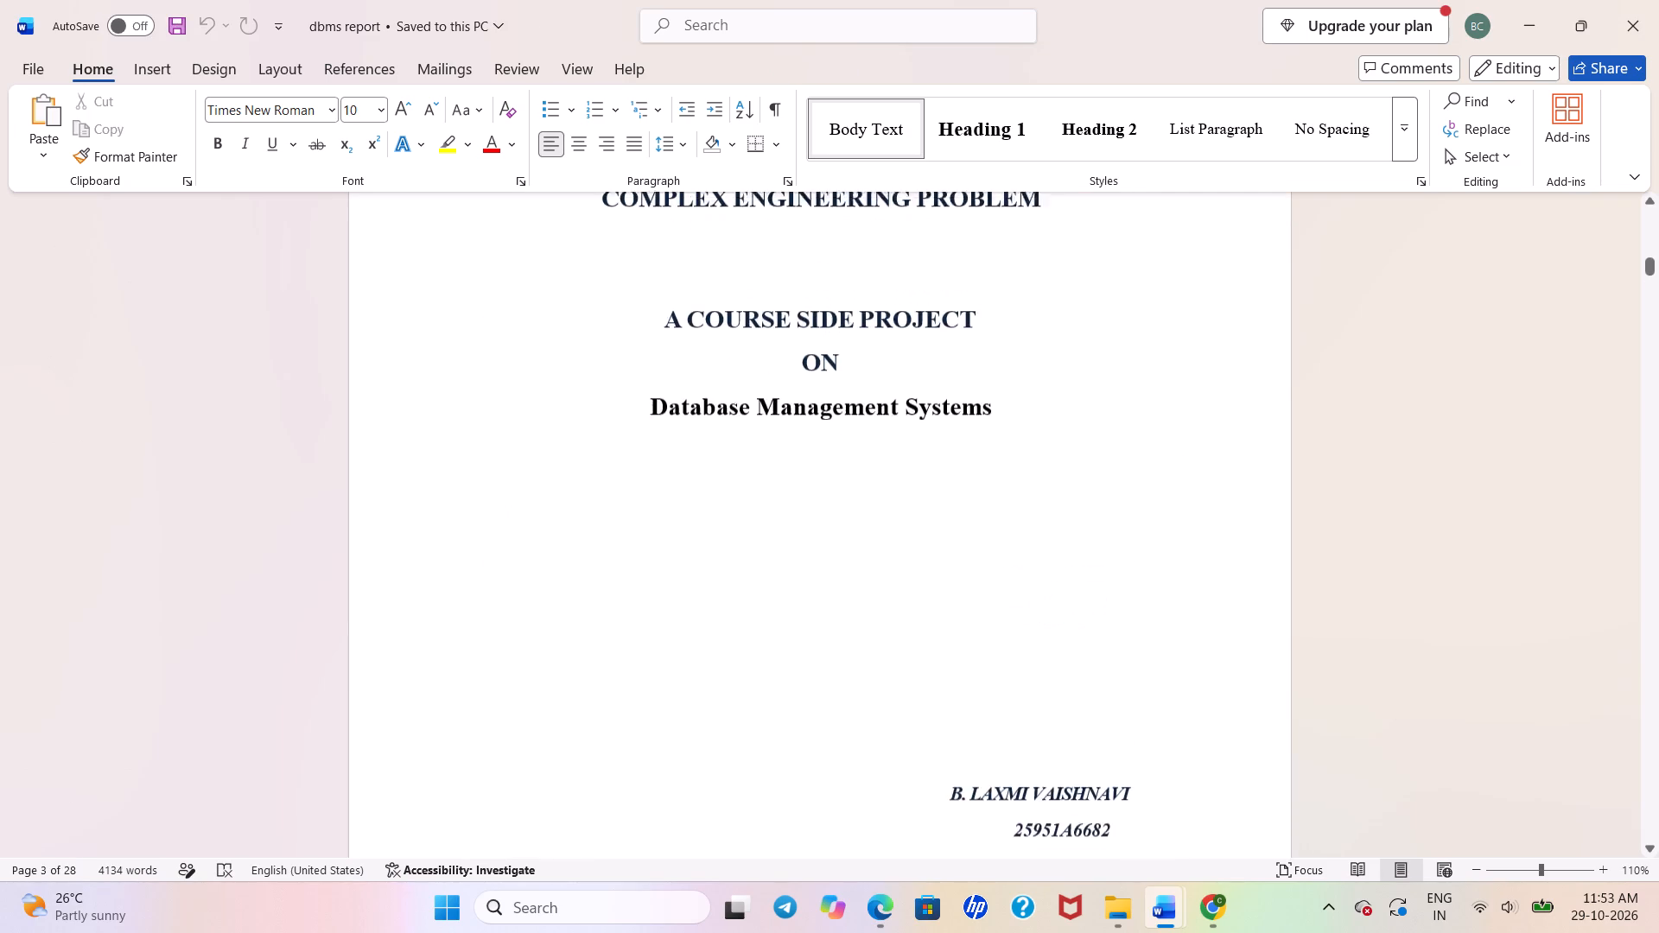
pyautogui.scroll(4, 658, 388)
pyautogui.scroll(18, 663, 388)
pyautogui.scroll(12, 677, 374)
pyautogui.scroll(20, 684, 368)
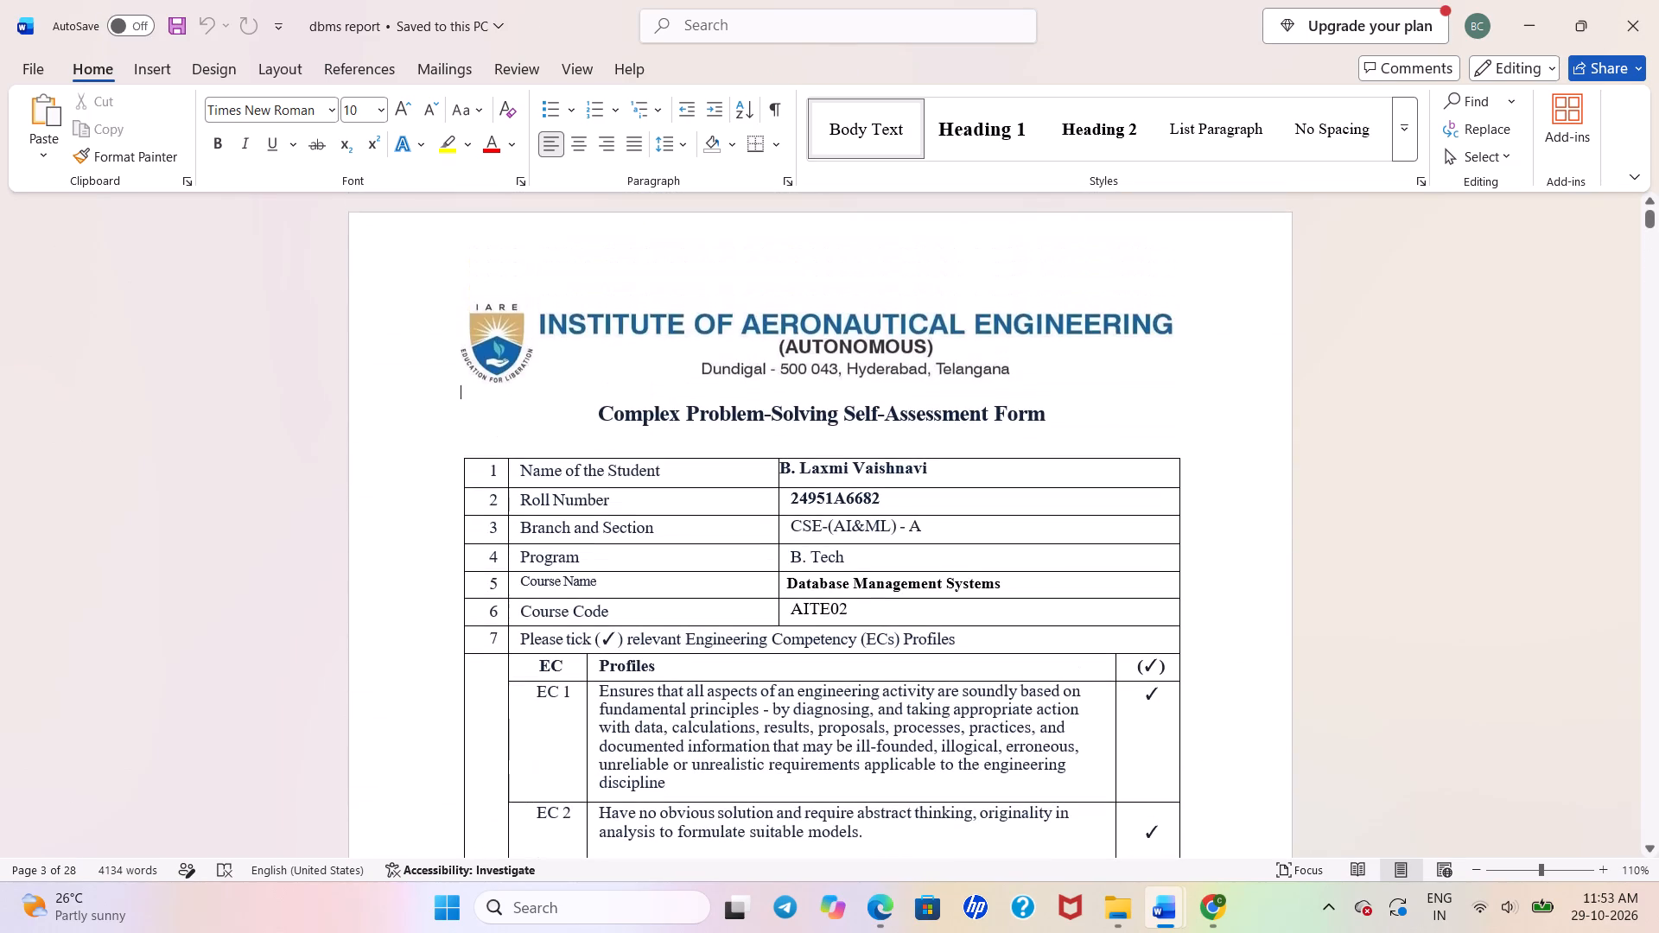
# Switch back to the "dbms report FINAL AAT 2" document stored in the OneDrive Documents folder.
pyautogui.click(31, 67)
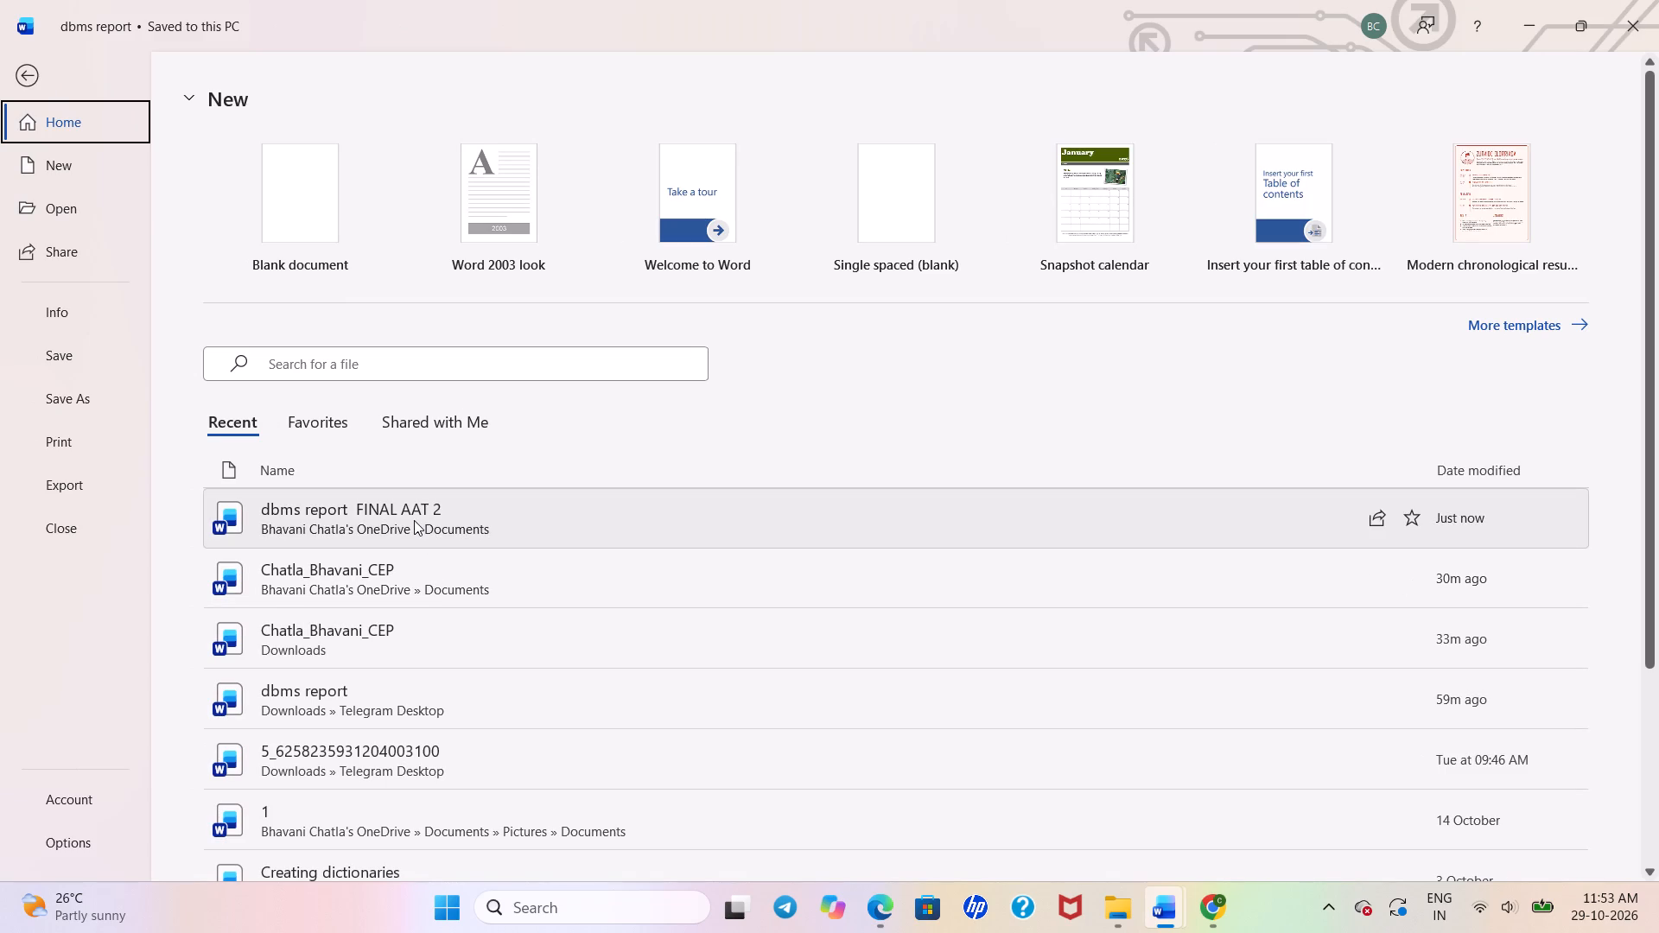
pyautogui.click(414, 520)
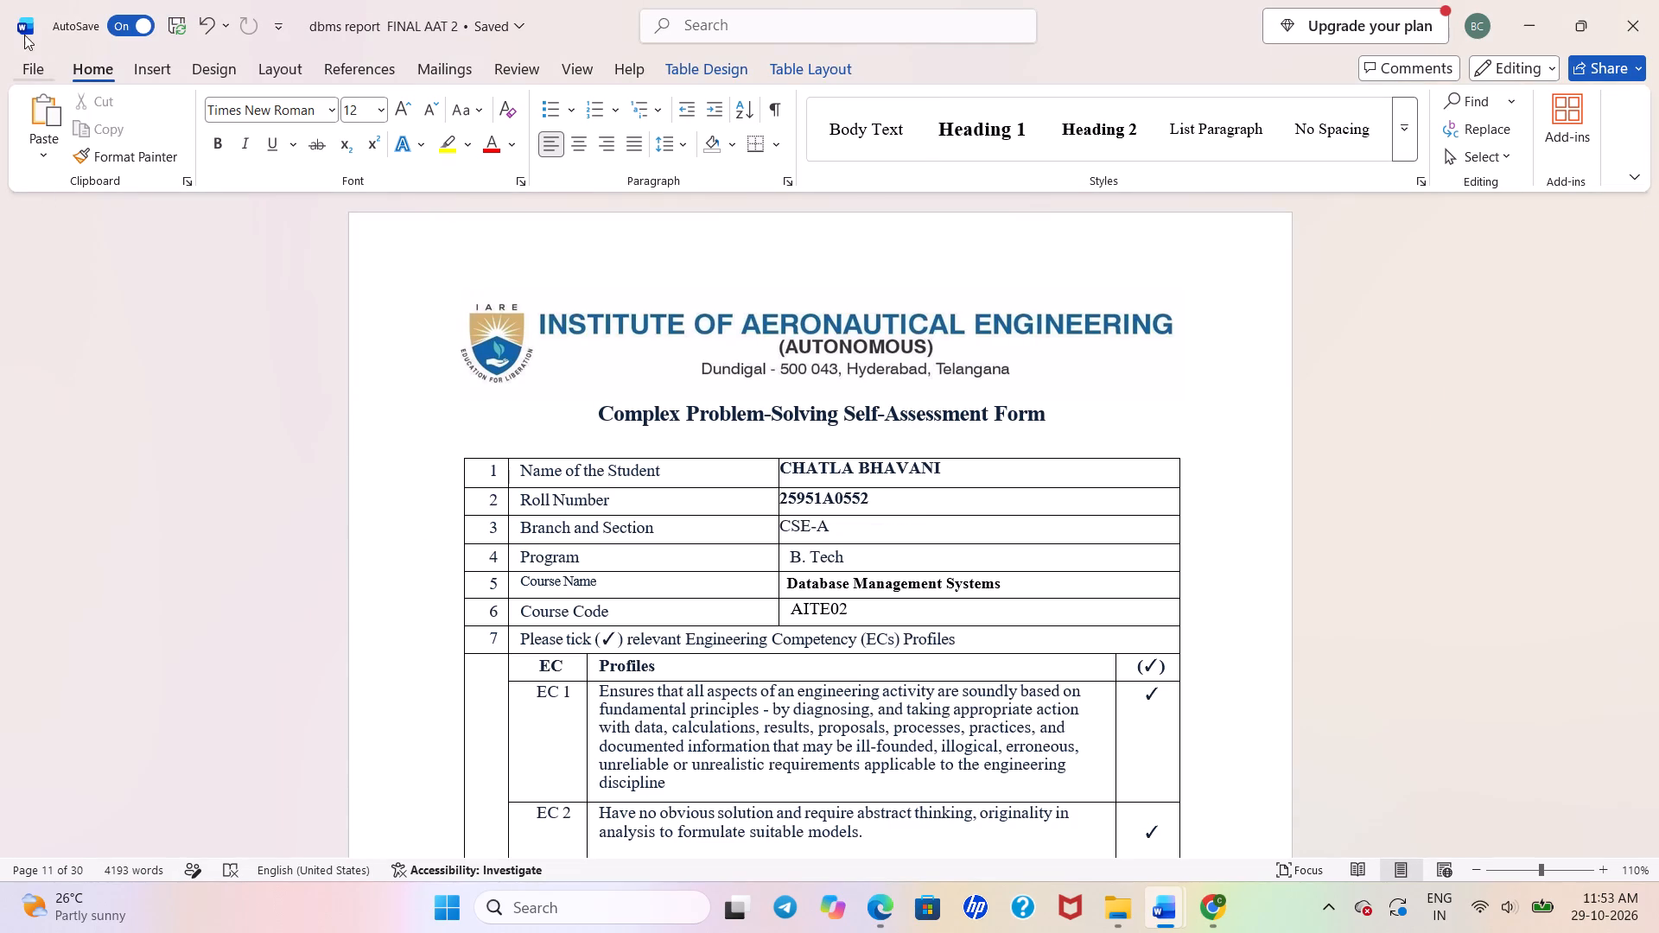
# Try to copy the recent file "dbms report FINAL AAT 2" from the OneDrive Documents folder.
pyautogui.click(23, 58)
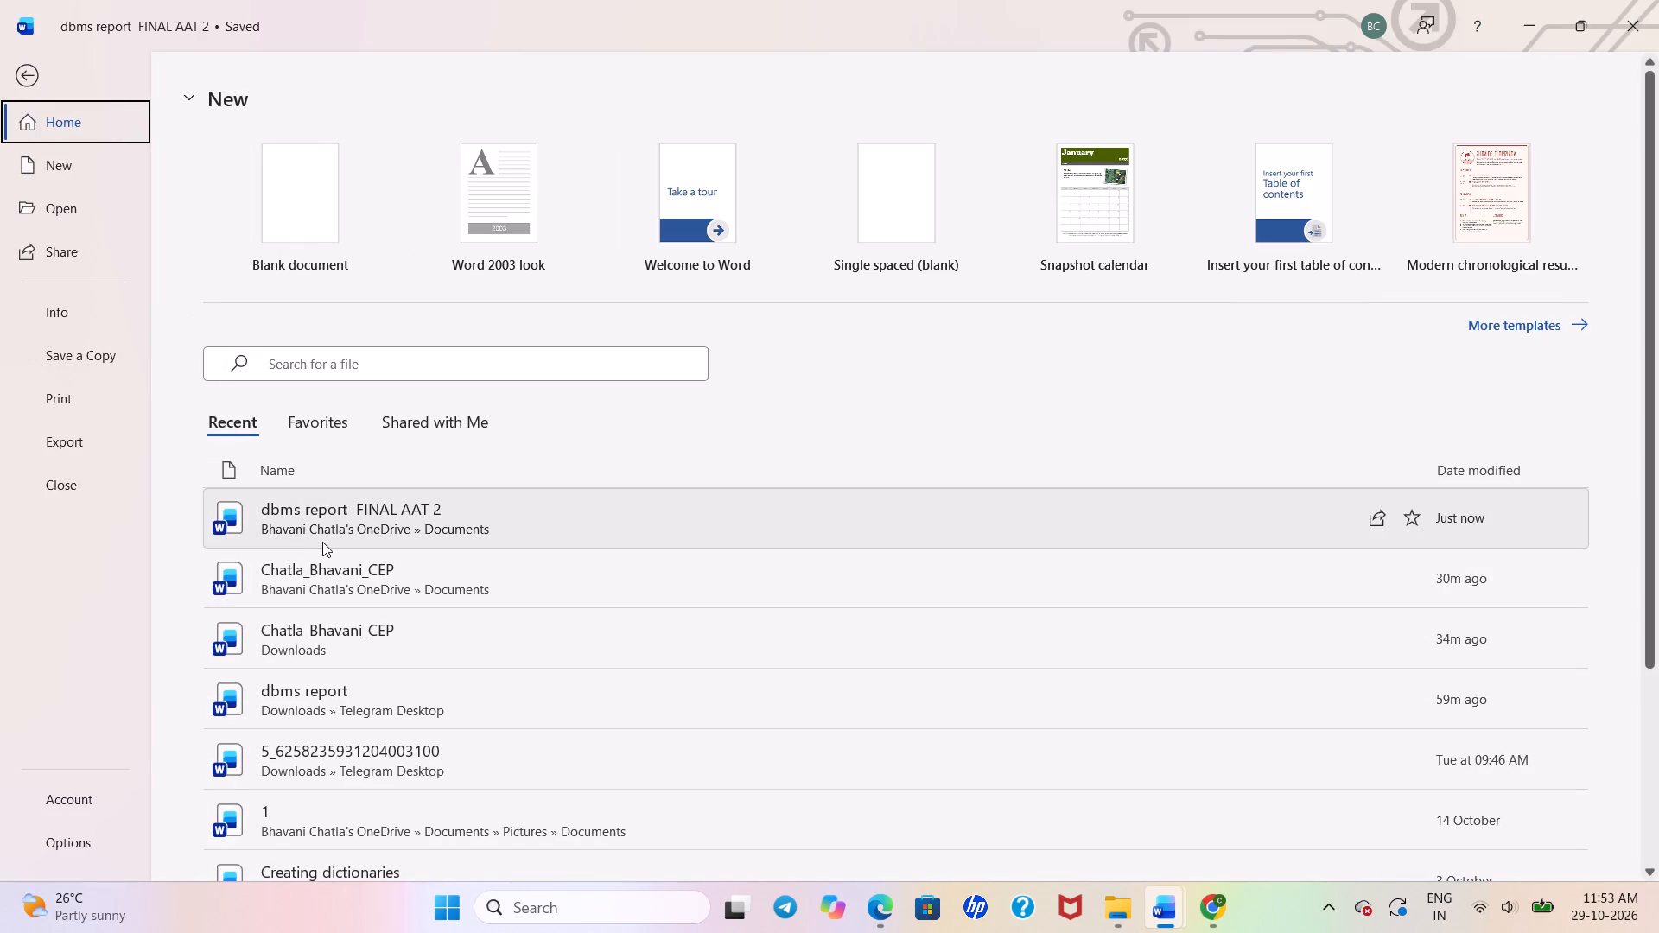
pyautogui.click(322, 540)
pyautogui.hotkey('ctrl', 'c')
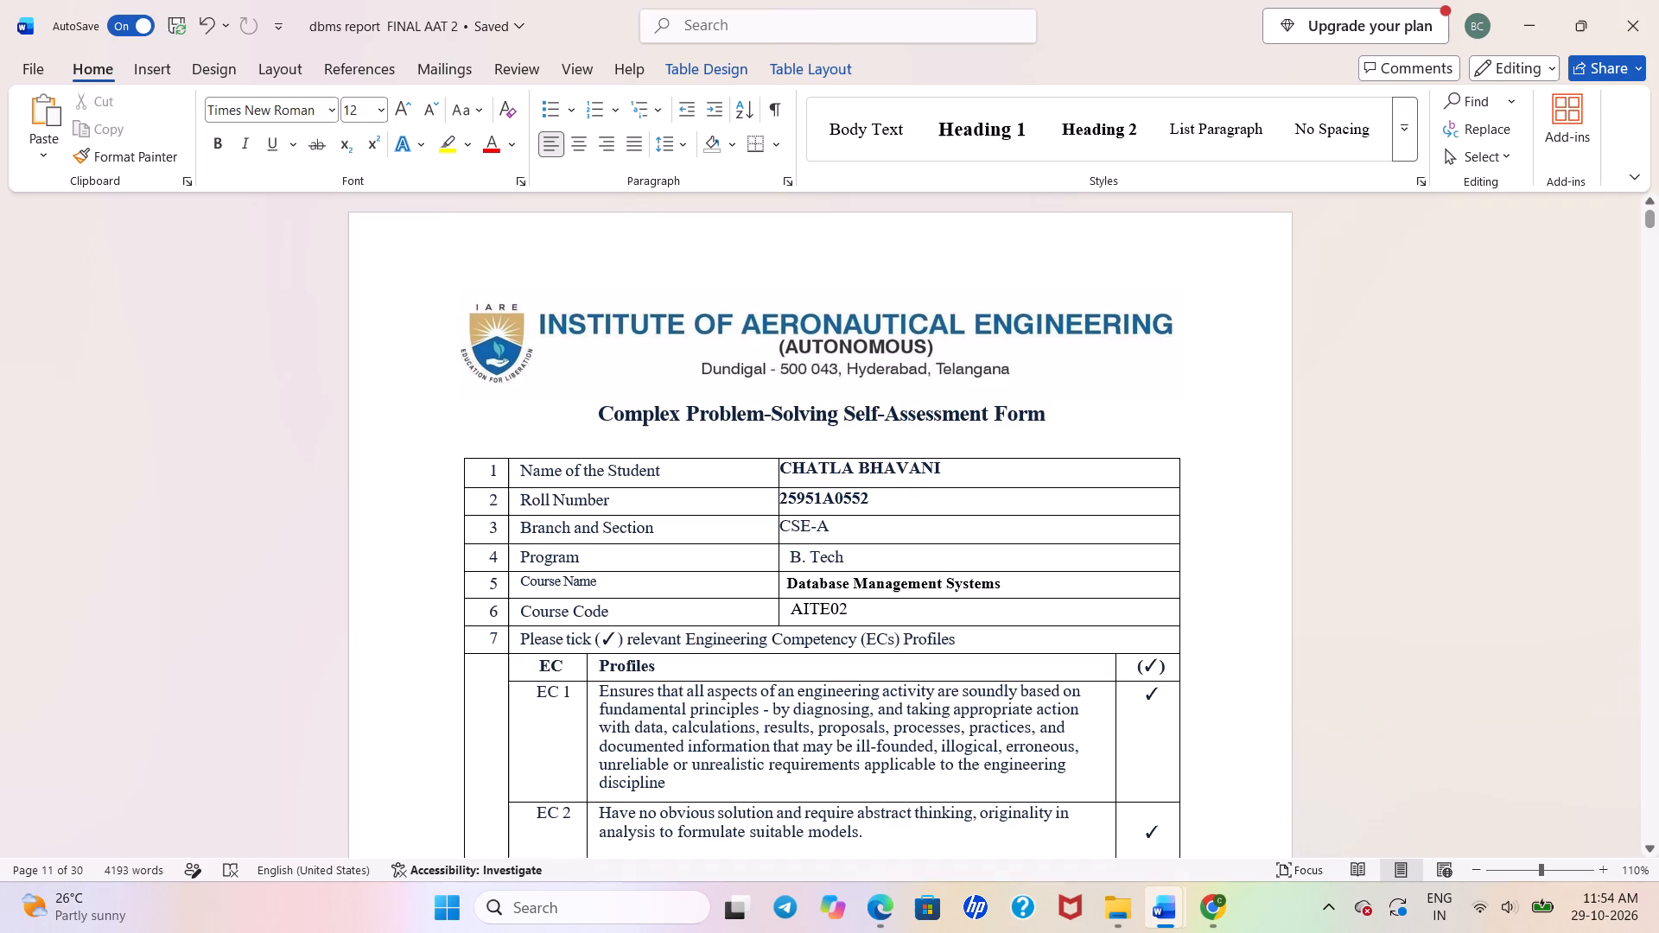
# Switch to Telegram.
pyautogui.click(800, 911)
pyautogui.doubleClick(794, 909)
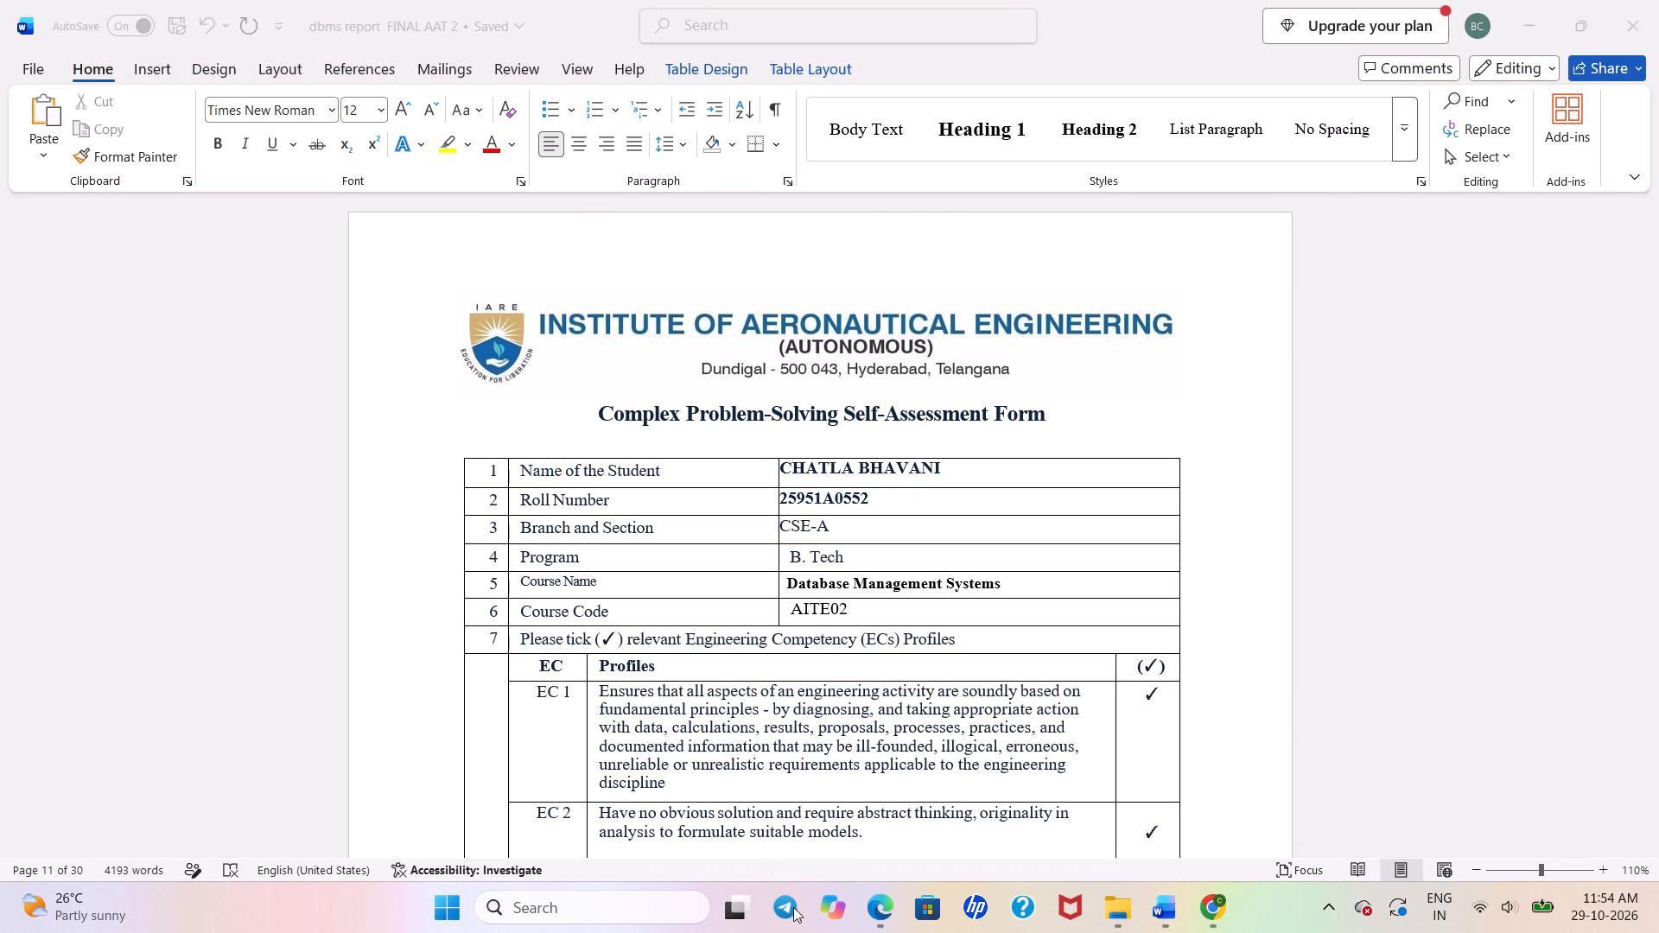